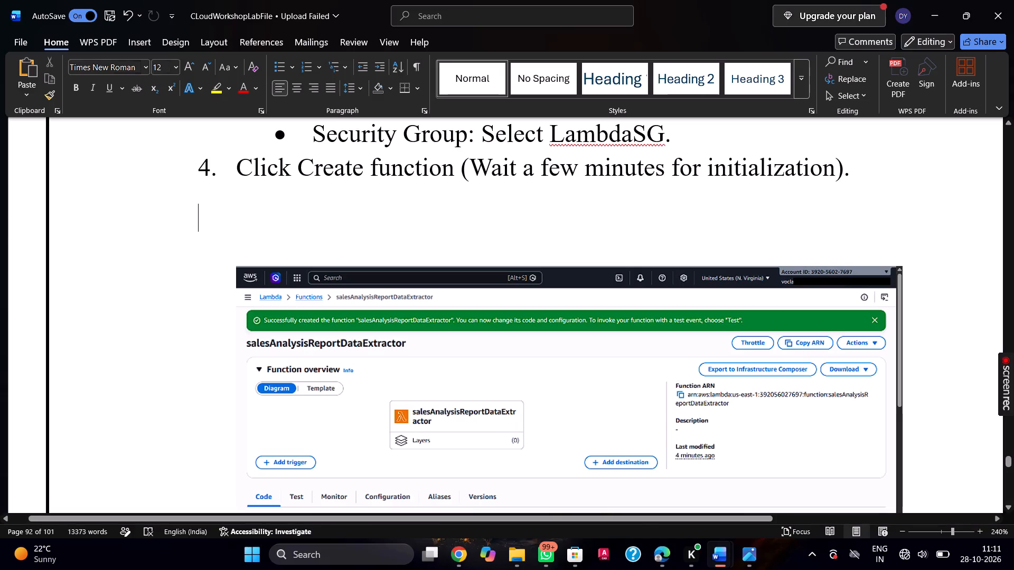
Indent the blank line below step 4 with six spaces and paste the copied browser header image there.
key(space)
key(space)
key(space)
key(space)
key(space)
key(space)
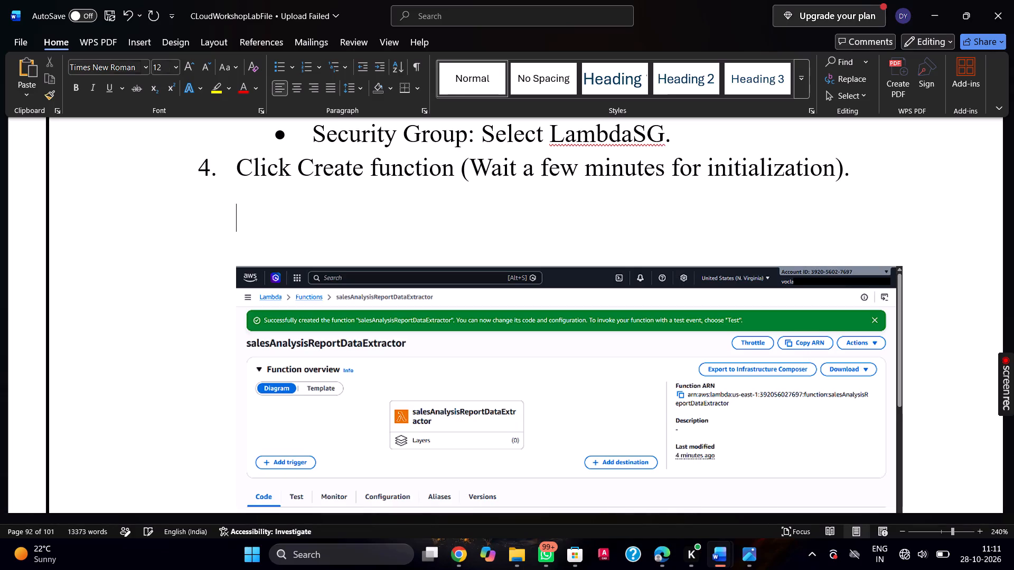
key(ctrl+v)
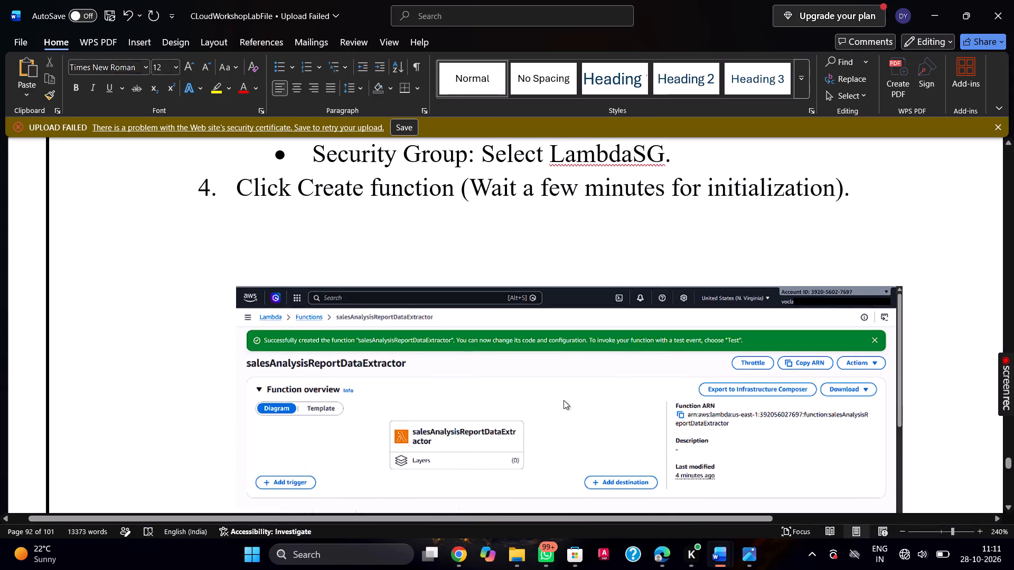
Crop the dark AWS navigation bar off the top of the salesAnalysisReportDataExtractor screenshot.
scroll(558, 443, right, 1)
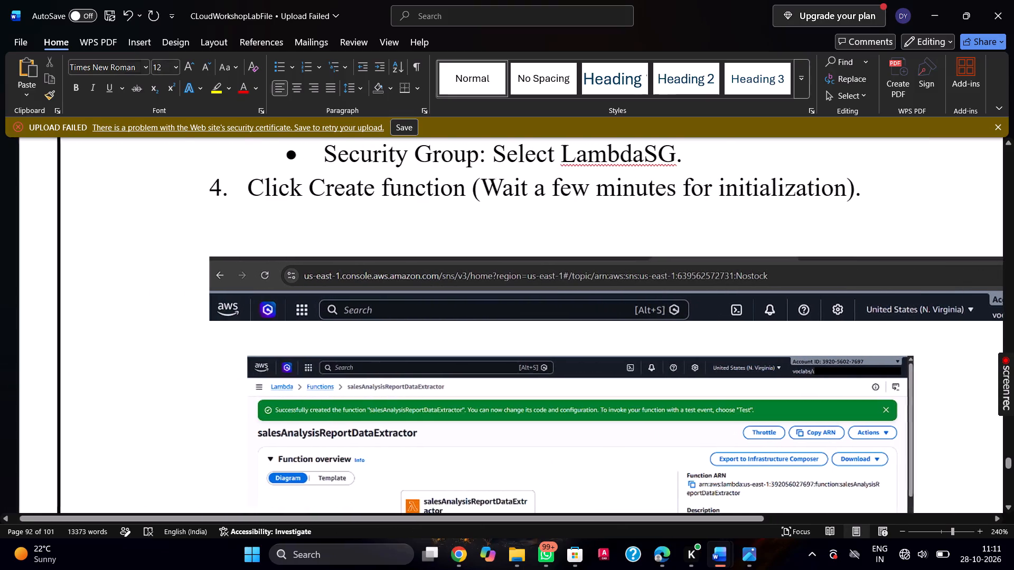
right_click(570, 432)
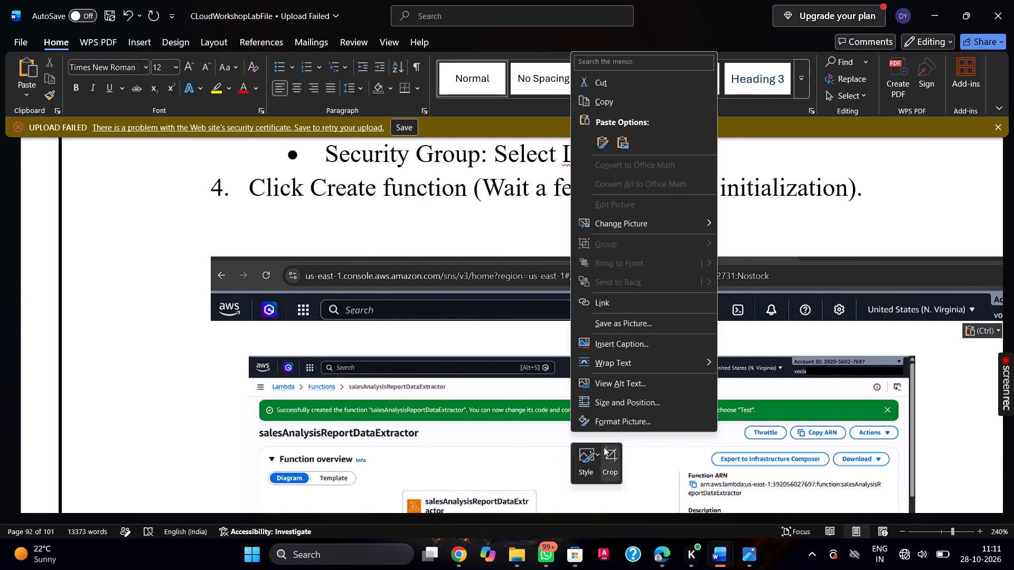
click(607, 448)
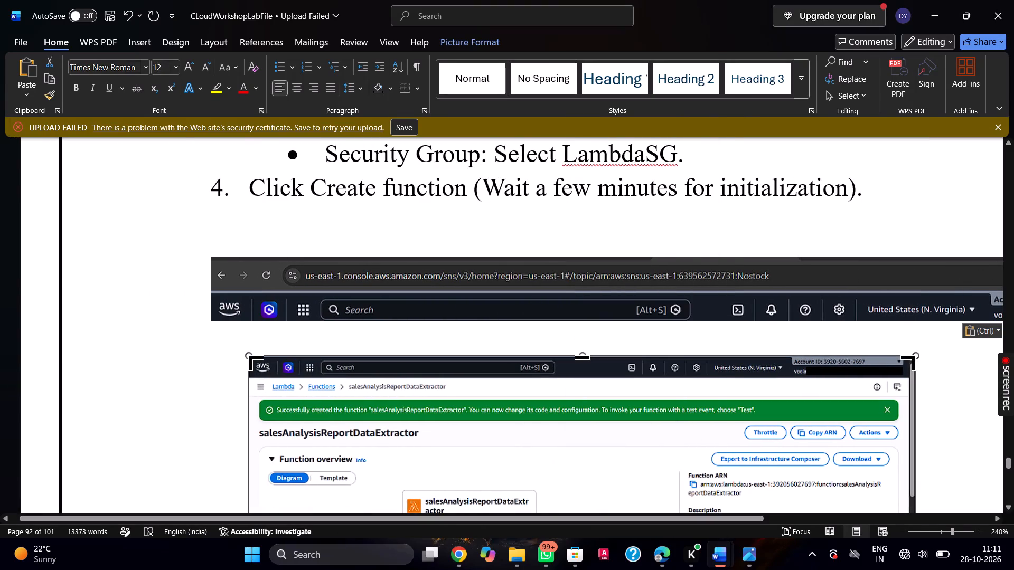
drag(582, 356, 580, 370)
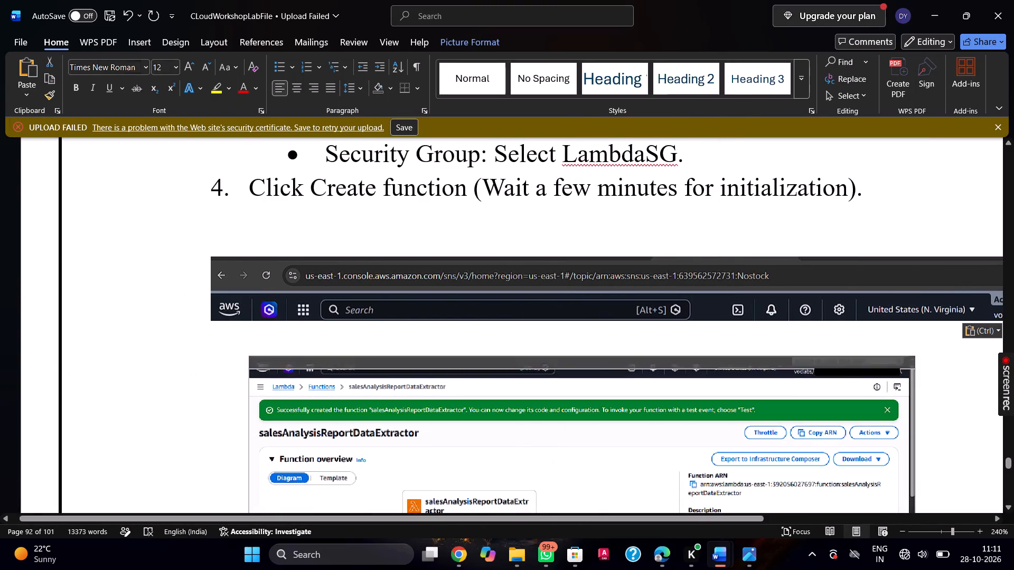
drag(580, 370, 580, 382)
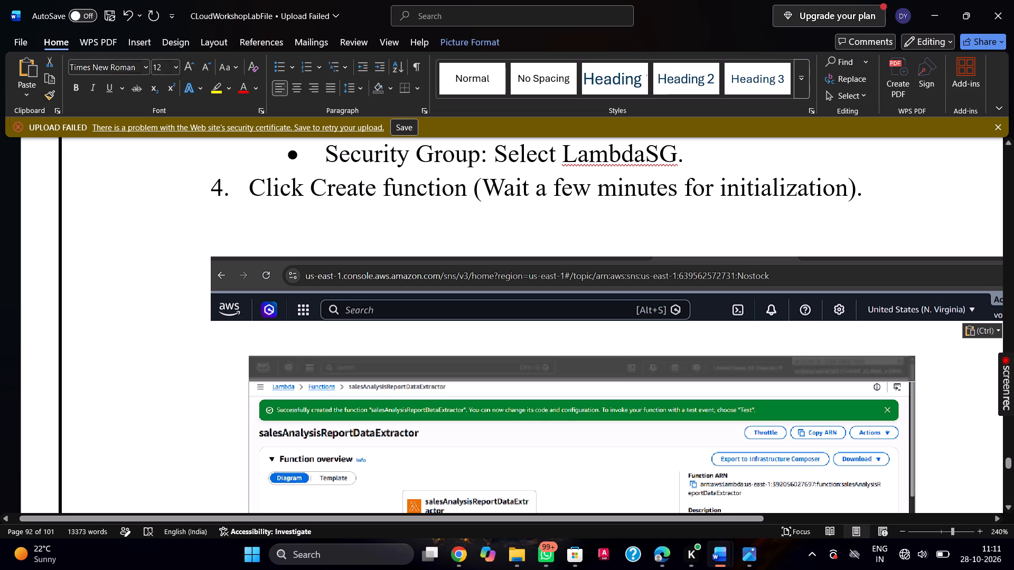
drag(580, 382, 580, 378)
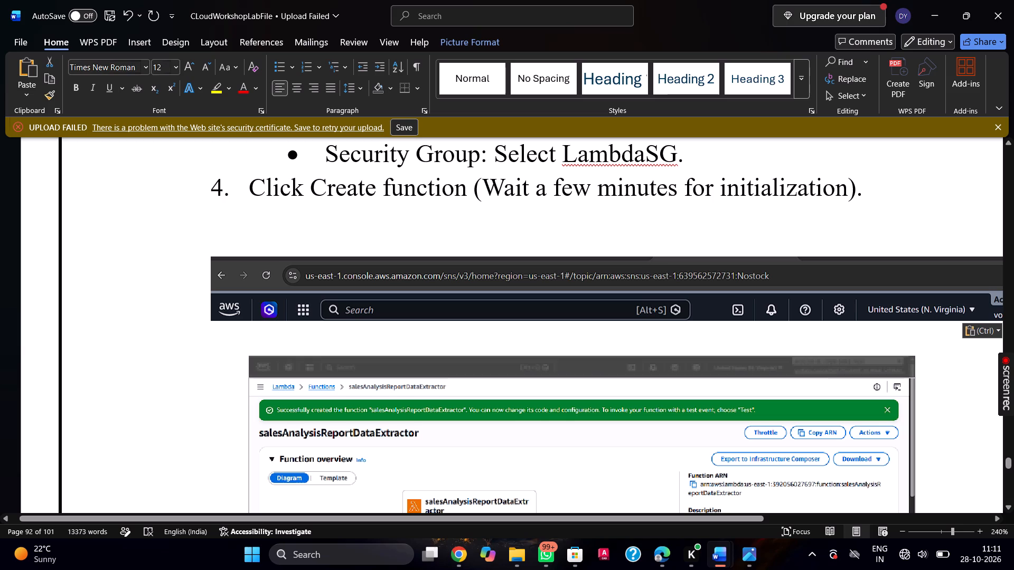
drag(580, 378, 580, 379)
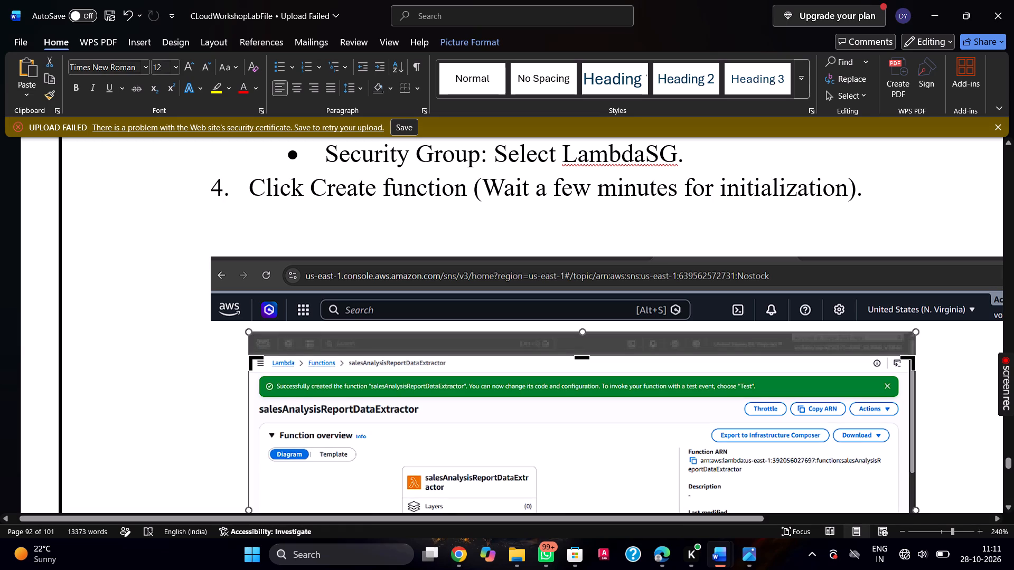
Set the pasted browser header image's text wrapping to Behind Text.
scroll(536, 297, left, 1)
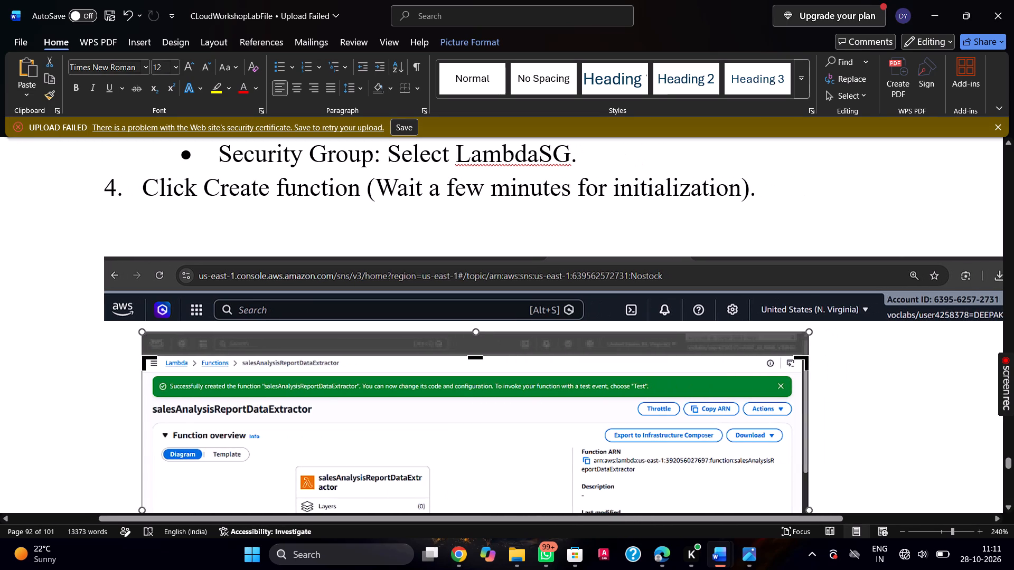
scroll(633, 297, left, 1)
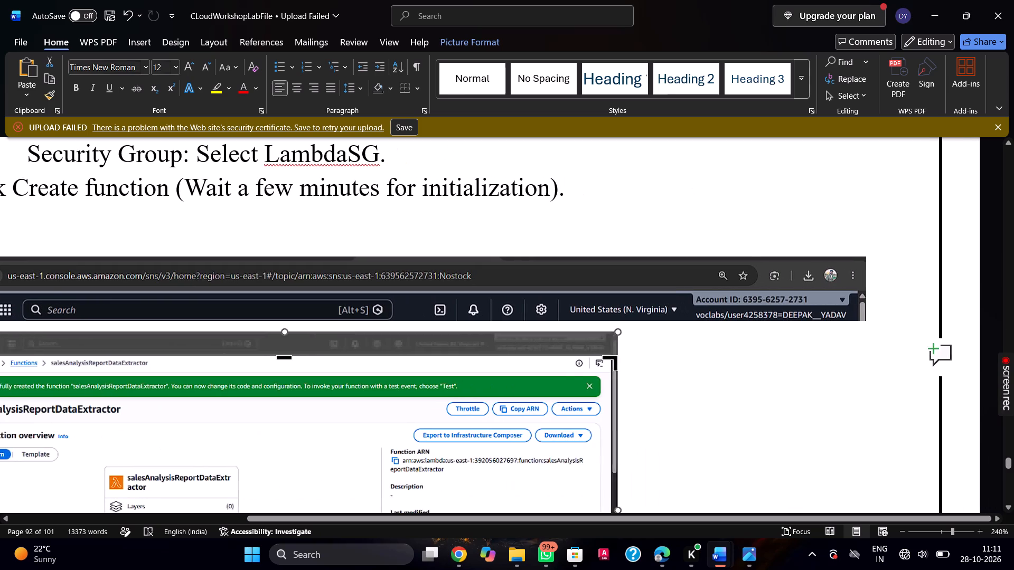
click(633, 297)
click(871, 268)
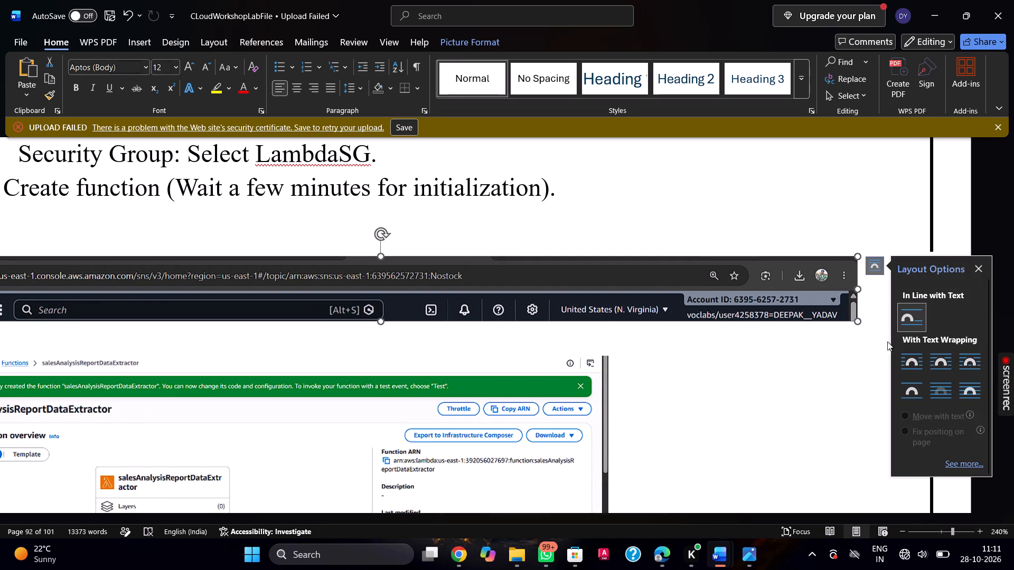
click(932, 384)
click(649, 291)
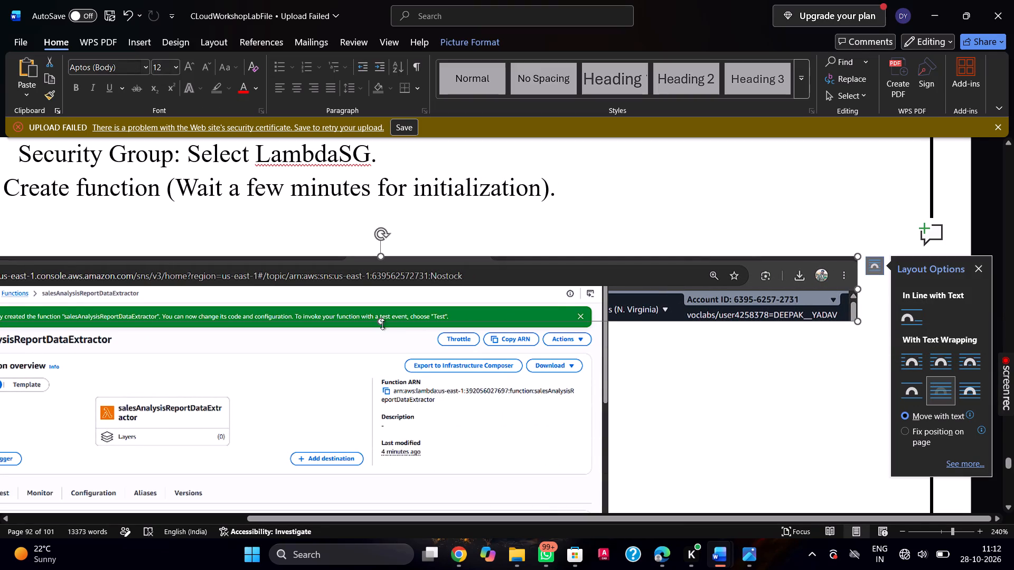
Reduce the browser header image's height from its bottom edge so it ends at the top of the Lambda screenshot.
drag(380, 321, 377, 281)
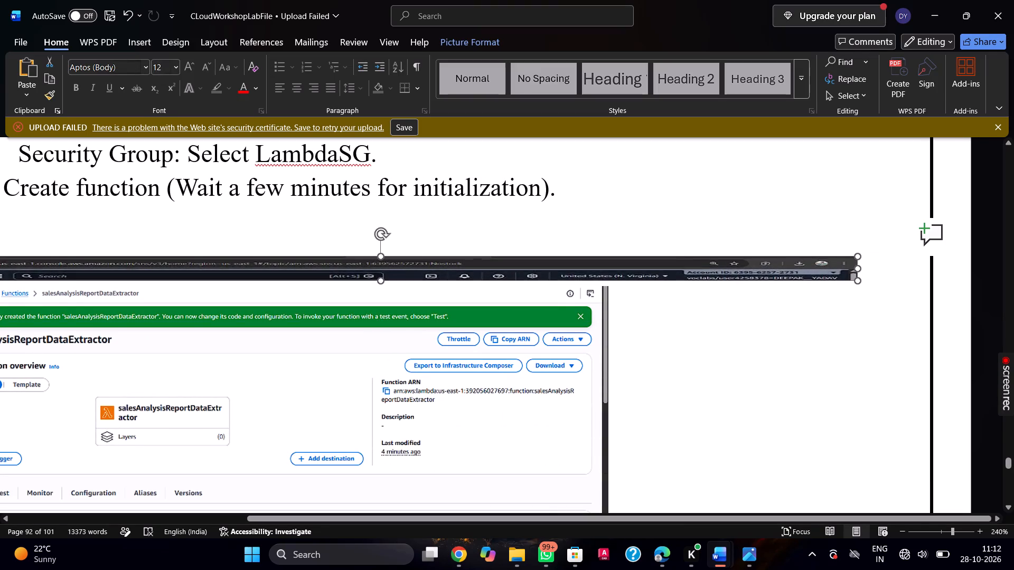
drag(377, 281, 377, 284)
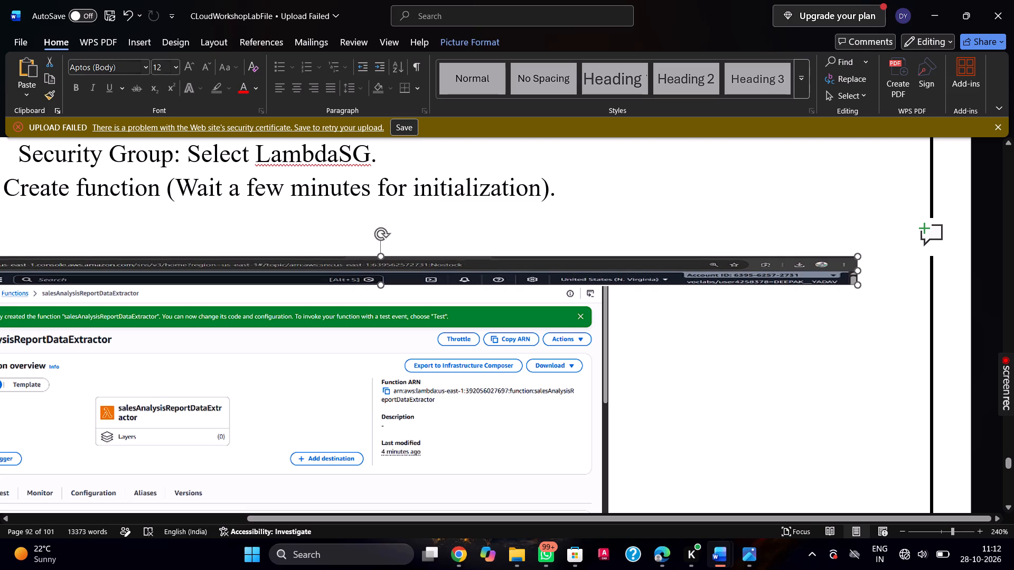
drag(377, 284, 371, 285)
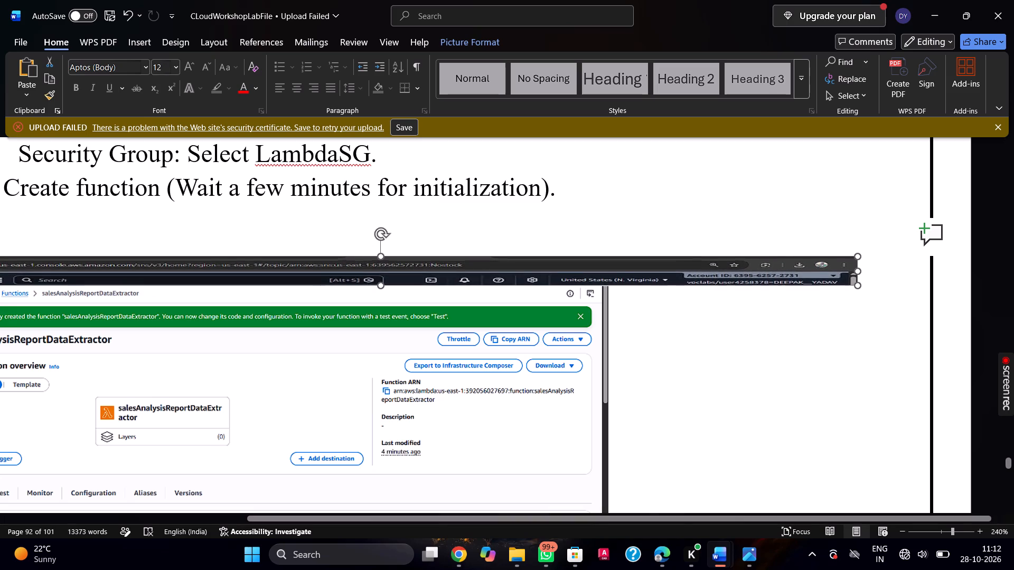
drag(371, 285, 370, 284)
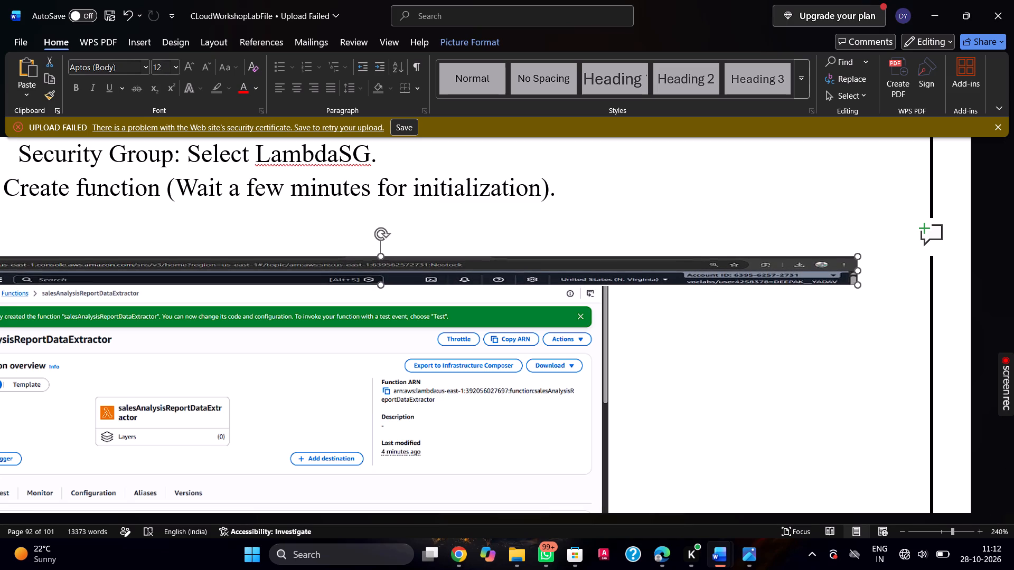
drag(370, 284, 369, 287)
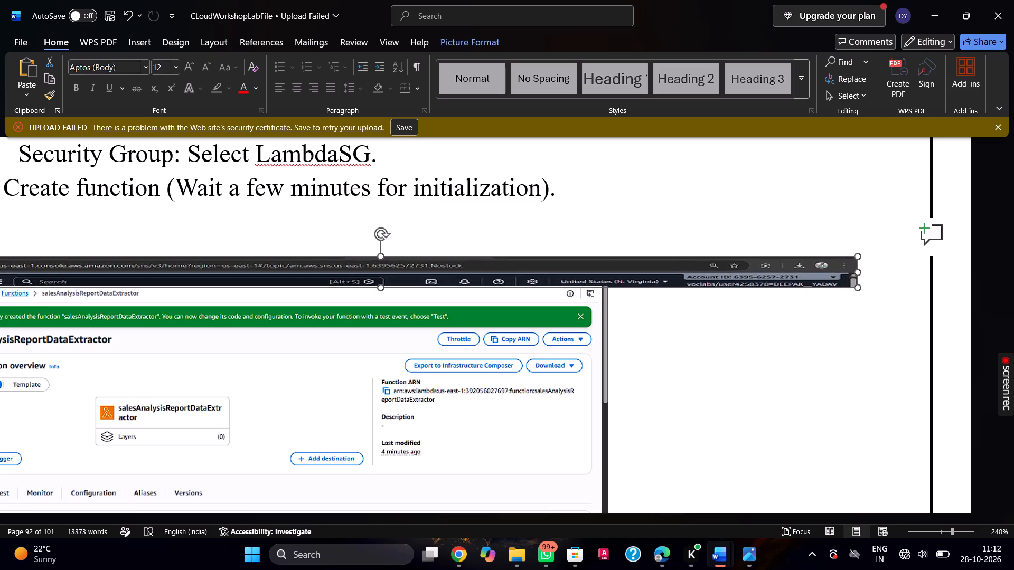
drag(369, 287, 369, 284)
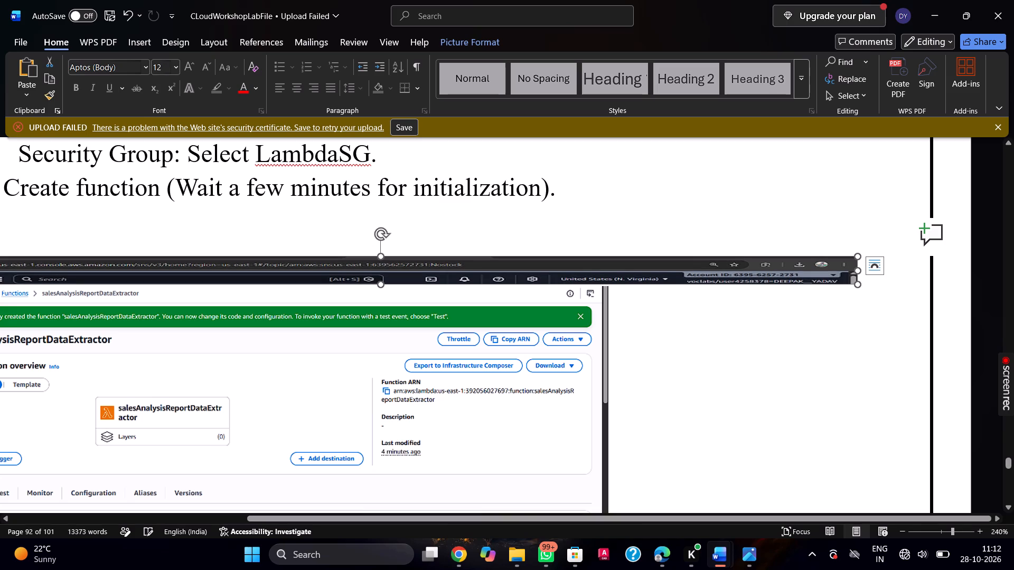
Narrow the browser header image from both sides to match the width of the Lambda screenshot below it.
drag(857, 271, 740, 269)
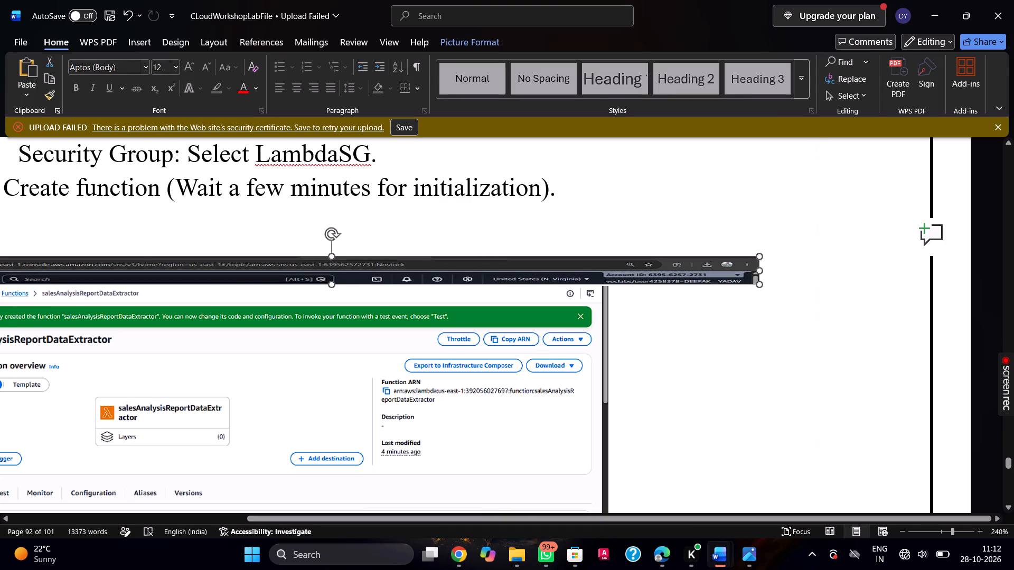
drag(740, 269, 608, 266)
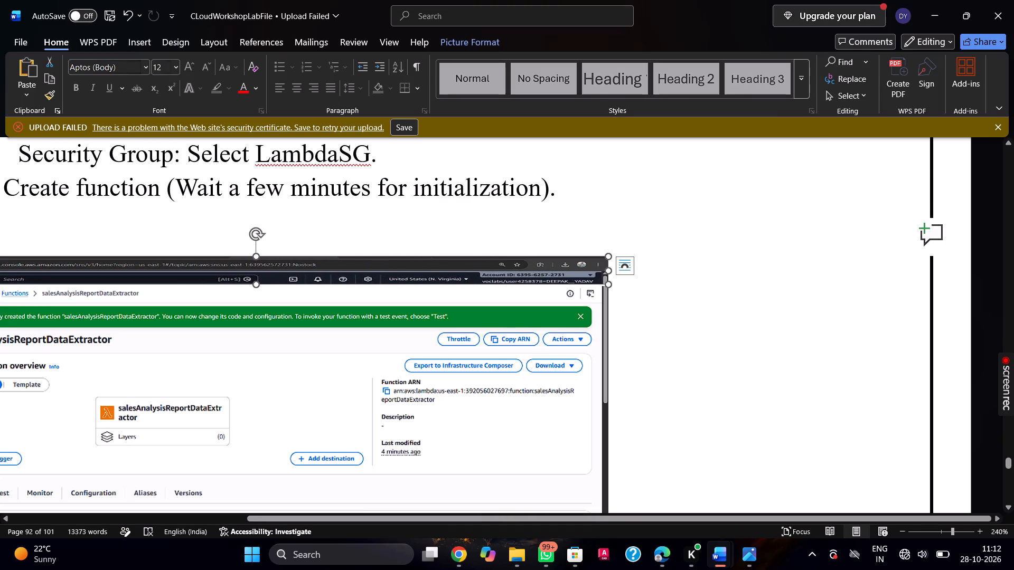
scroll(286, 288, right, 2)
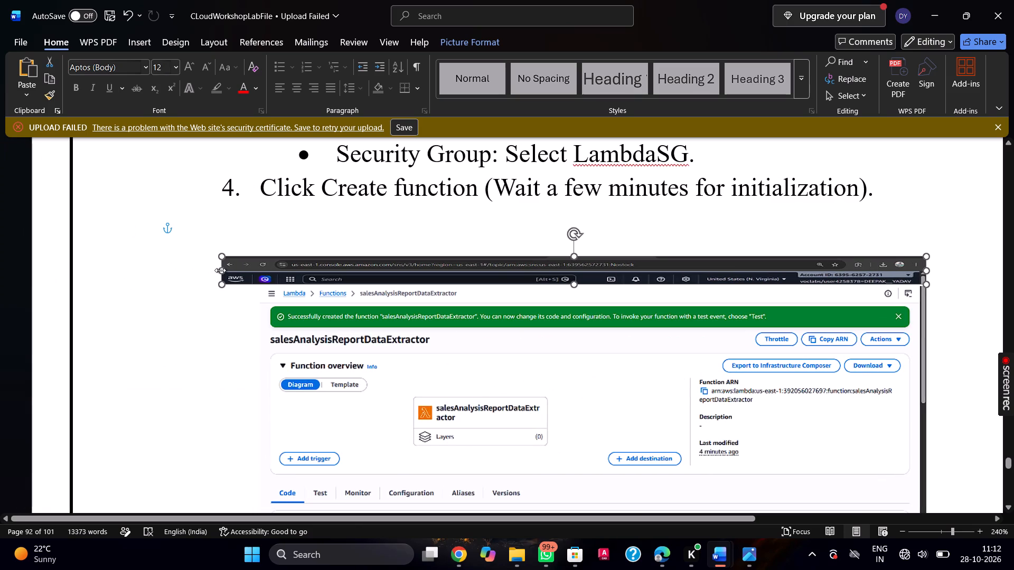
drag(220, 268, 261, 269)
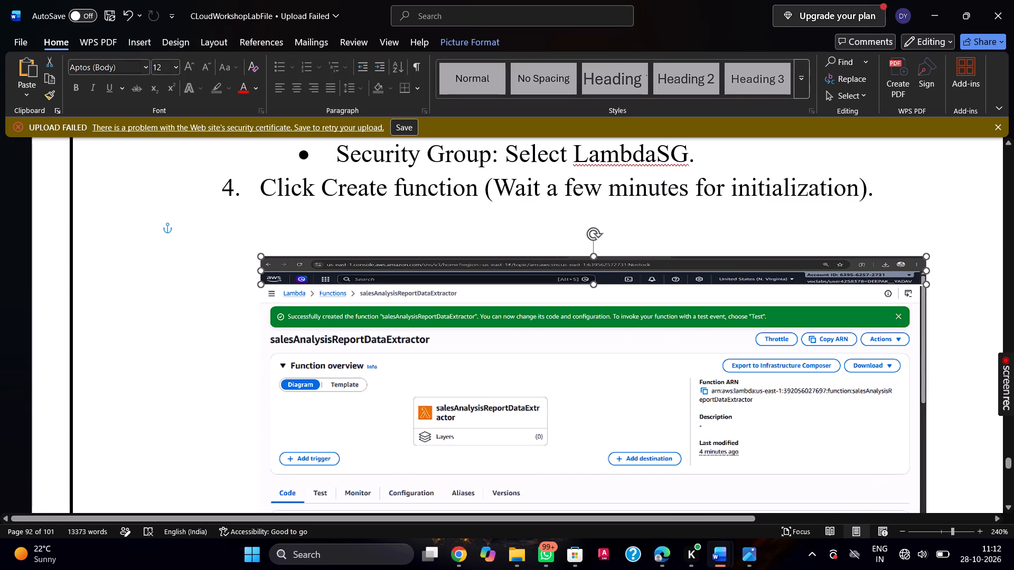
drag(261, 269, 260, 269)
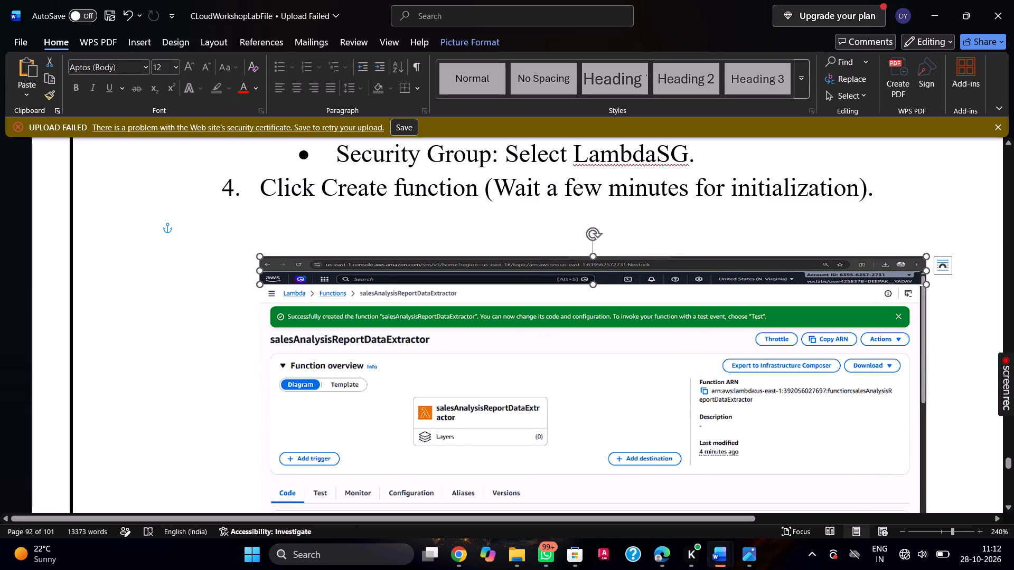
Make the browser header image slightly taller by extending its top edge upward, keeping its bottom against the Lambda screenshot.
click(595, 286)
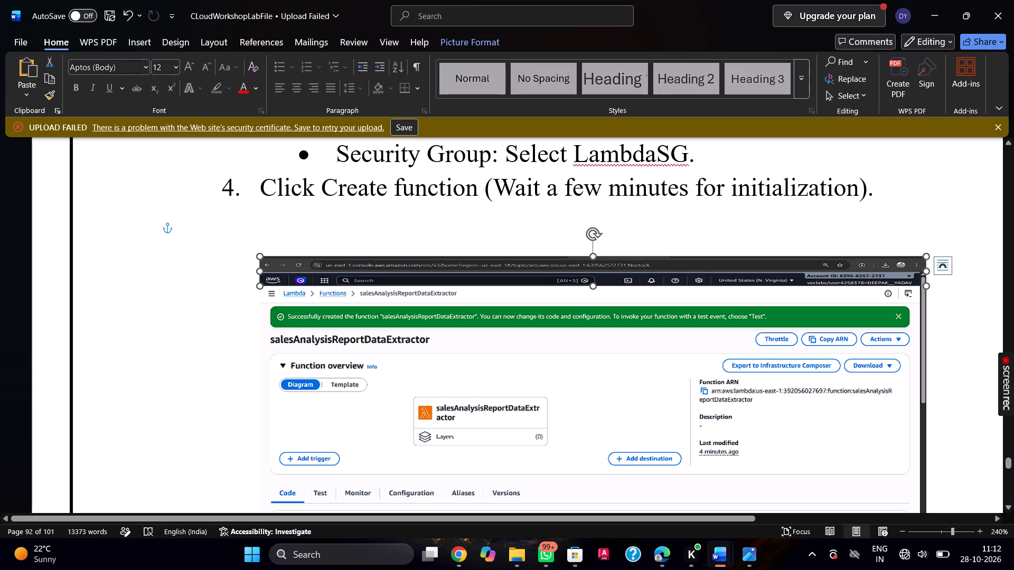
drag(594, 255, 593, 246)
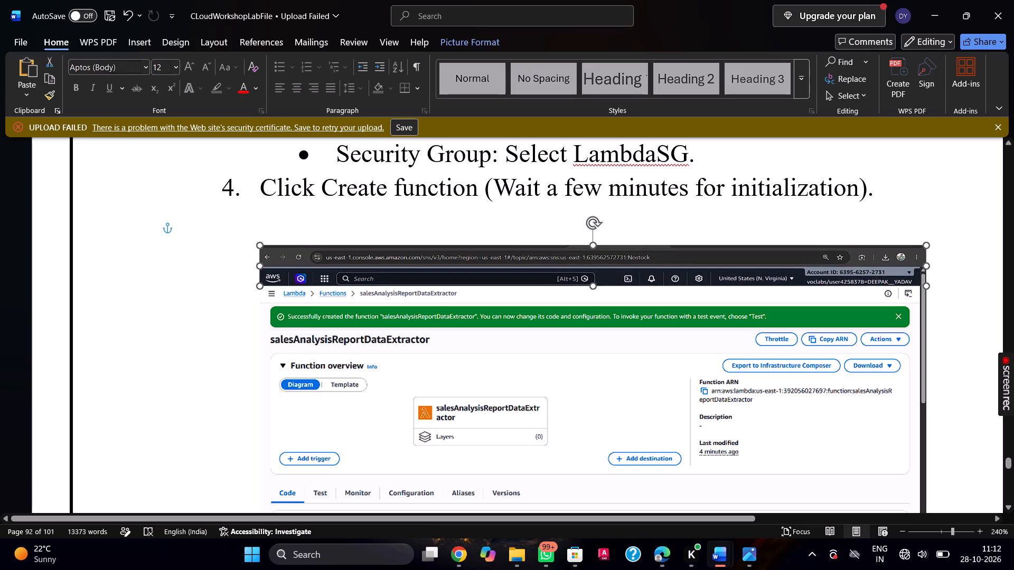
drag(593, 246, 593, 248)
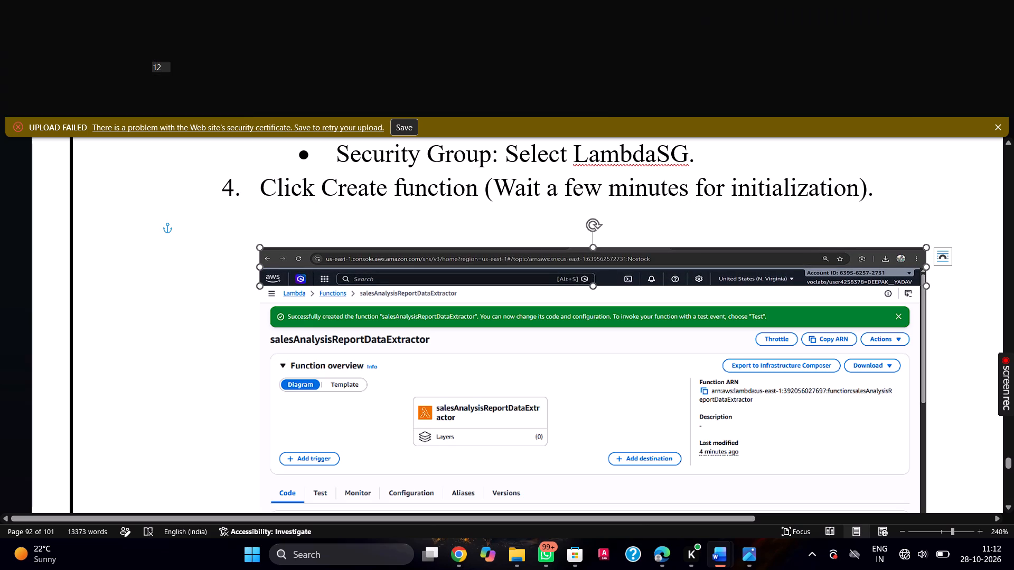
Fine-tune the browser header image's right edge to line up with the Lambda screenshot's right edge.
drag(928, 267, 933, 267)
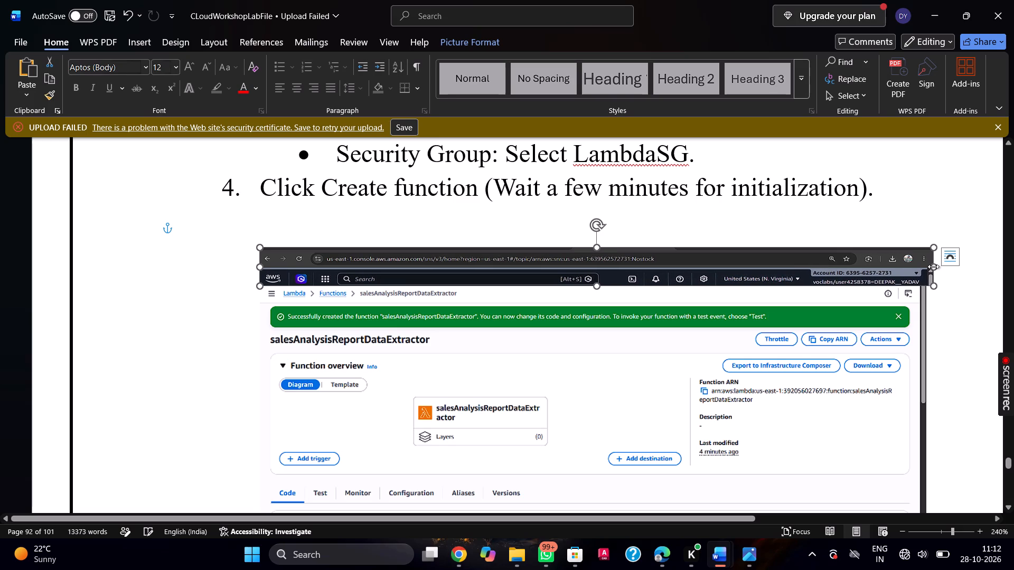
click(932, 267)
click(932, 267)
drag(934, 267, 929, 267)
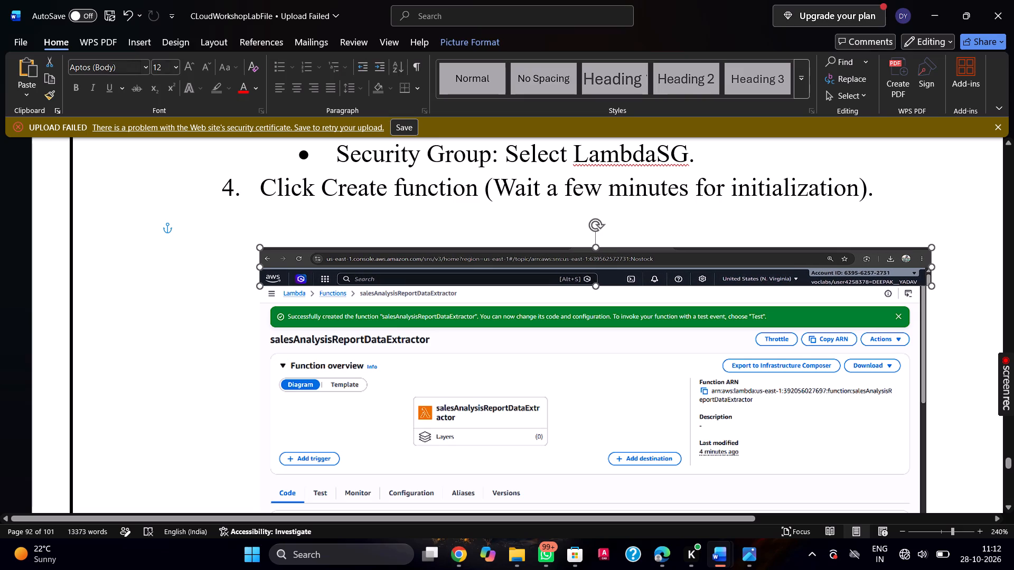
drag(929, 267, 925, 268)
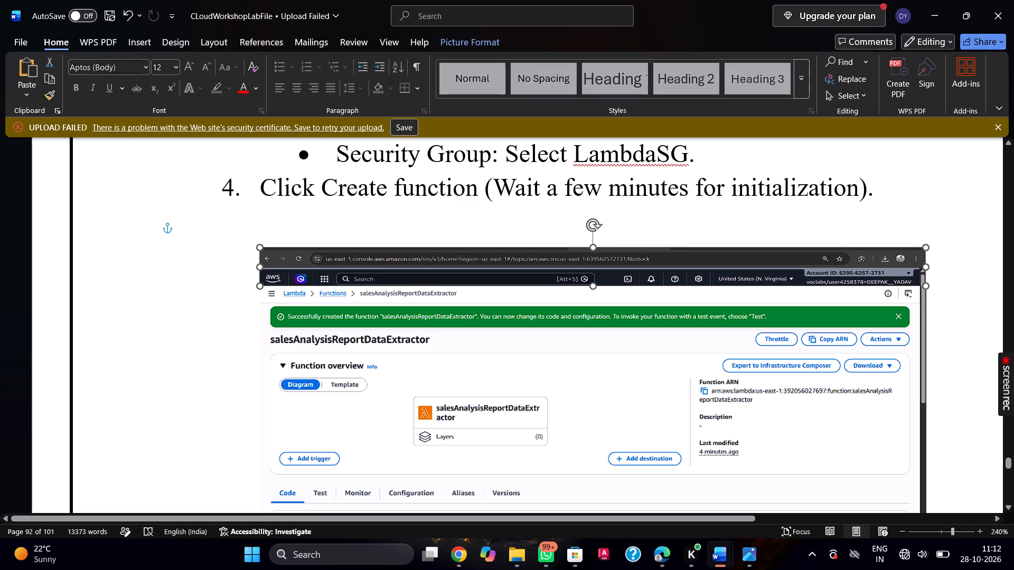
drag(925, 268, 925, 267)
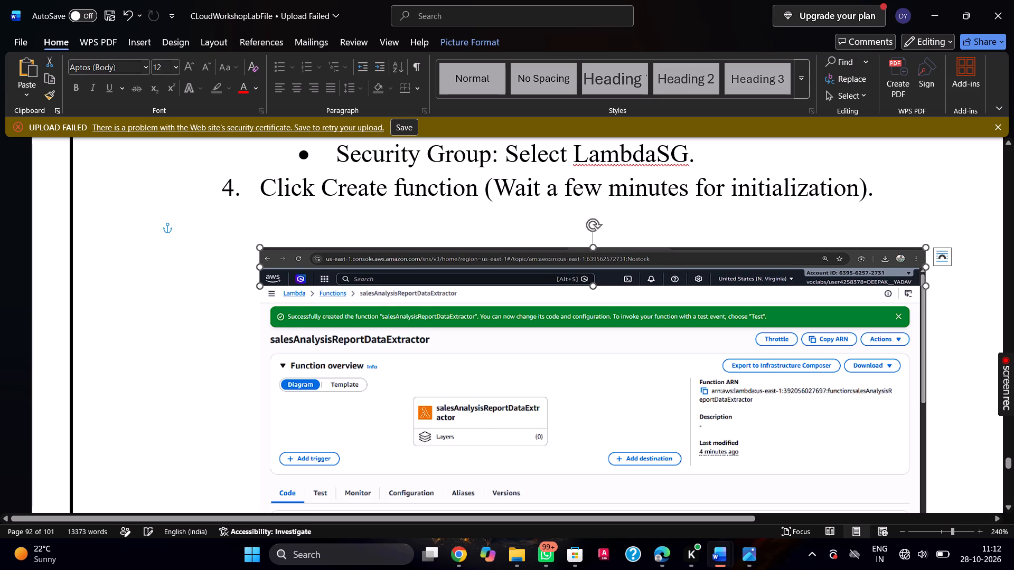
click(943, 332)
scroll(824, 309, up, 1)
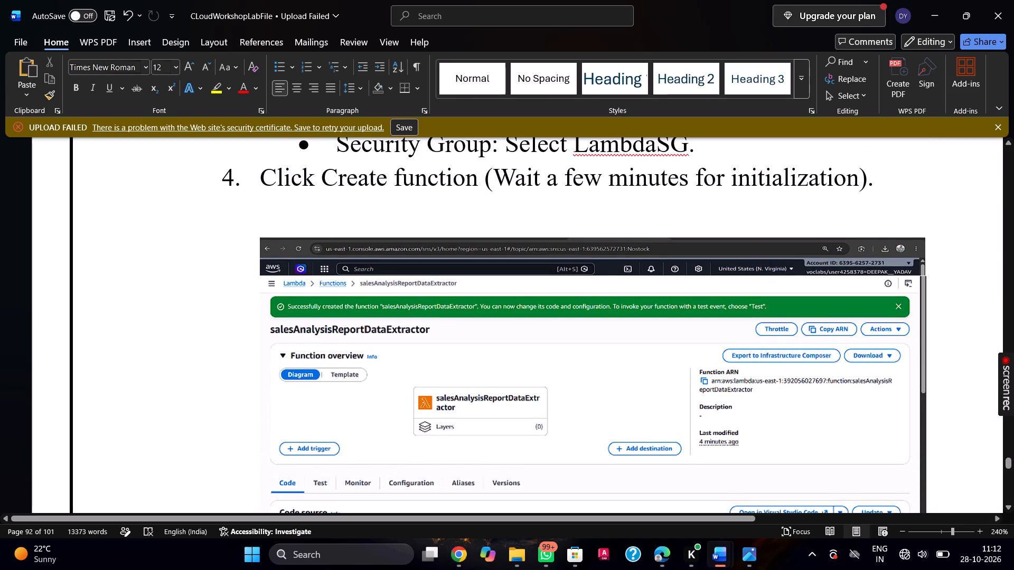
click(682, 250)
click(924, 258)
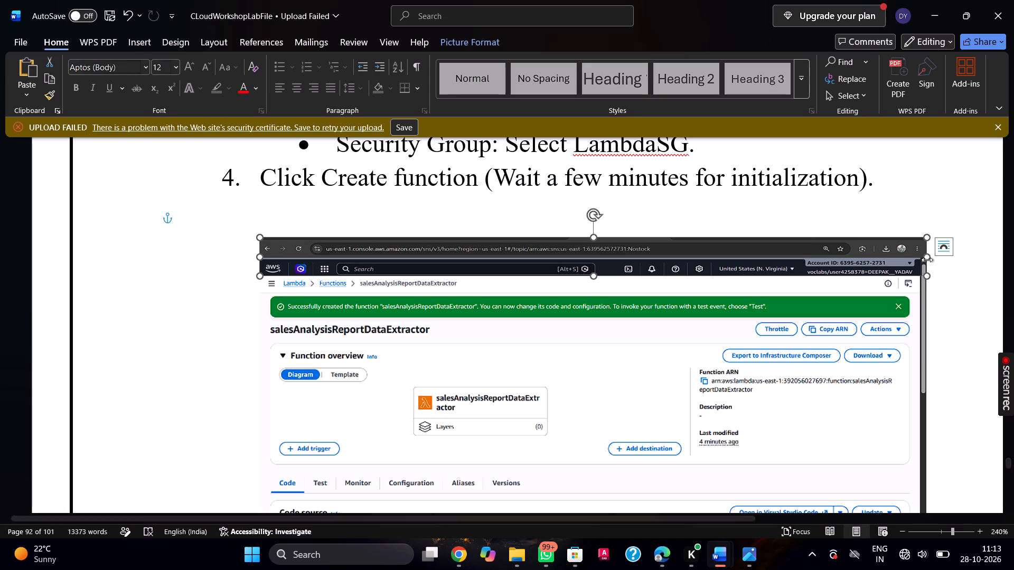
Fine-tune the browser header image's bottom edge so it meets the salesAnalysisReportDataExtractor screenshot below without covering it.
click(962, 327)
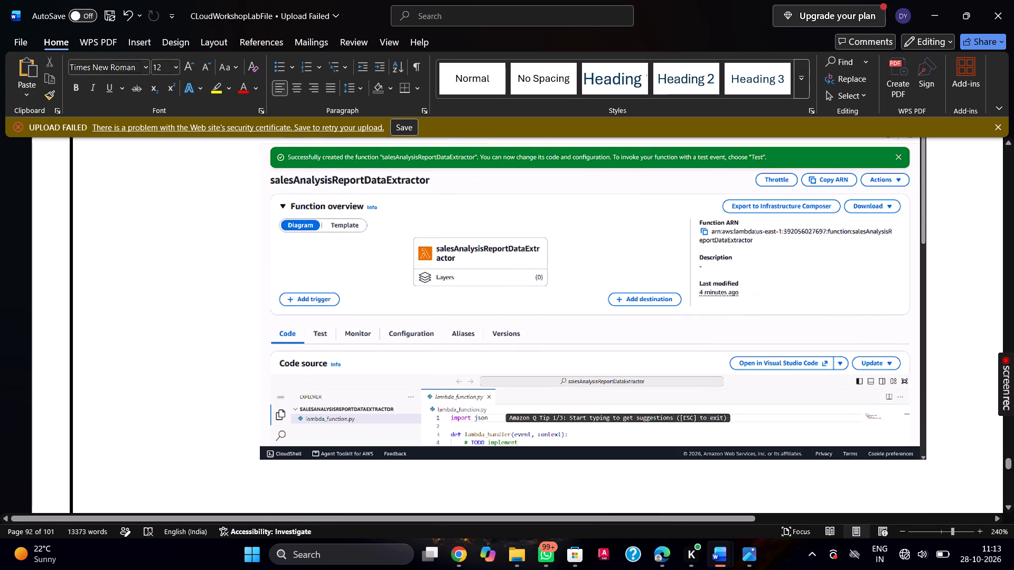
scroll(888, 294, up, 1)
scroll(713, 212, up, 1)
click(607, 224)
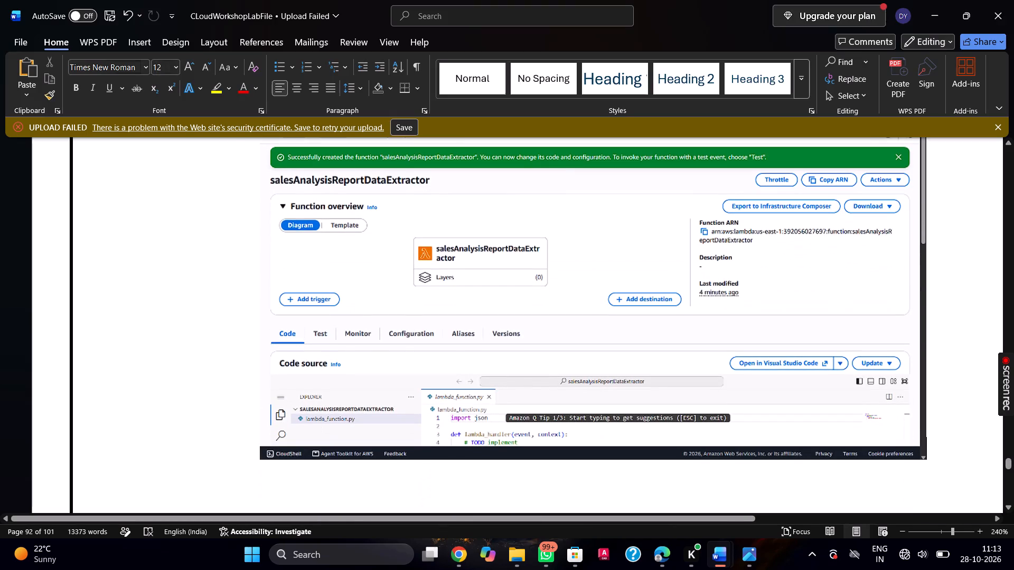
scroll(544, 221, up, 1)
click(586, 201)
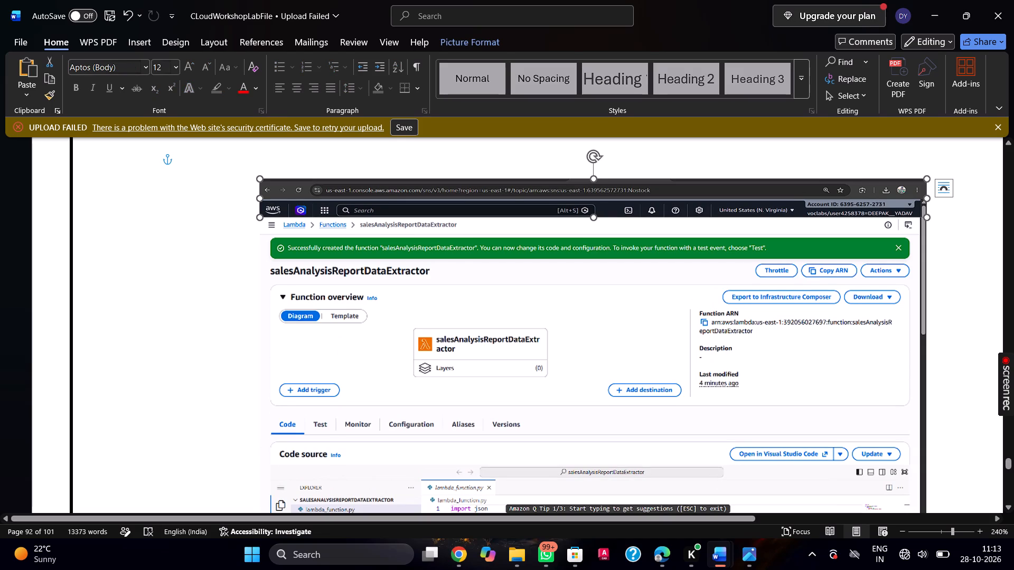
click(594, 218)
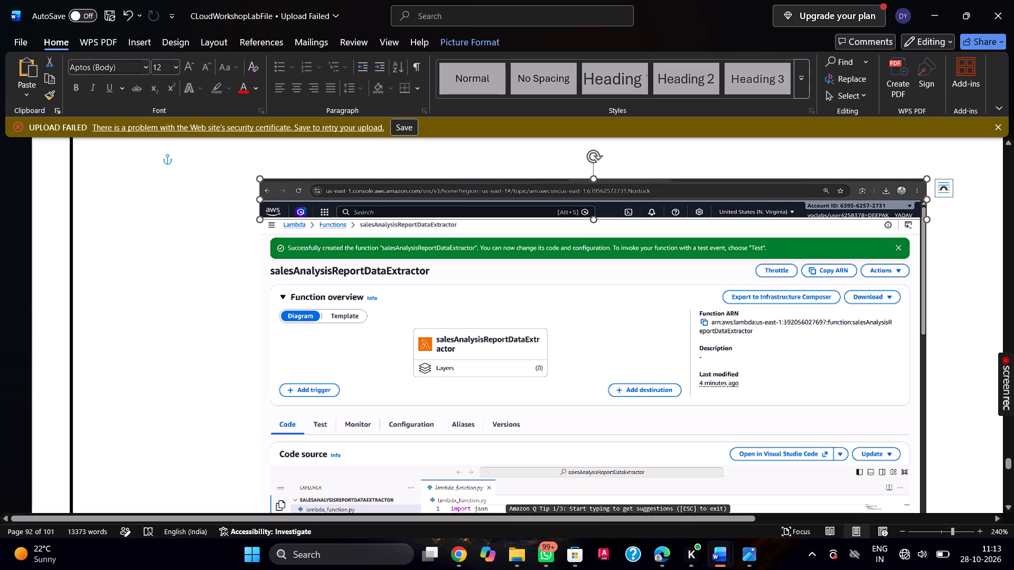
click(968, 255)
scroll(857, 255, up, 1)
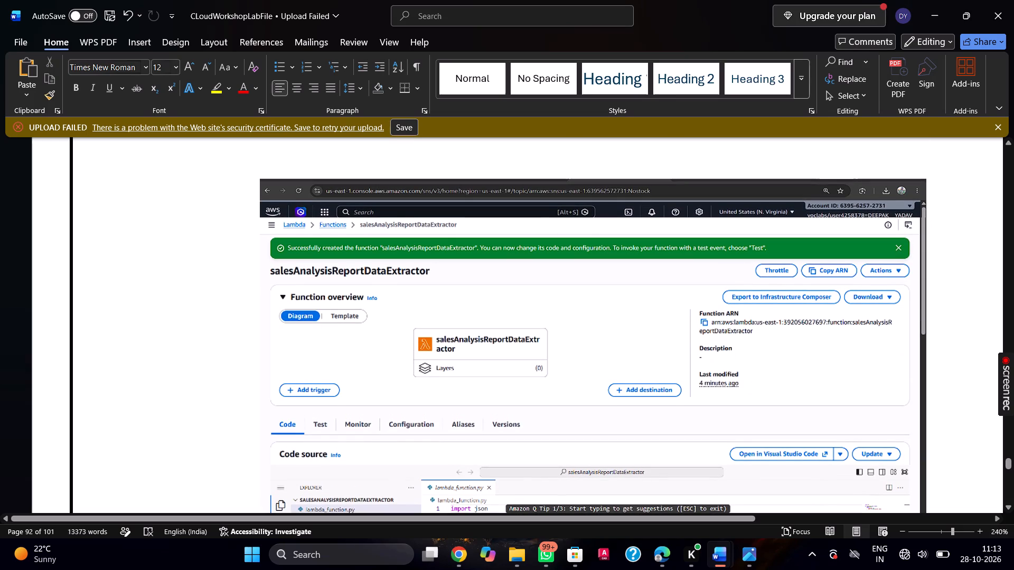
click(758, 199)
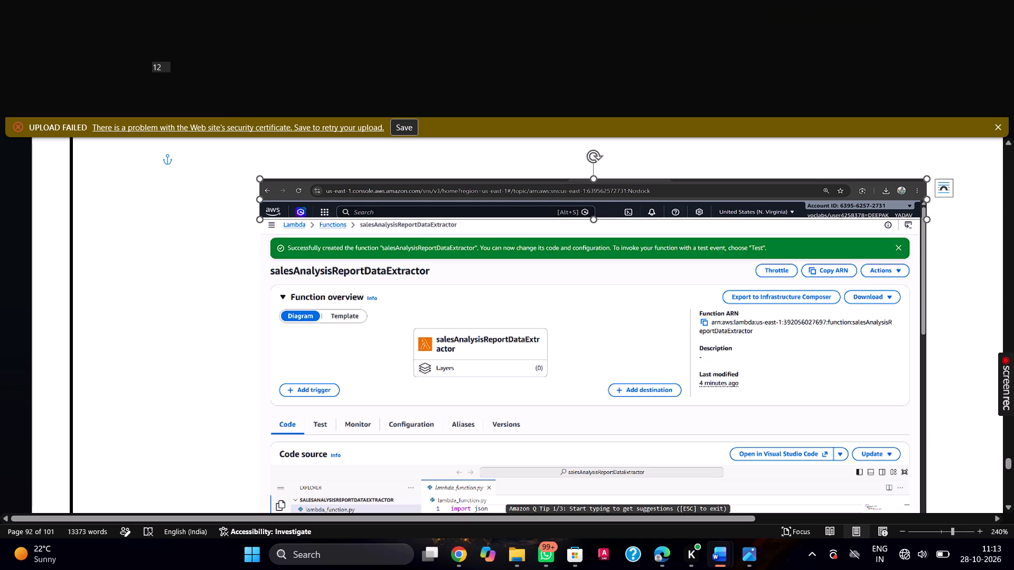
click(593, 222)
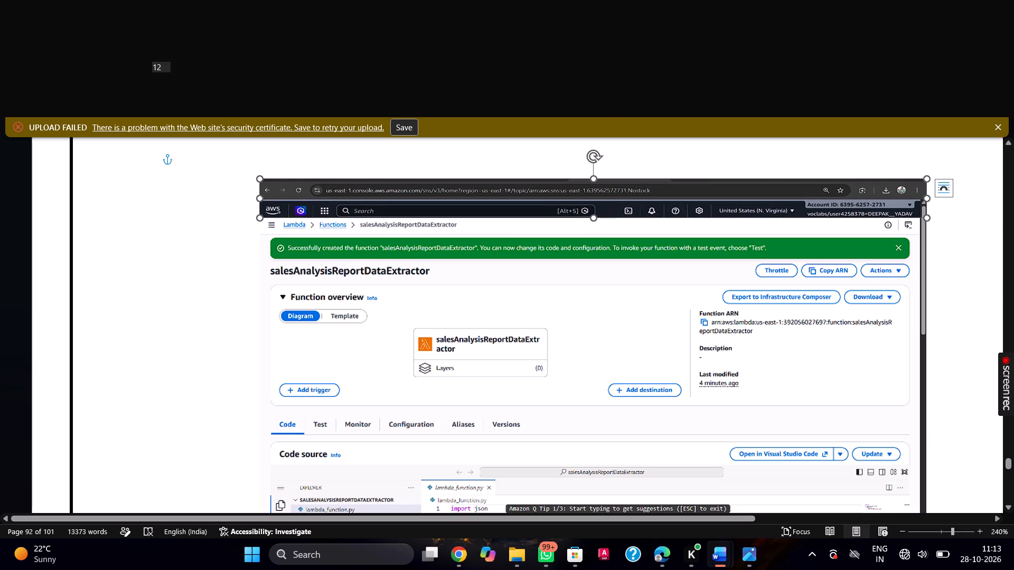
click(960, 258)
scroll(741, 263, up, 1)
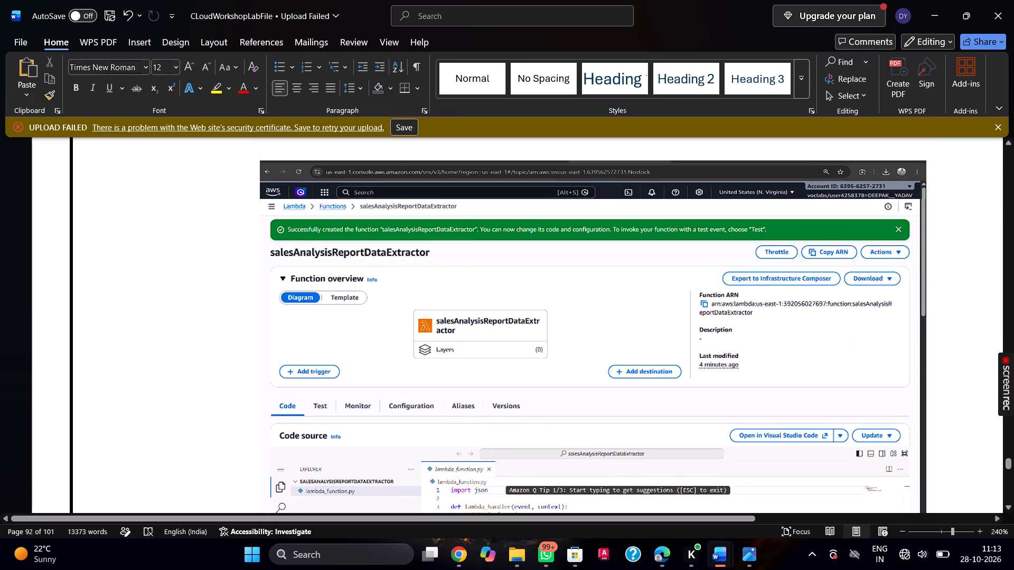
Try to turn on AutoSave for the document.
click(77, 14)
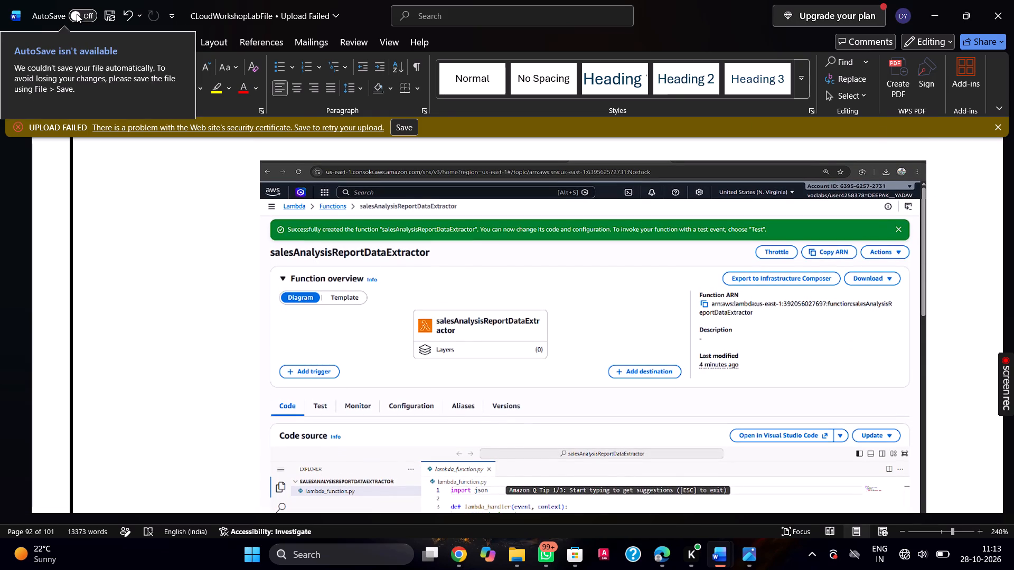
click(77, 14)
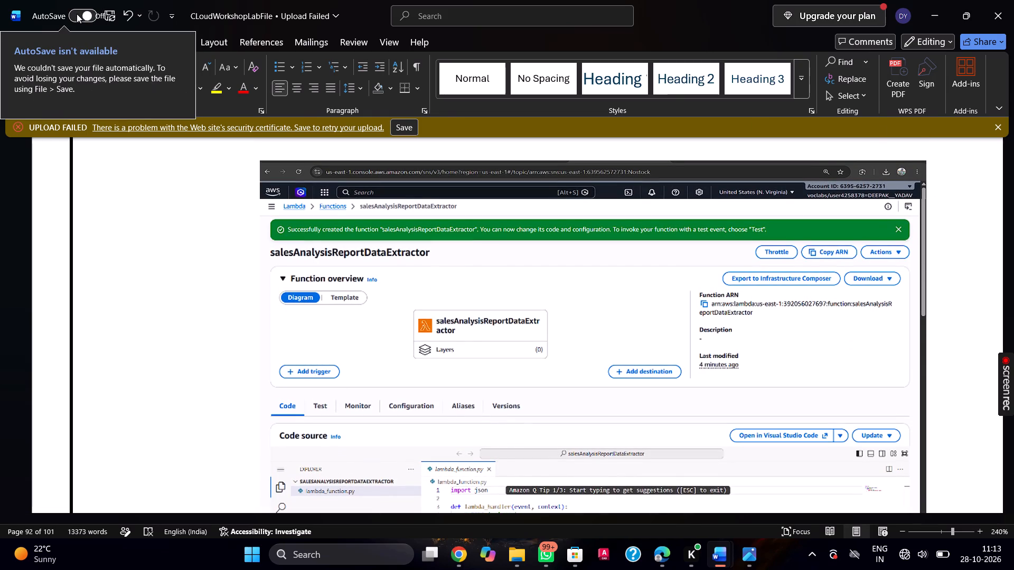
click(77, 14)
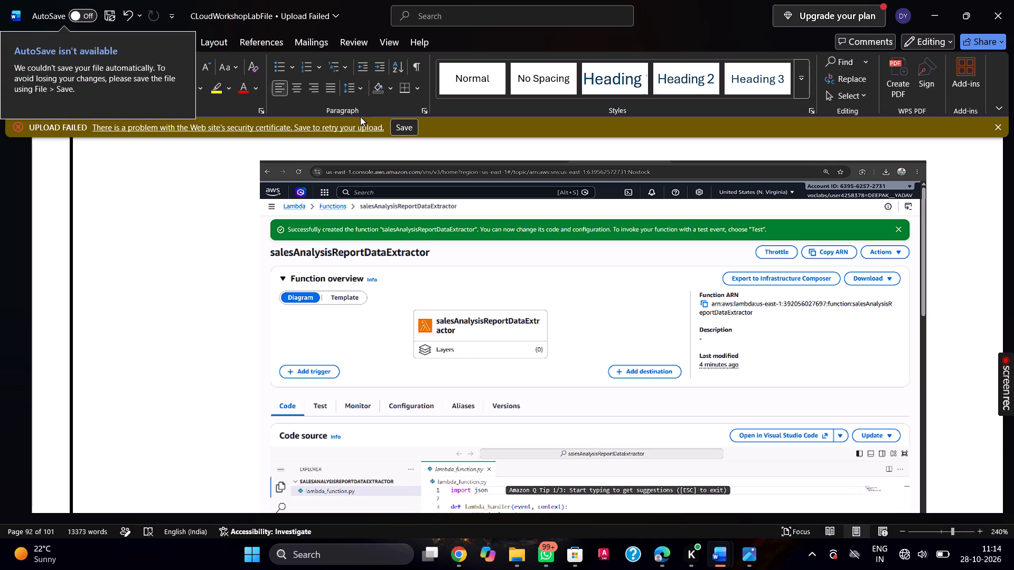
Save the document to retry its upload, dismissing the upload notice and the sign-in error.
click(392, 129)
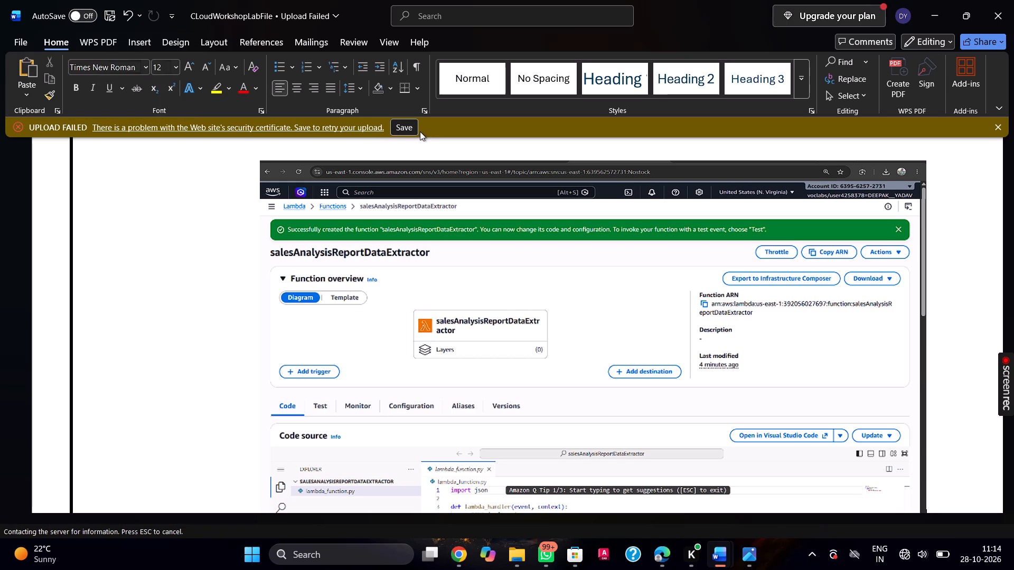
click(420, 131)
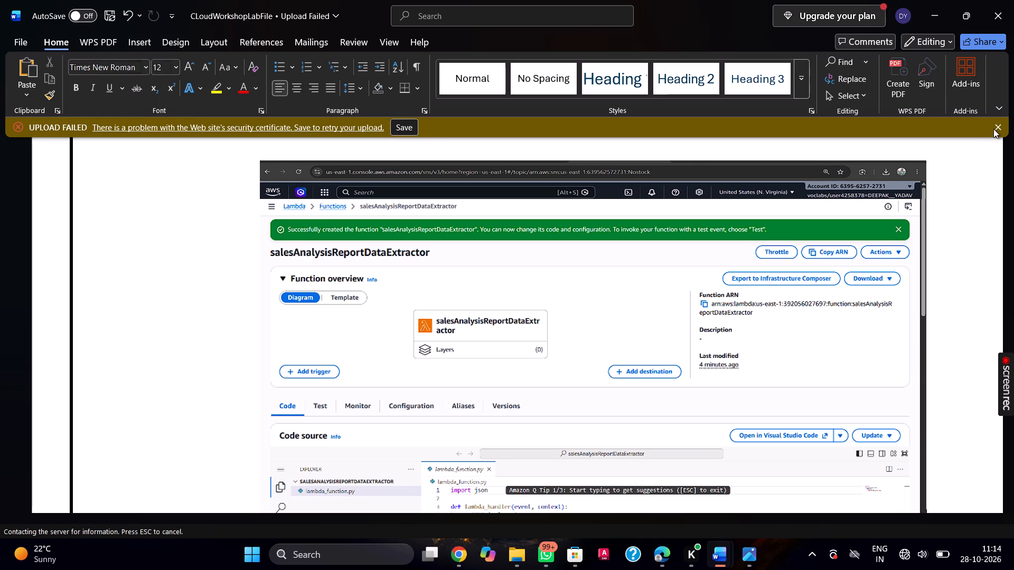
click(993, 129)
click(997, 126)
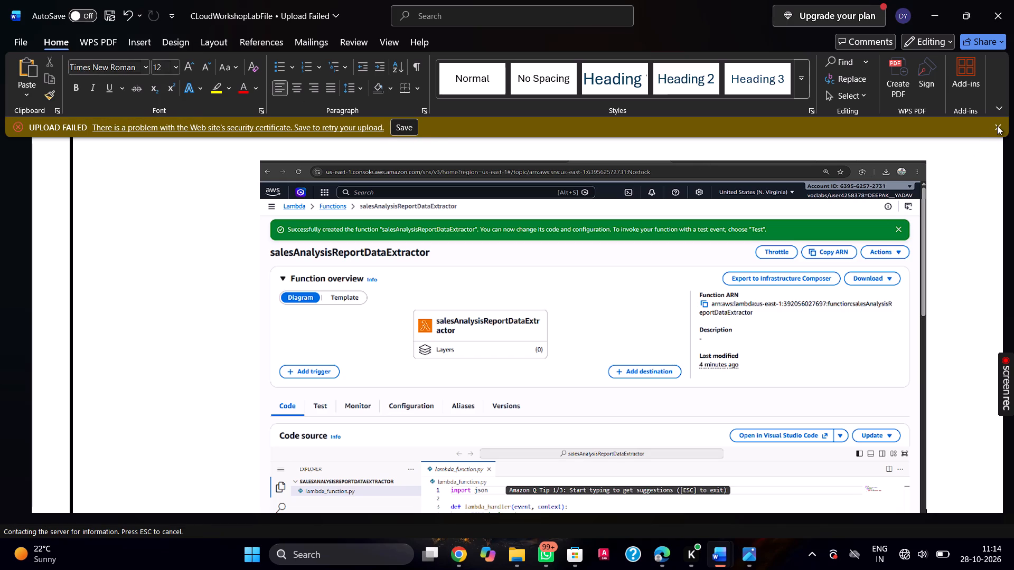
click(997, 126)
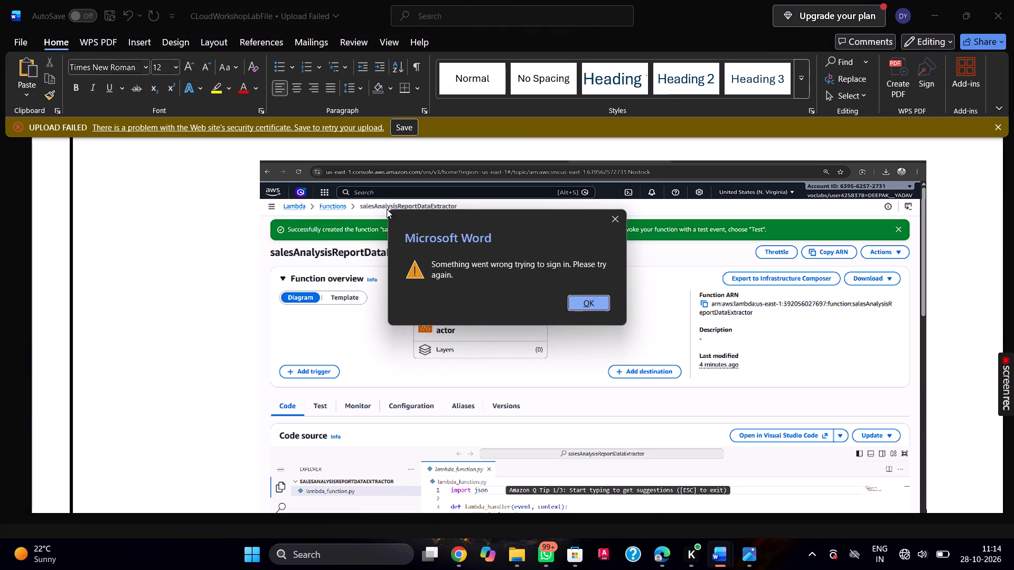
click(583, 307)
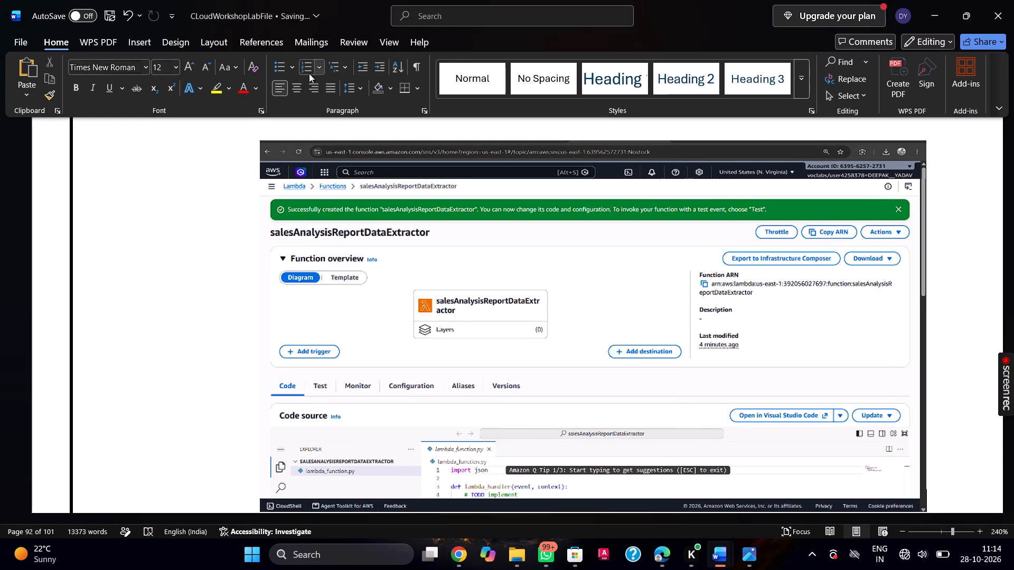
Turn on AutoSave for the document and check which accounts are signed in.
click(83, 9)
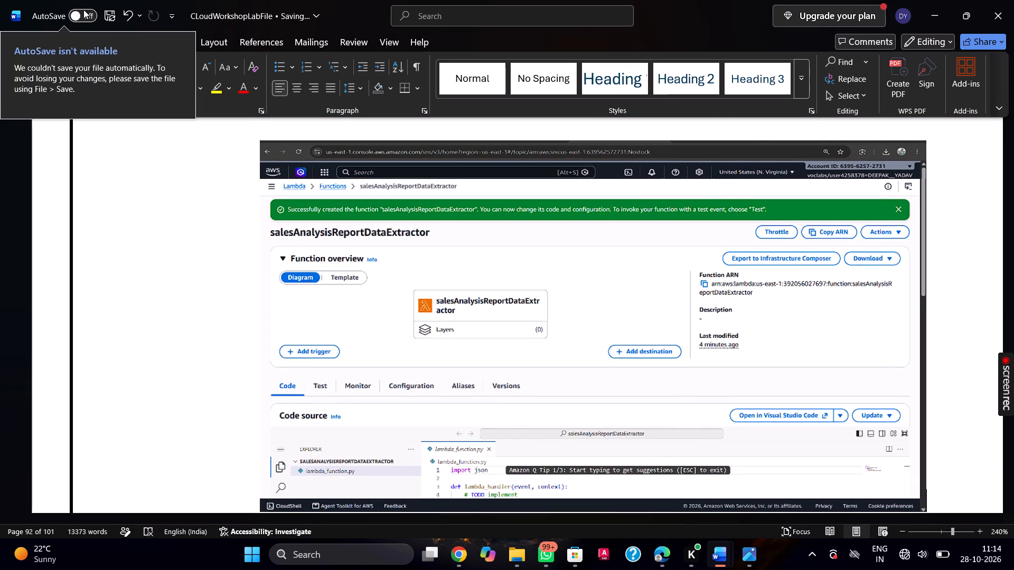
click(81, 16)
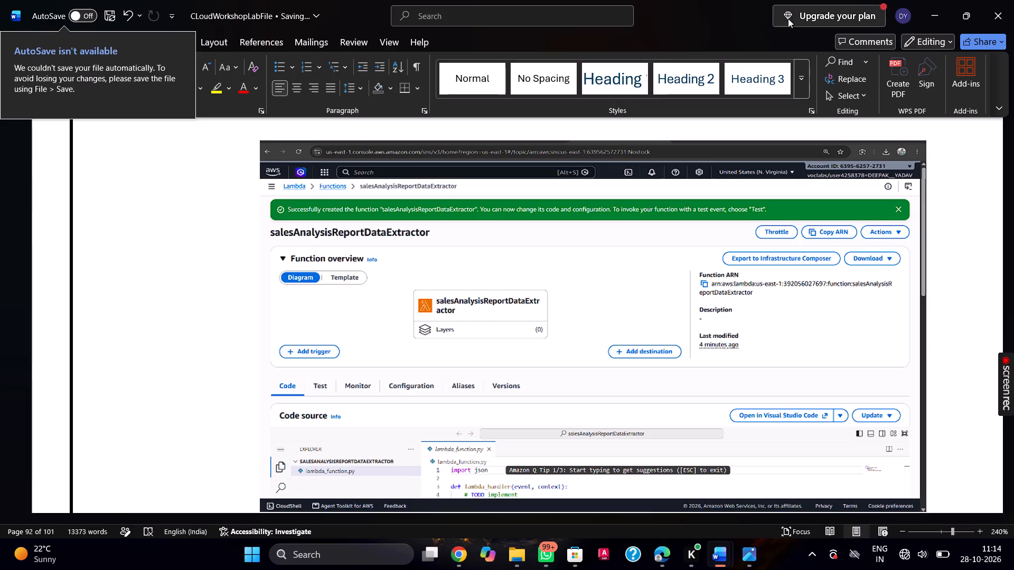
click(894, 17)
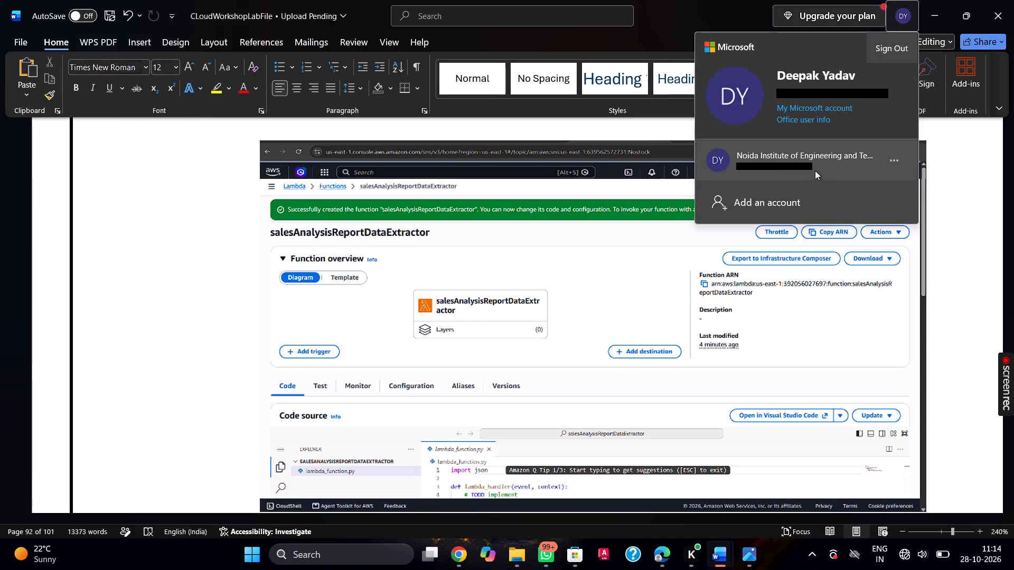
click(1008, 226)
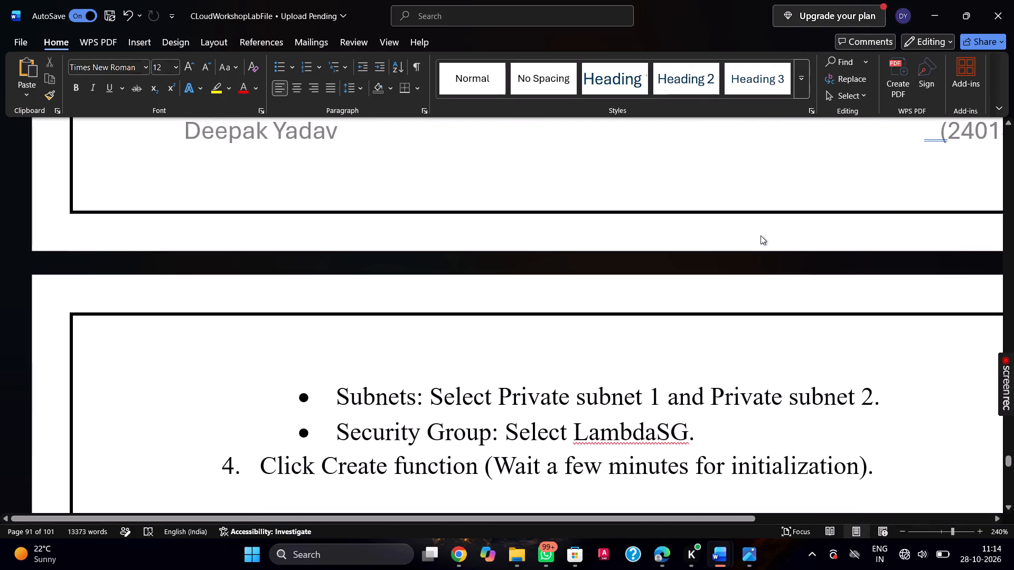
Crop the AWS header bar off the top of the Lambda code properties screenshot below the "Click Save." bullet.
scroll(760, 235, down, 2)
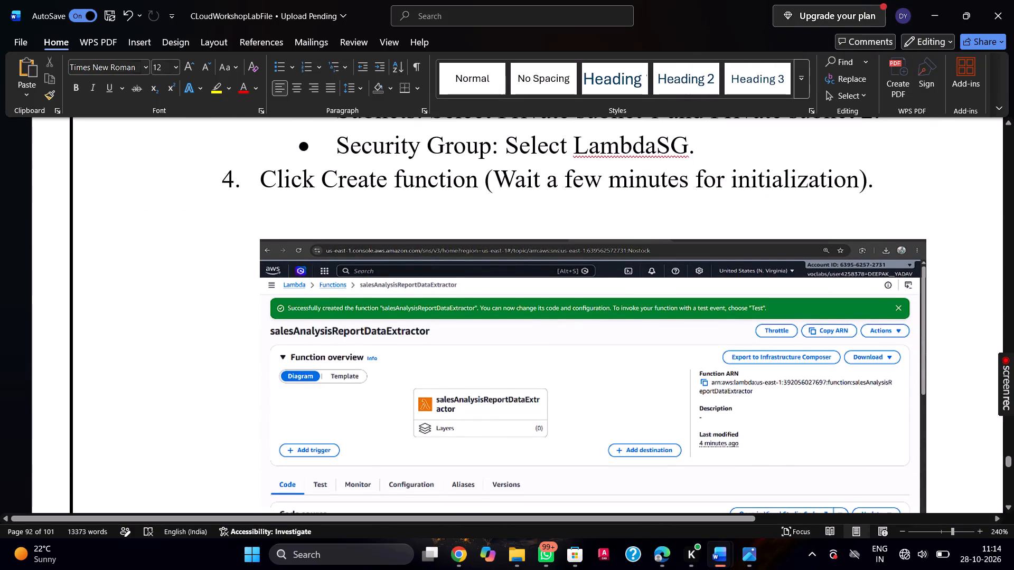
scroll(250, 244, down, 1)
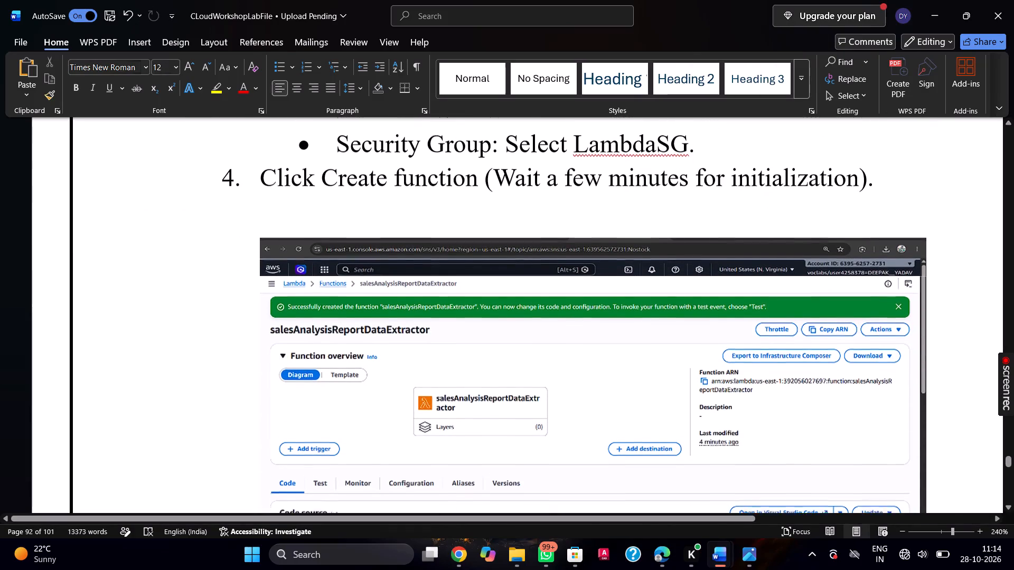
scroll(250, 244, down, 3)
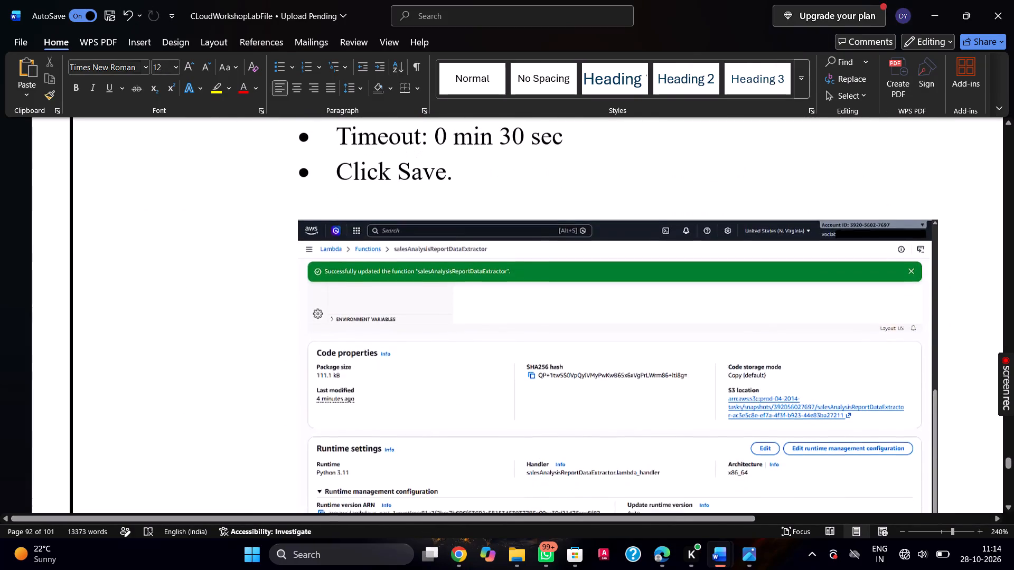
click(424, 336)
right_click(424, 336)
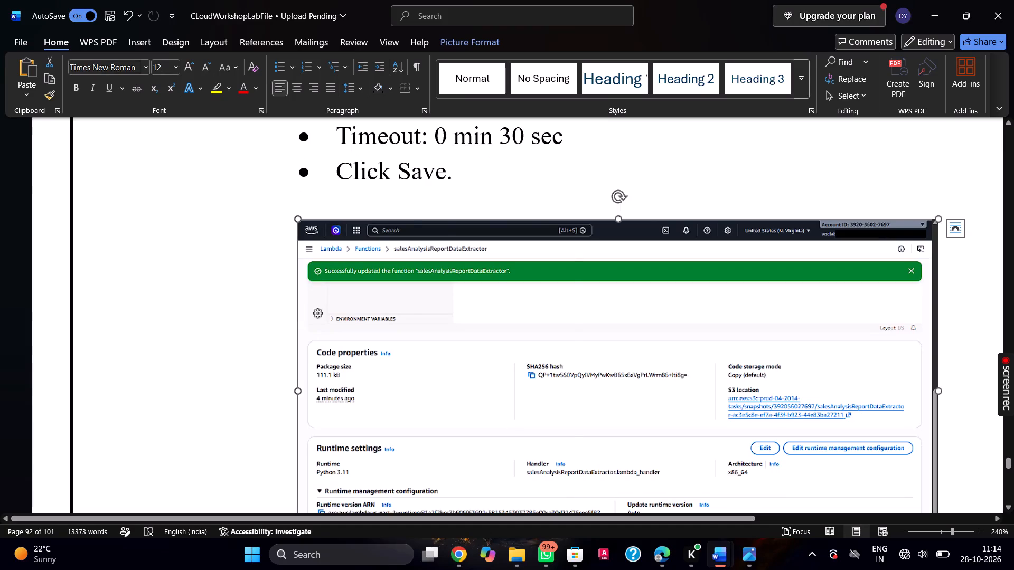
click(471, 125)
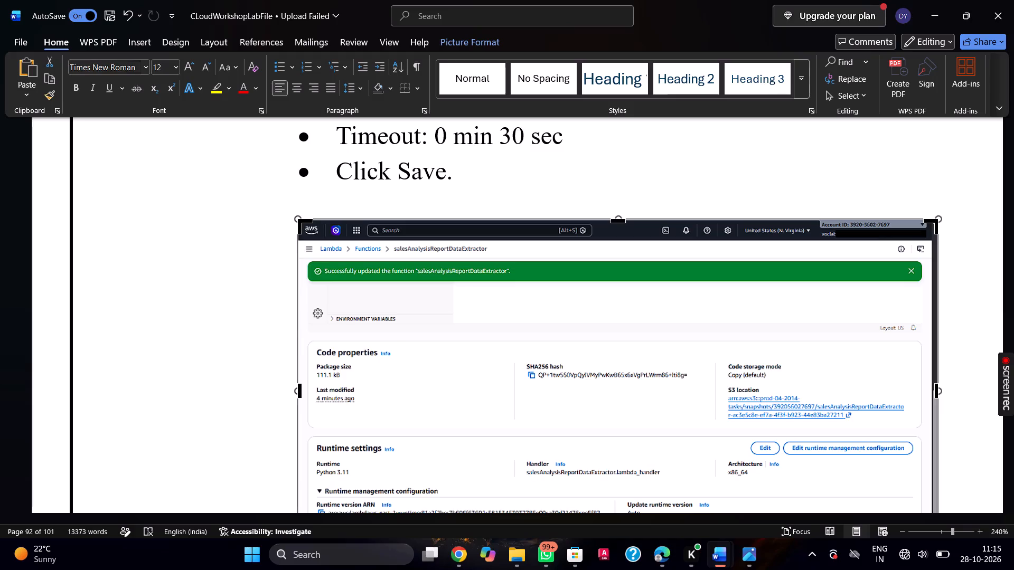
click(640, 281)
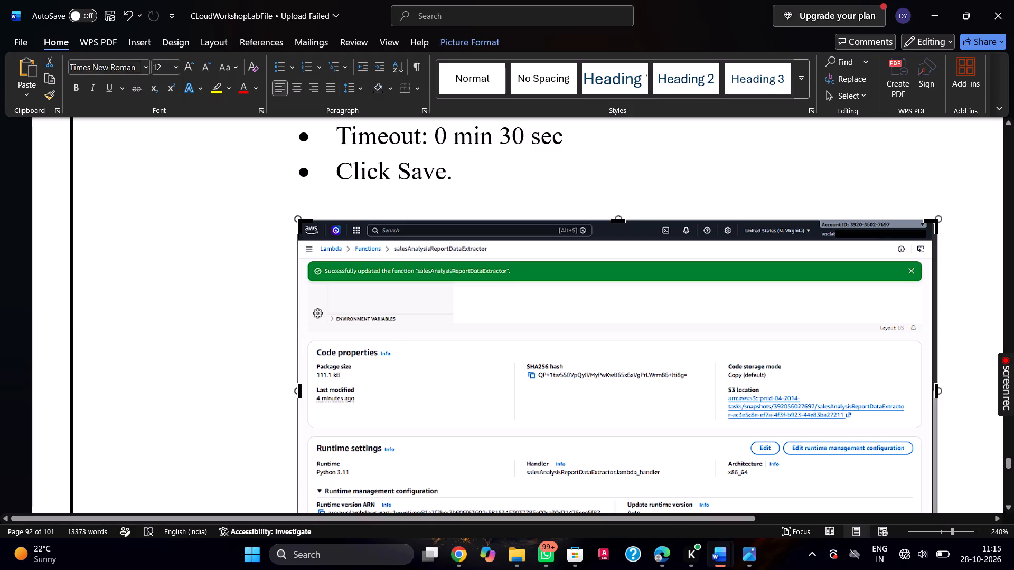
right_click(640, 281)
drag(615, 222, 612, 236)
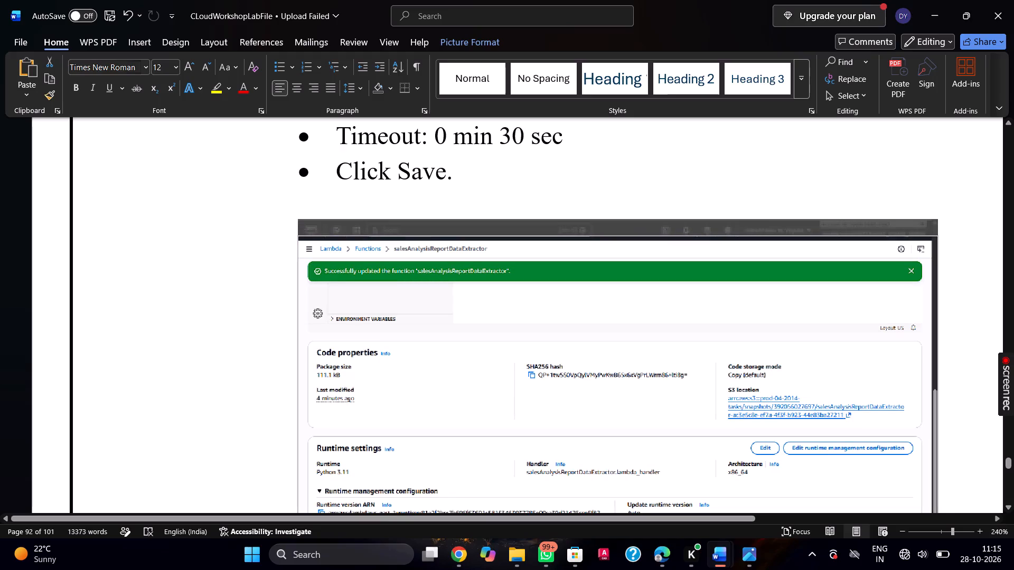
drag(612, 236, 609, 245)
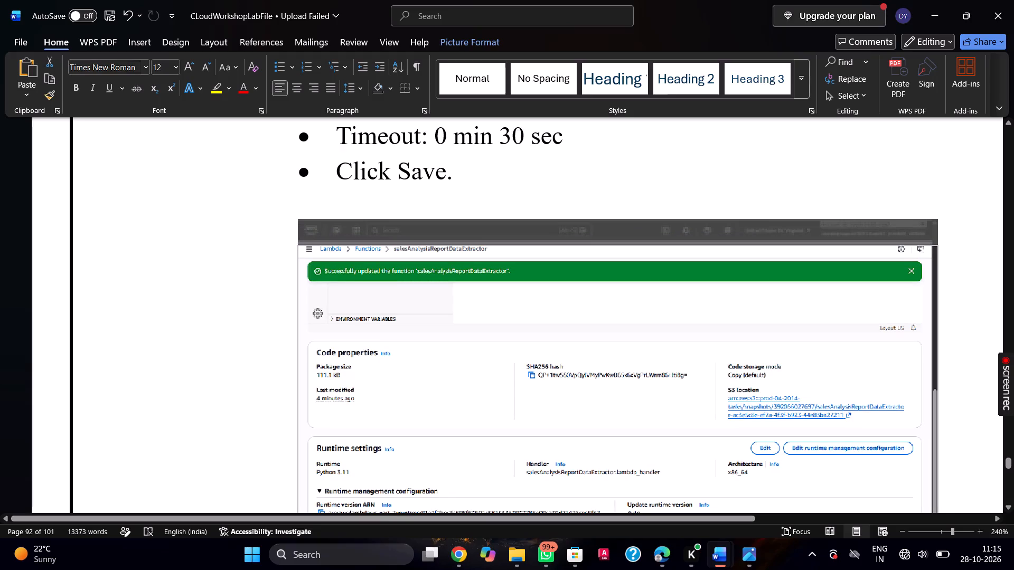
drag(609, 245, 606, 242)
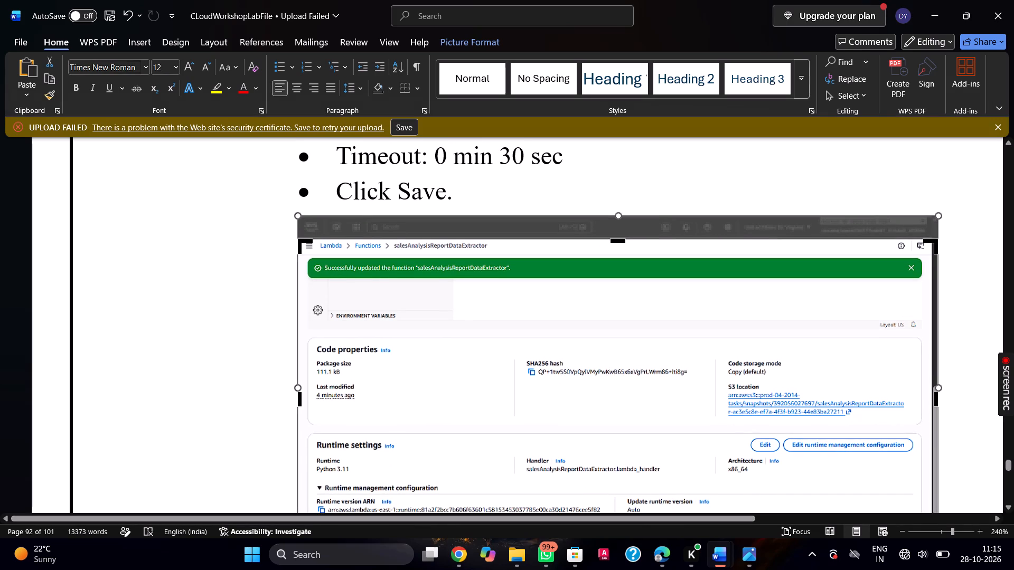
Add an unbulleted line after "Click Save." and paste the browser header image there, above the cropped Lambda screenshot.
click(458, 201)
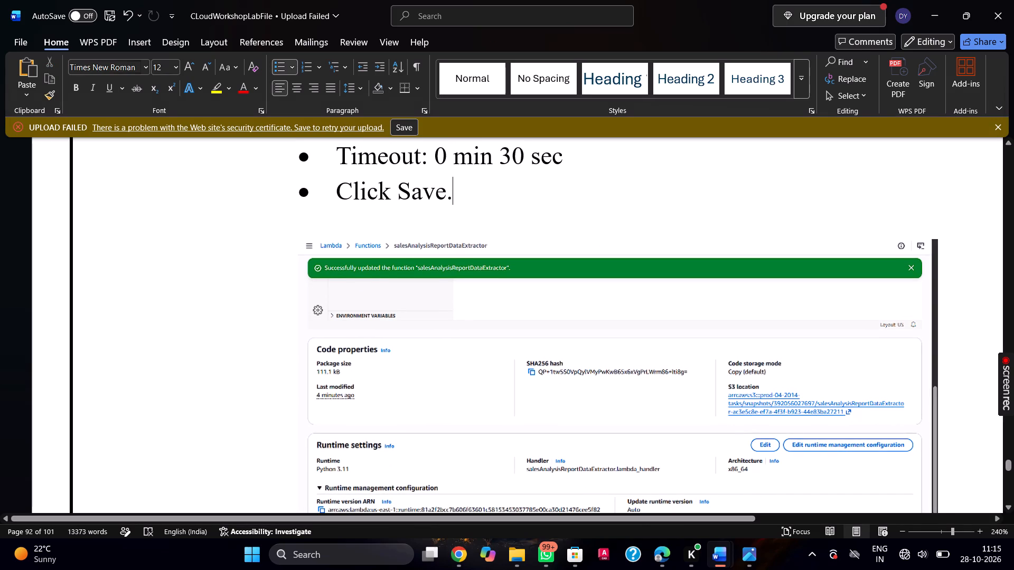
key(Return)
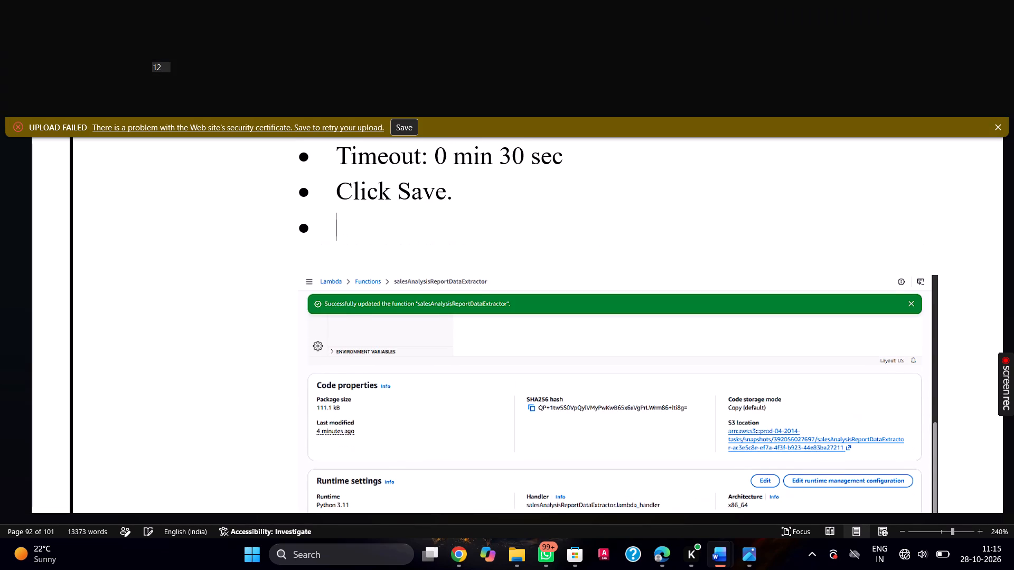
key(BackSpace)
key(BackSpace)
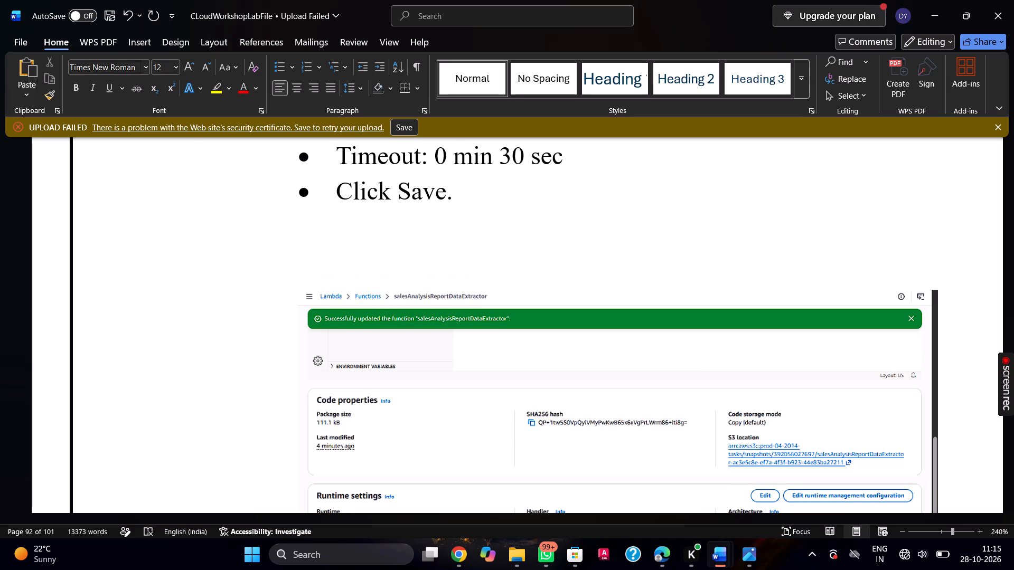
key(ctrl+v)
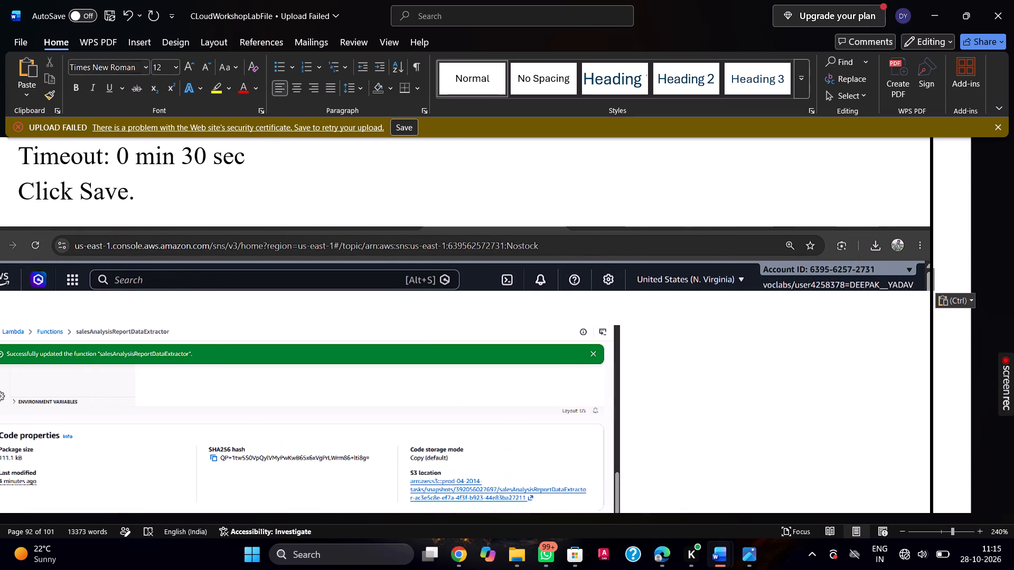
scroll(432, 245, right, 1)
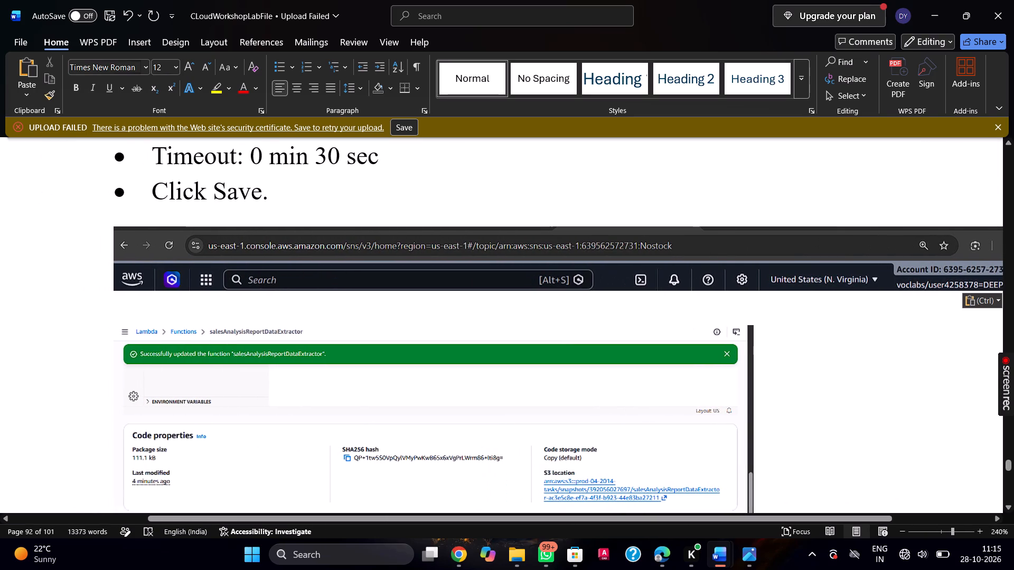
Narrow the pasted browser header image so its right edge roughly lines up with the Lambda code properties screenshot below it.
click(521, 249)
scroll(521, 249, left, 2)
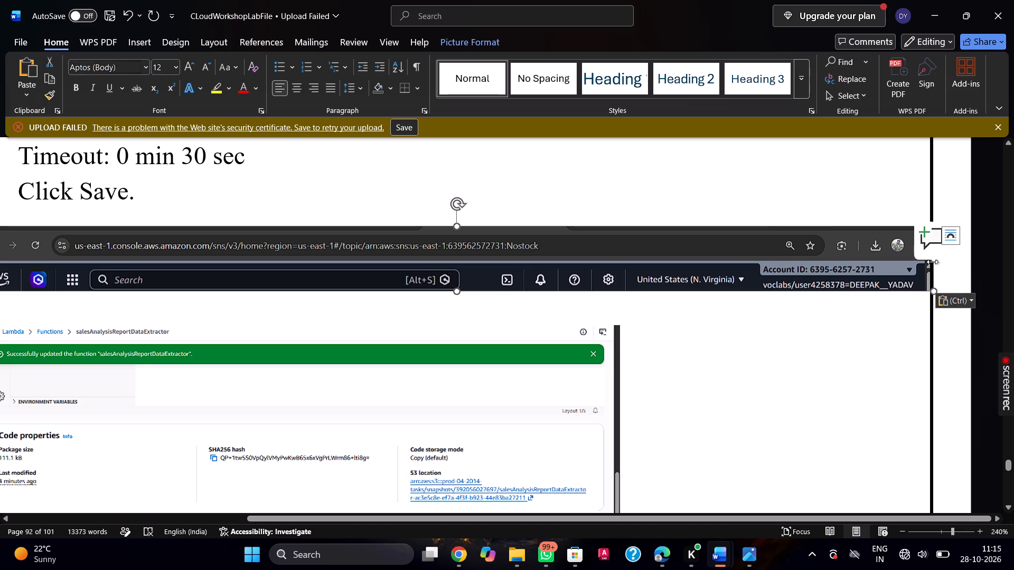
drag(932, 261, 731, 263)
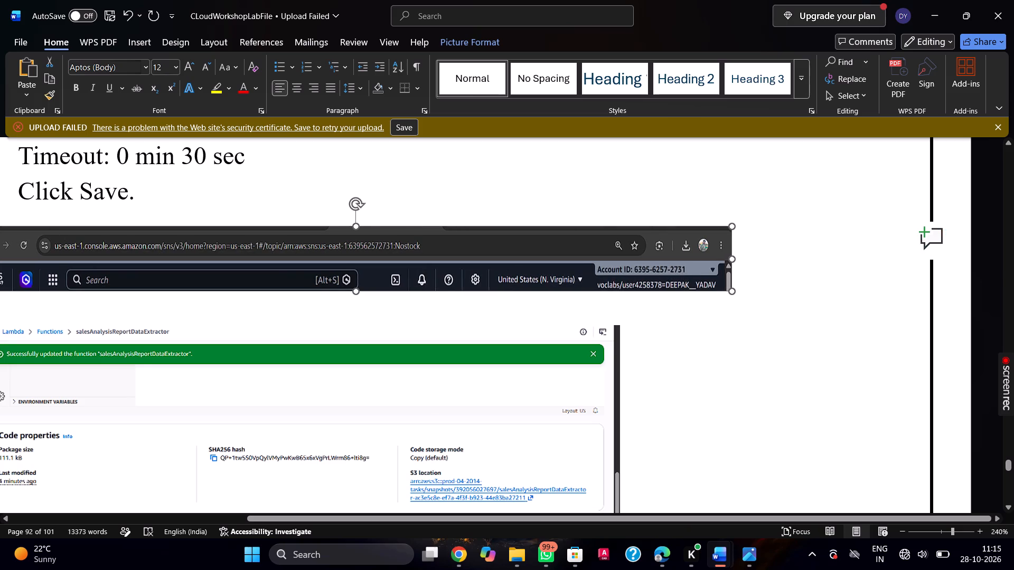
drag(731, 263, 627, 273)
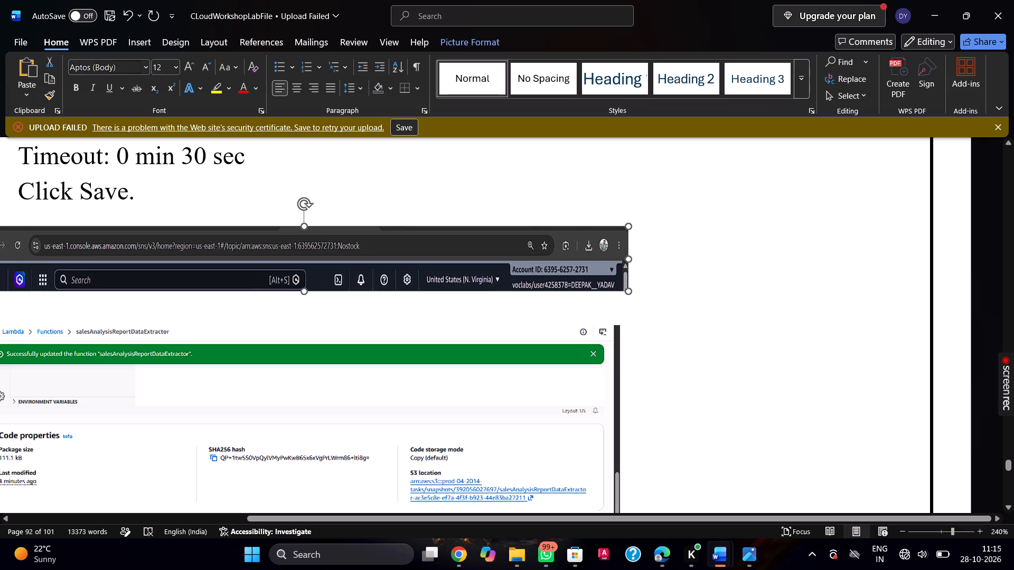
drag(627, 273, 622, 273)
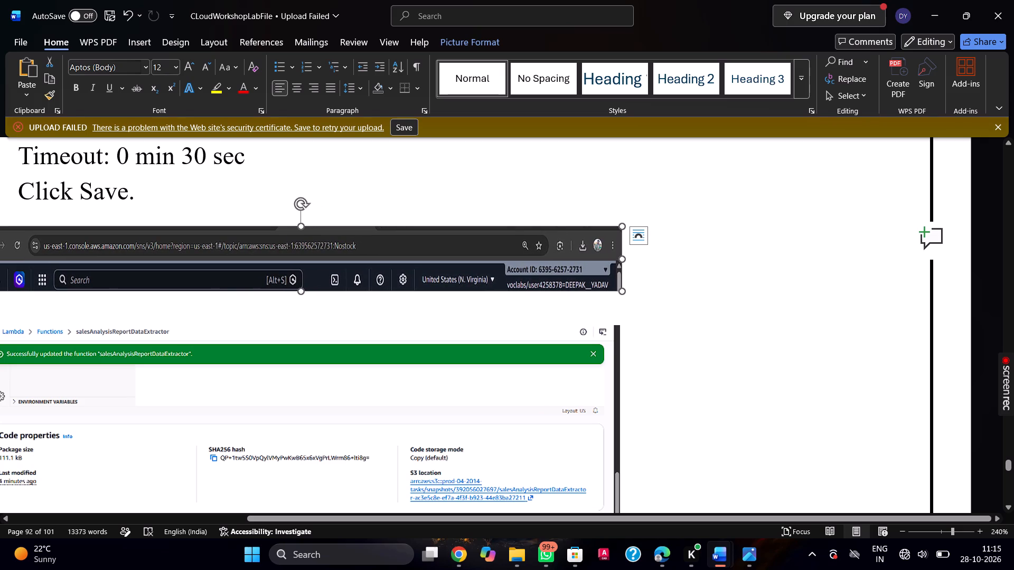
Crop the right edge of the pasted browser header image above the Lambda code properties screenshot.
click(559, 260)
right_click(481, 263)
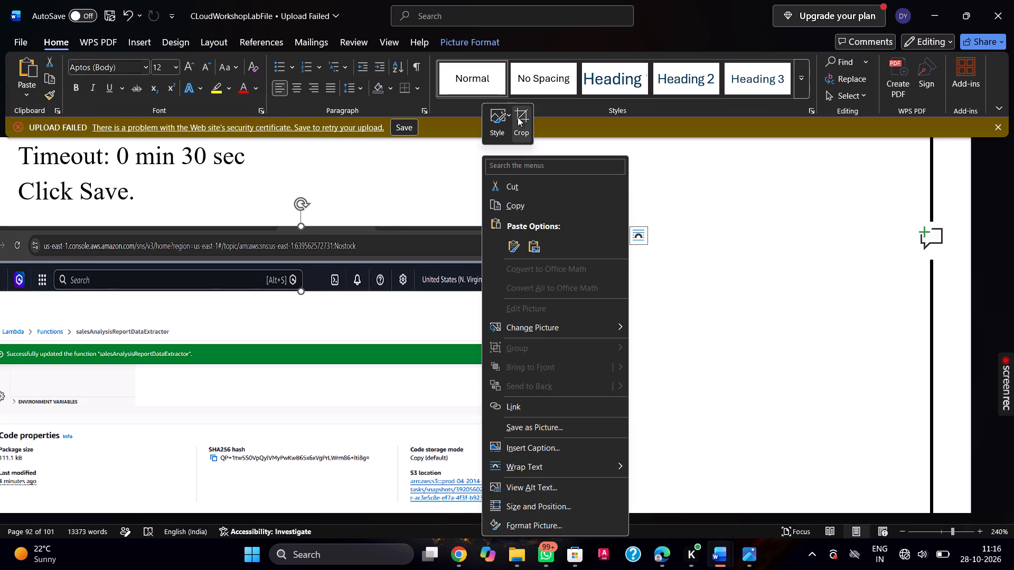
click(518, 117)
click(618, 262)
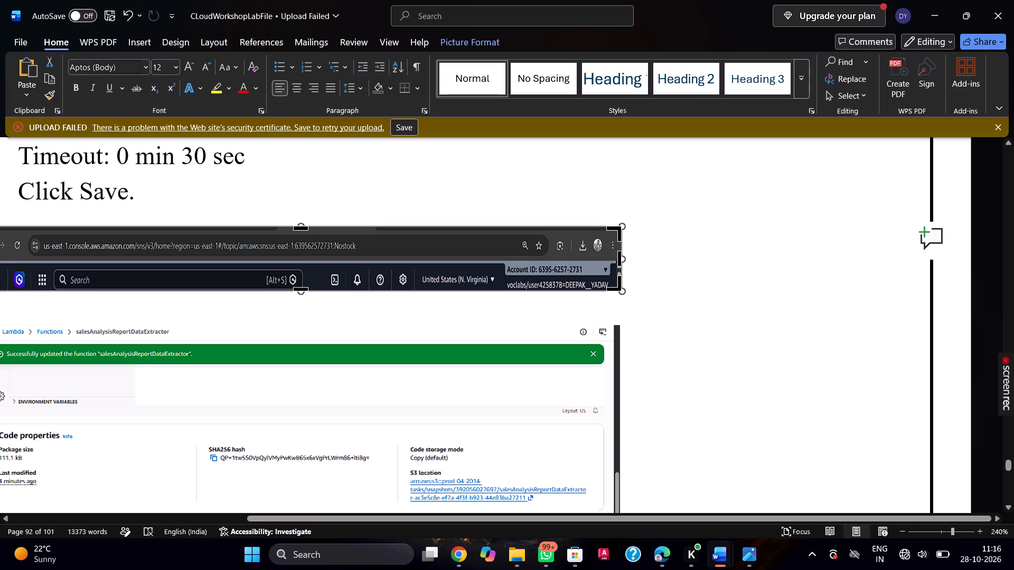
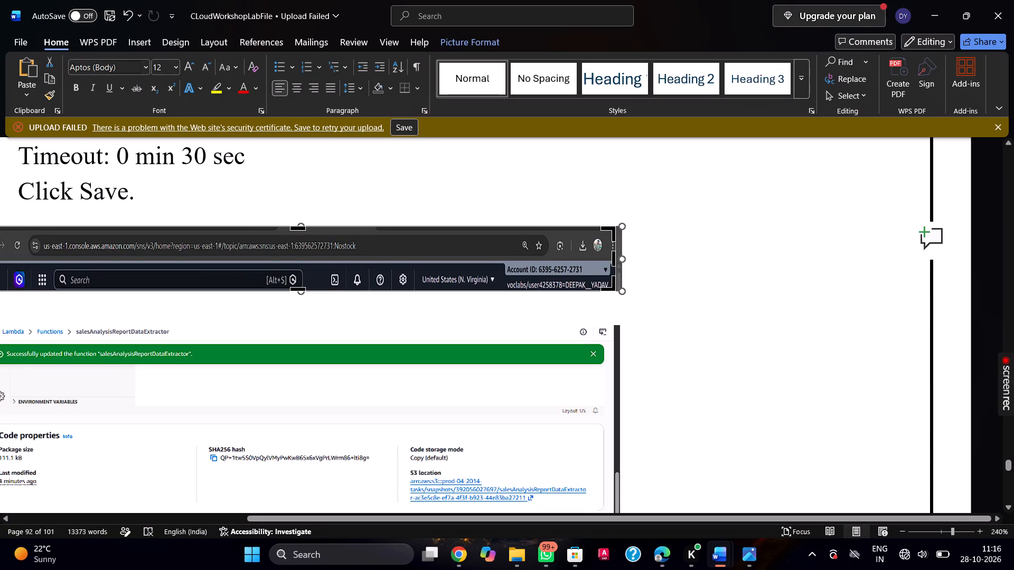
Set the text wrapping of the browser header image above the Lambda code properties screenshot to Behind Text.
scroll(400, 204, right, 1)
click(361, 195)
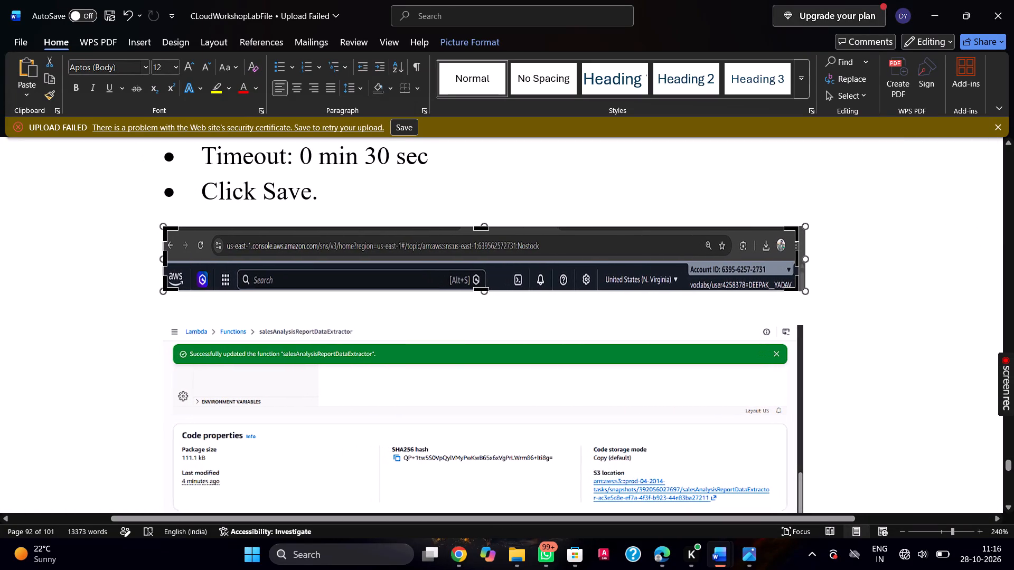
click(708, 262)
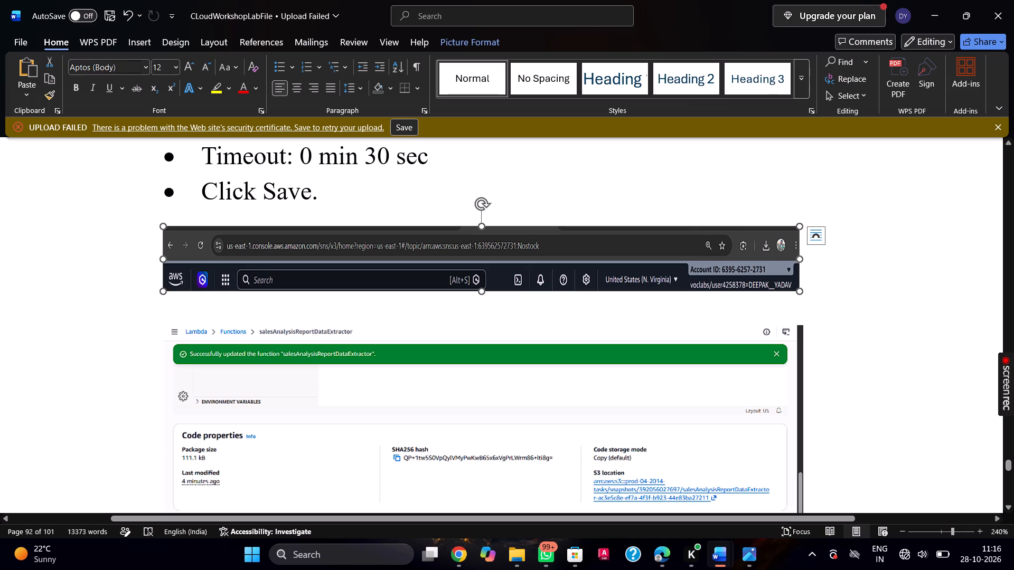
click(821, 246)
click(775, 247)
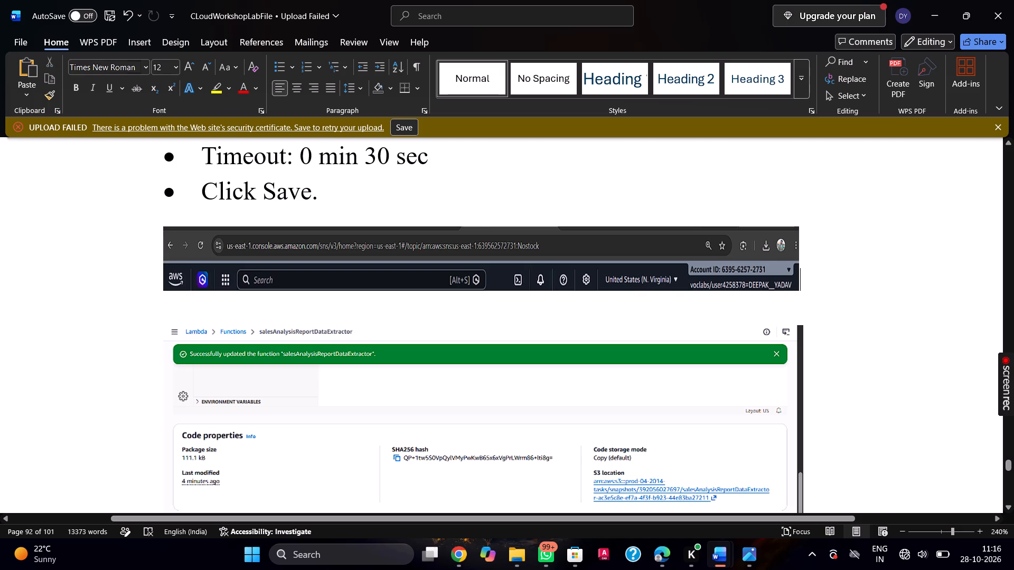
click(823, 237)
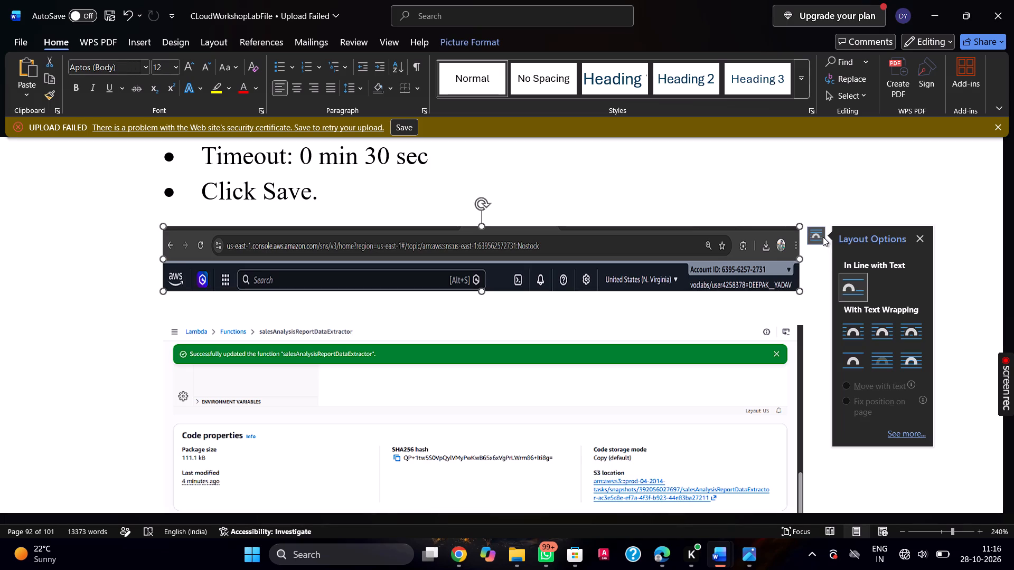
click(886, 367)
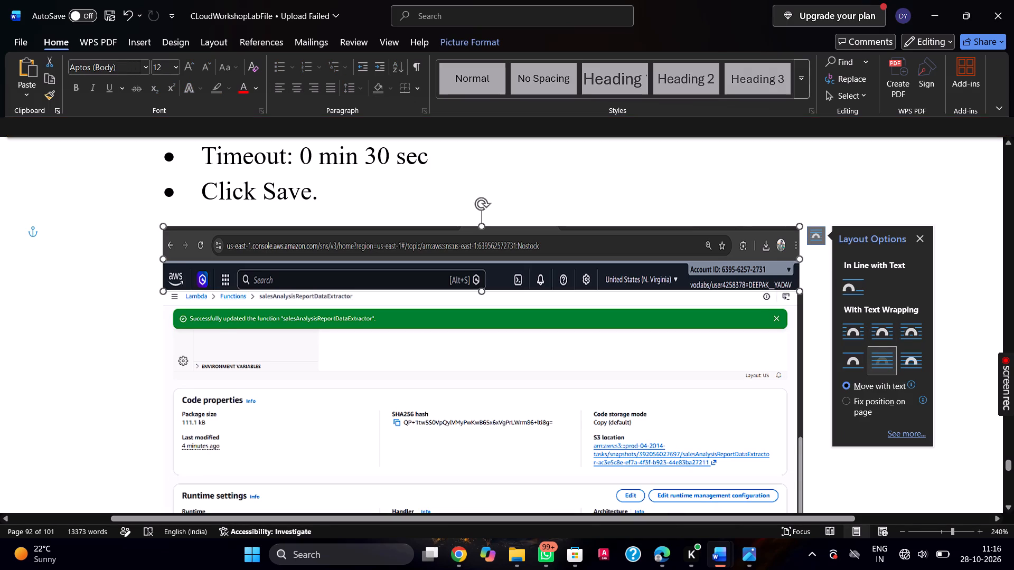
Widen that browser header image slightly so its right edge meets the right edge of the code properties screenshot.
click(463, 257)
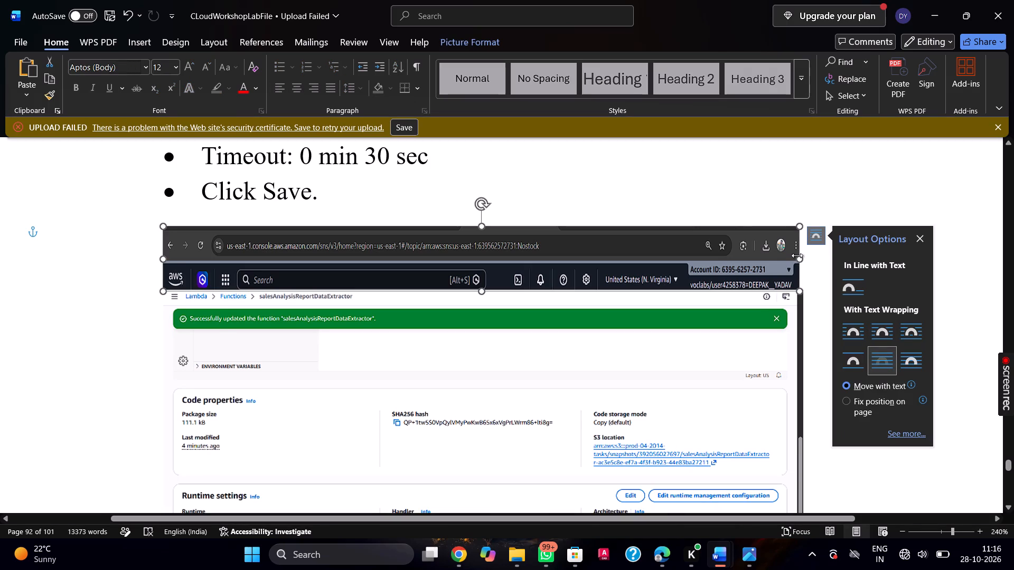
click(800, 260)
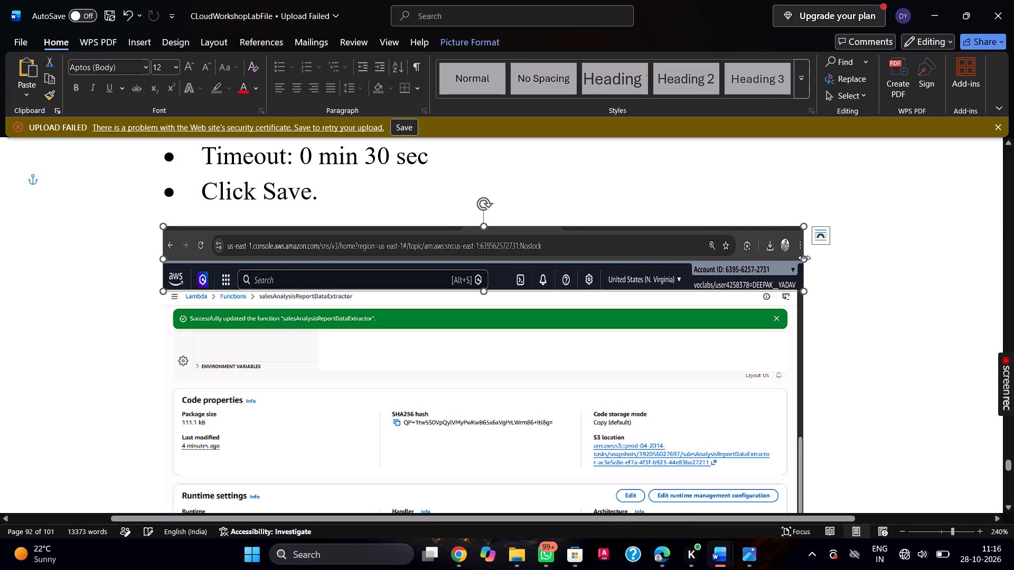
click(836, 290)
Crop the AWS header bar off the top of the salesAnalysisReport function screenshot below the next "Click Save." bullet.
scroll(655, 283, up, 1)
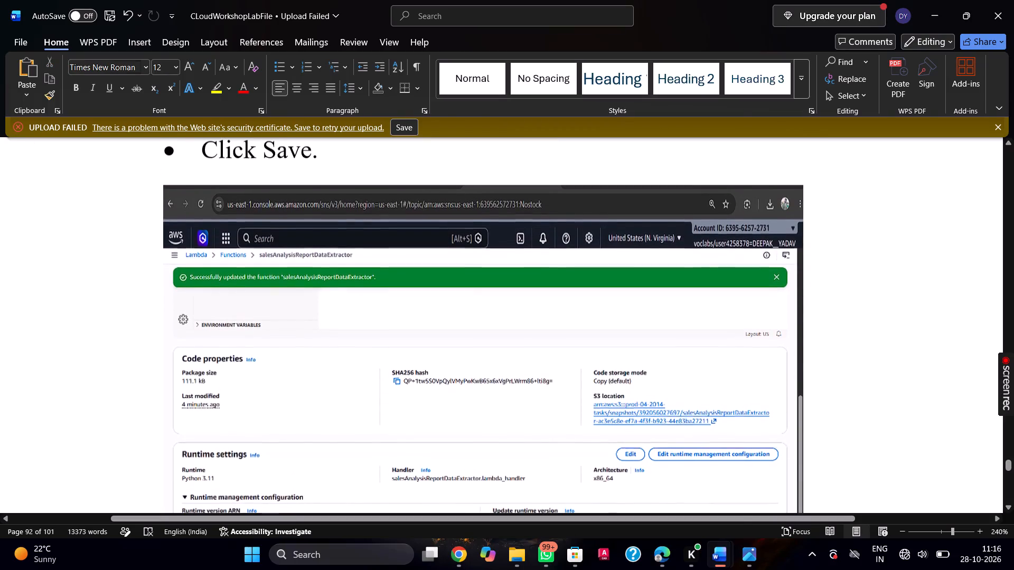
scroll(328, 230, down, 1)
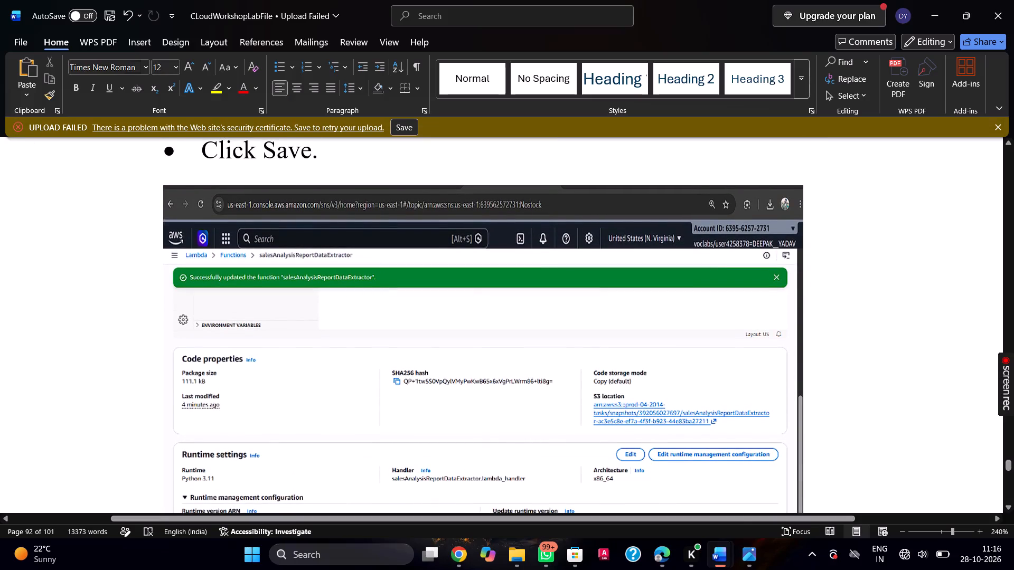
scroll(328, 230, down, 5)
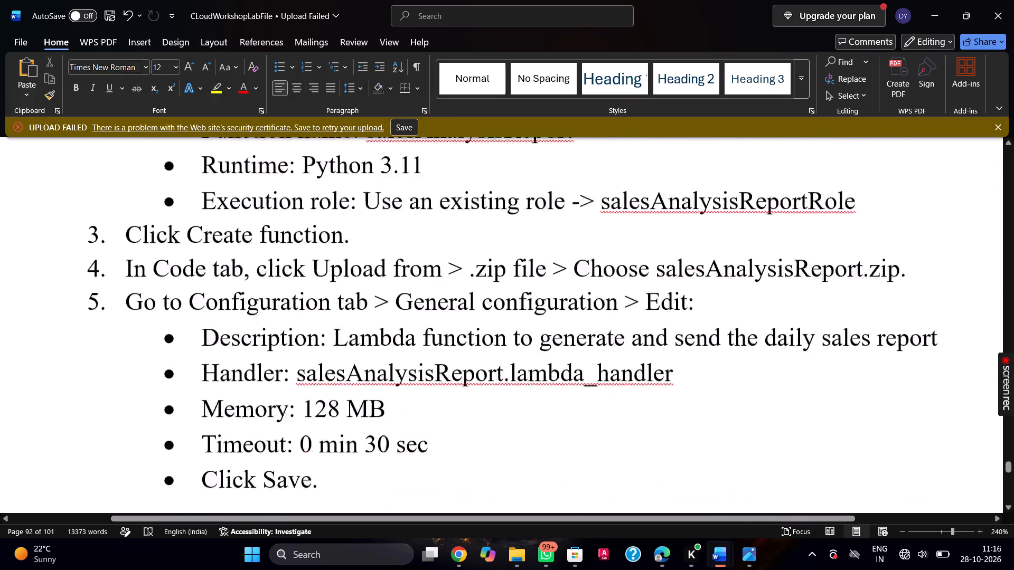
scroll(328, 230, down, 2)
click(411, 338)
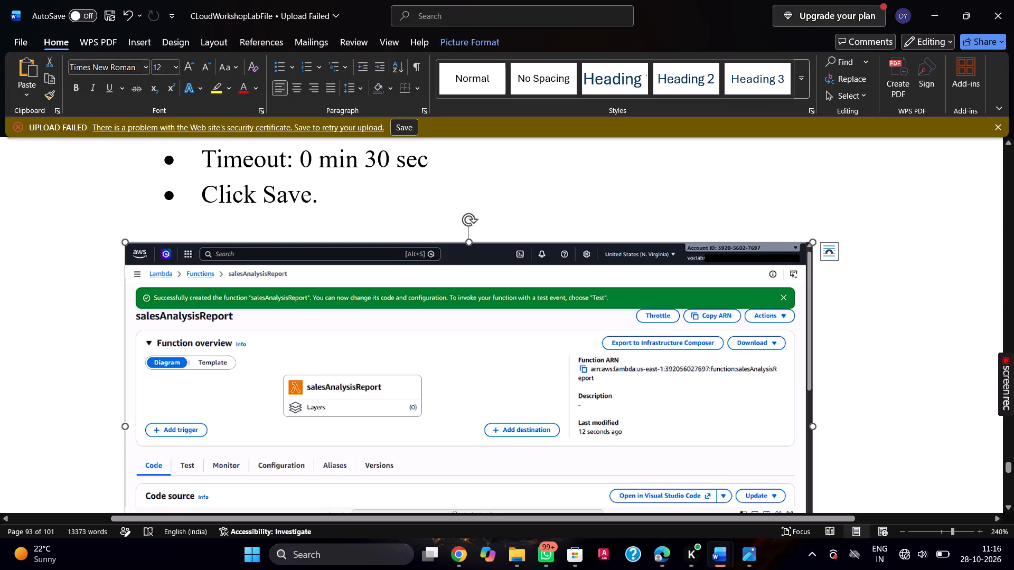
right_click(478, 288)
click(515, 132)
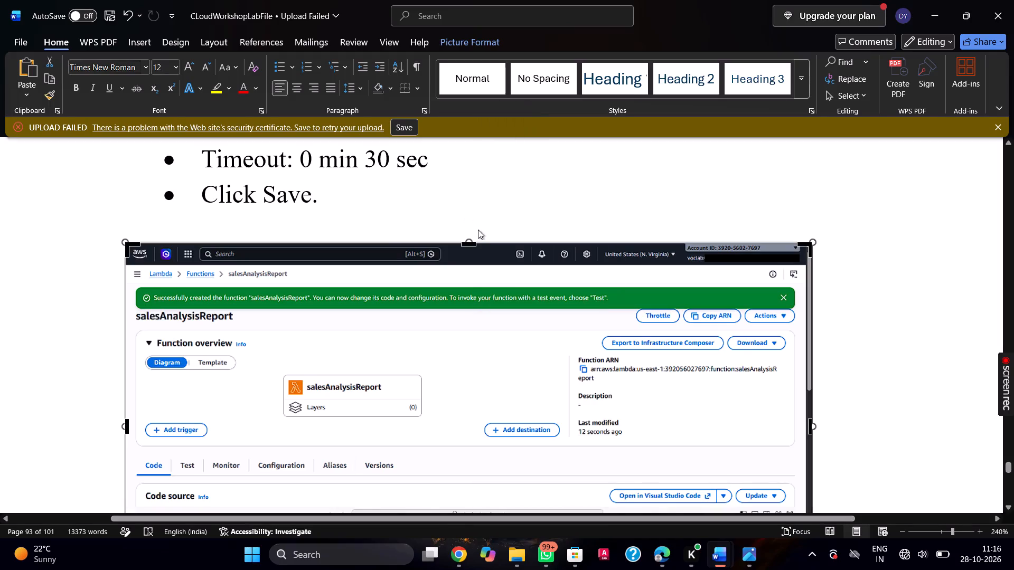
drag(468, 246, 464, 265)
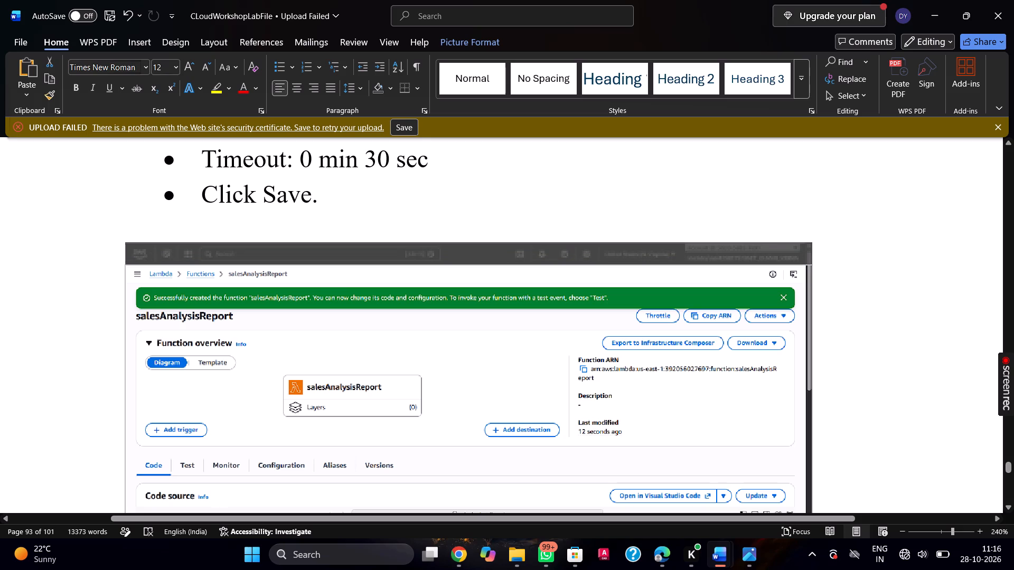
drag(464, 265, 463, 273)
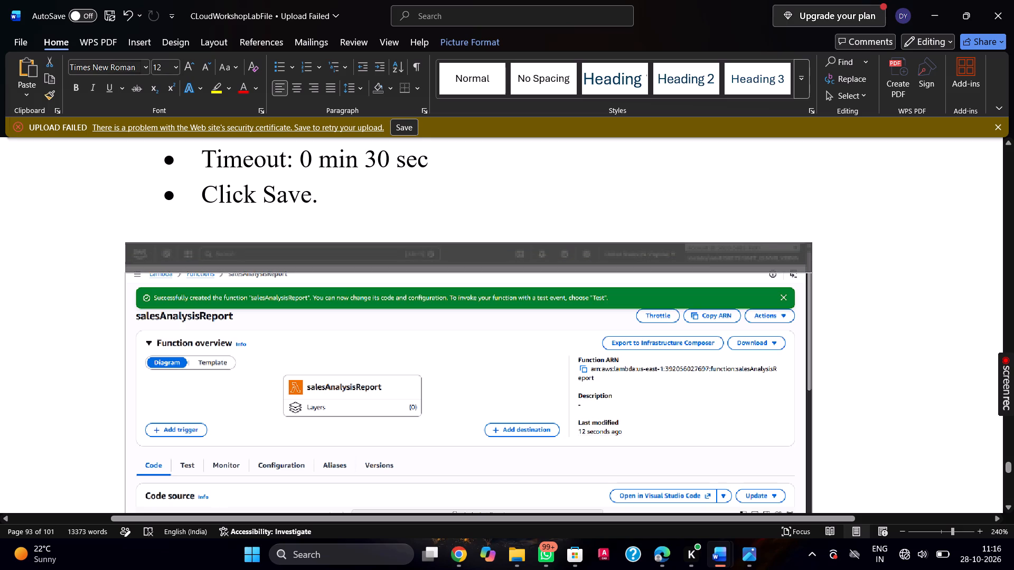
drag(463, 273, 458, 267)
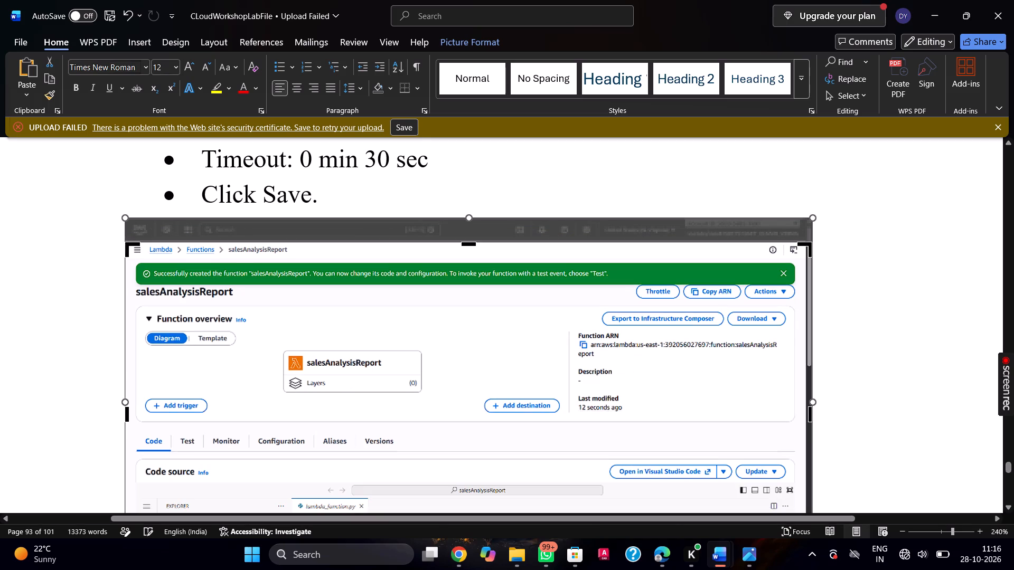
Add an unbulleted line indented with spaces after that "Click Save." bullet and paste the browser header image there.
click(341, 200)
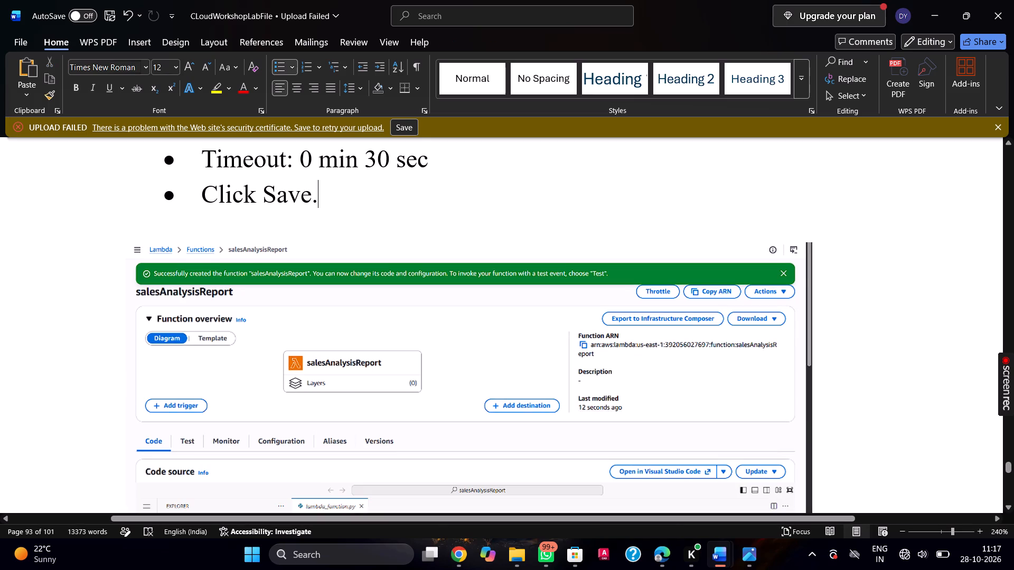
key(Return)
key(BackSpace)
key(BackSpace)
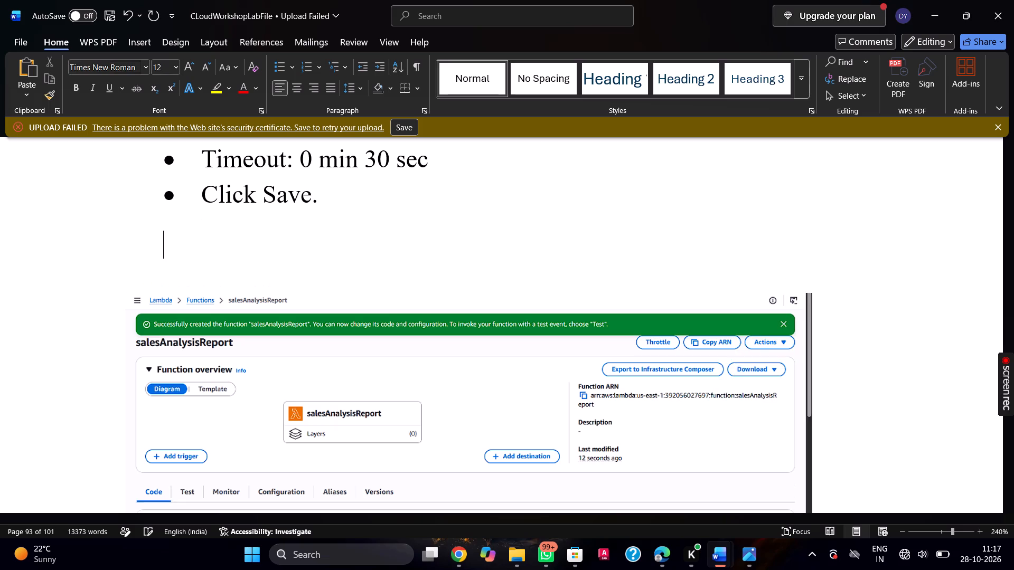
key(BackSpace)
key(space)
key(space)
key(space)
key(space)
key(space)
key(space)
key(space)
key(space)
key(space)
key(space)
key(space)
key(space)
key(space)
key(space)
key(ctrl+v)
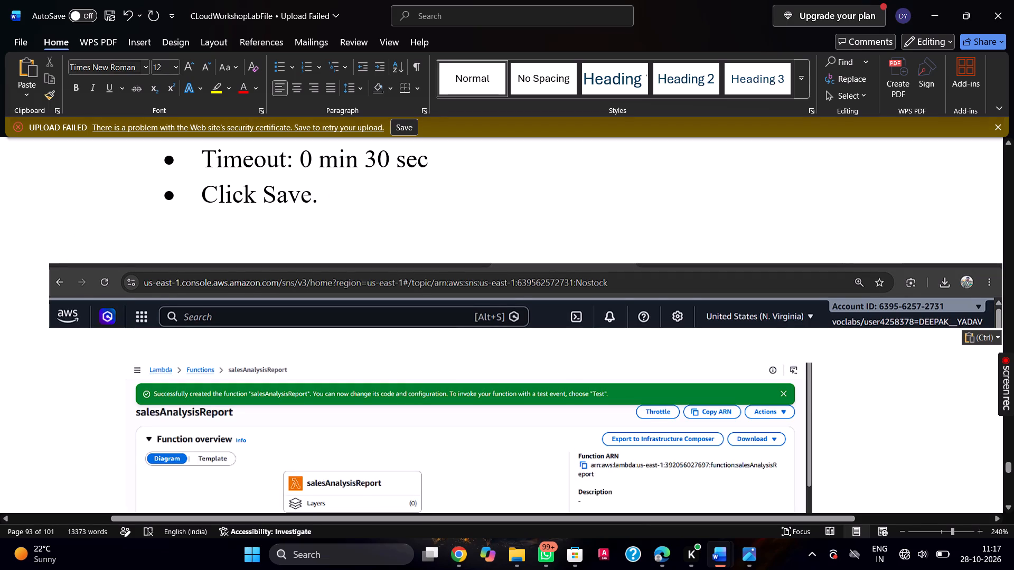
Set the text wrapping of the newly pasted browser header image above the salesAnalysisReport screenshot to Behind Text.
scroll(474, 278, left, 1)
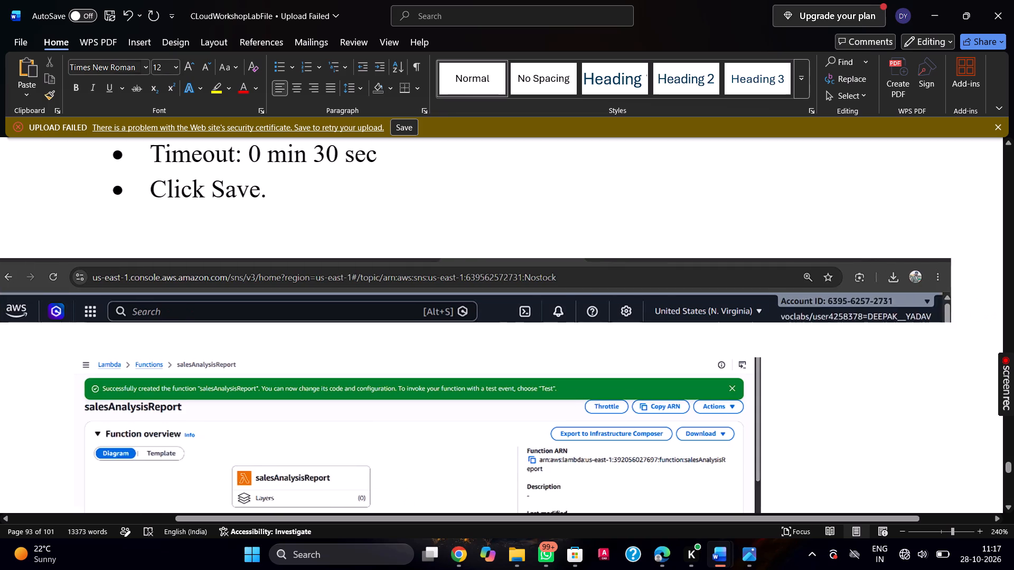
scroll(474, 278, left, 1)
click(809, 299)
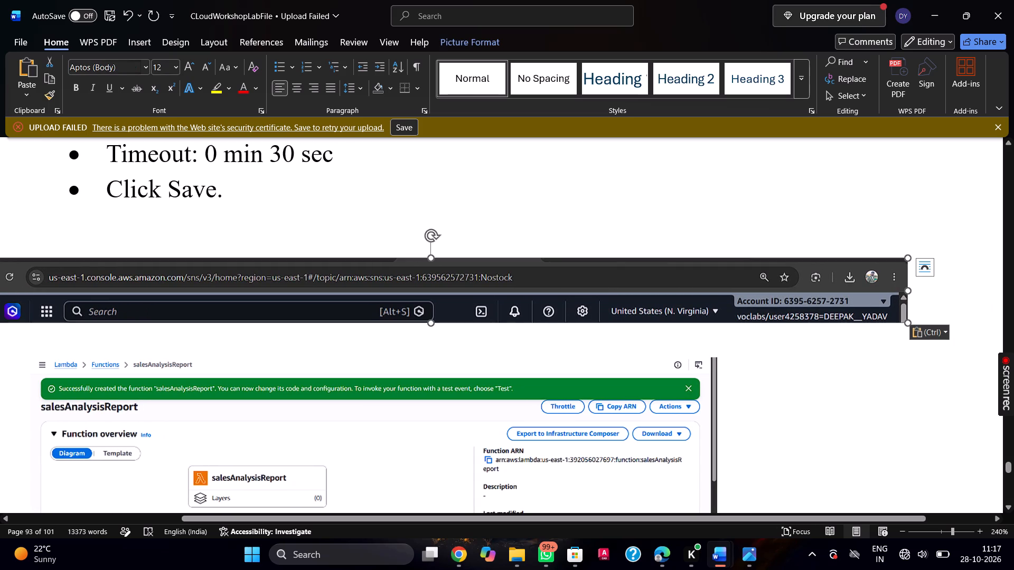
click(931, 272)
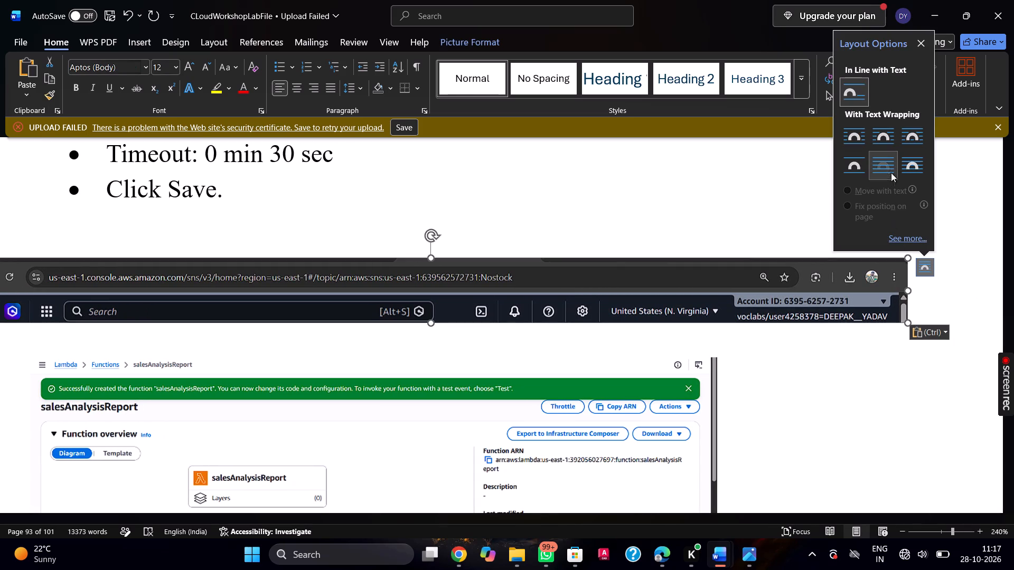
click(891, 170)
click(782, 298)
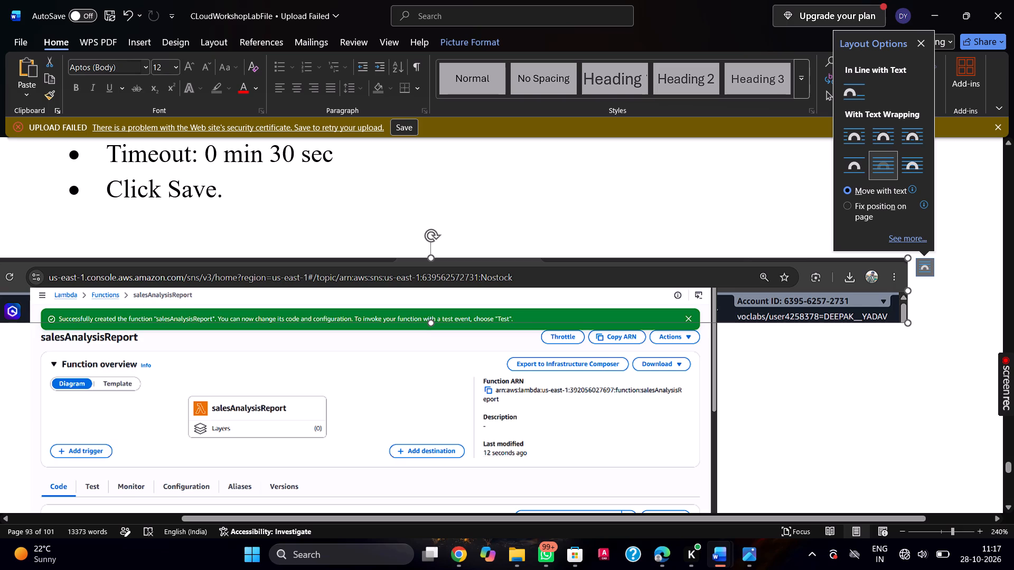
Reduce the pasted header image's height so its bottom edge meets the top of the salesAnalysisReport screenshot.
drag(431, 323, 428, 291)
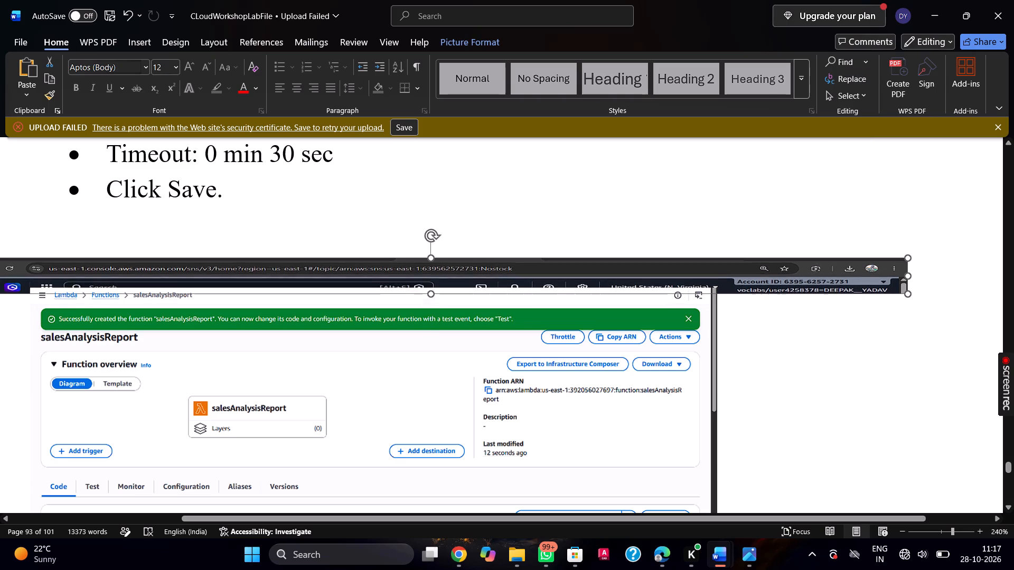
drag(428, 291, 427, 286)
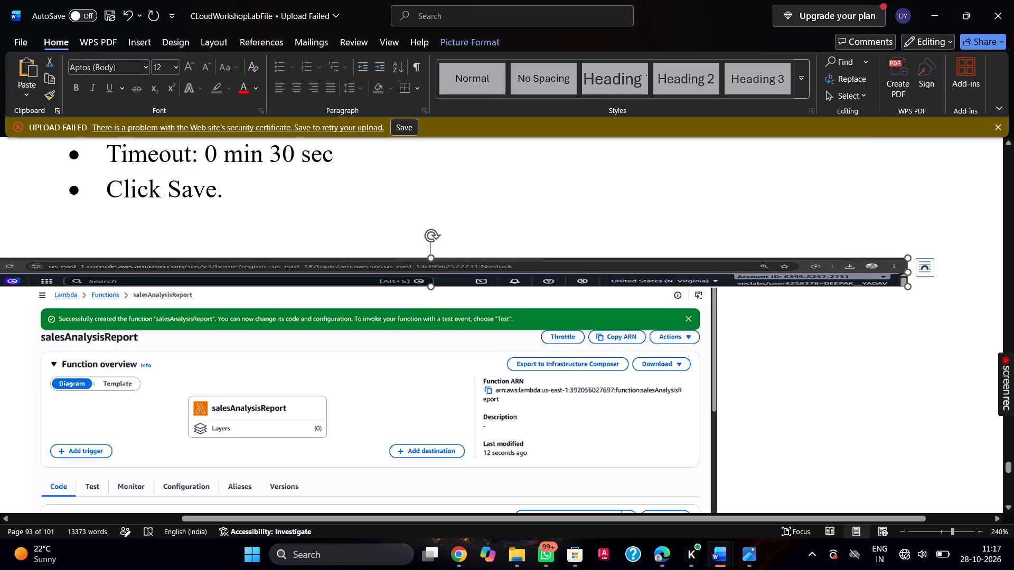
Narrow the pasted header image so its right edge lines up with the salesAnalysisReport screenshot's right edge.
drag(909, 273, 763, 272)
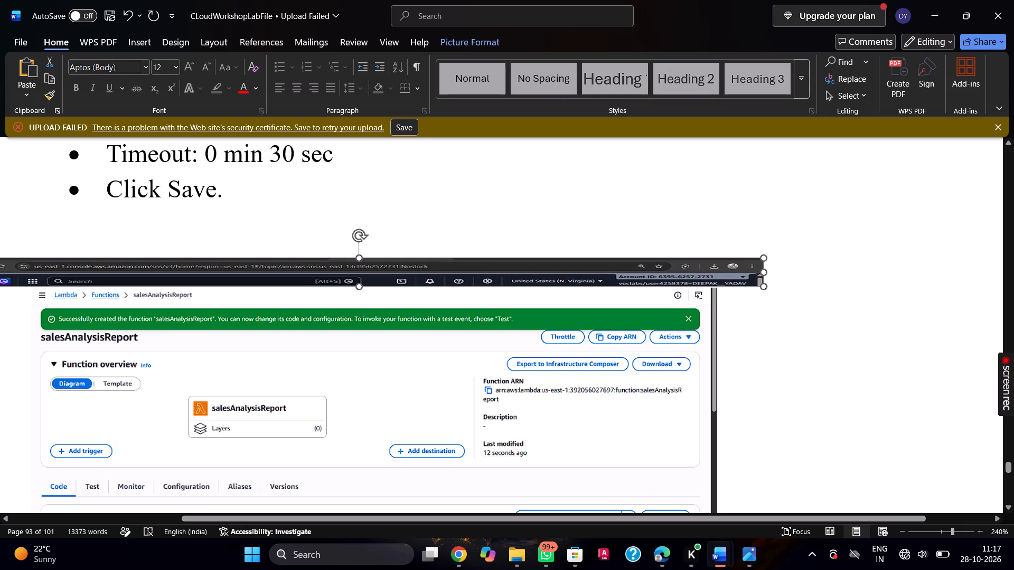
drag(763, 272, 719, 271)
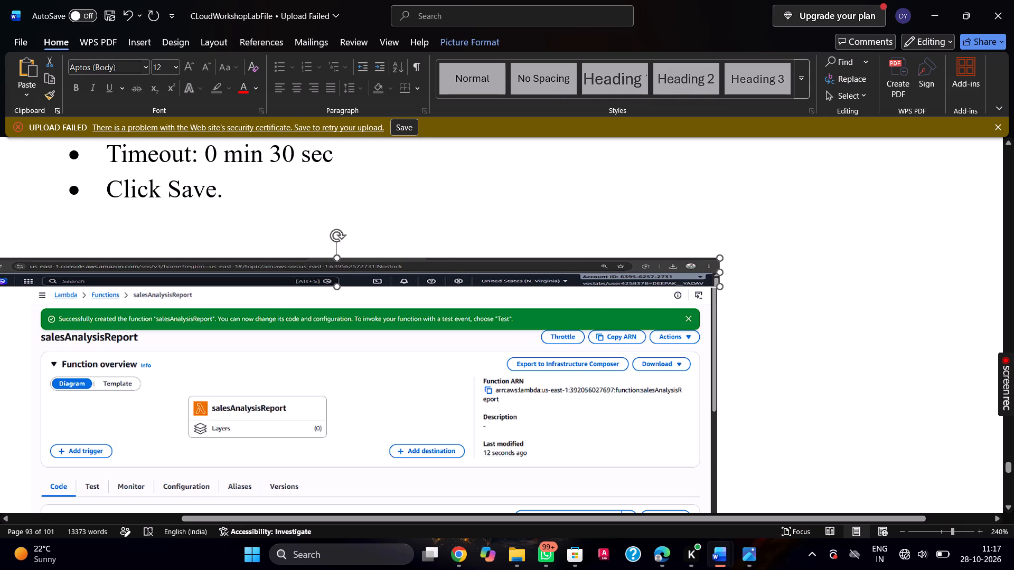
drag(719, 271, 716, 271)
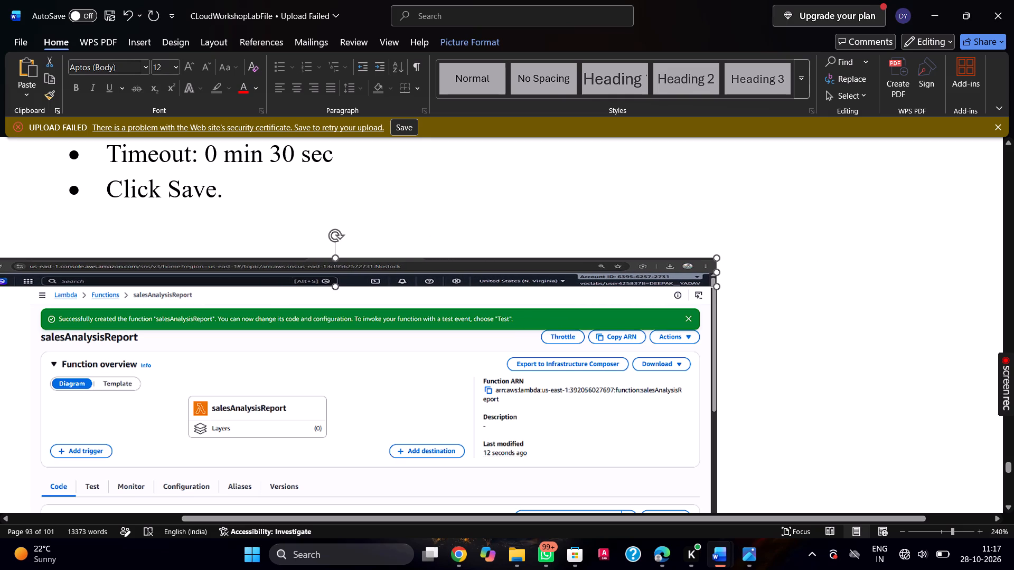
drag(716, 271, 719, 271)
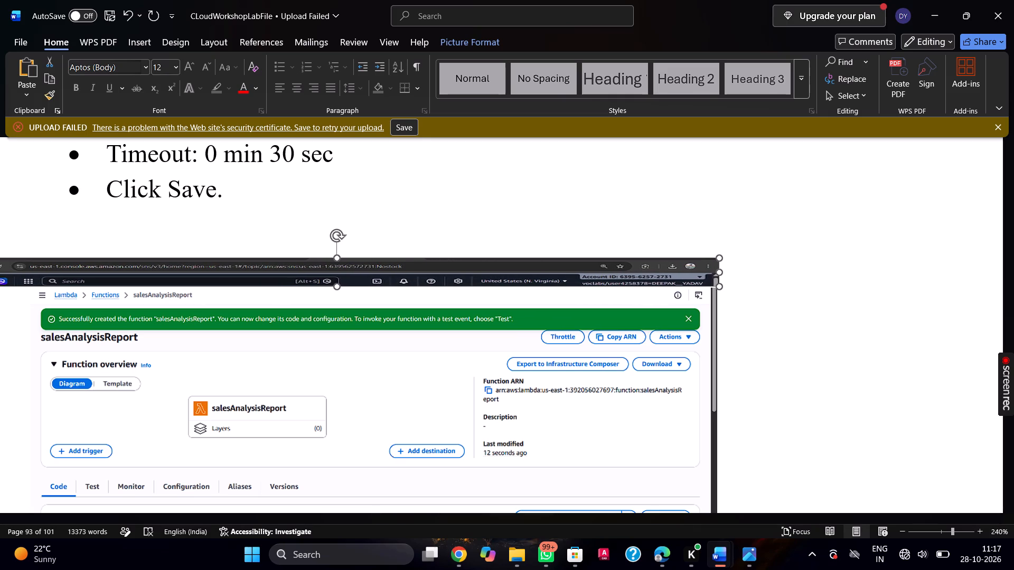
drag(719, 271, 717, 271)
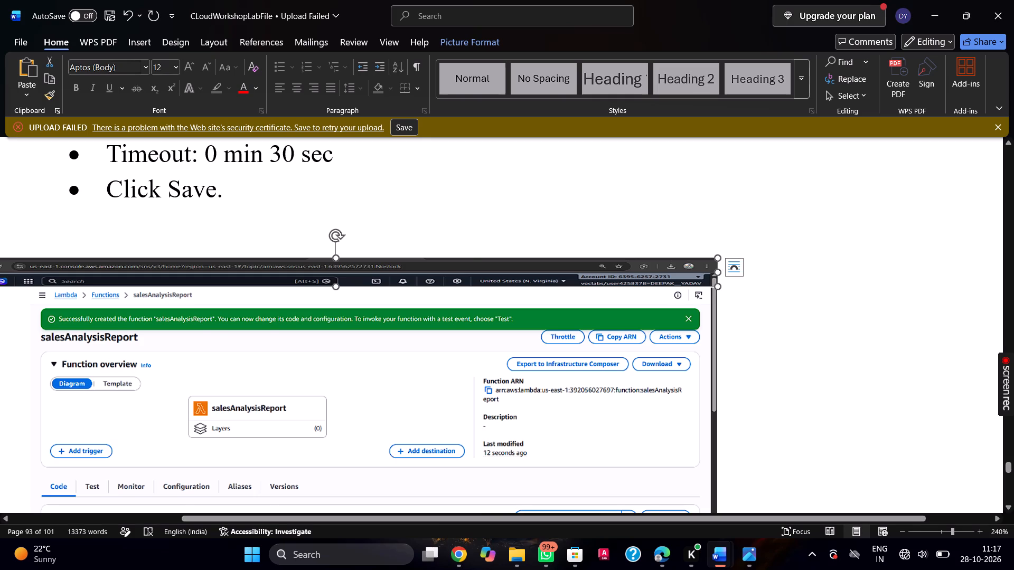
Pull in the pasted header image's left edge to line up with the left edge of the salesAnalysisReport screenshot.
scroll(422, 304, right, 1)
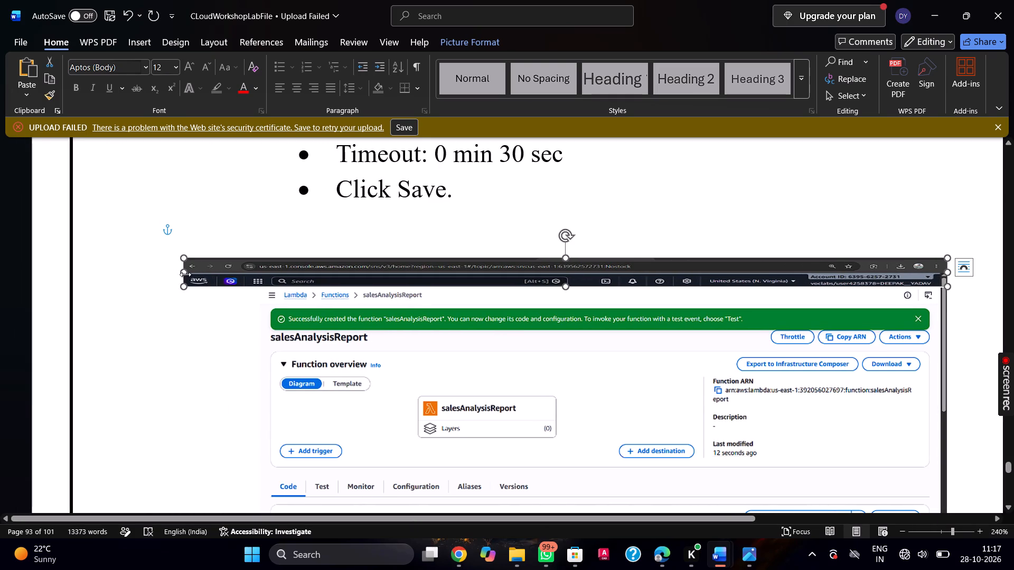
drag(182, 272, 235, 278)
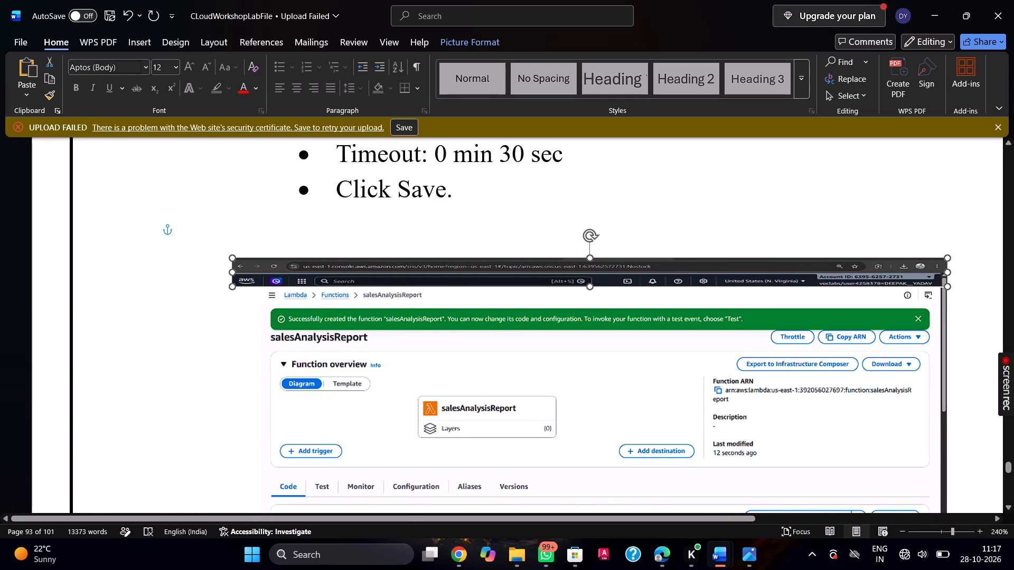
drag(235, 278, 266, 279)
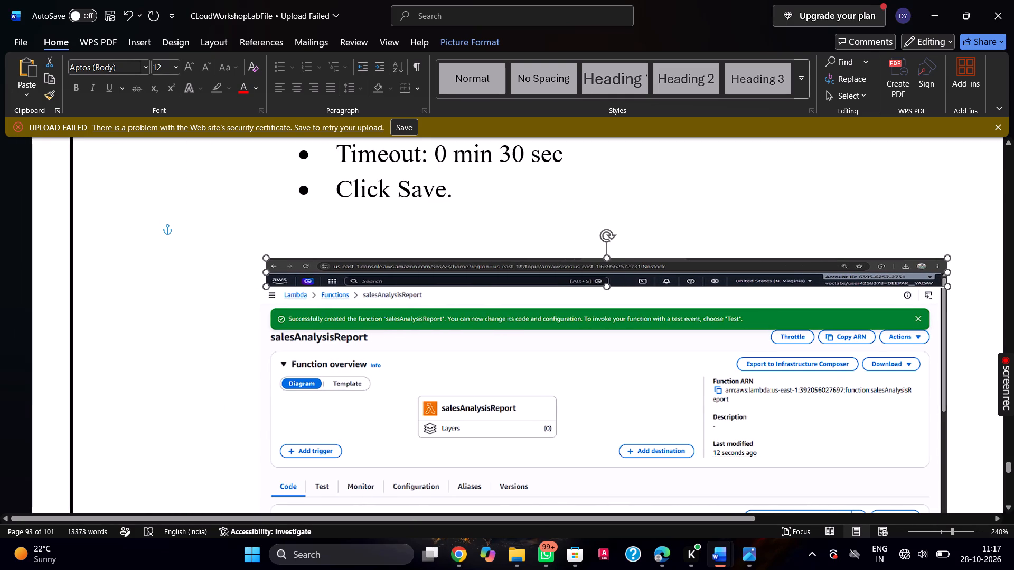
drag(266, 279, 266, 279)
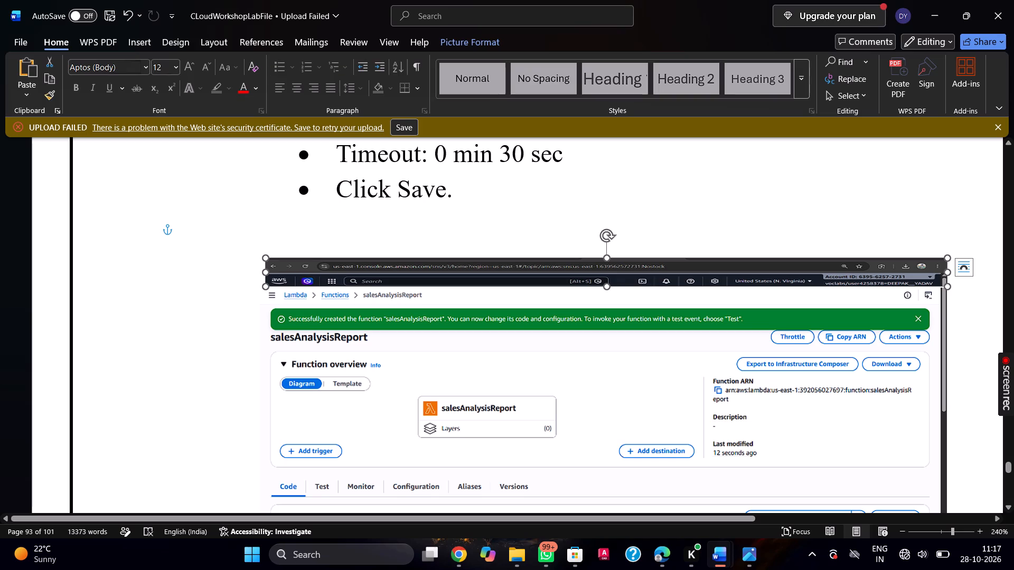
Fine-tune the pasted header image's bottom and left edges against the salesAnalysisReport screenshot and stretch it slightly taller at the top.
drag(607, 287, 600, 291)
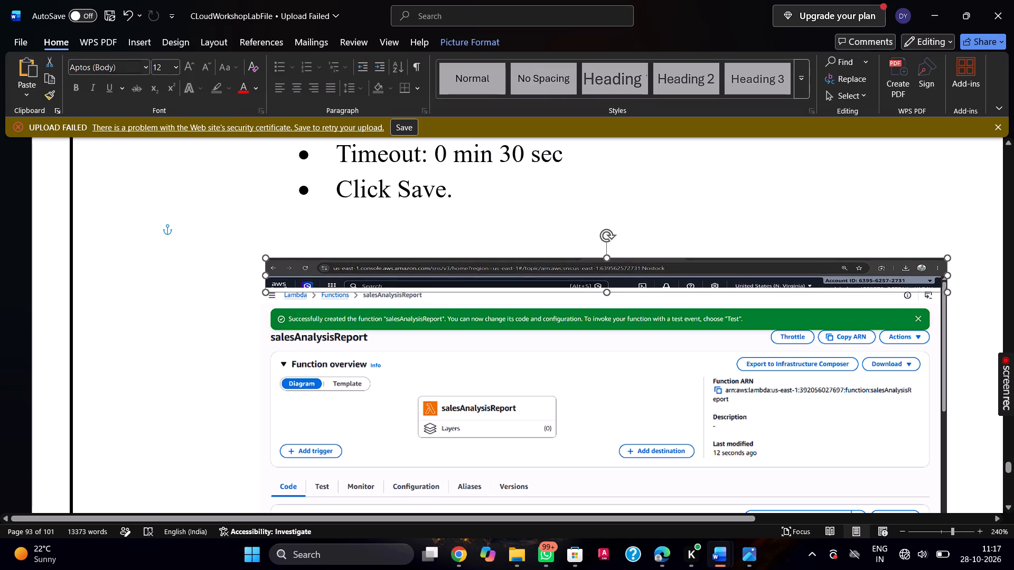
drag(600, 291, 600, 289)
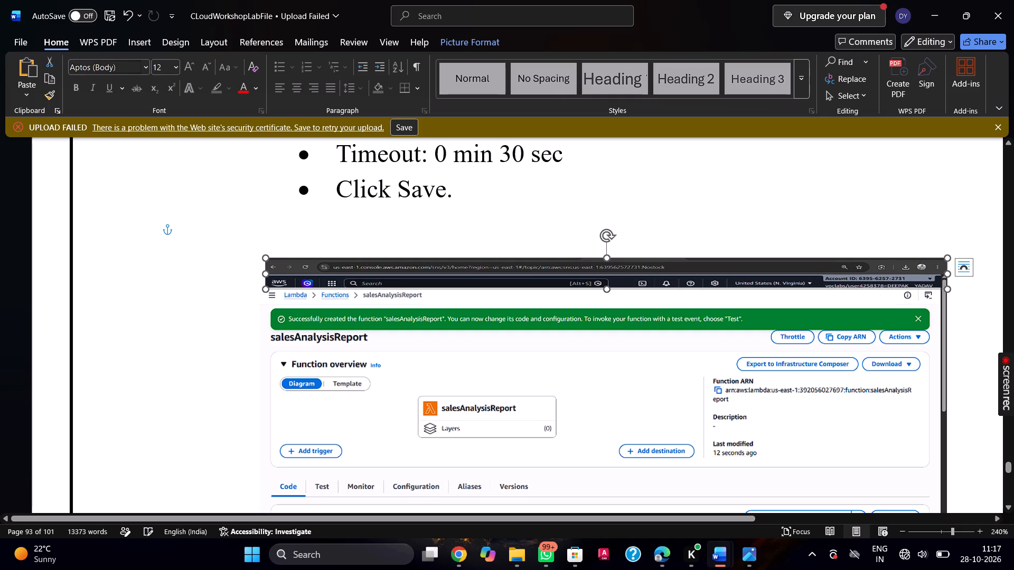
click(265, 273)
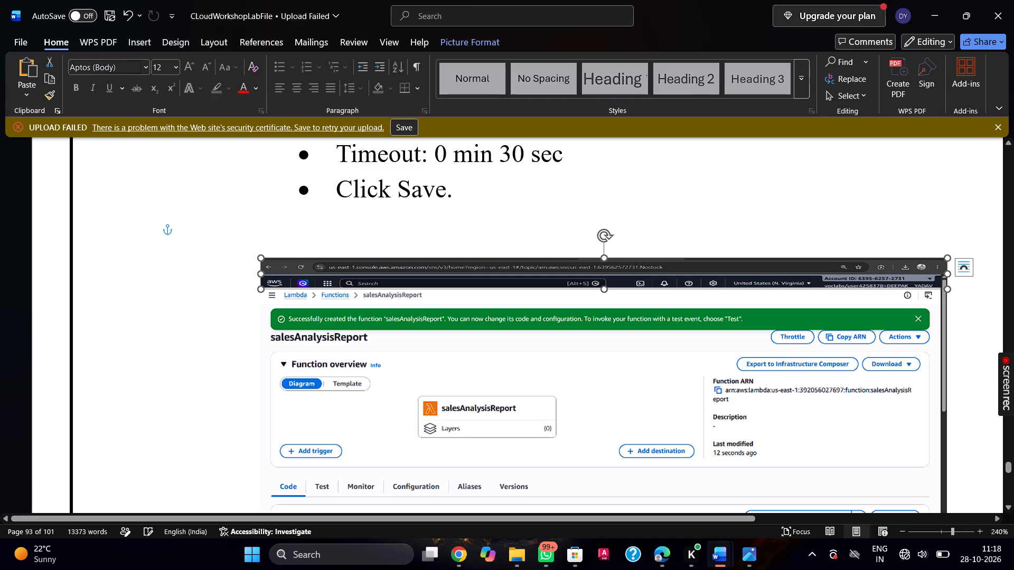
drag(603, 258, 603, 249)
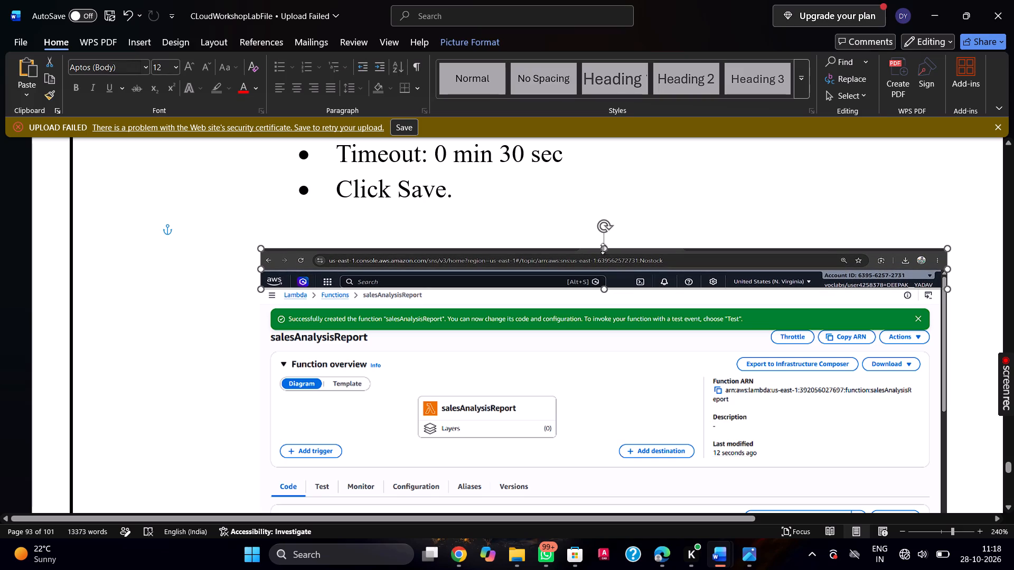
click(608, 191)
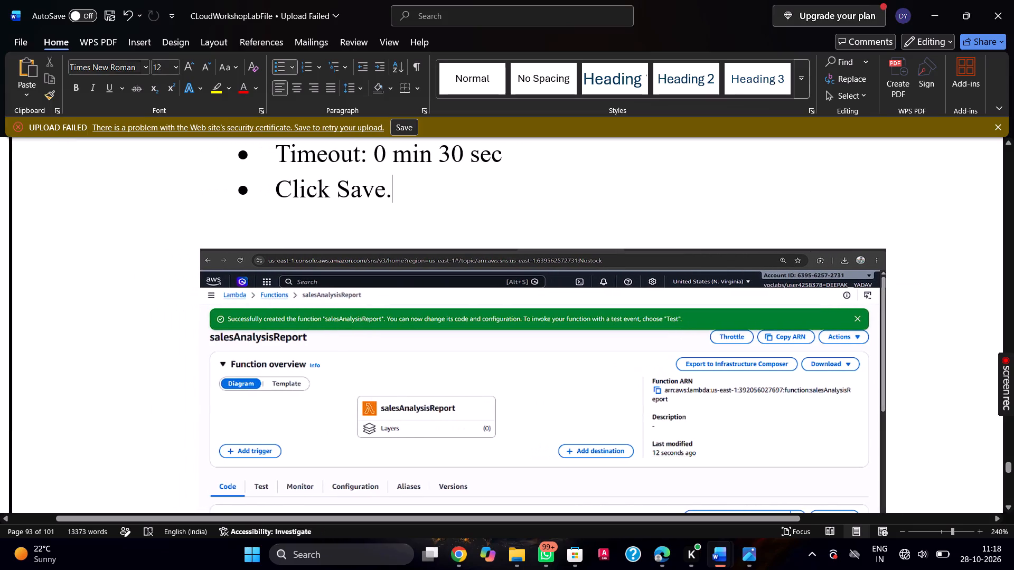
Crop the AWS header bar off the top of the SalesReportTopic screenshot, down to the Amazon SNS breadcrumb row.
scroll(606, 287, down, 4)
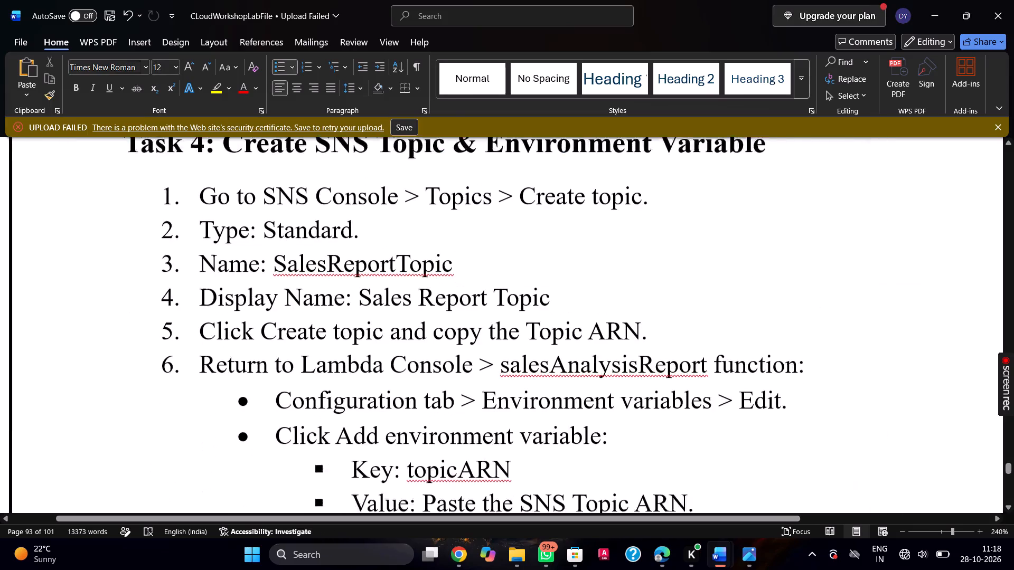
scroll(606, 287, down, 3)
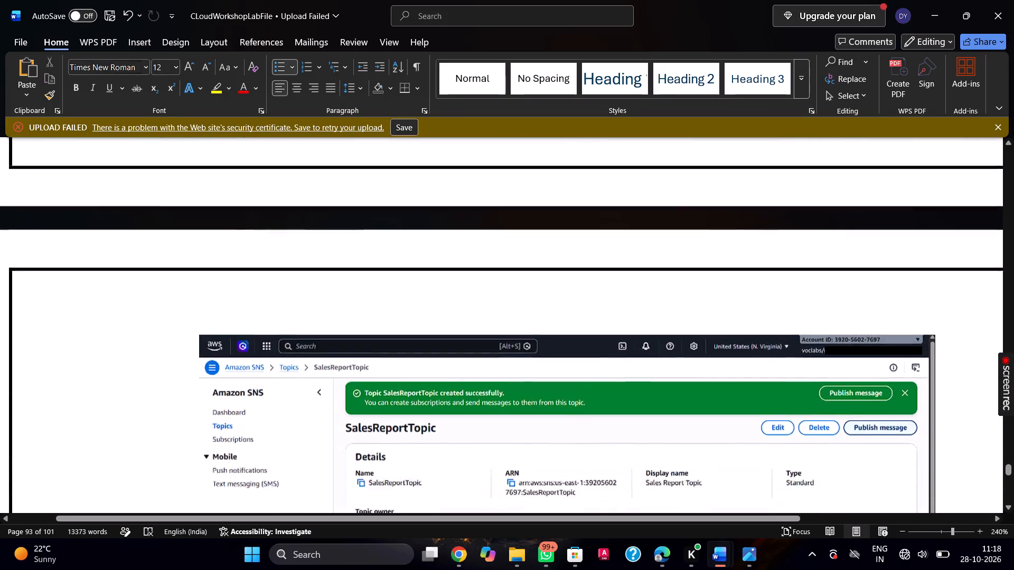
scroll(606, 287, down, 1)
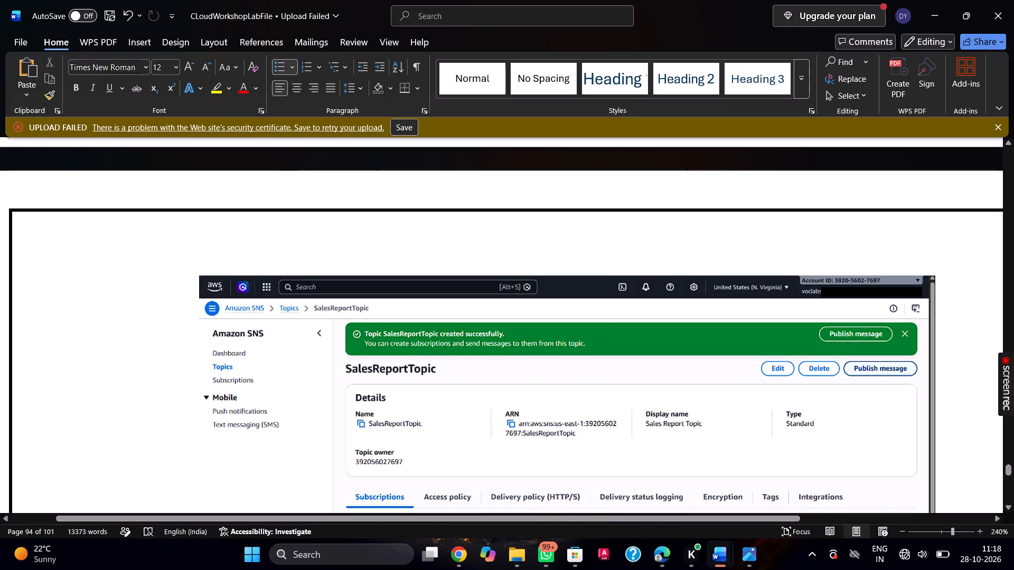
click(578, 390)
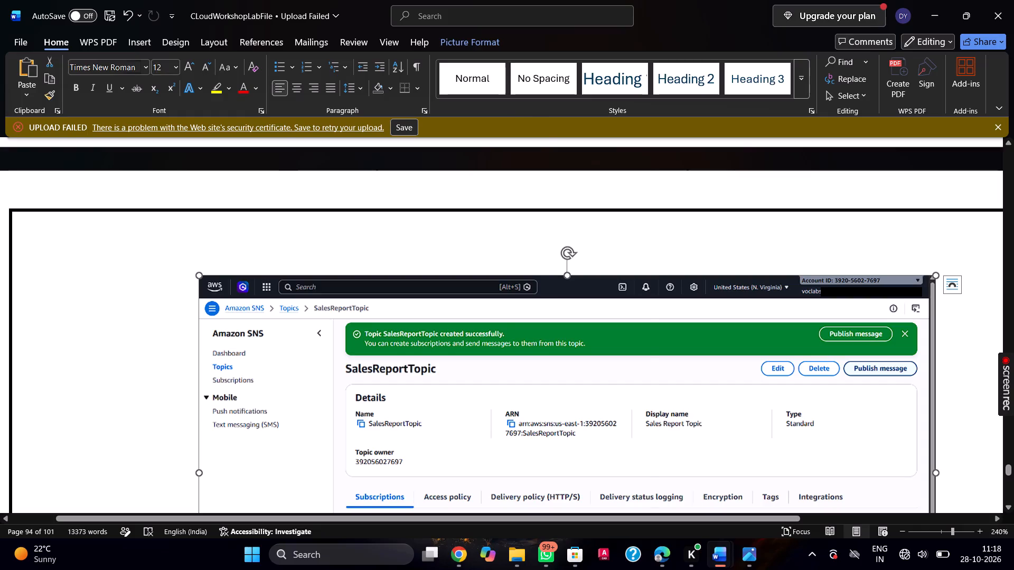
right_click(500, 313)
click(540, 131)
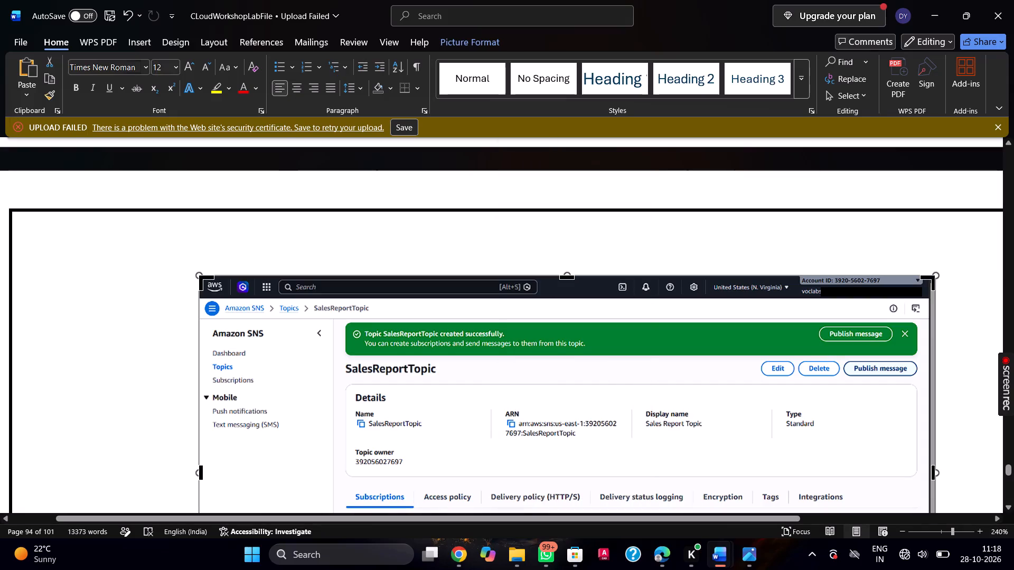
drag(566, 277, 559, 297)
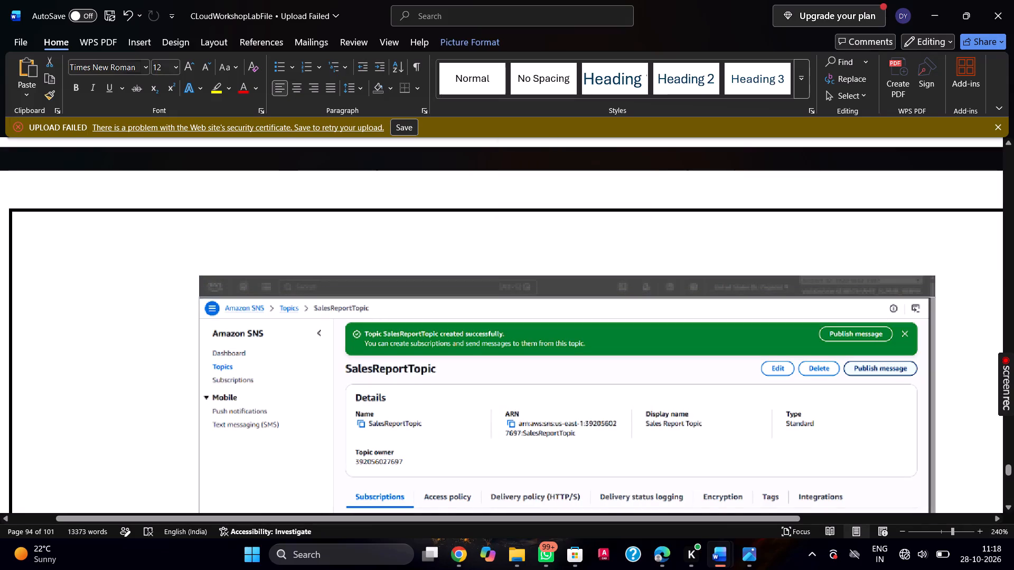
drag(559, 297, 559, 302)
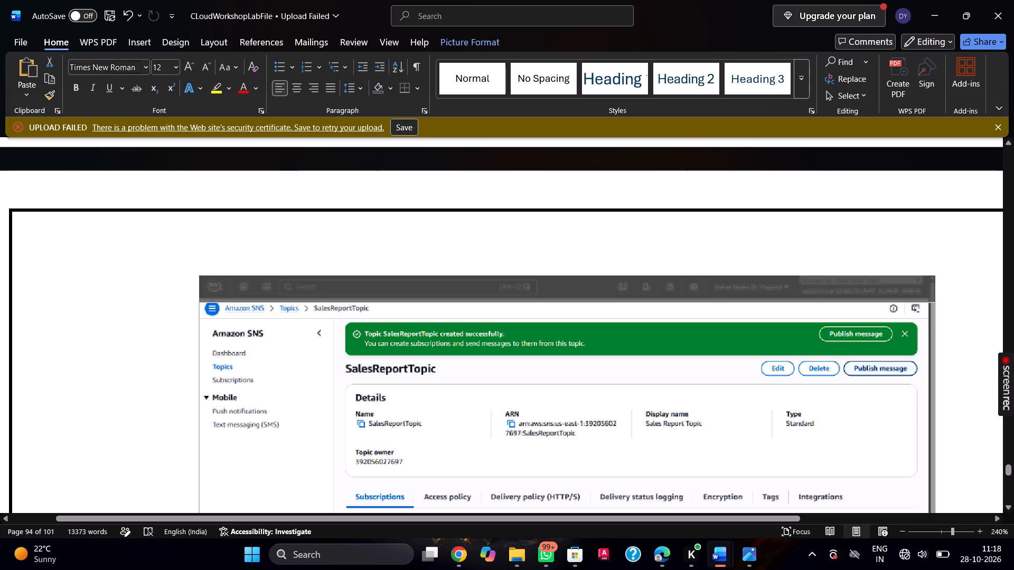
drag(559, 302, 558, 298)
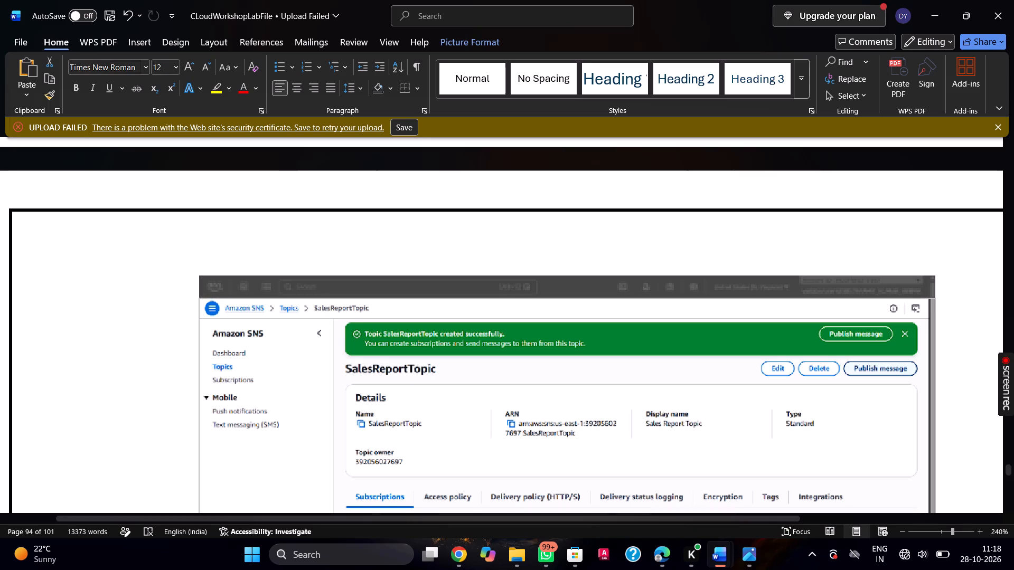
drag(558, 298, 558, 300)
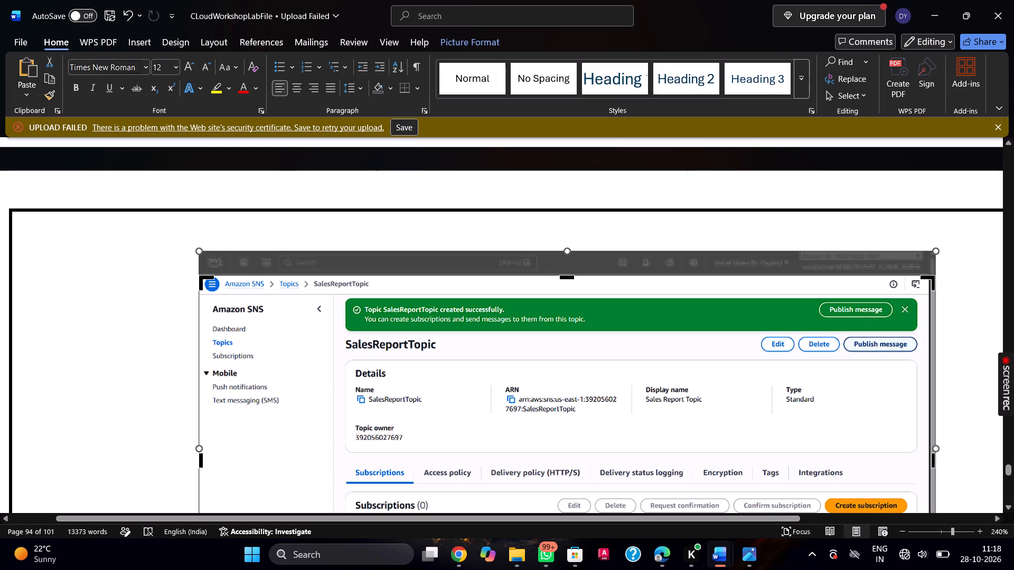
Insert an empty, unbulleted line after the Task 4 "Click Save." bullet, directly above the SalesReportTopic screenshot.
scroll(588, 335, left, 1)
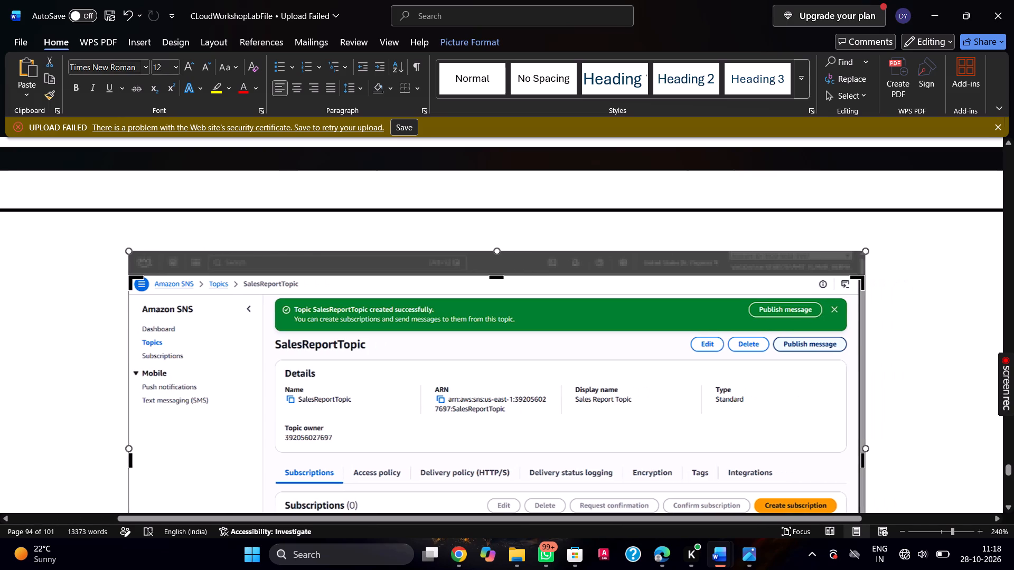
scroll(588, 335, left, 1)
ctrl+scroll(493, 302, up, 2)
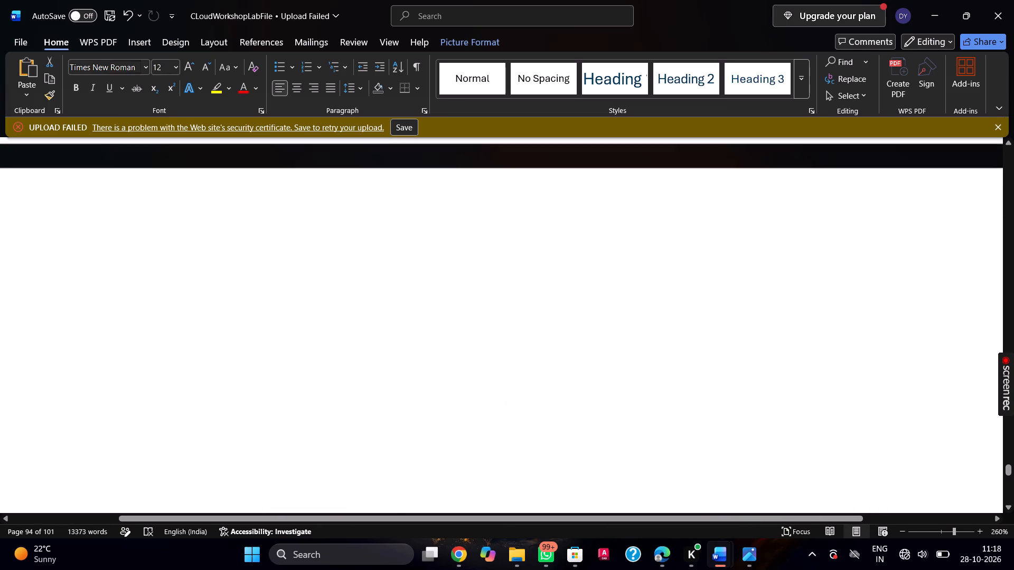
ctrl+scroll(493, 302, up, 2)
scroll(493, 302, left, 1)
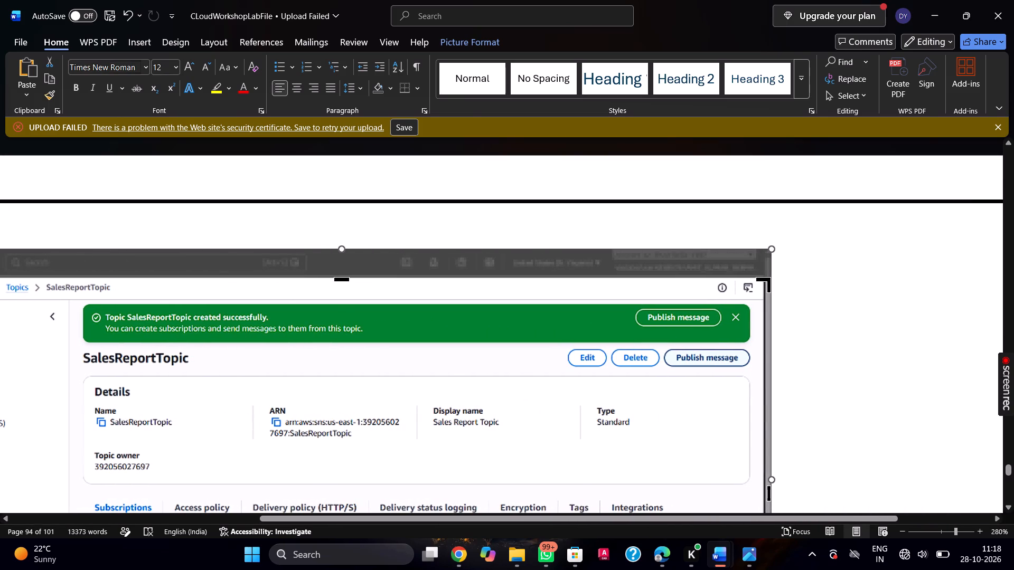
scroll(512, 292, right, 1)
scroll(512, 292, up, 1)
scroll(384, 278, up, 1)
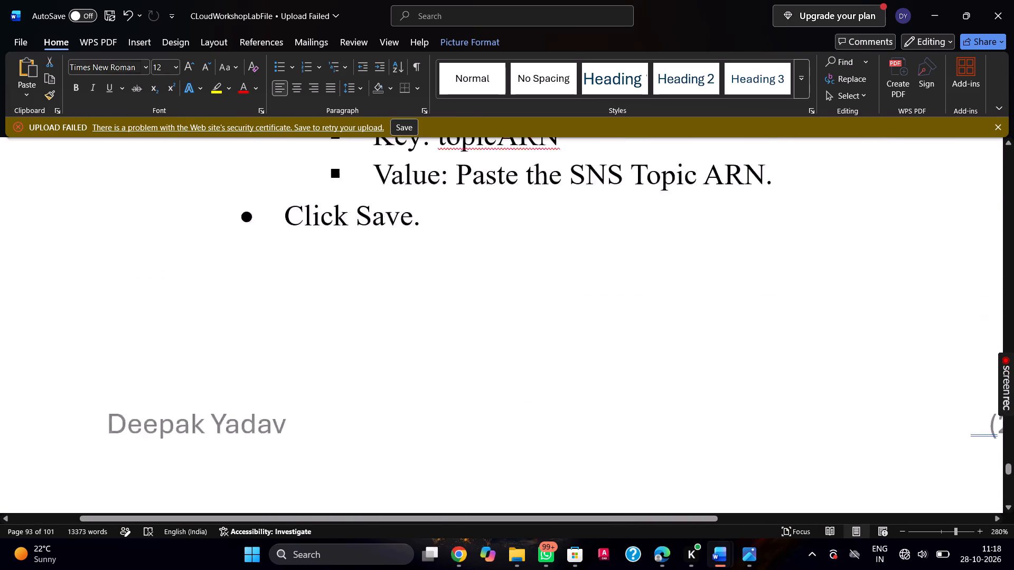
scroll(384, 278, up, 1)
click(432, 350)
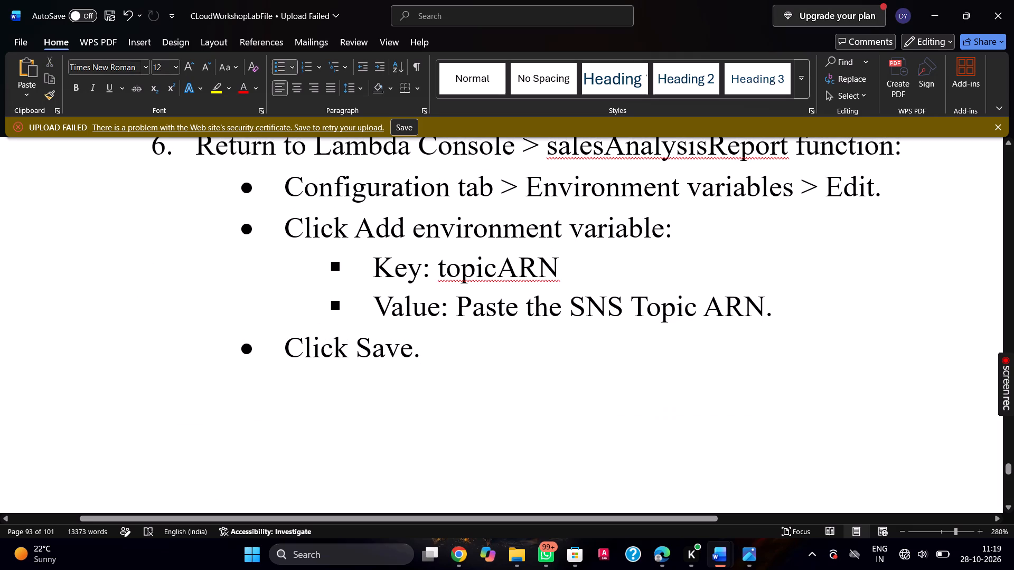
key(Return)
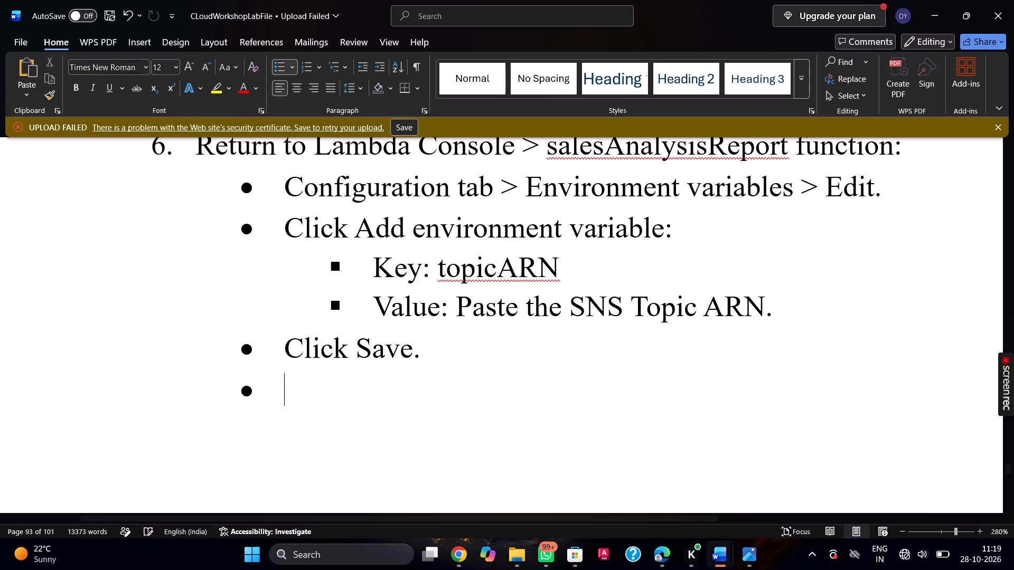
key(BackSpace)
key(BackSpace)
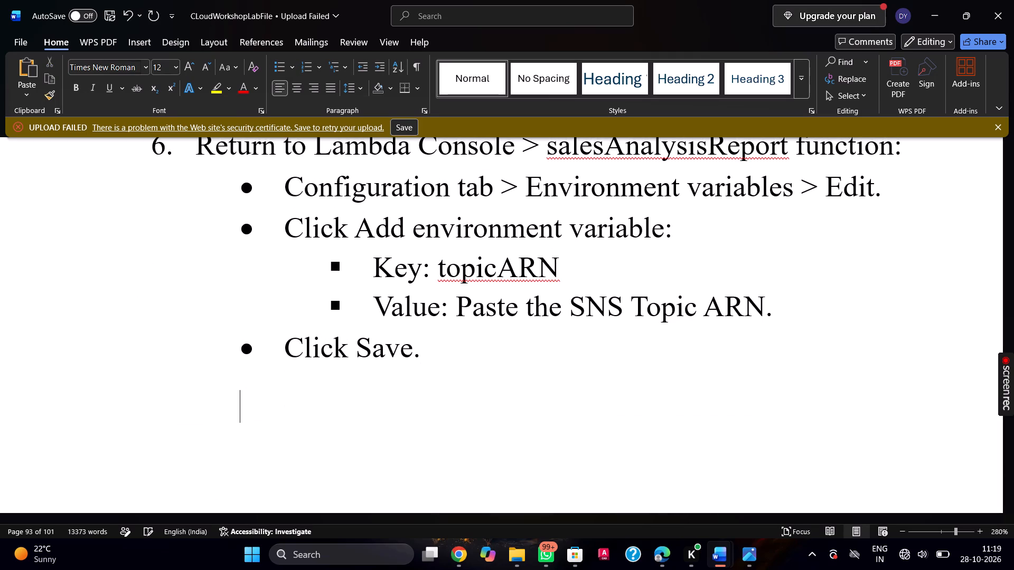
key(BackSpace)
key(Return)
key(Return)
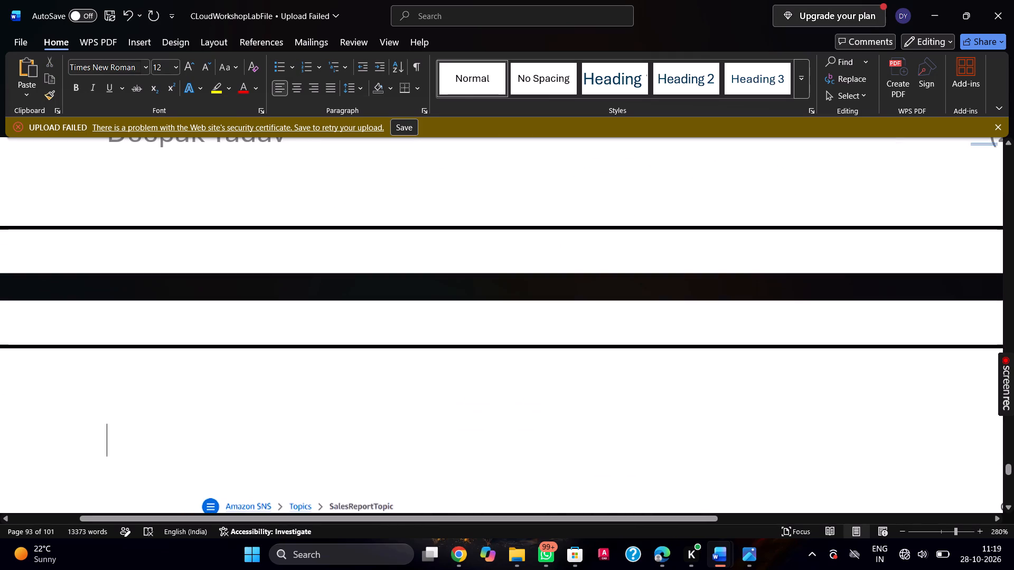
scroll(432, 350, down, 1)
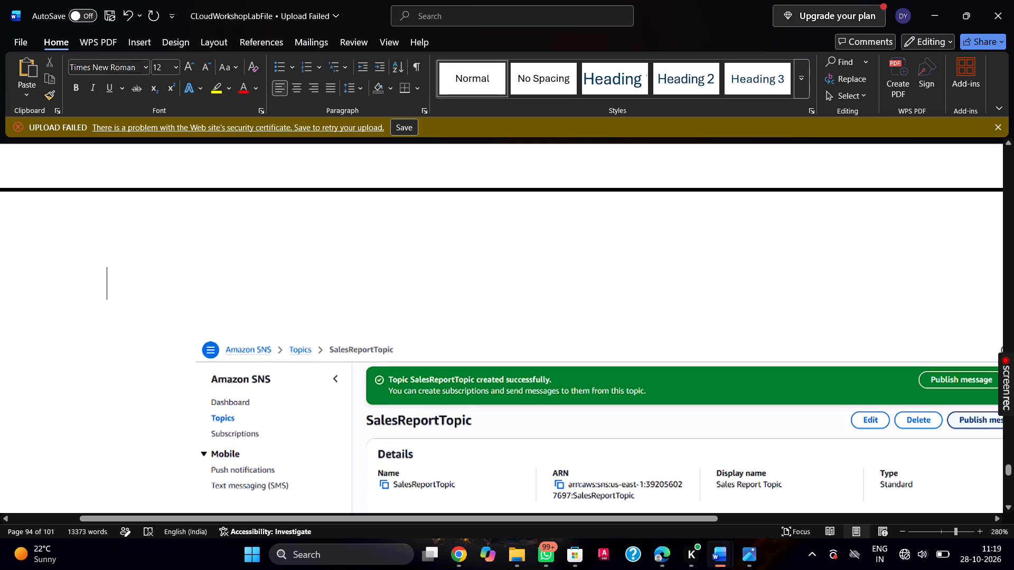
Paste the browser header image above the SalesReportTopic screenshot and set its text wrapping to Behind Text.
key(ctrl+v)
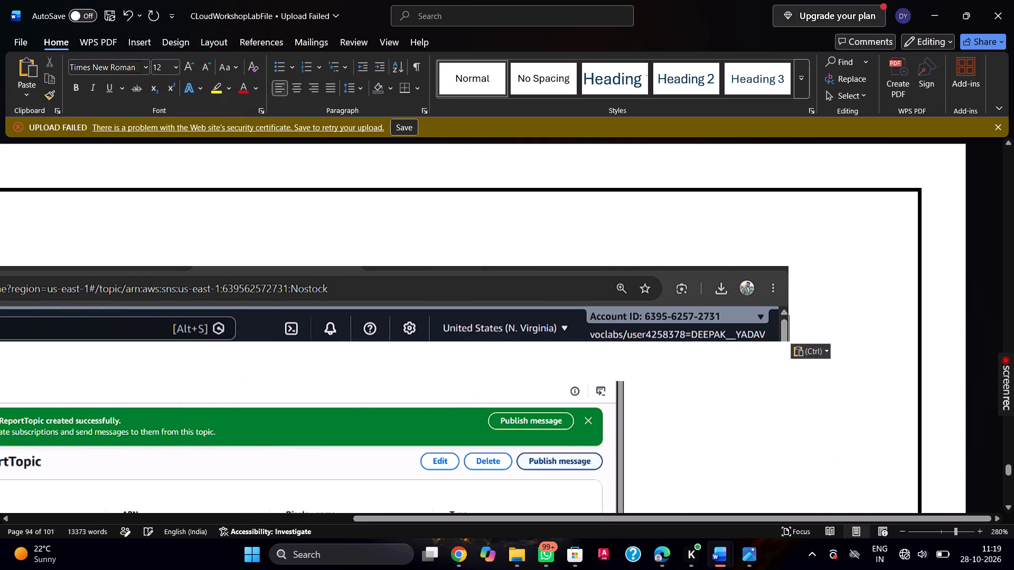
scroll(118, 272, right, 1)
scroll(339, 320, left, 1)
click(486, 307)
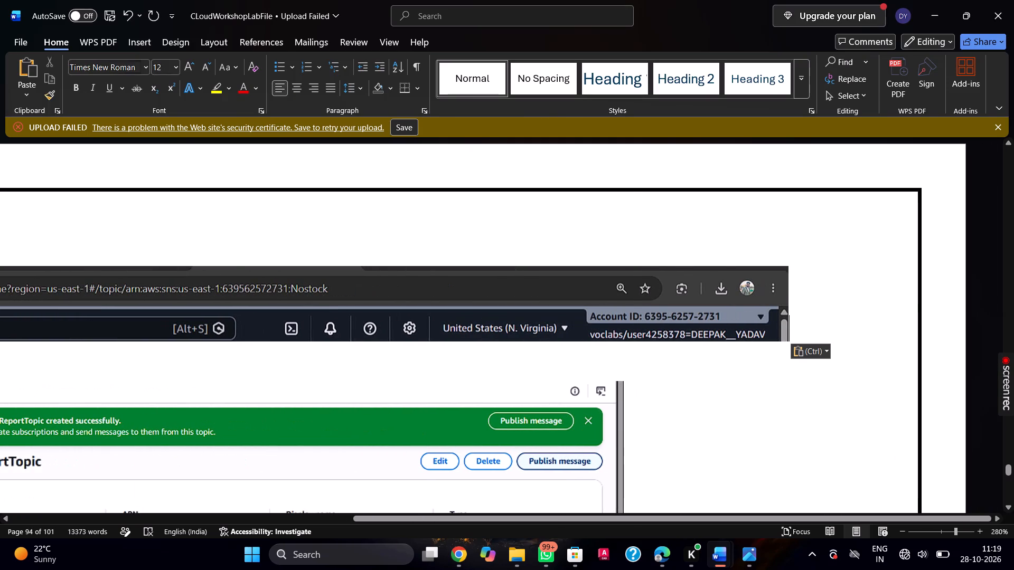
right_click(486, 307)
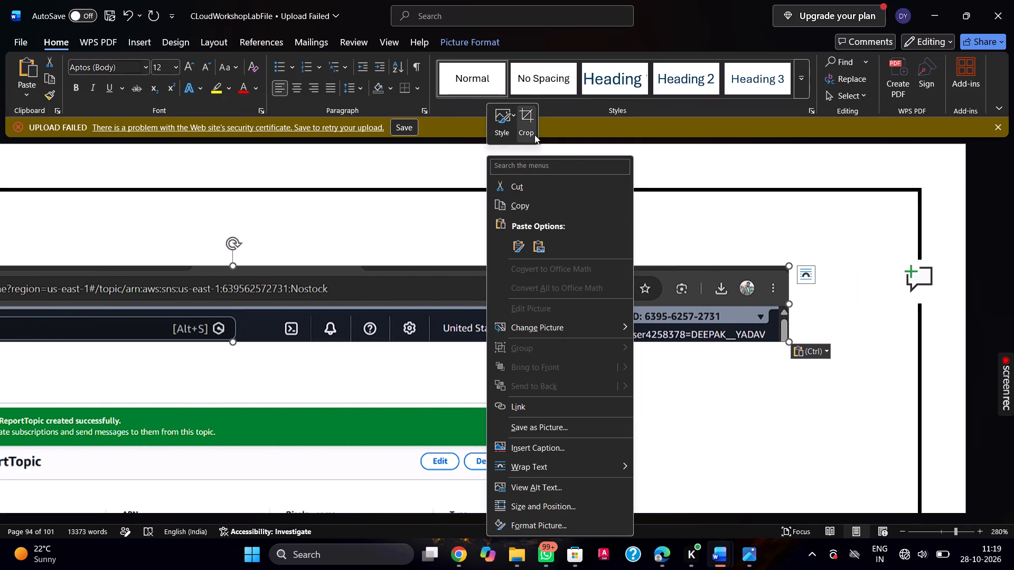
click(804, 268)
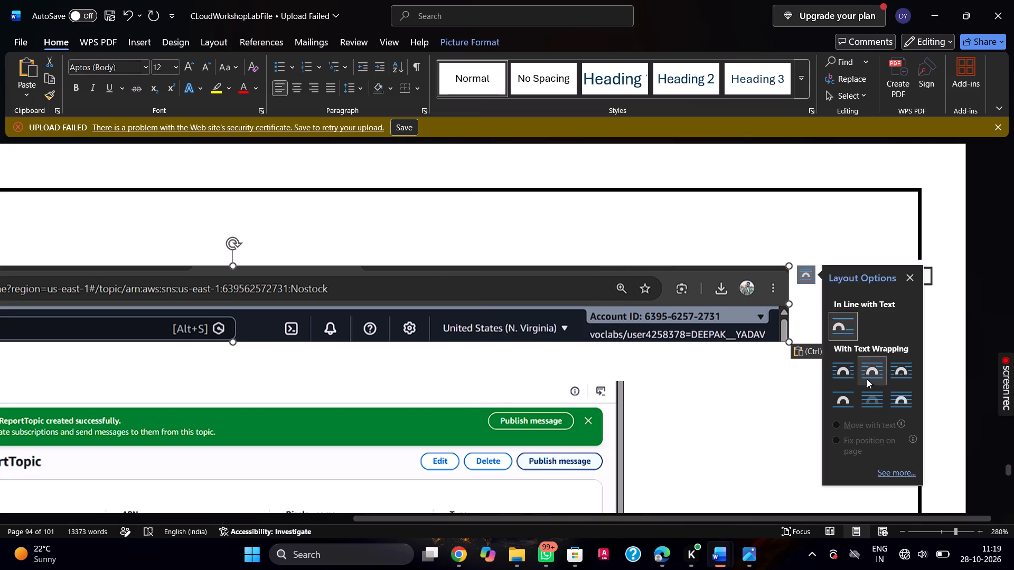
click(870, 393)
click(623, 302)
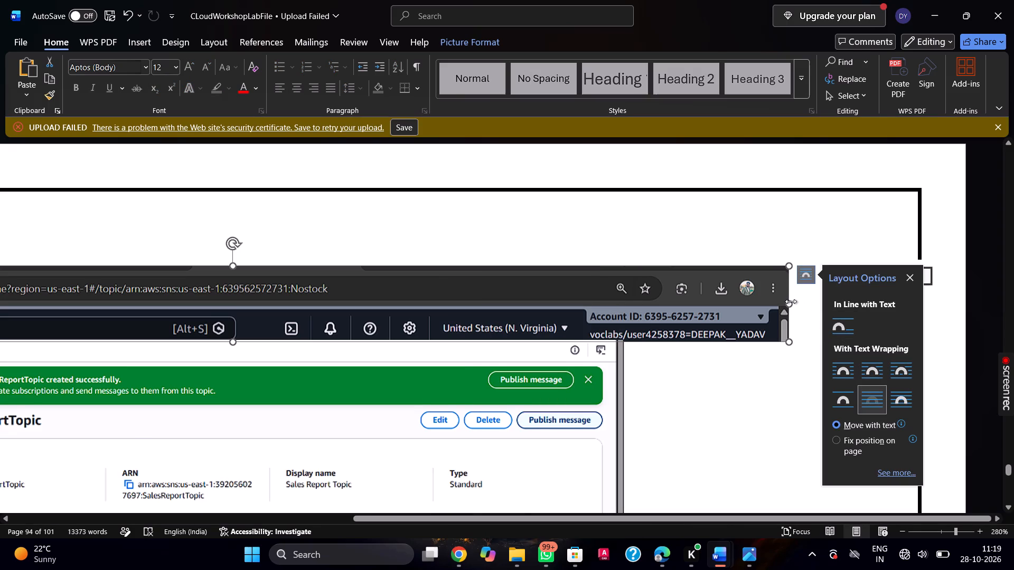
Narrow the newly pasted header image so its right edge lines up with the SalesReportTopic screenshot's right edge.
drag(788, 304, 712, 302)
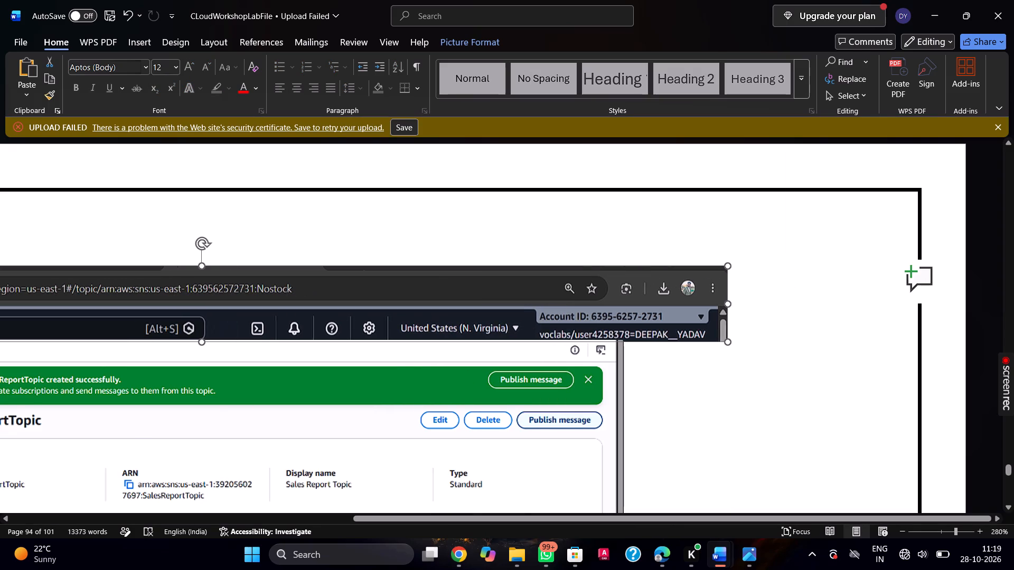
drag(712, 302, 620, 299)
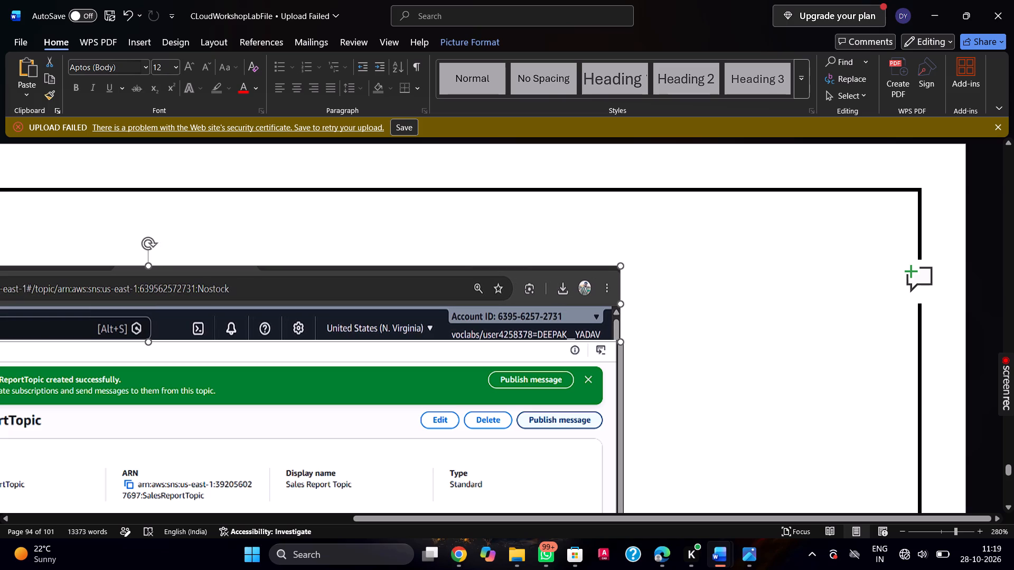
drag(620, 299, 624, 297)
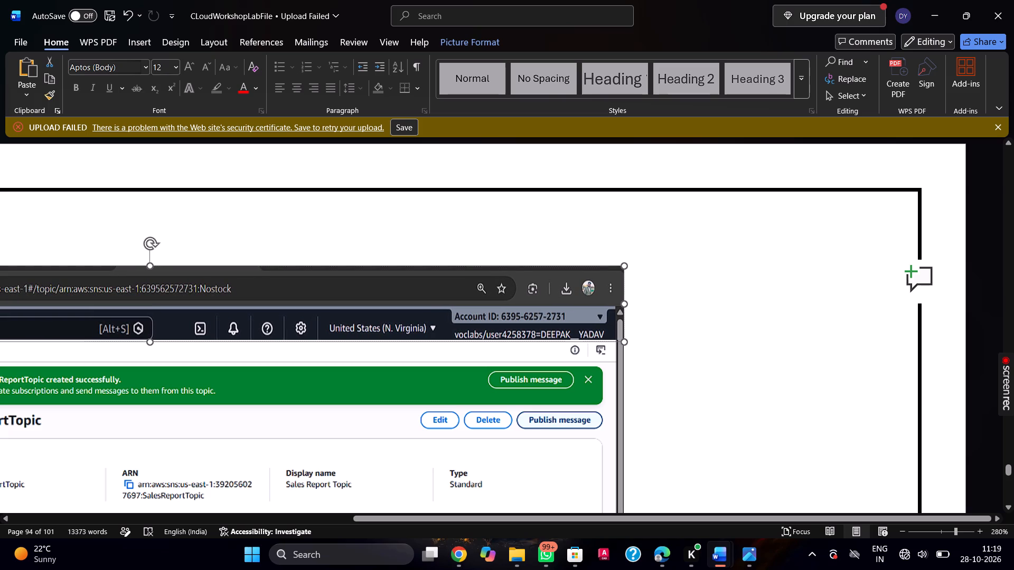
drag(624, 297, 622, 297)
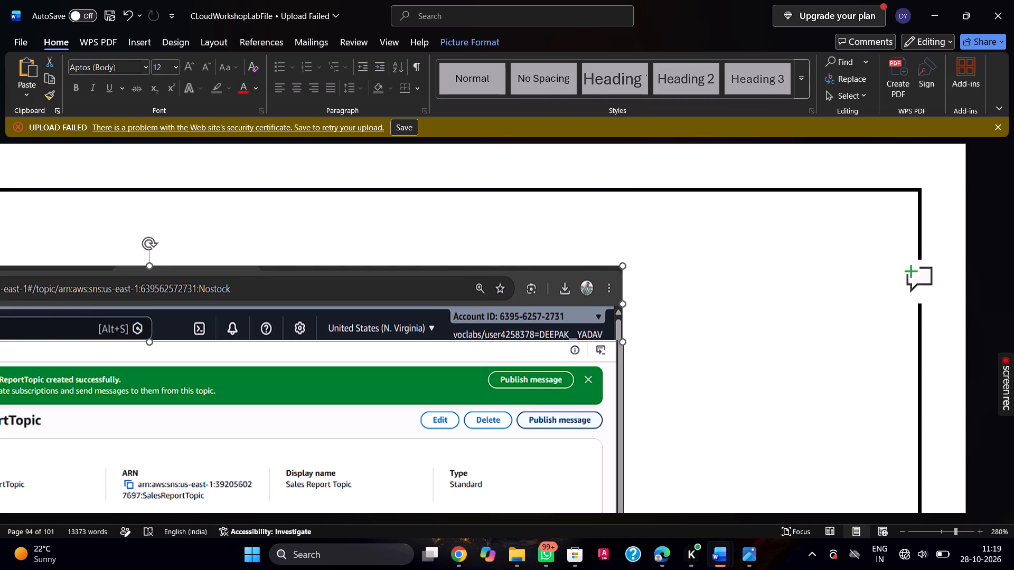
drag(622, 297, 624, 297)
click(647, 326)
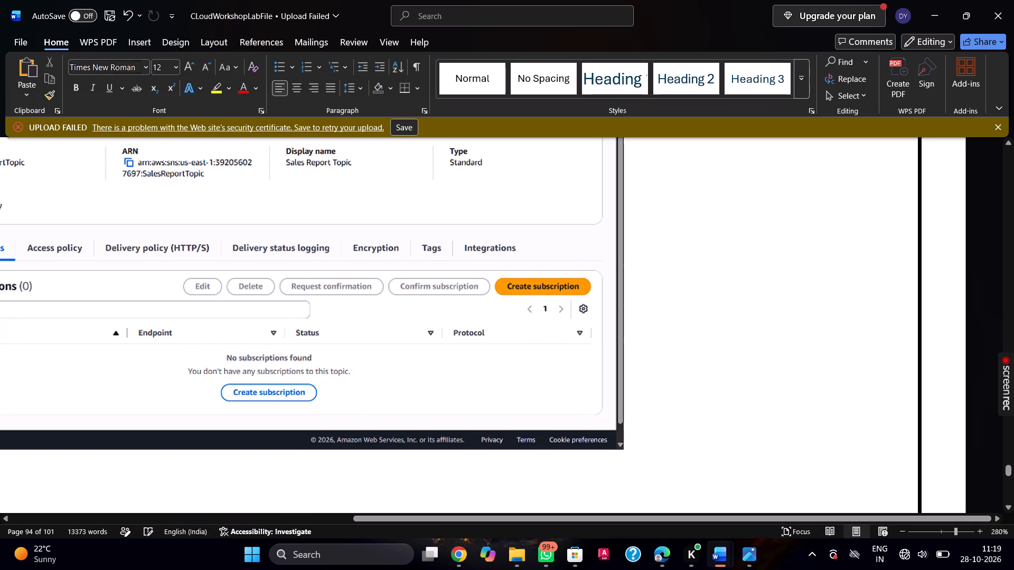
scroll(550, 334, up, 1)
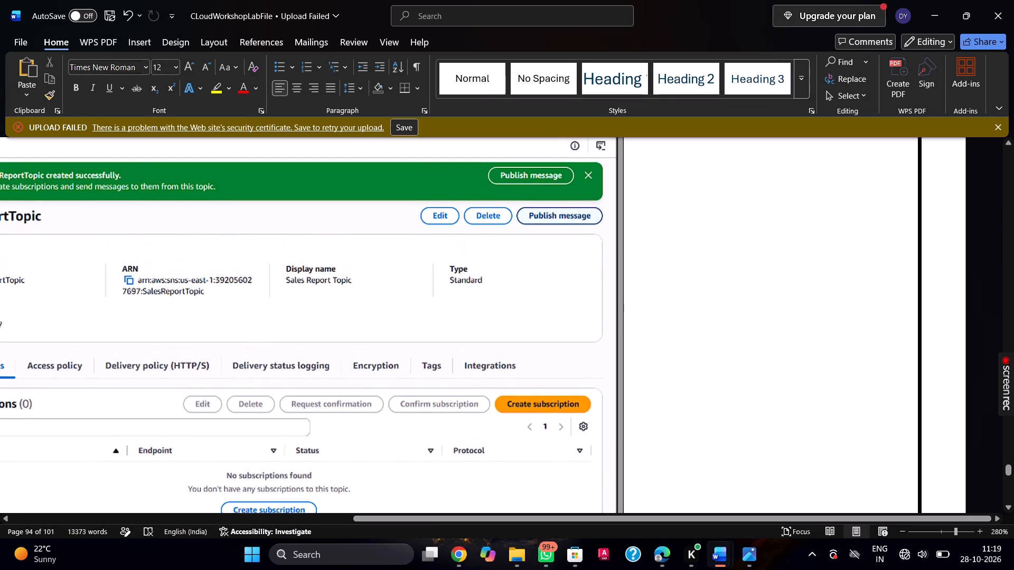
scroll(550, 334, up, 1)
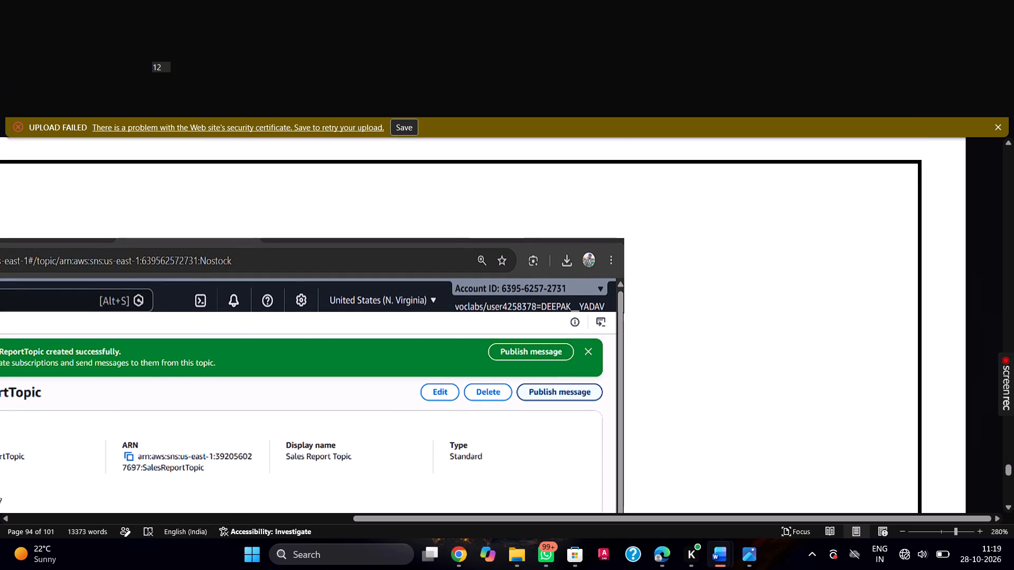
Narrow the header image from its left side so its left edge lines up with the SalesReportTopic screenshot's left edge.
scroll(677, 315, right, 1)
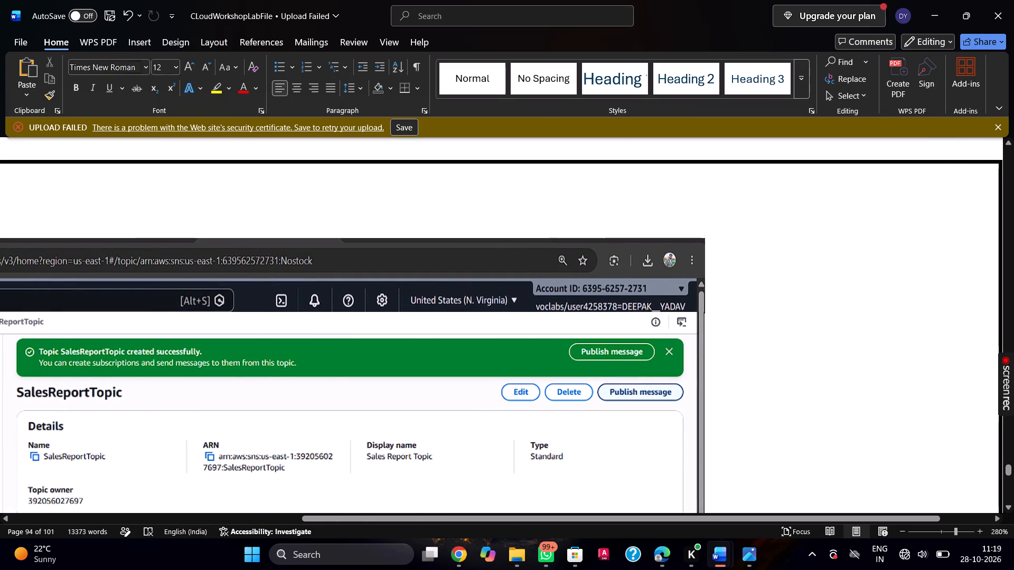
scroll(463, 296, right, 1)
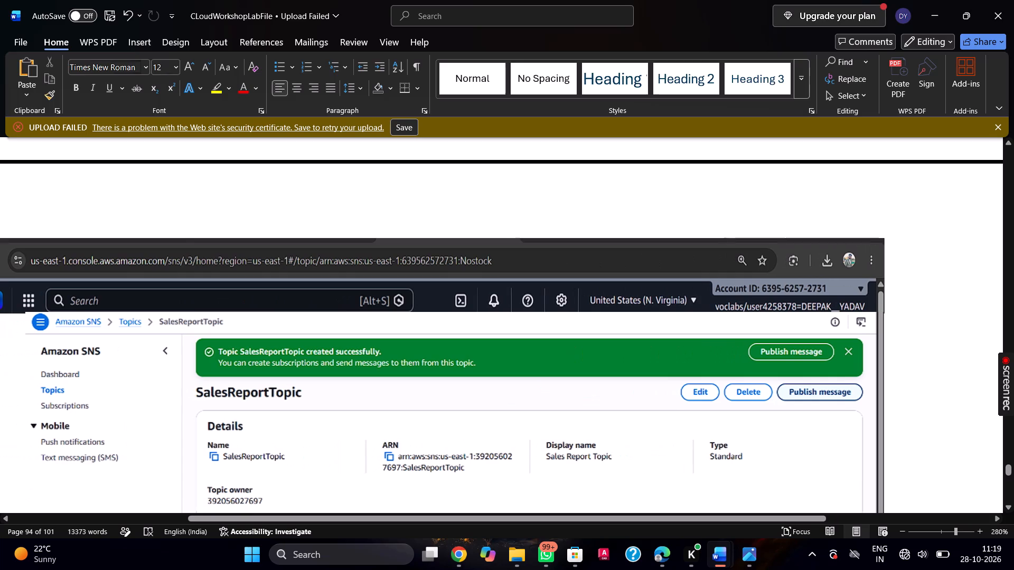
scroll(463, 296, right, 2)
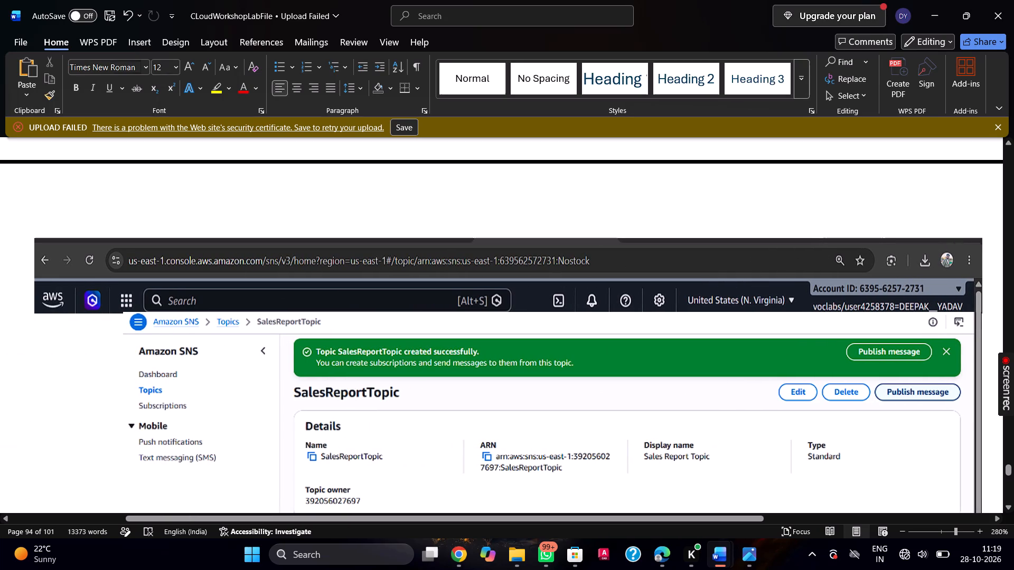
click(168, 263)
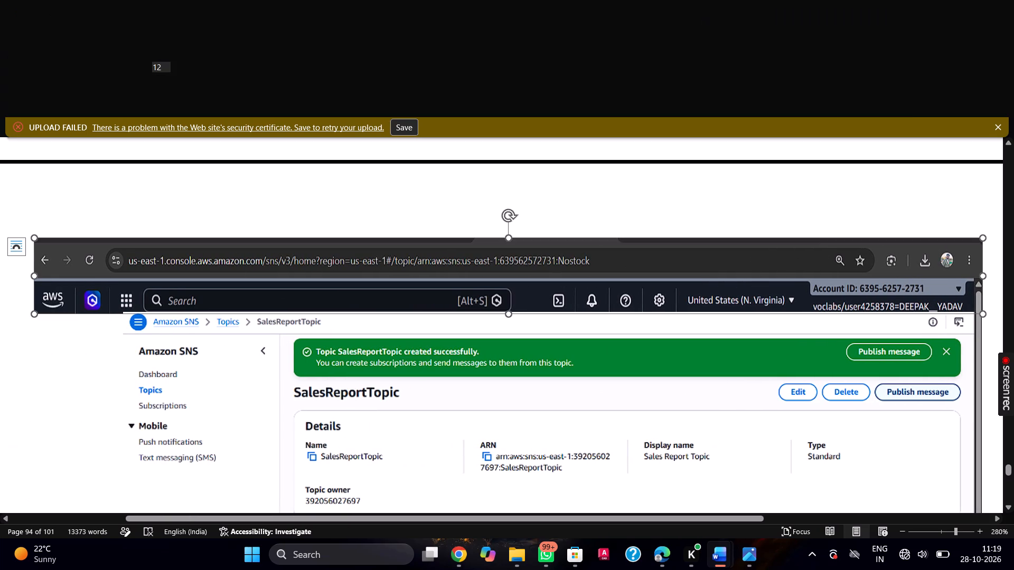
drag(33, 275, 97, 282)
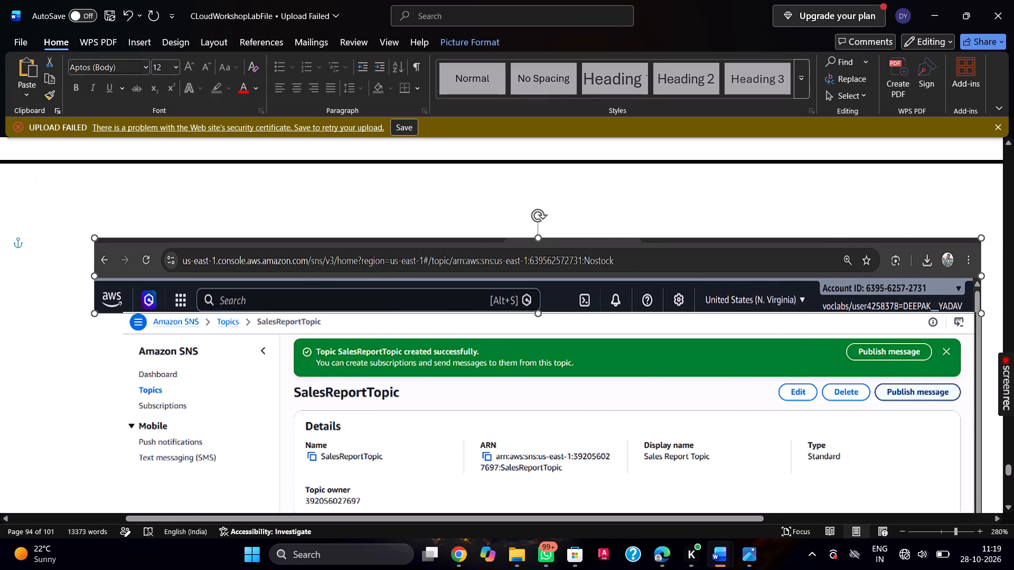
drag(97, 282, 123, 283)
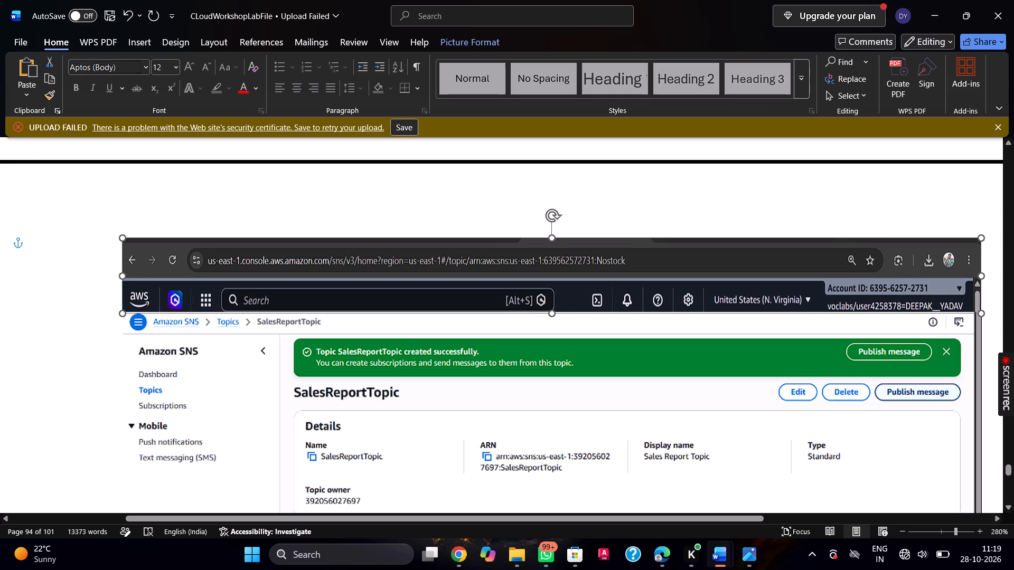
drag(123, 283, 129, 287)
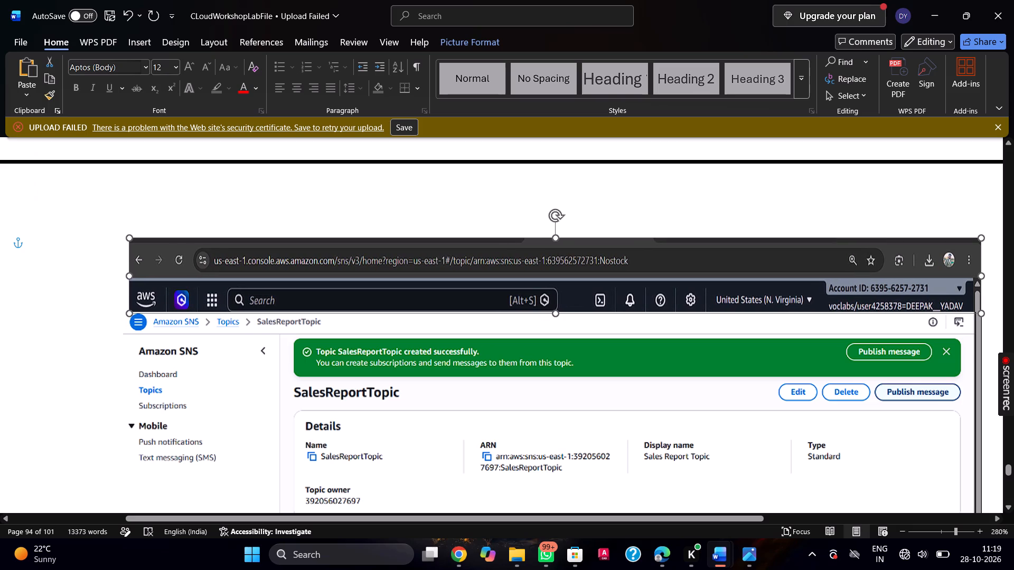
drag(129, 287, 125, 284)
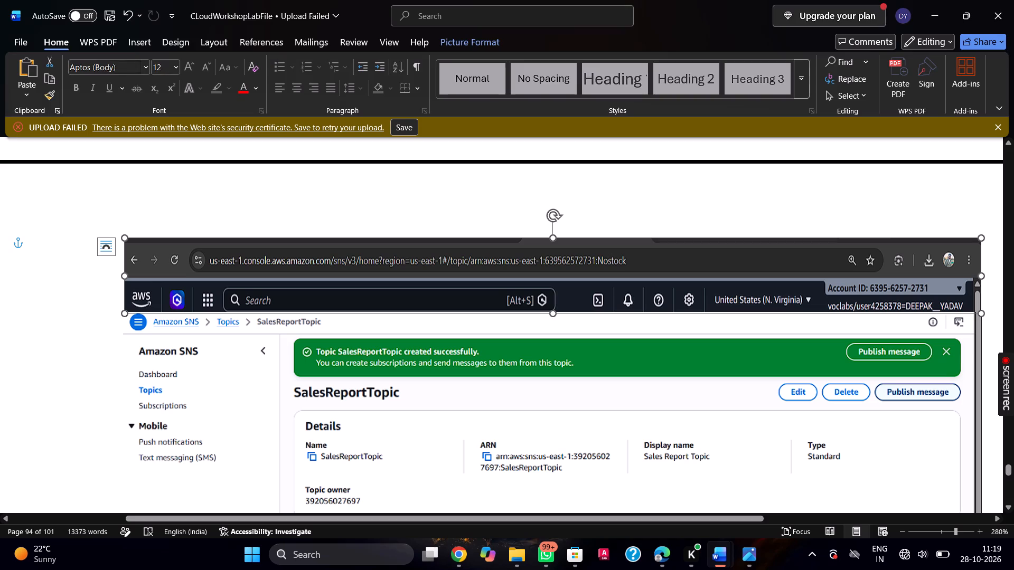
click(727, 272)
click(982, 276)
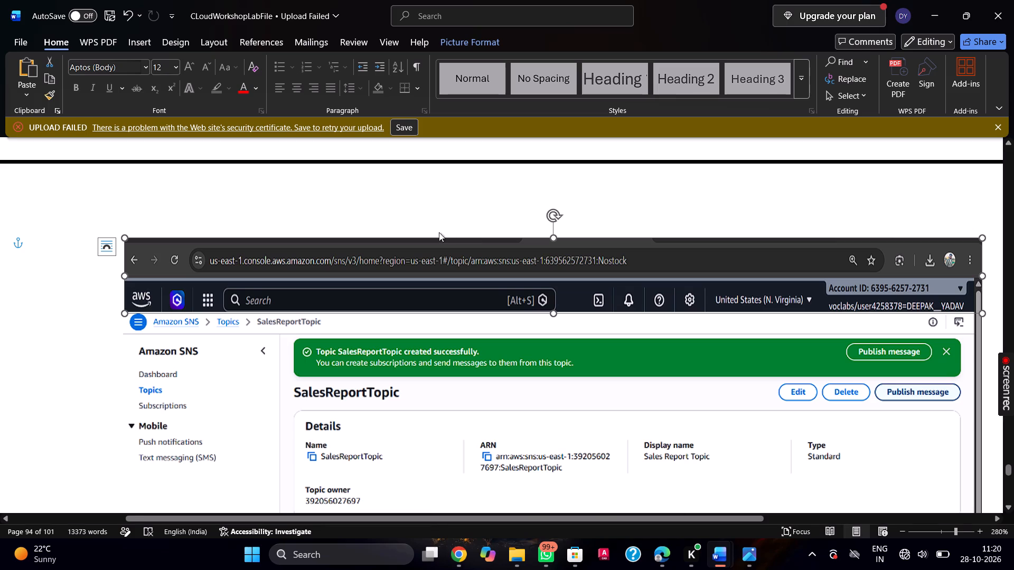
click(556, 190)
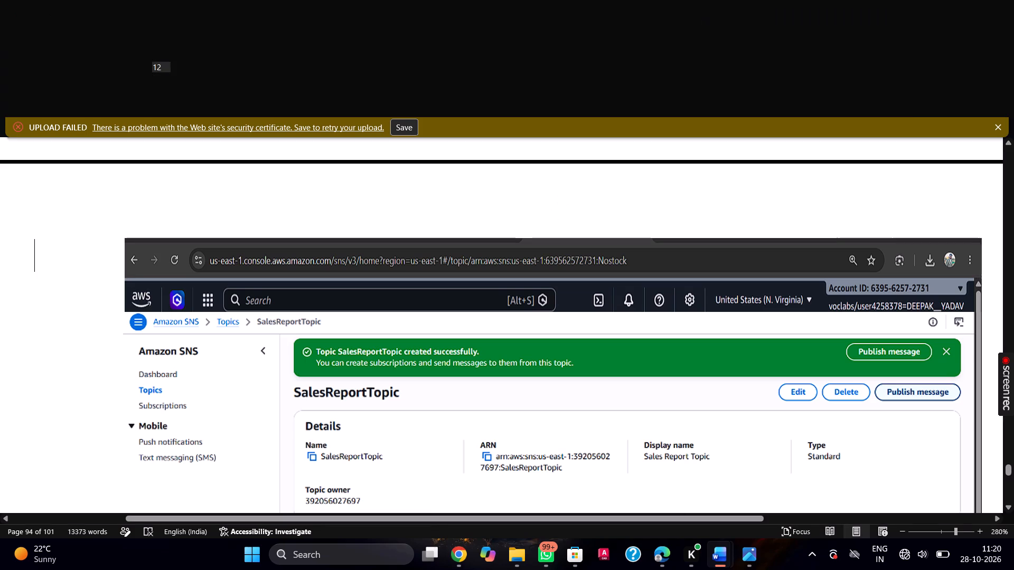
Crop the AWS header bar off the top of the Task 7 subscription screenshot, down to the Amazon SNS breadcrumb row.
scroll(561, 315, down, 1)
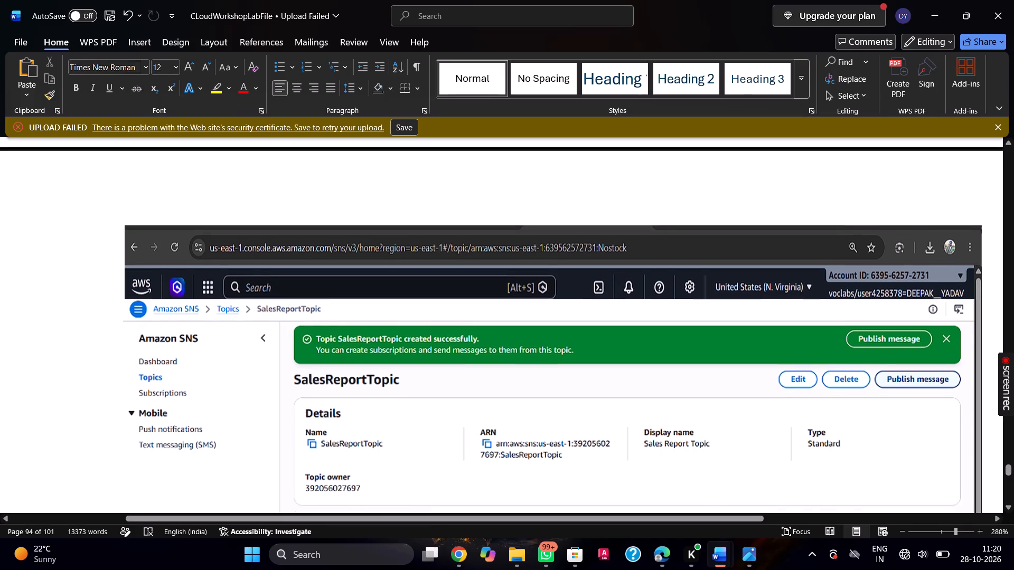
scroll(561, 315, down, 5)
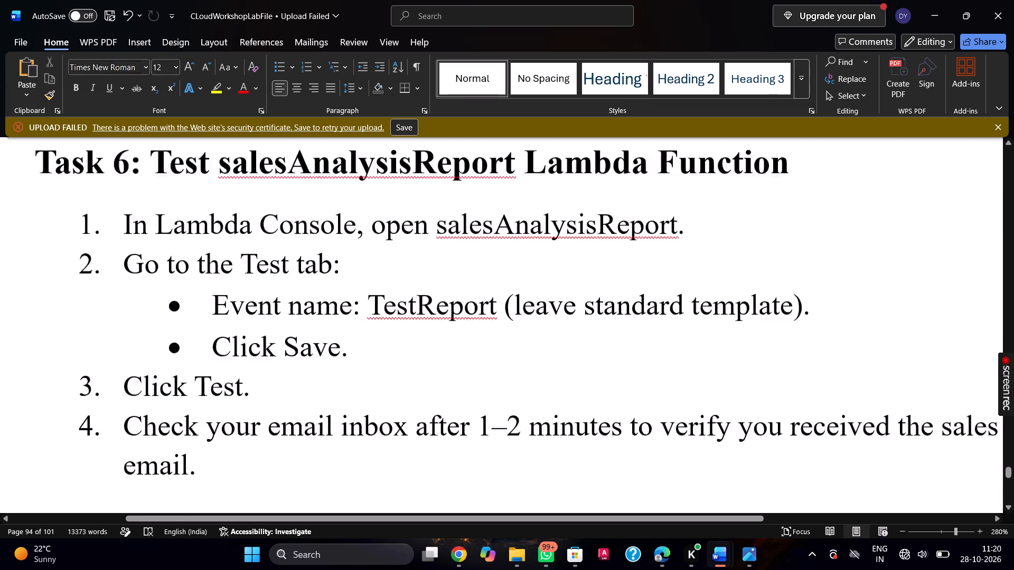
scroll(561, 315, down, 1)
ctrl+scroll(561, 315, down, 3)
scroll(561, 315, down, 1)
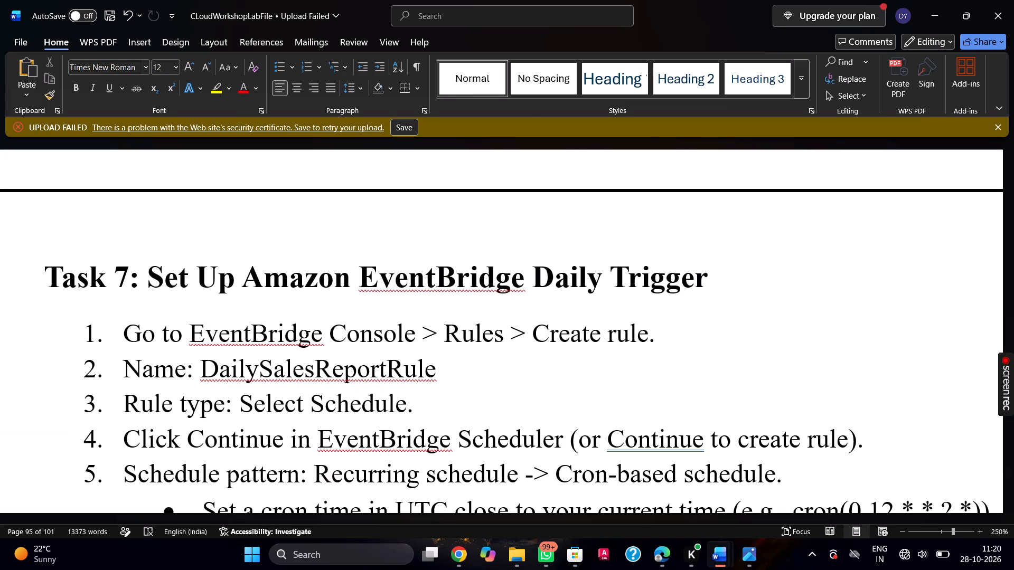
scroll(561, 315, down, 2)
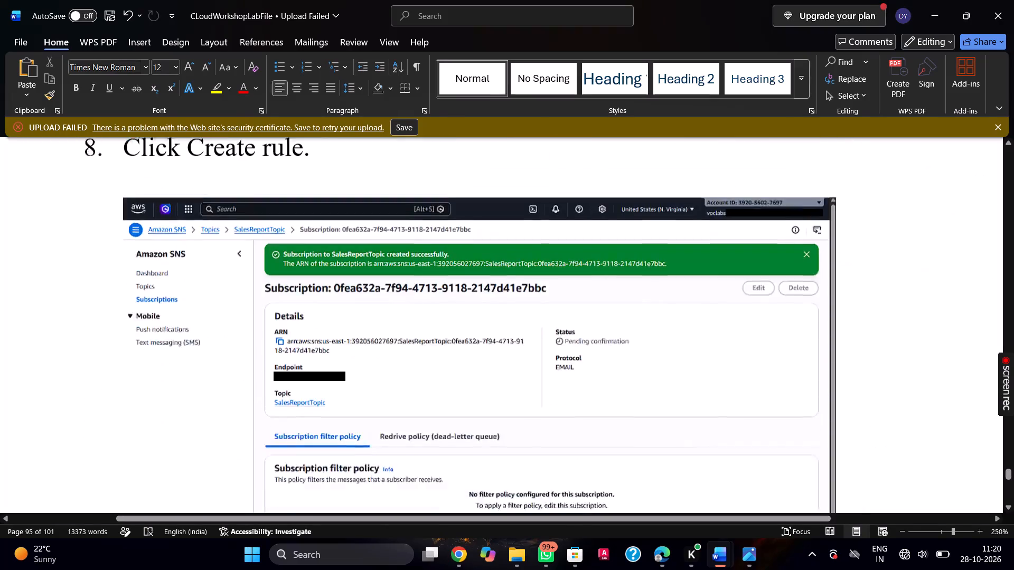
click(518, 338)
right_click(518, 338)
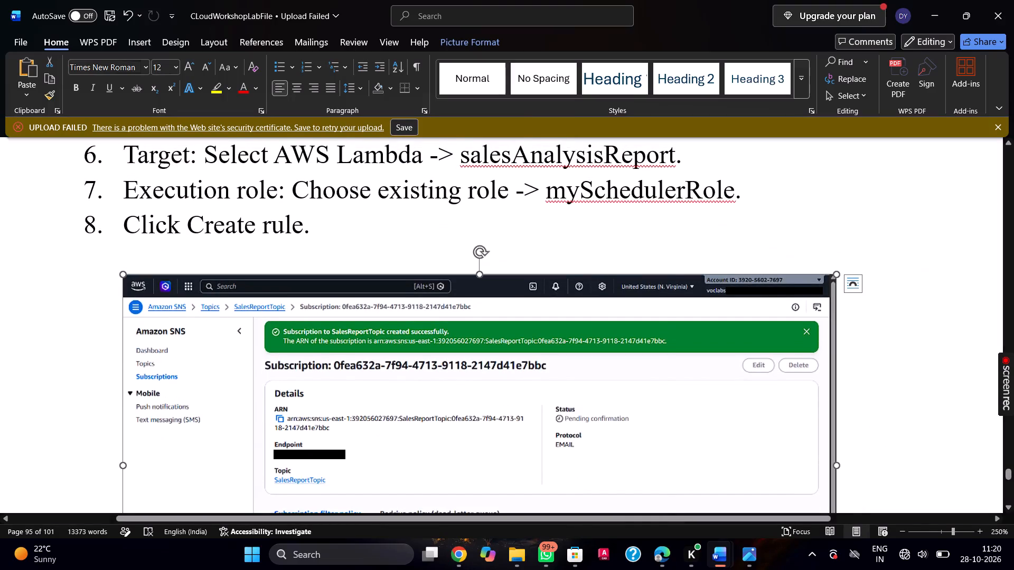
click(561, 128)
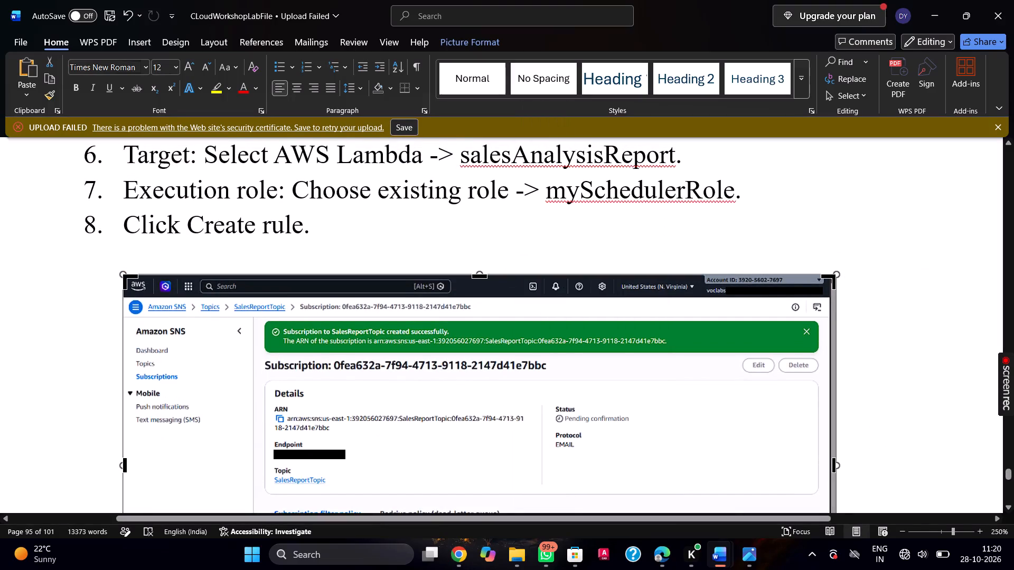
drag(480, 278, 478, 298)
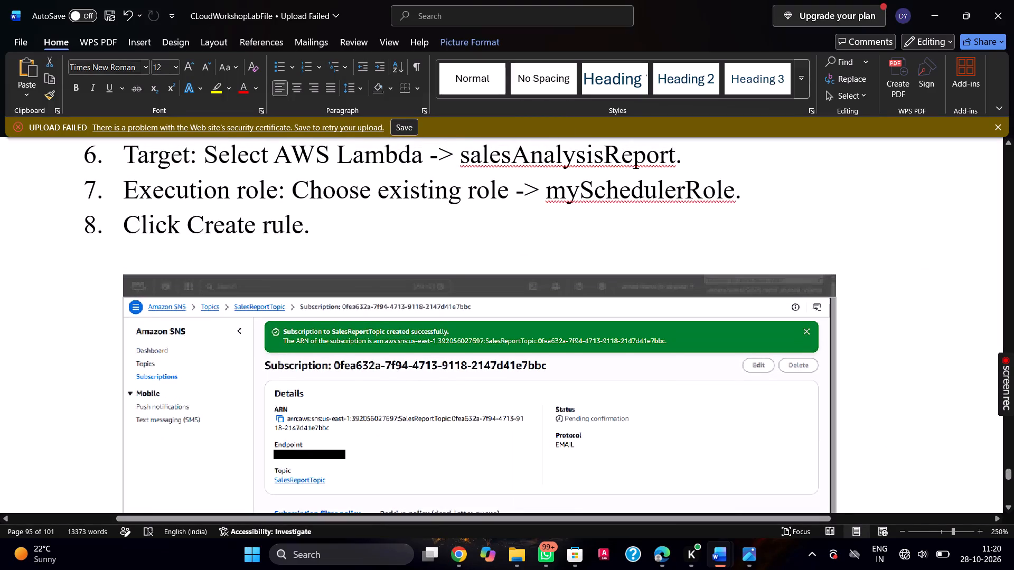
drag(478, 298, 478, 298)
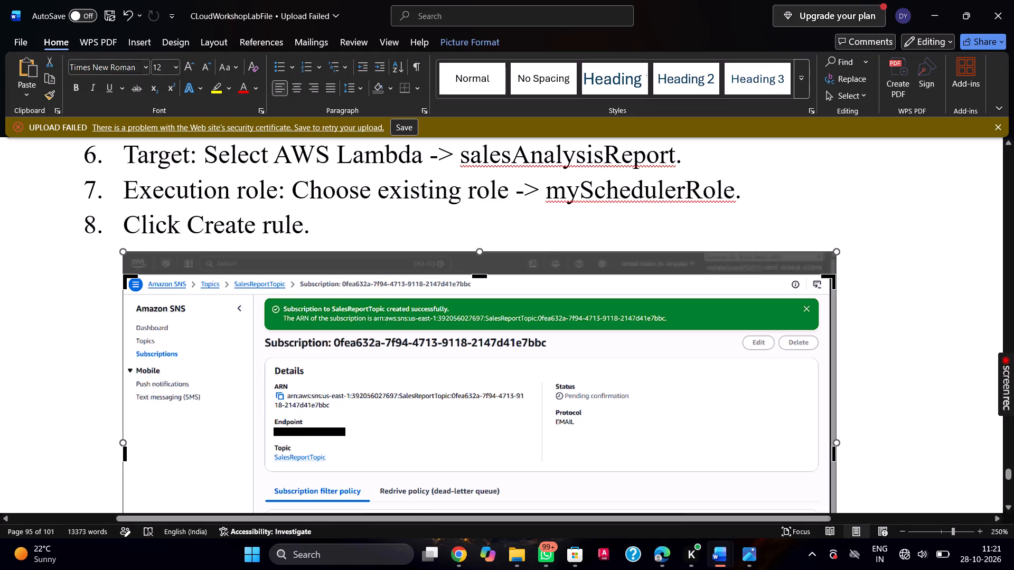
Insert an empty, unnumbered line after the Task 7 "Click Create rule." item and paste the browser header image there.
click(332, 230)
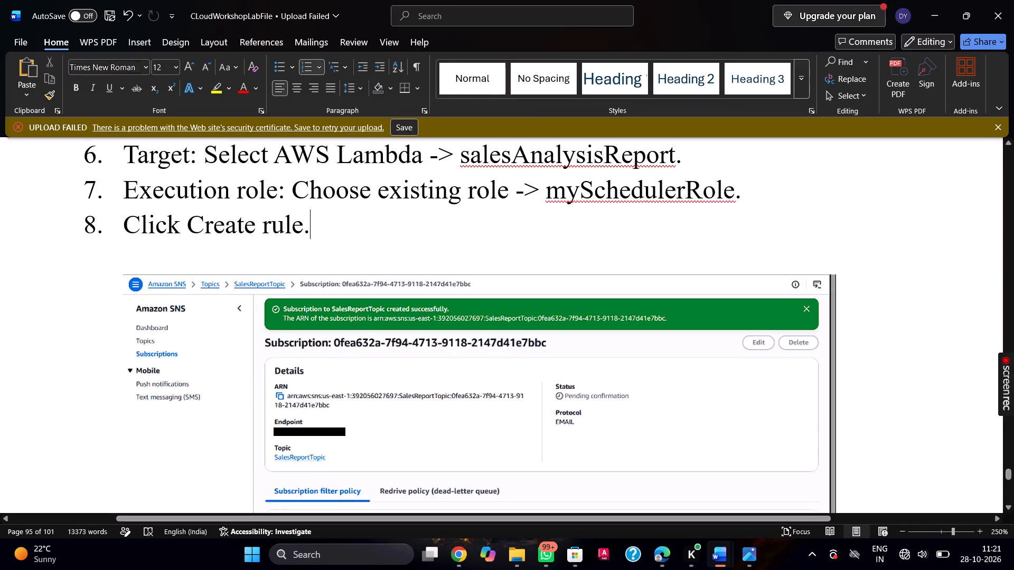
key(Return)
key(BackSpace)
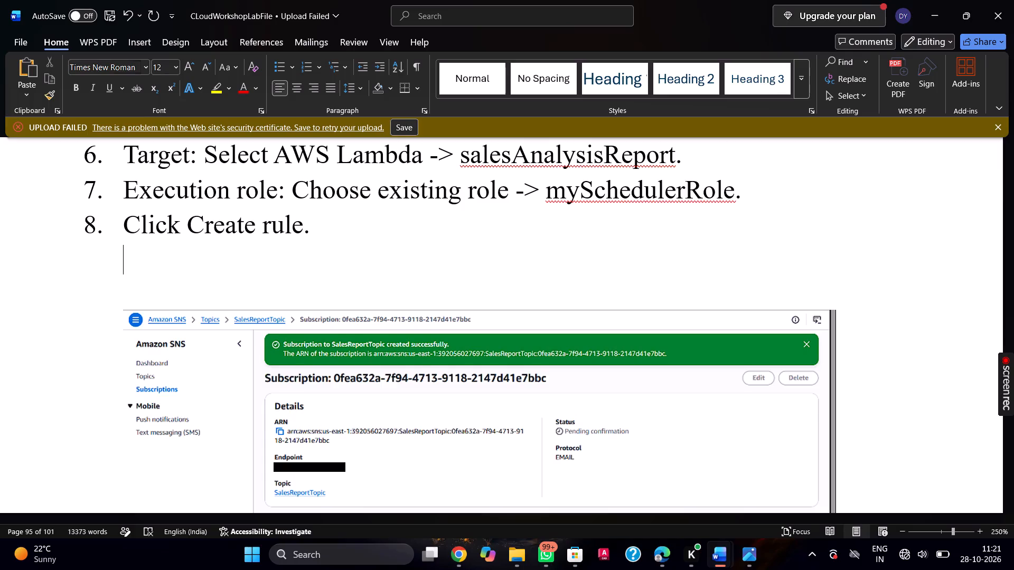
key(BackSpace)
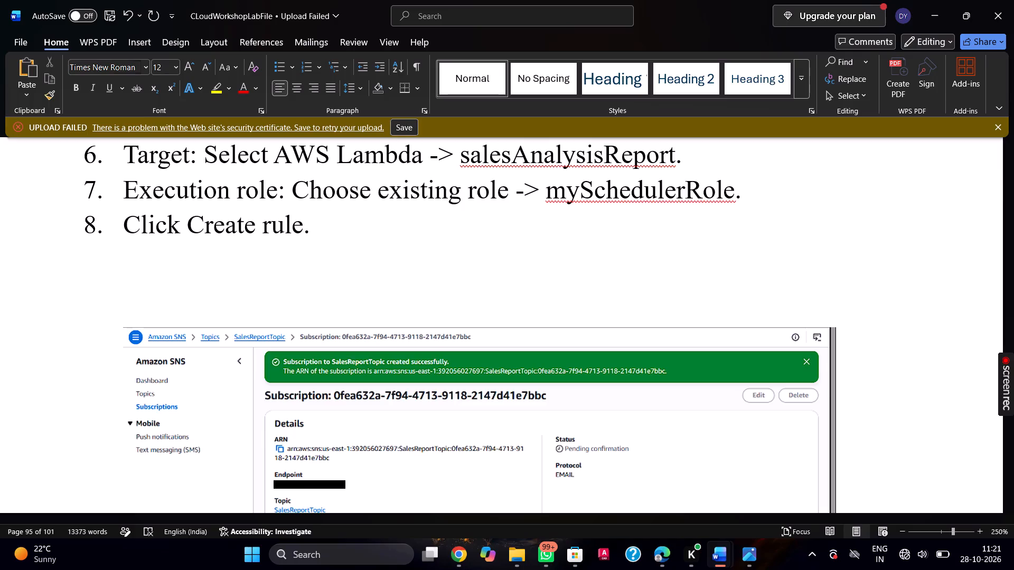
key(ctrl+v)
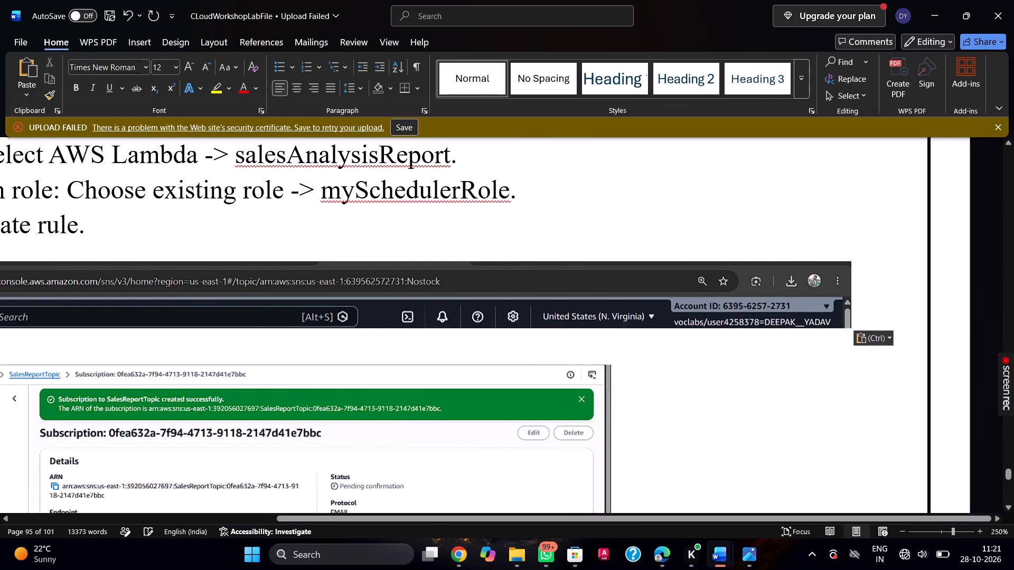
Narrow the pasted header image until its right edge roughly lines up with the subscription screenshot's right edge.
click(367, 303)
scroll(367, 303, right, 1)
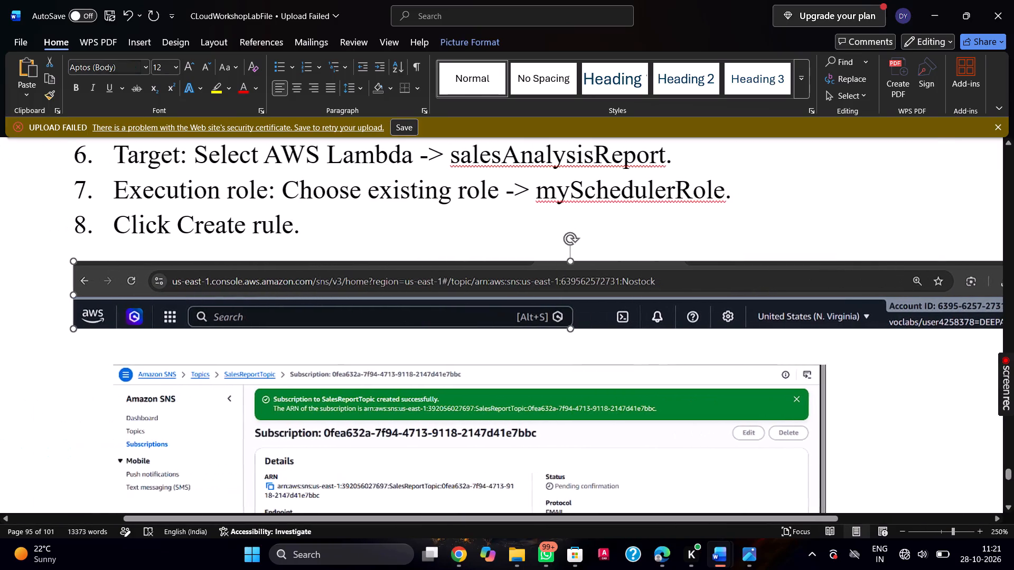
scroll(480, 289, left, 1)
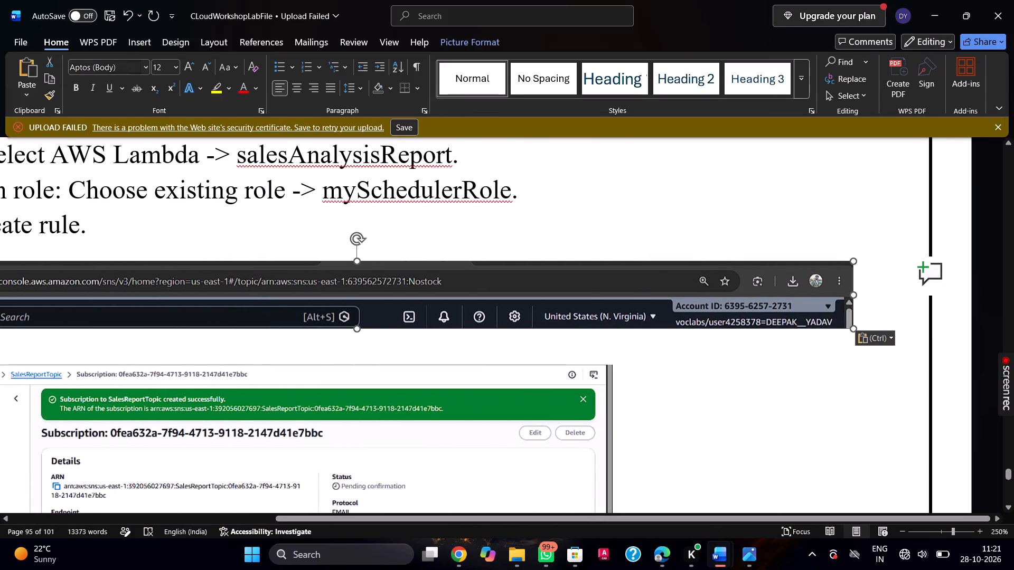
drag(857, 295, 675, 293)
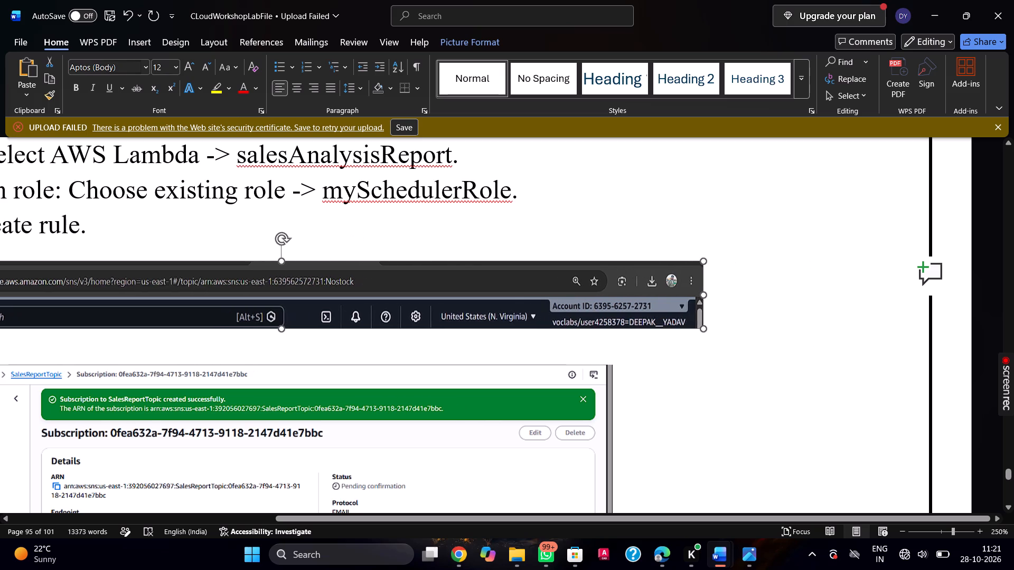
drag(675, 293, 607, 299)
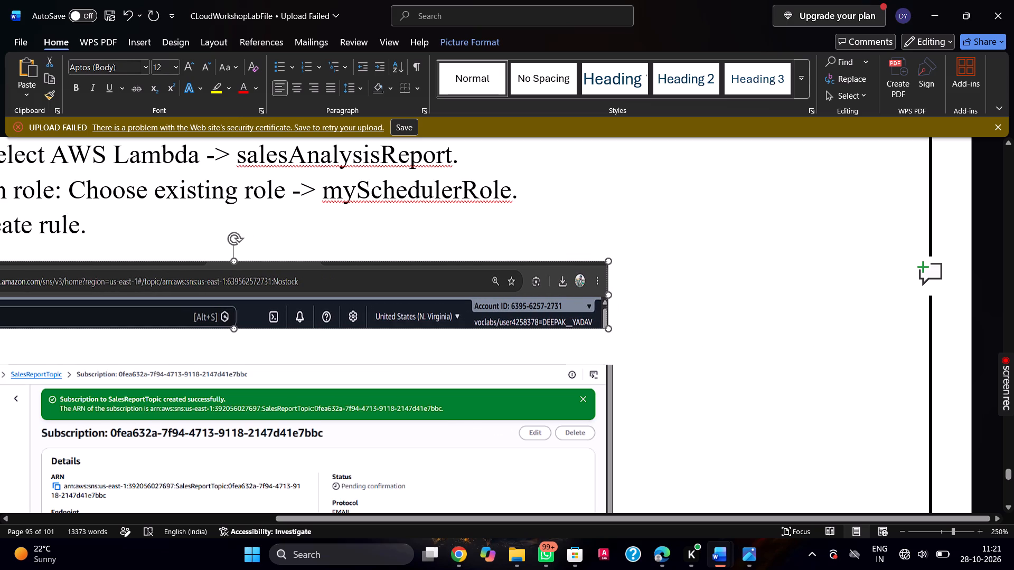
drag(607, 299, 624, 298)
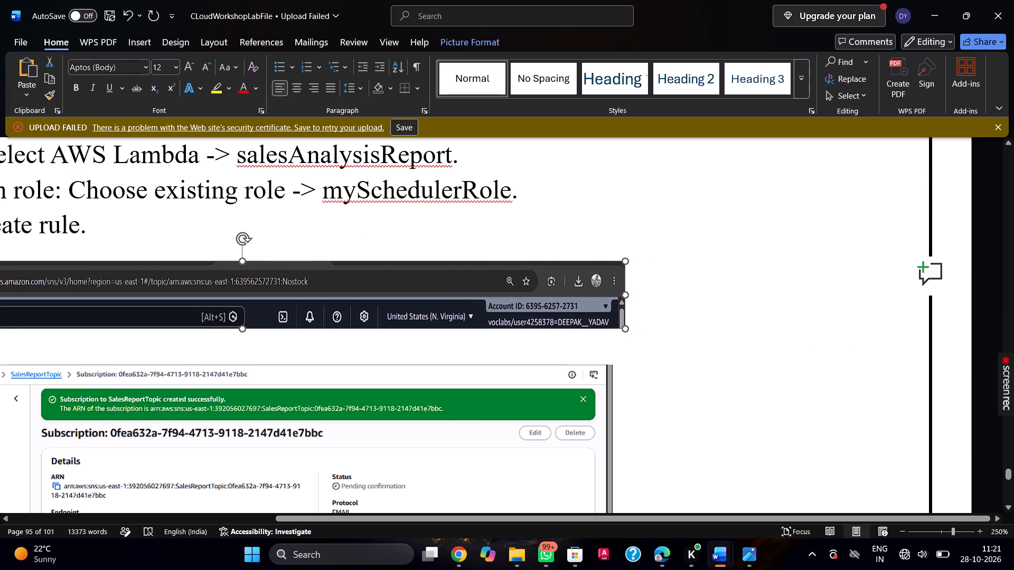
drag(624, 298, 613, 297)
scroll(492, 317, right, 2)
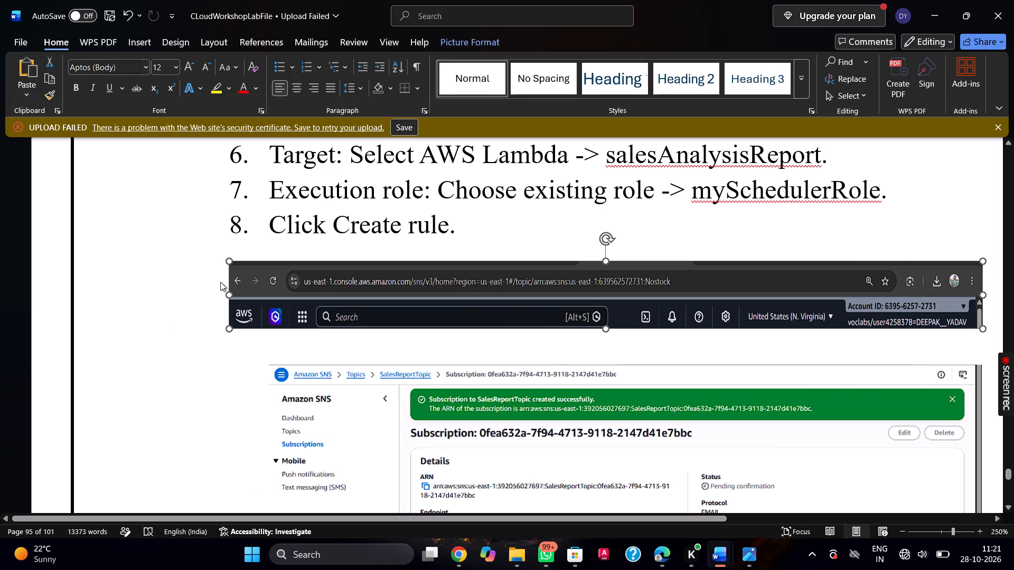
drag(229, 296, 218, 305)
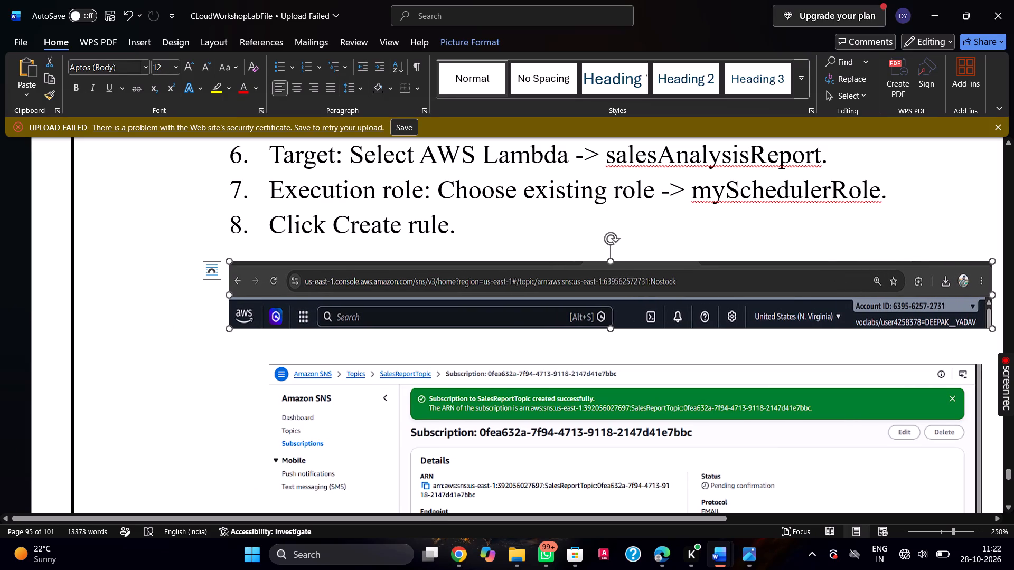
Insert six spaces before the header image so its left edge lines up with the subscription screenshot's left edge.
click(236, 266)
click(217, 315)
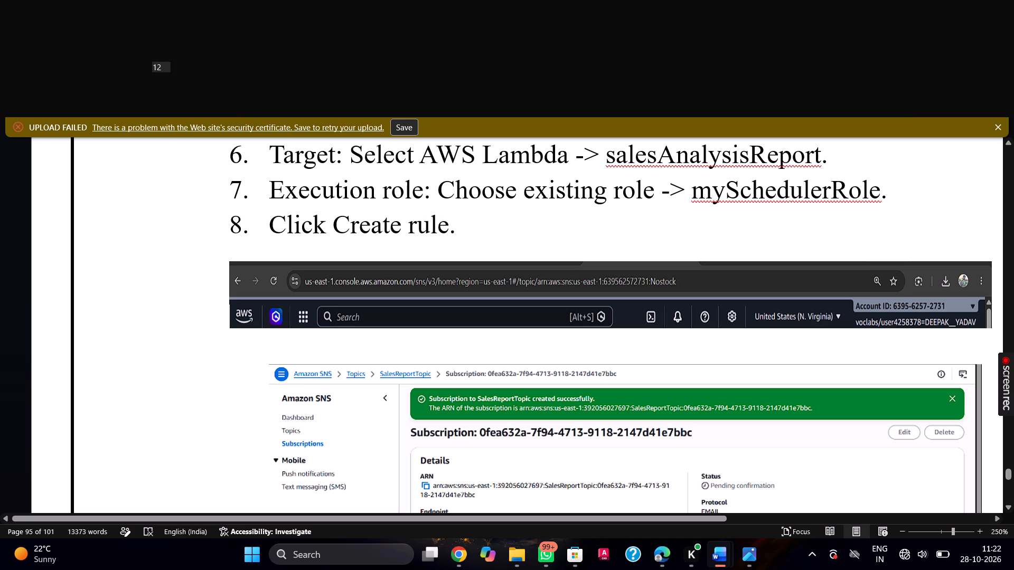
click(224, 267)
key(space)
key(space)
key(space)
key(space)
key(space)
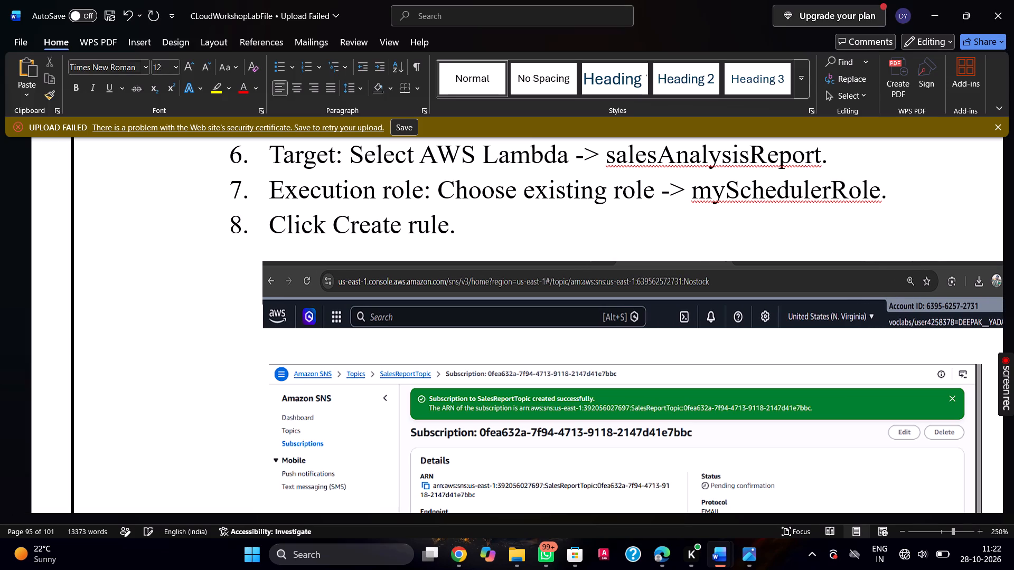
key(space)
Set the text wrapping of the header image above the Task 7 subscription screenshot to Behind Text.
scroll(406, 275, left, 1)
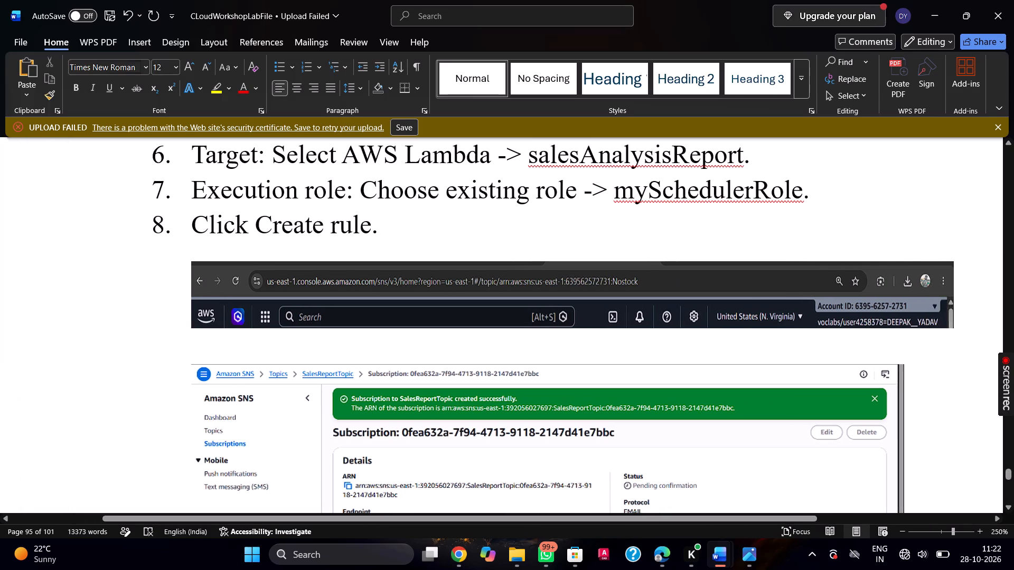
scroll(406, 275, left, 1)
click(499, 339)
click(518, 313)
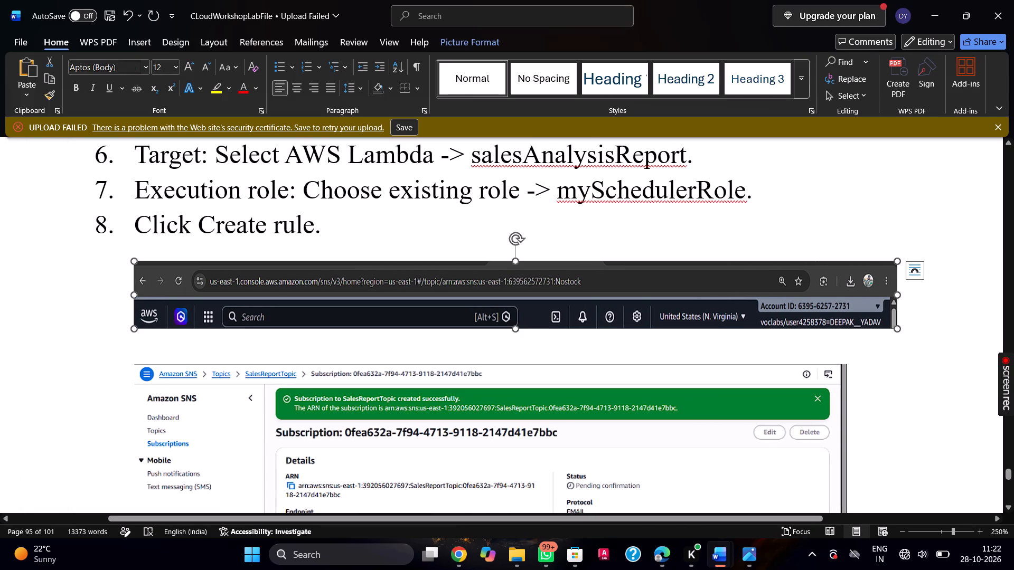
click(912, 278)
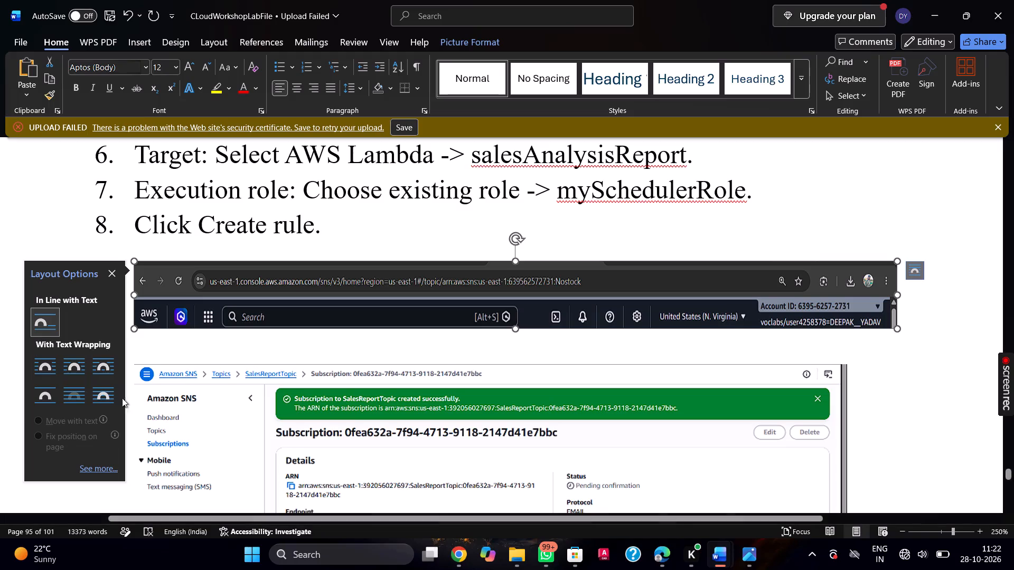
click(67, 402)
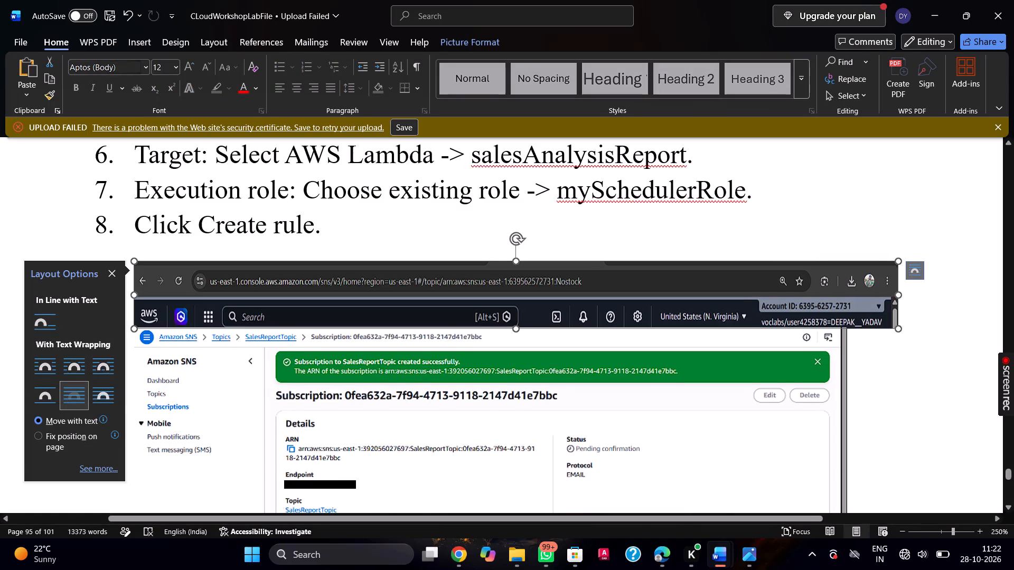
Narrow the header image until its right edge meets the right edge of the subscription screenshot below it.
drag(898, 295, 856, 294)
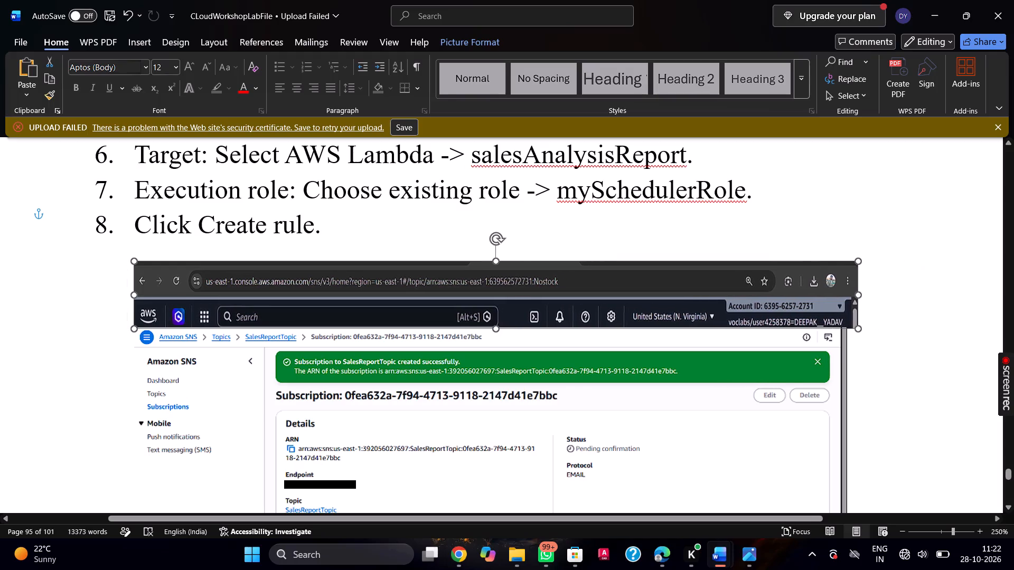
drag(856, 294, 844, 294)
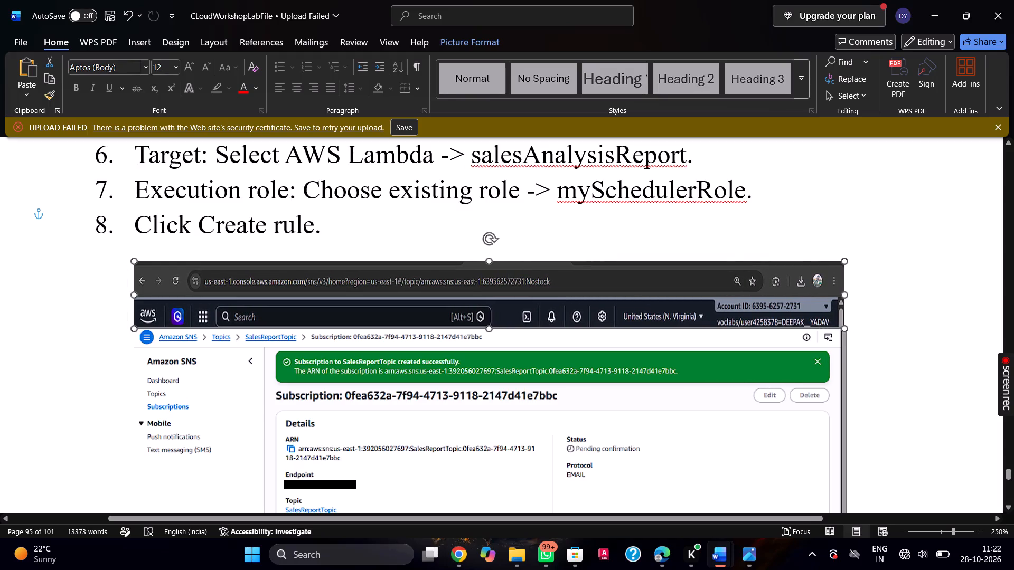
drag(844, 294, 848, 291)
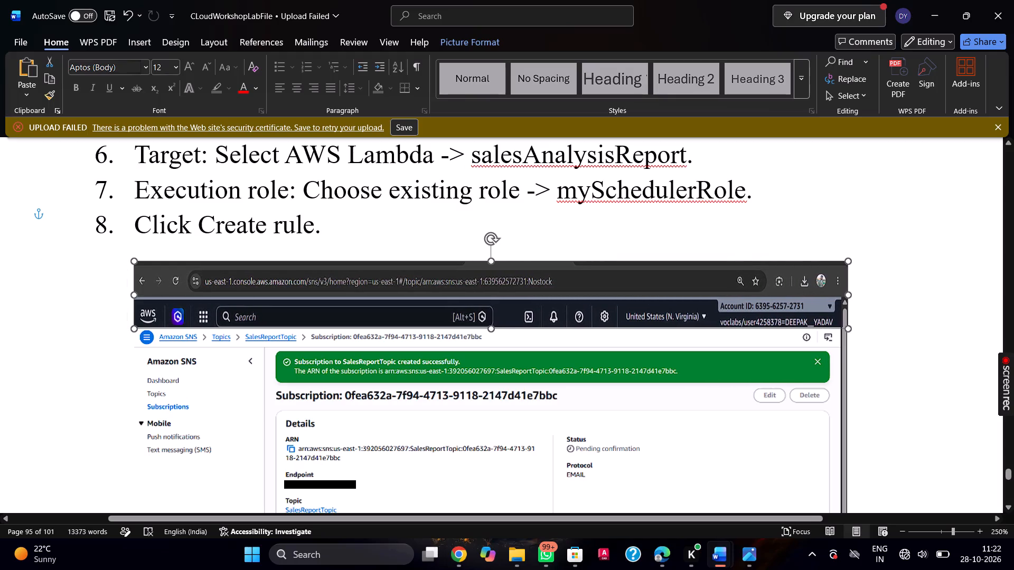
drag(848, 291, 847, 289)
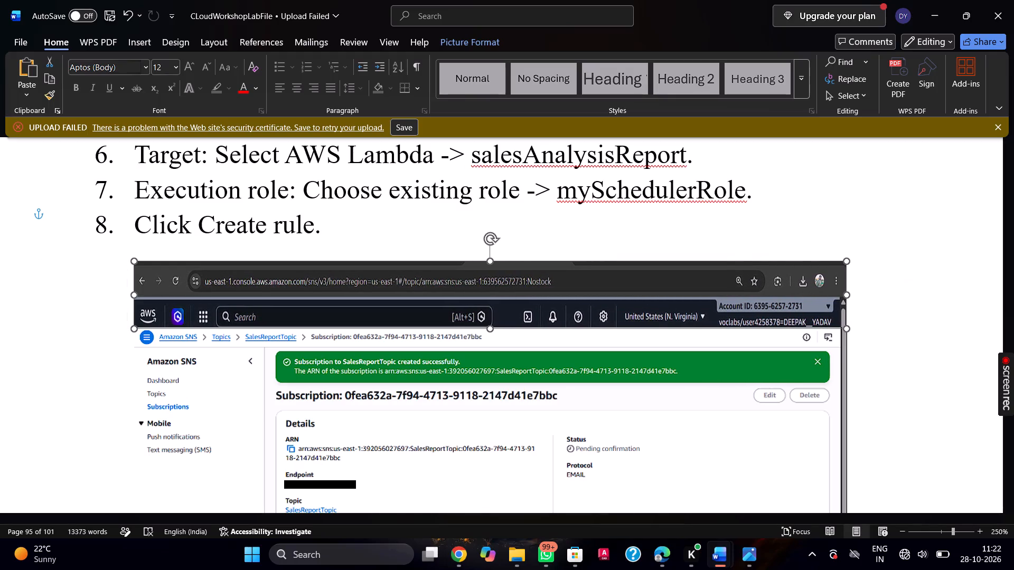
drag(847, 289, 848, 287)
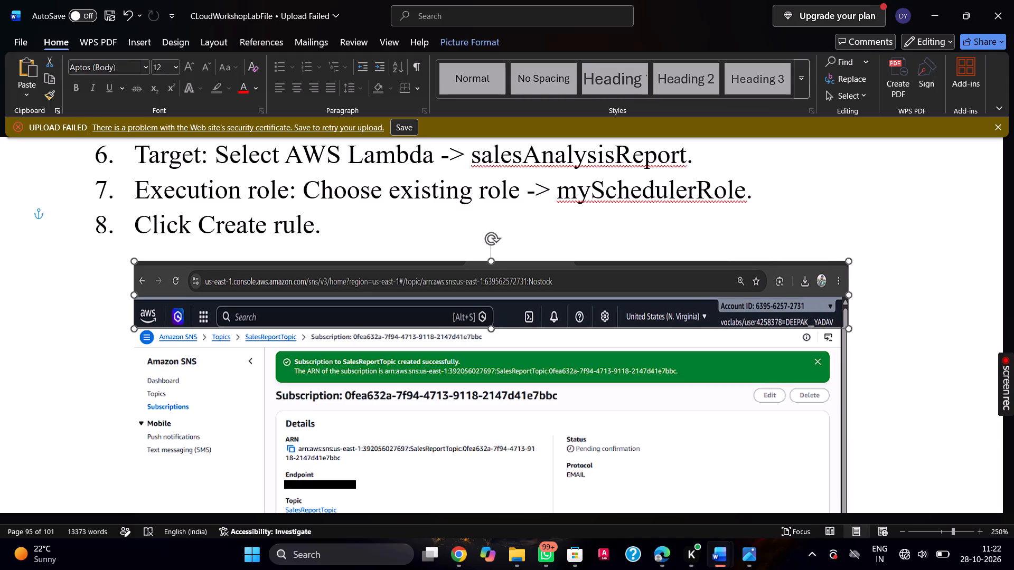
drag(848, 287, 846, 284)
click(868, 316)
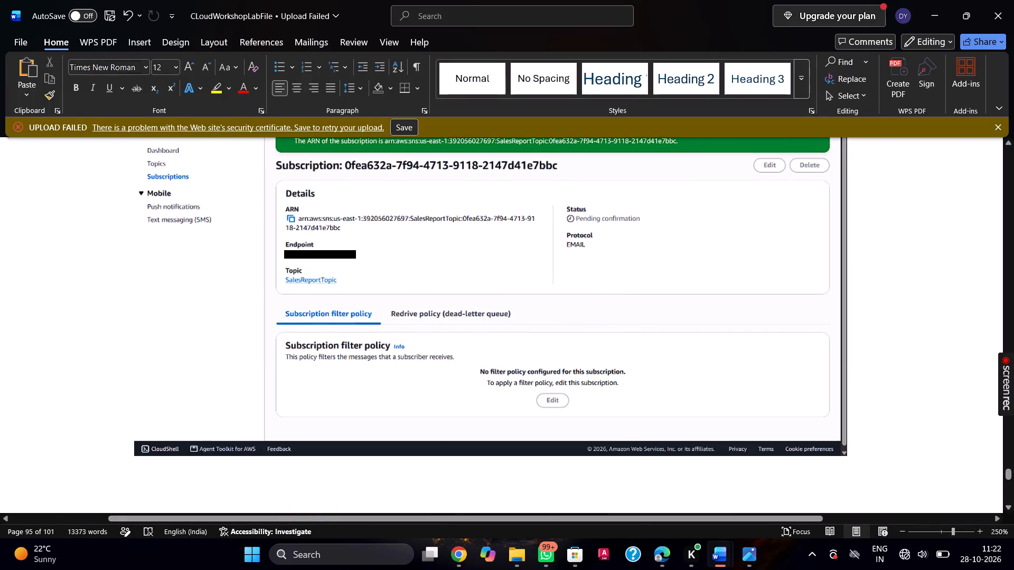
Reduce the header image's height from its top edge, keeping its bottom edge on the Amazon SNS breadcrumb row.
scroll(661, 315, up, 1)
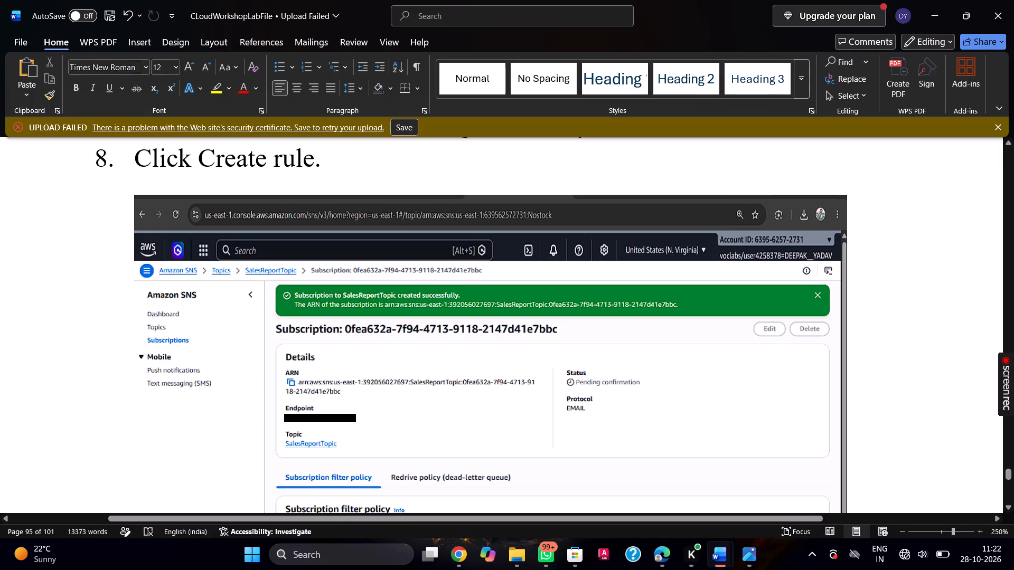
click(379, 221)
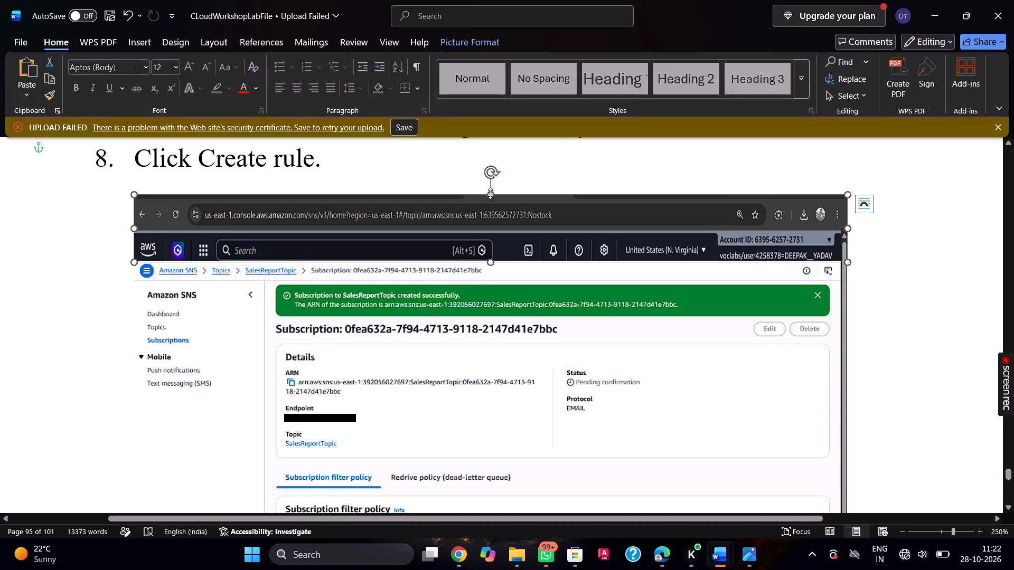
drag(490, 193, 490, 198)
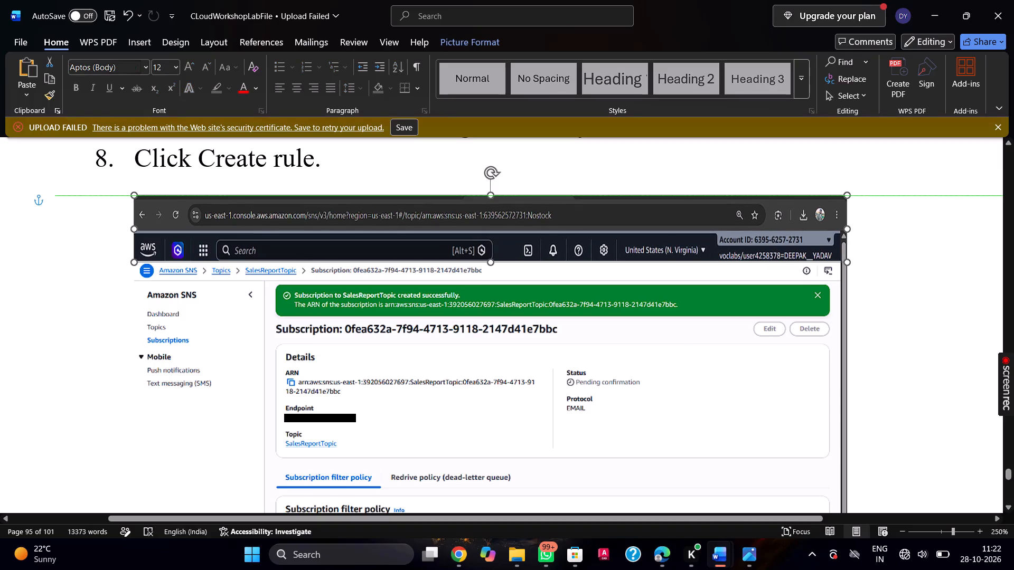
drag(490, 198, 490, 225)
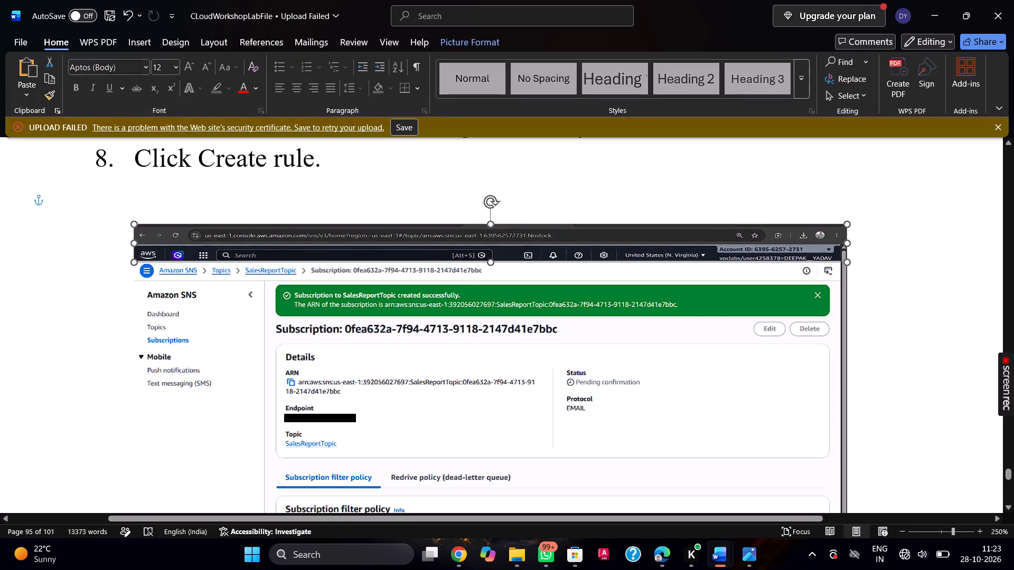
drag(490, 225, 493, 210)
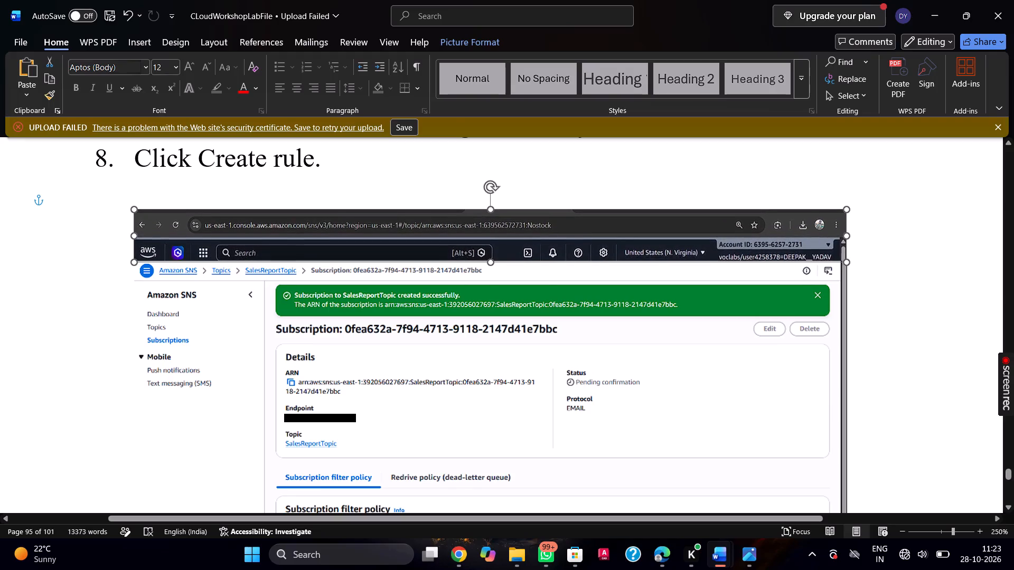
drag(493, 210, 493, 209)
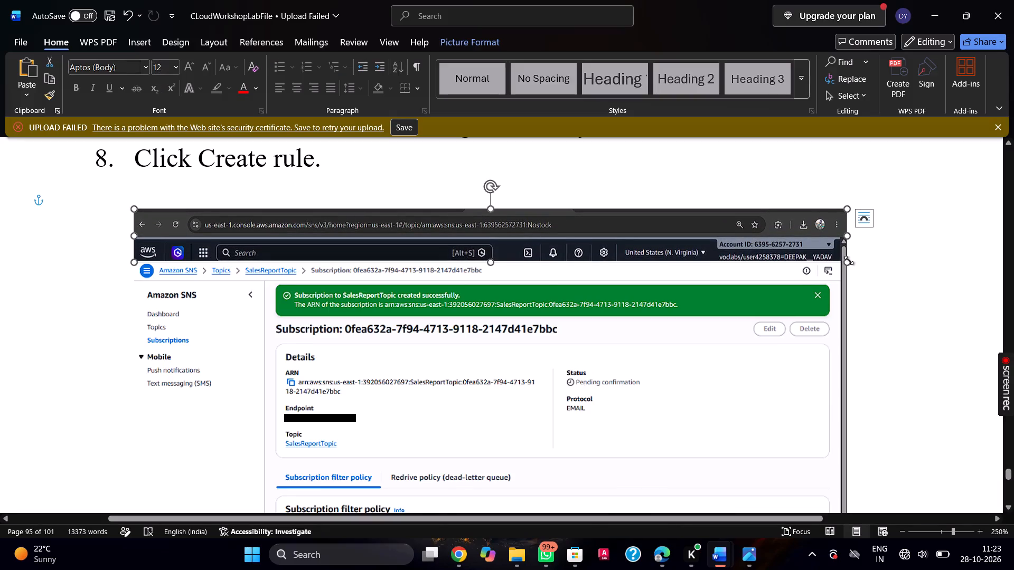
click(877, 271)
Fine-tune the header image's width so its right edge is flush with the subscription screenshot.
scroll(645, 275, up, 1)
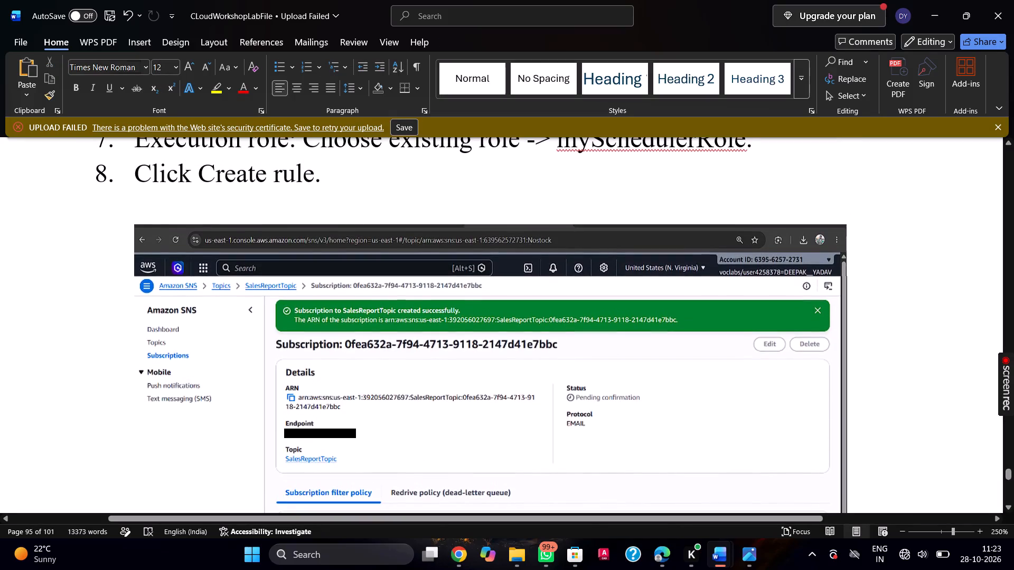
click(721, 252)
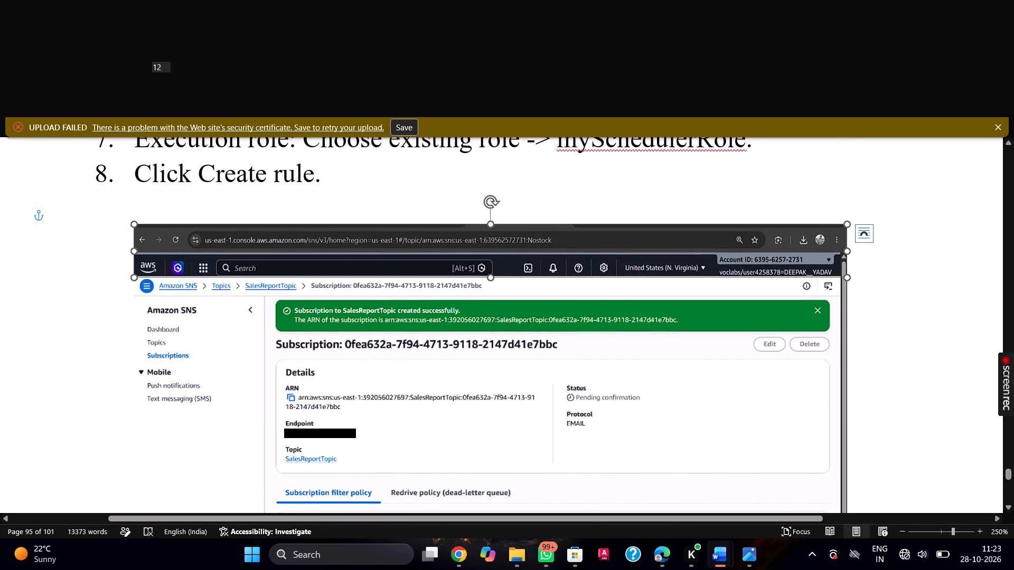
drag(847, 252, 849, 249)
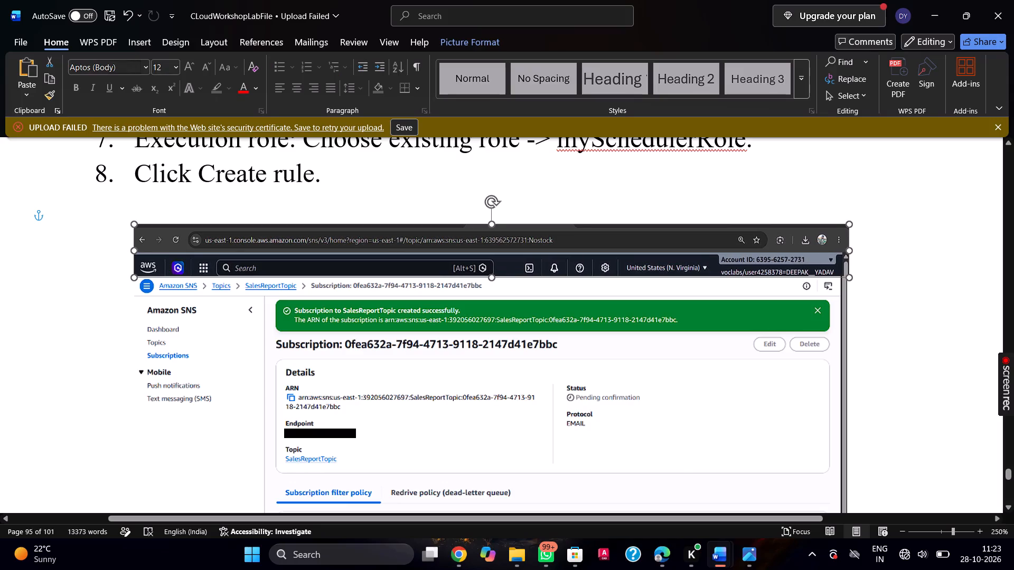
drag(849, 249, 847, 247)
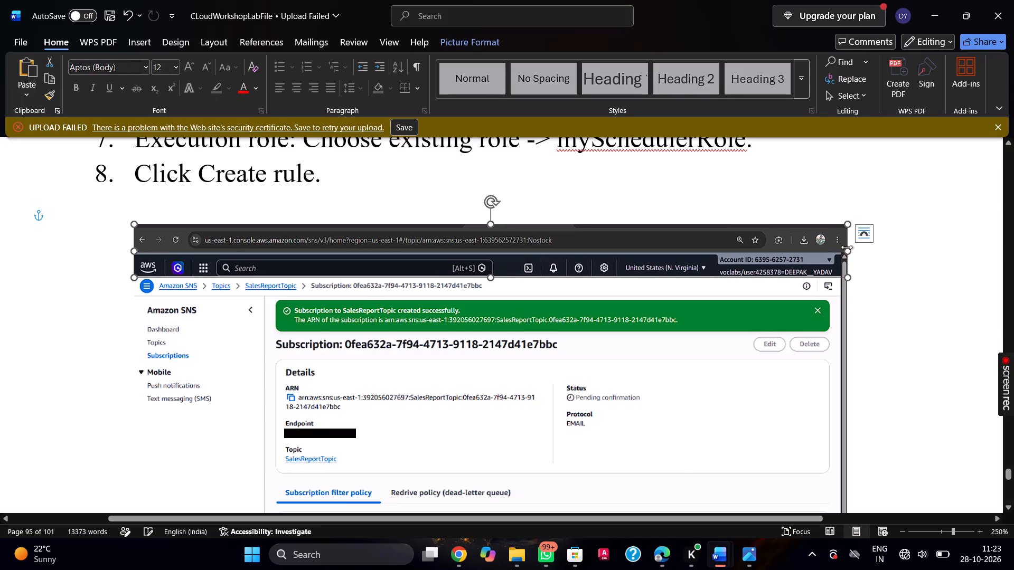
click(862, 294)
scroll(789, 299, up, 1)
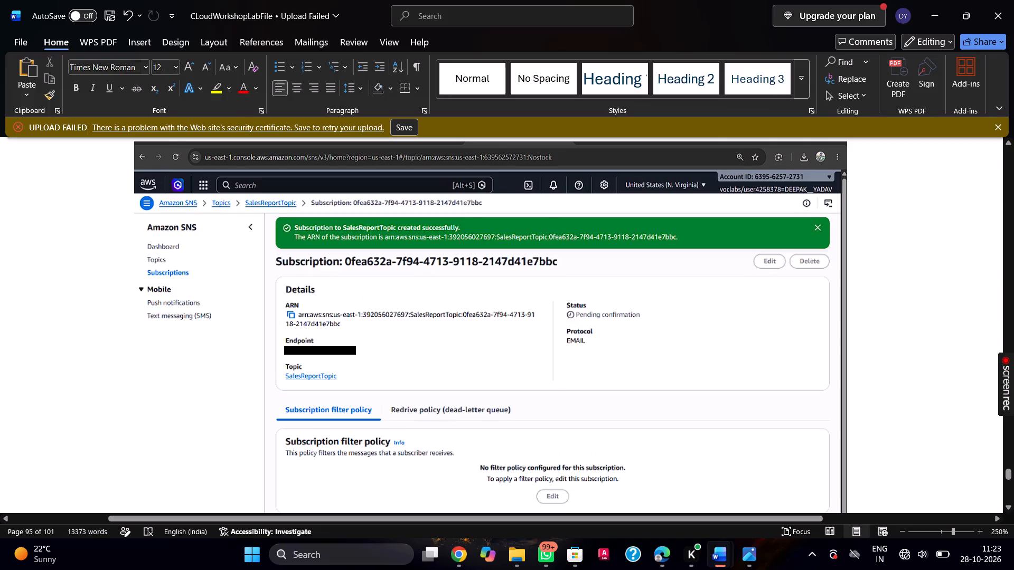
Insert an empty, unbulleted line after "Click Create bucket." above the my-source-bucket-4677 screenshot in Lab 19.
scroll(621, 319, down, 1)
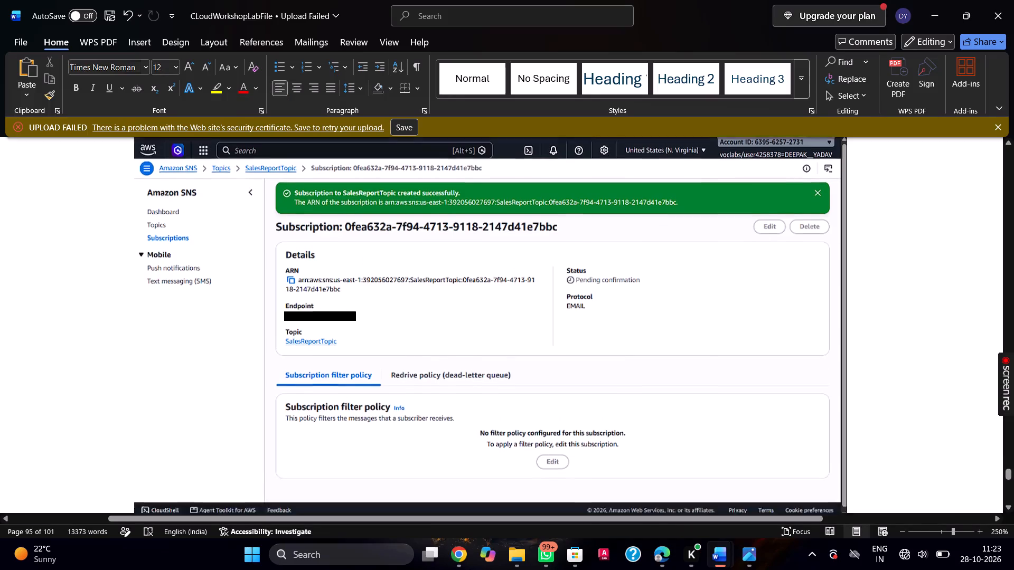
scroll(621, 319, down, 3)
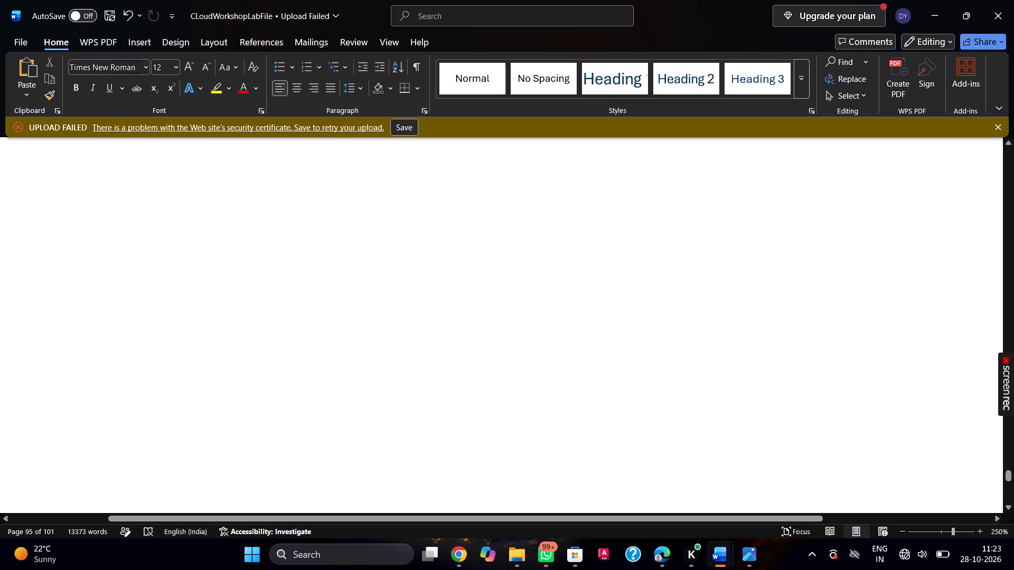
scroll(621, 319, down, 2)
ctrl+scroll(621, 319, down, 3)
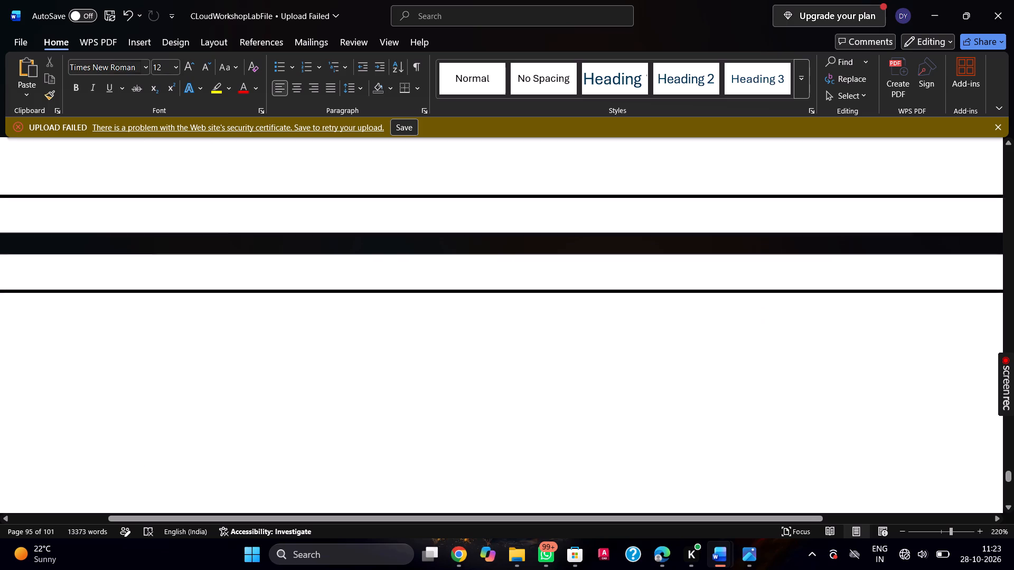
ctrl+scroll(621, 319, down, 3)
scroll(621, 319, down, 2)
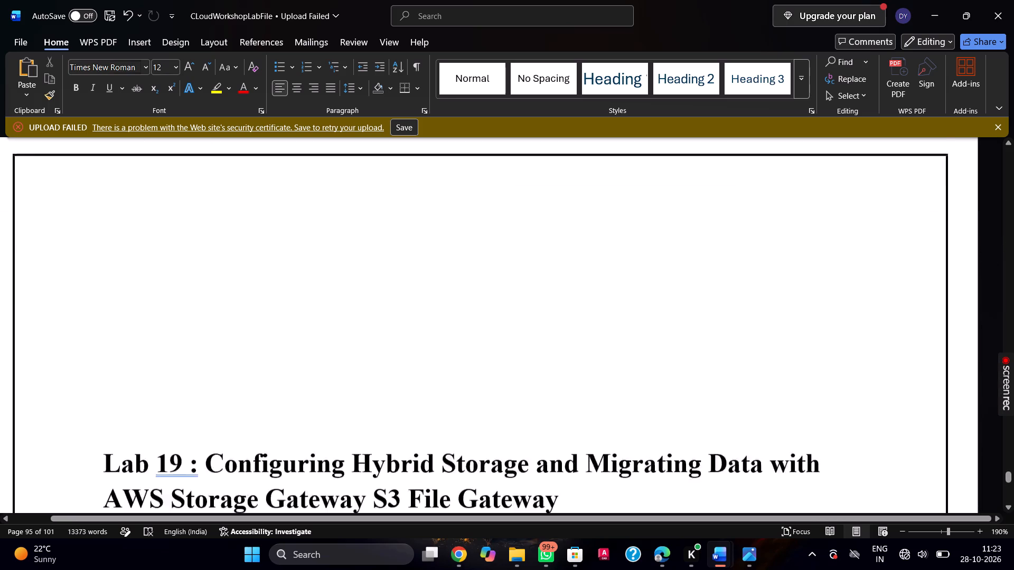
scroll(621, 319, down, 4)
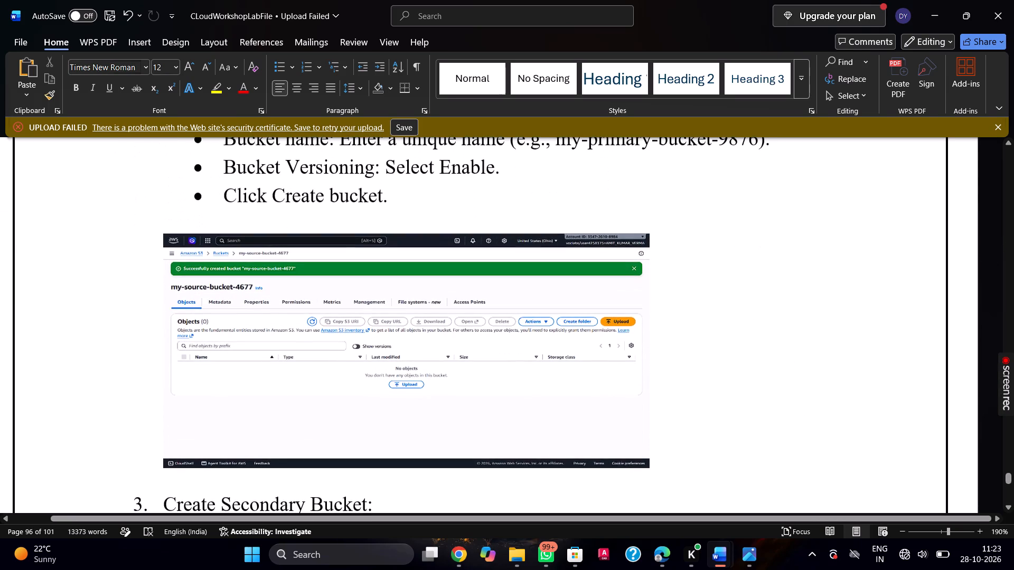
scroll(621, 319, down, 1)
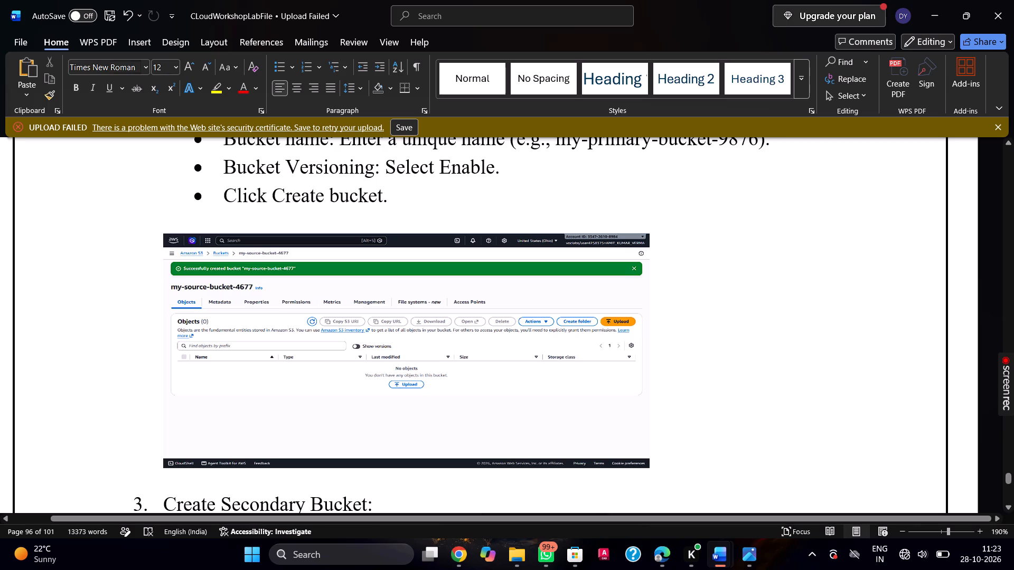
click(459, 297)
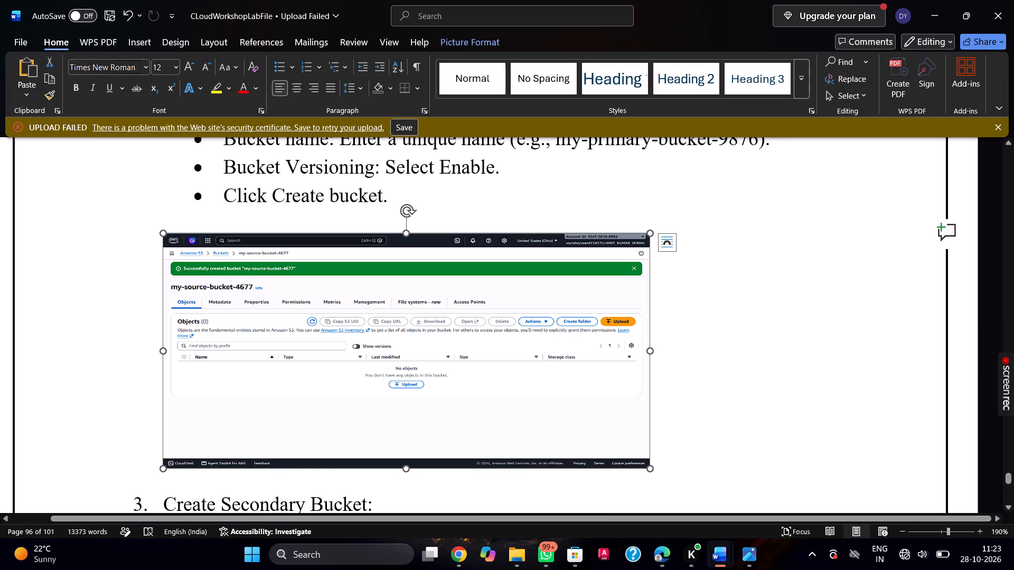
click(392, 200)
key(Return)
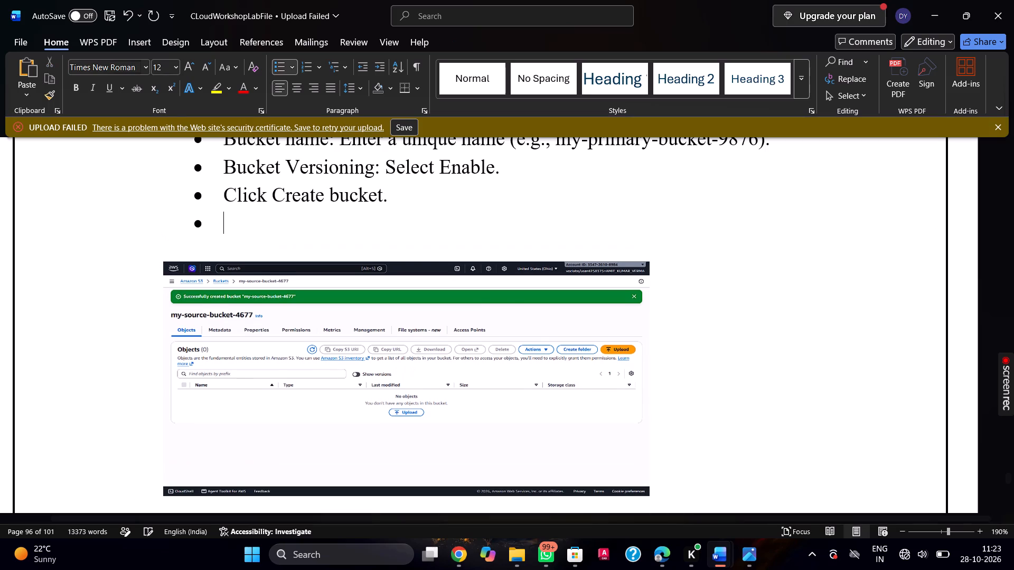
key(BackSpace)
key(BackSpace)
key(BackSpace)
Indent the empty line with 13 spaces to the bucket screenshot's left edge and paste the browser header image there.
key(space)
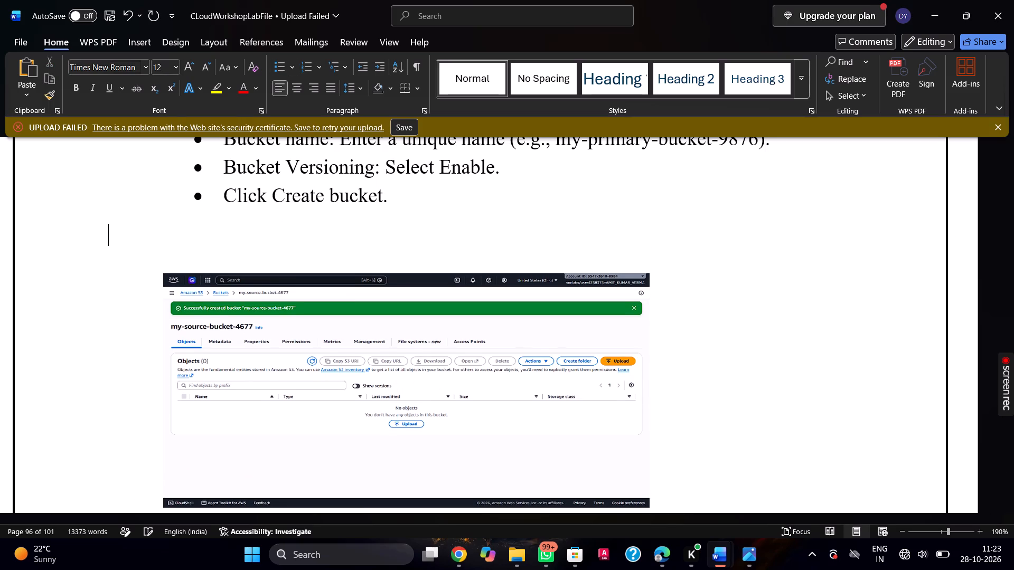
key(space)
key(space)
key(space)
key(space)
key(space)
key(space)
key(space)
key(space)
key(space)
key(space)
key(space)
key(space)
key(ctrl+v)
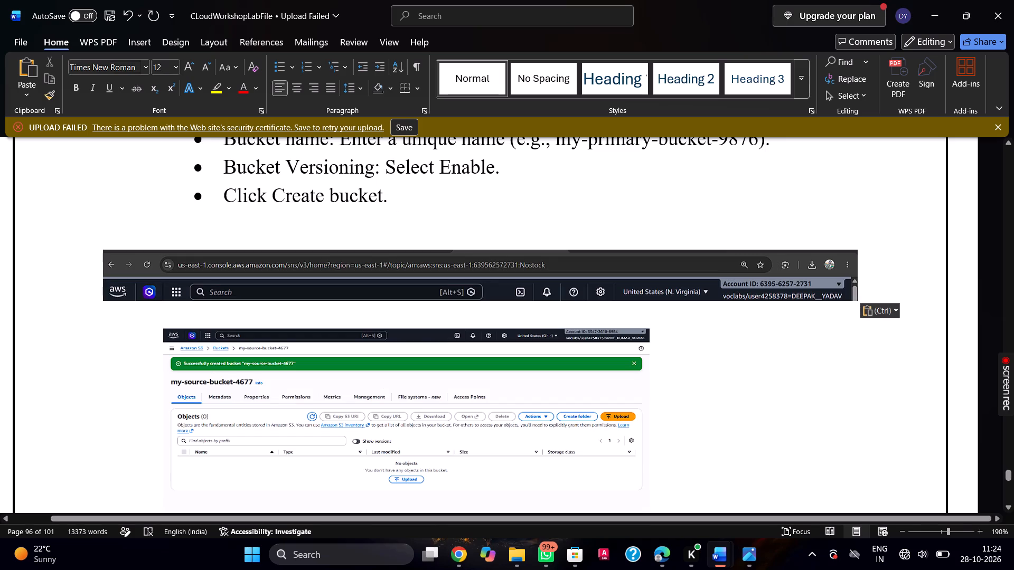
Crop the scrollbar strip off the right edge of the pasted browser header image above the my-source-bucket-4677 screenshot.
click(773, 283)
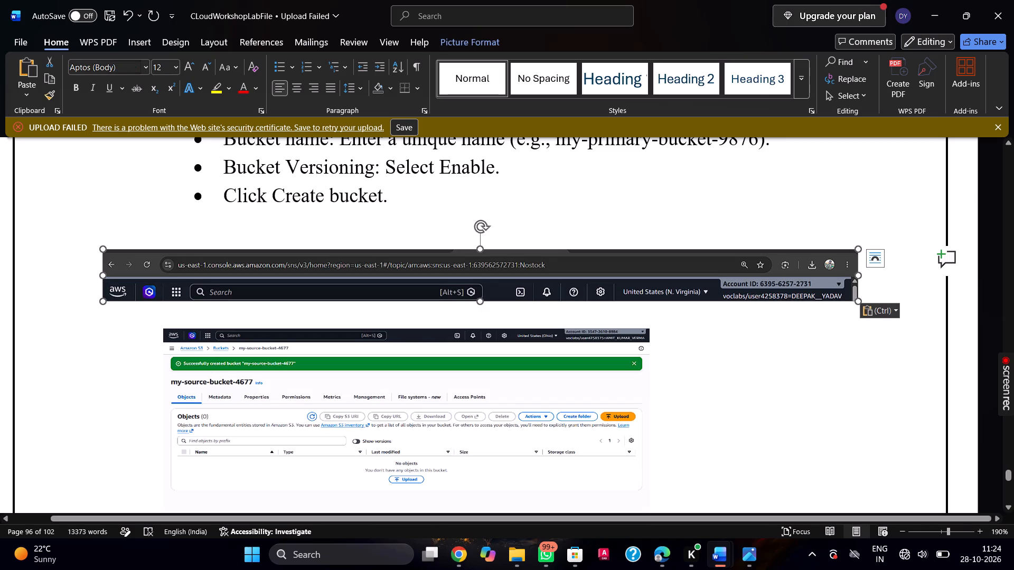
right_click(829, 281)
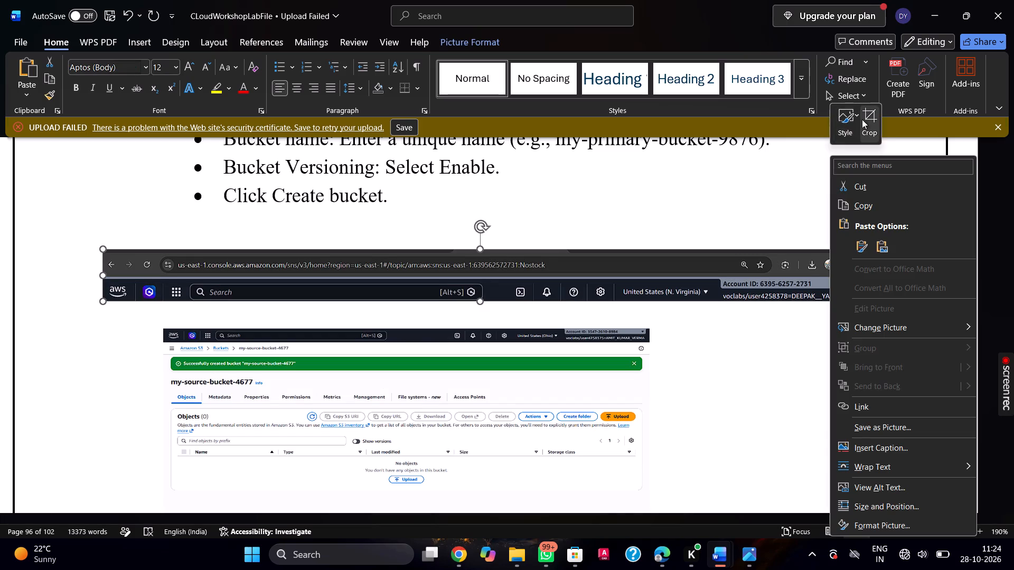
click(866, 120)
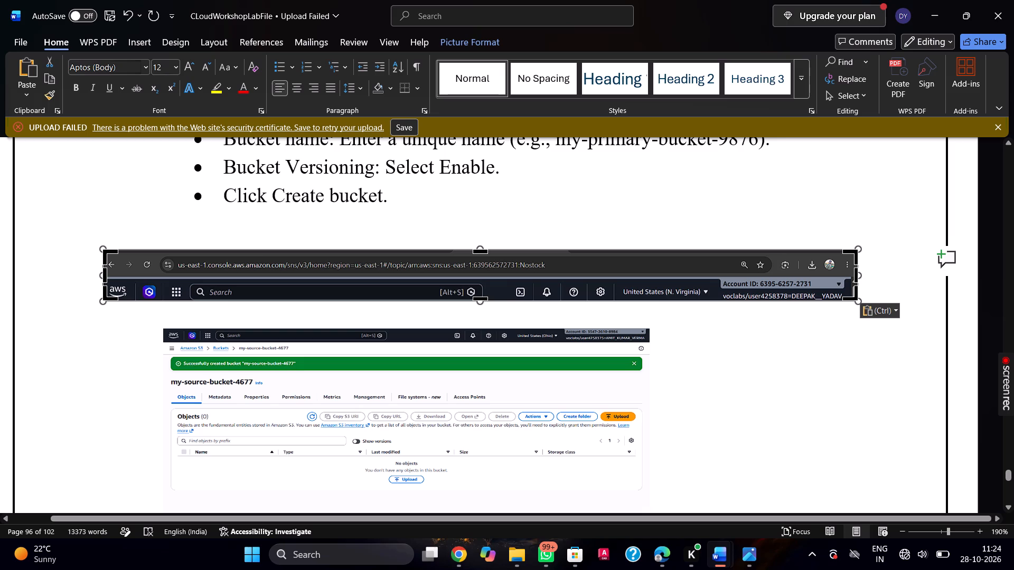
drag(857, 274, 851, 275)
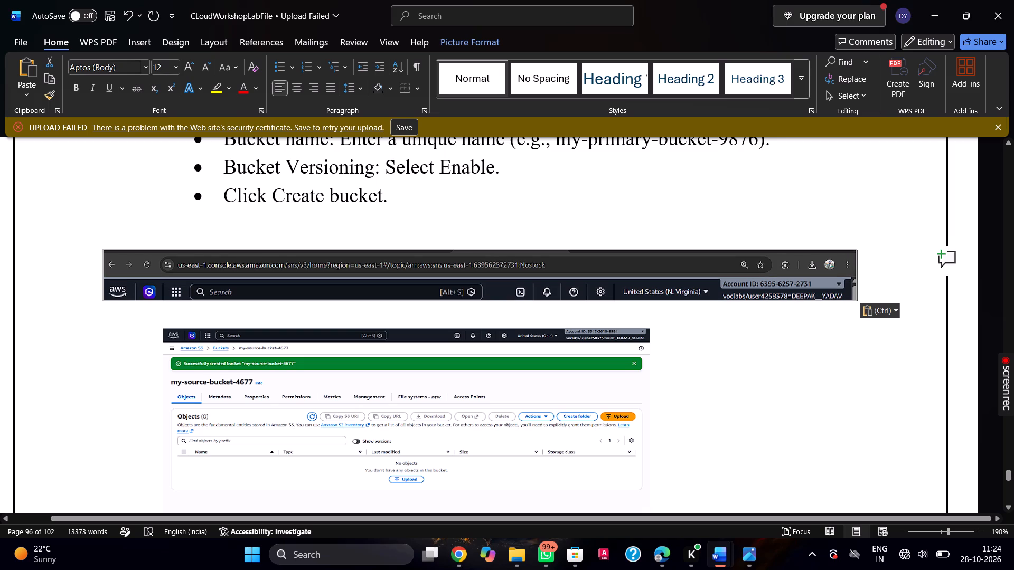
drag(851, 275, 852, 276)
drag(852, 276, 851, 276)
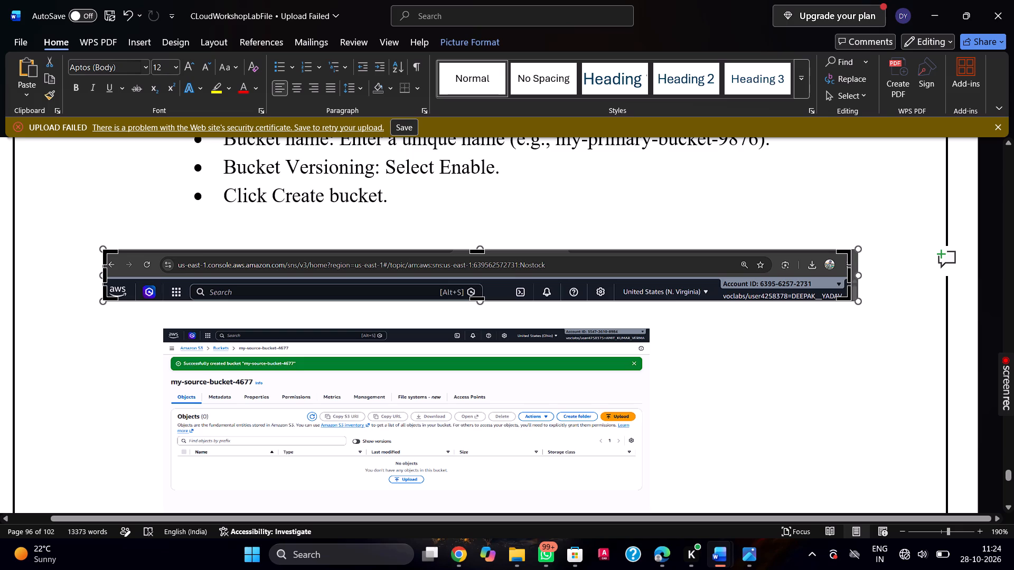
click(687, 344)
Set the browser header image's text wrapping to Behind Text.
scroll(547, 306, up, 1)
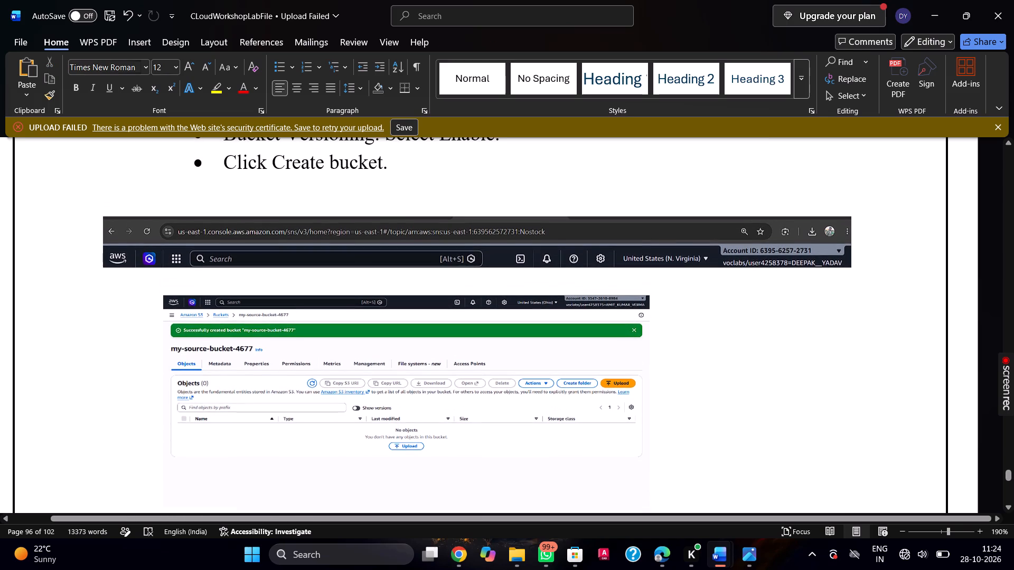
click(478, 251)
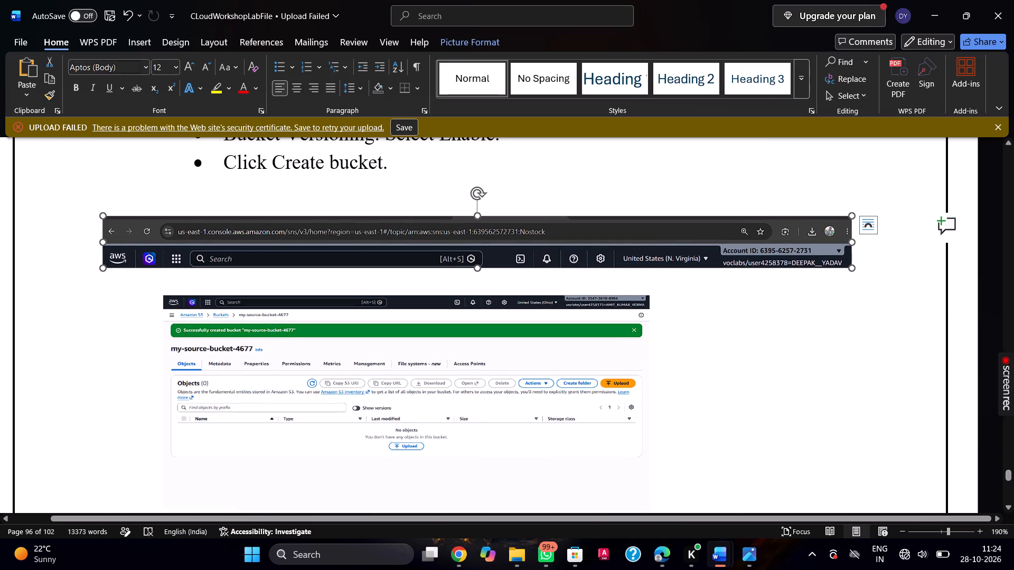
click(867, 230)
click(931, 355)
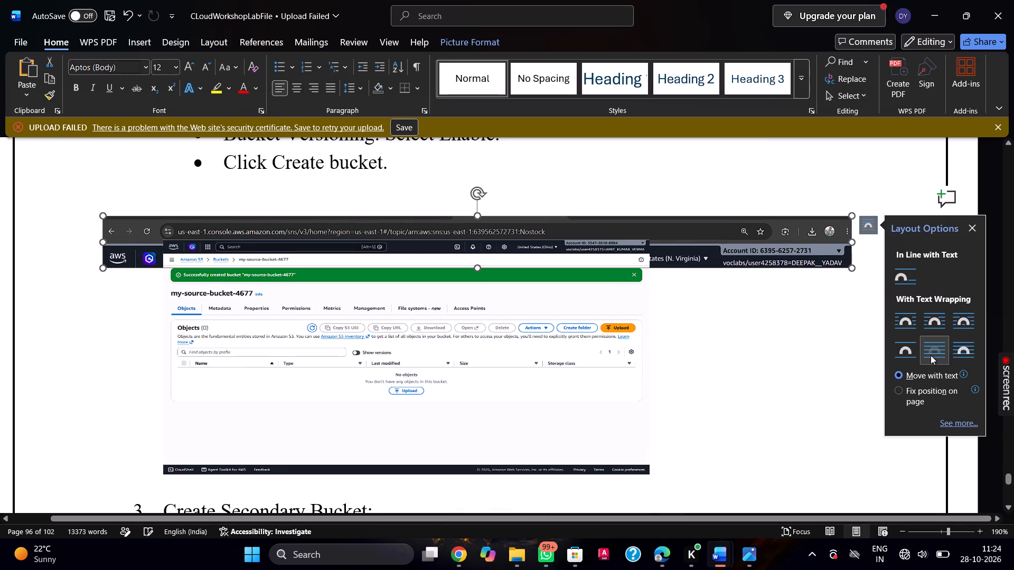
click(719, 251)
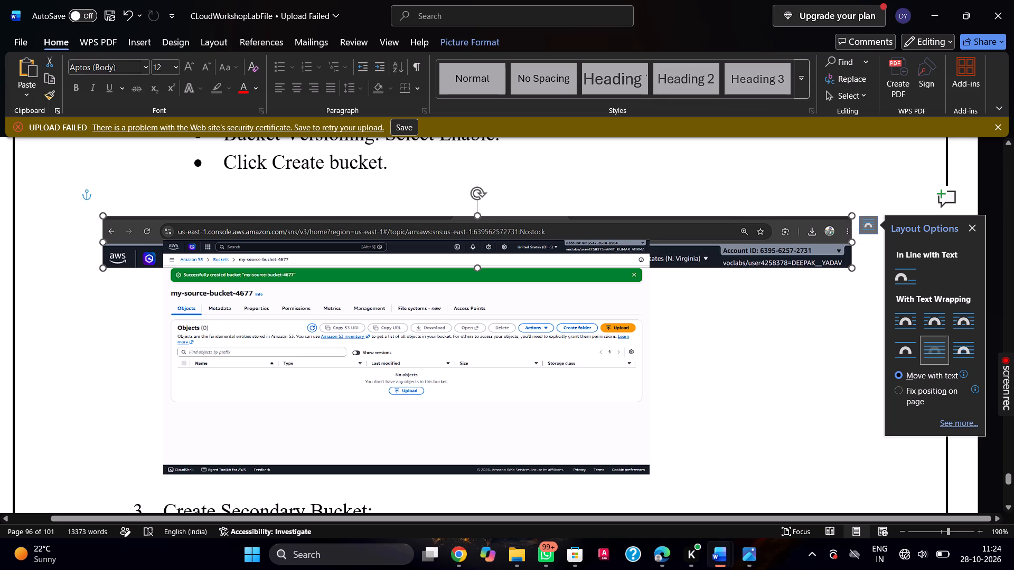
click(772, 240)
click(795, 239)
Shrink the header image so its right edge meets the bucket screenshot's and its bottom edge reaches the base of the screenshot's AWS bar.
drag(849, 242, 652, 233)
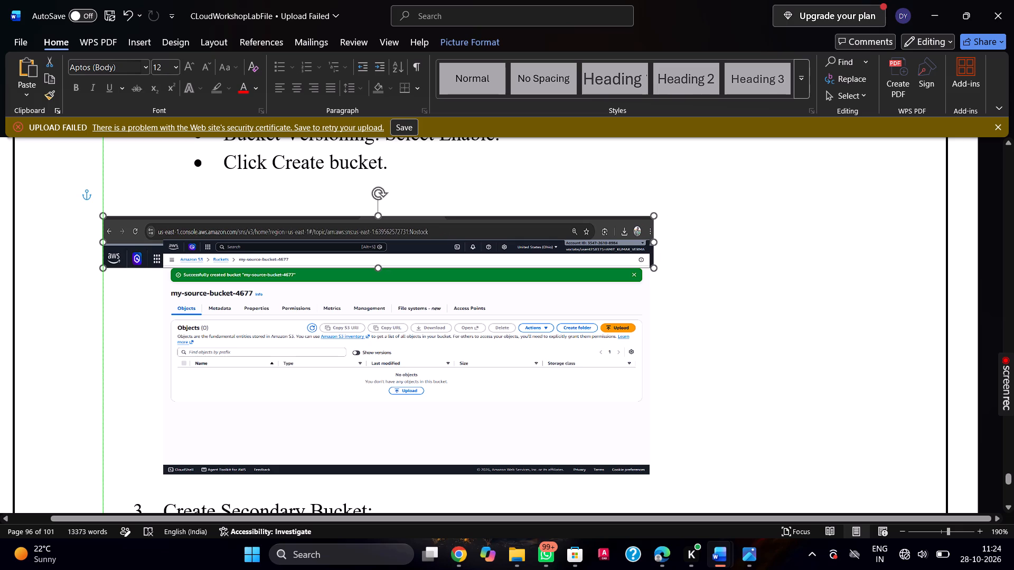
drag(652, 233, 649, 233)
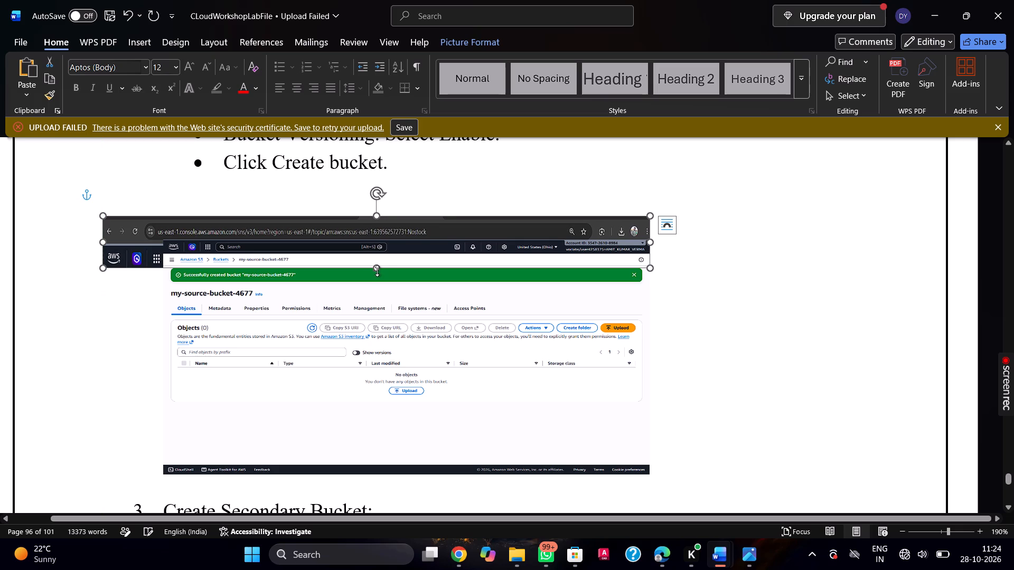
drag(378, 270, 375, 245)
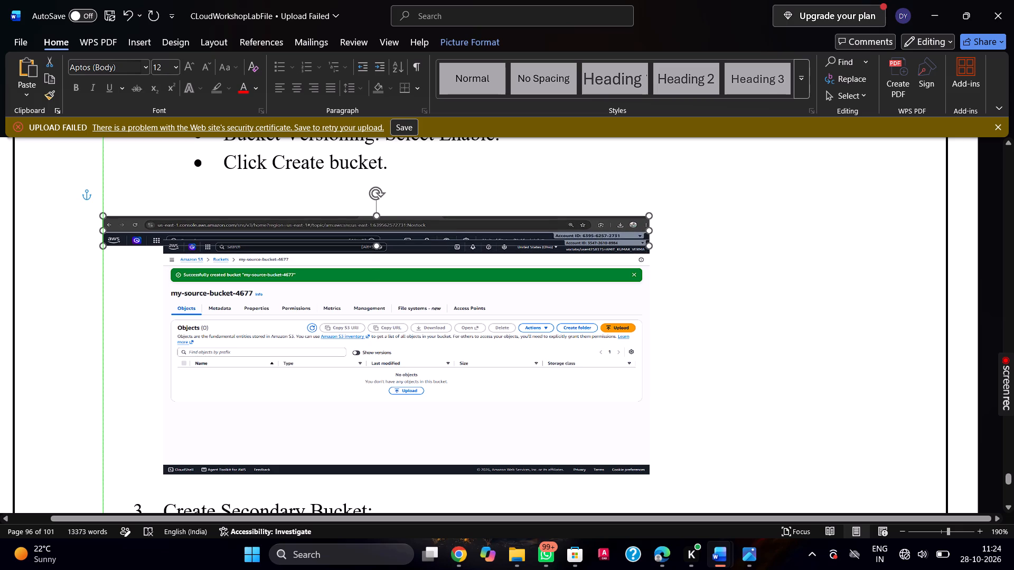
drag(375, 245, 381, 255)
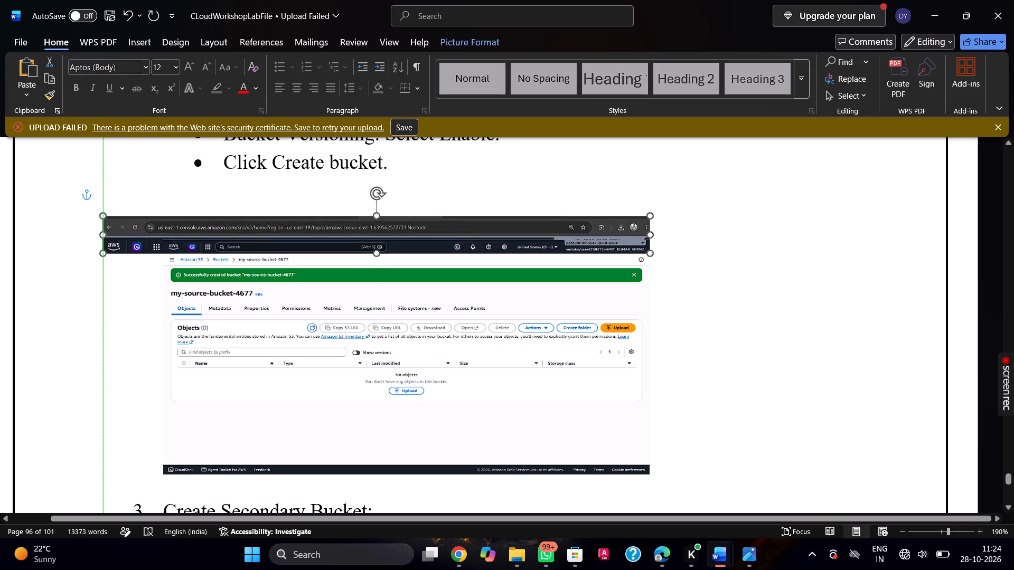
drag(381, 255, 379, 253)
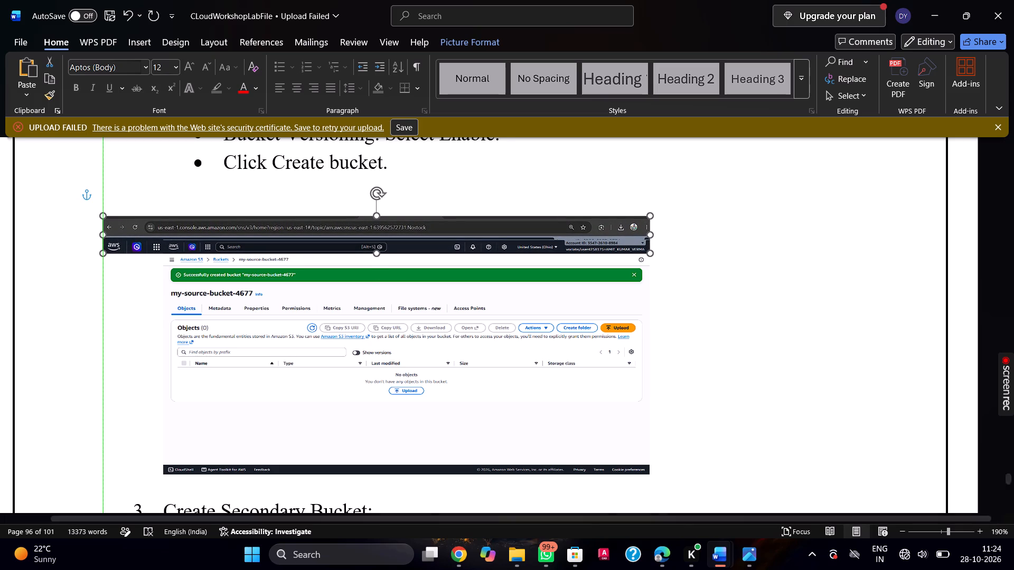
drag(379, 253, 378, 253)
Crop the old AWS header bar off the top of the my-source-bucket-4677 screenshot, down to the Amazon S3 breadcrumb row.
click(328, 338)
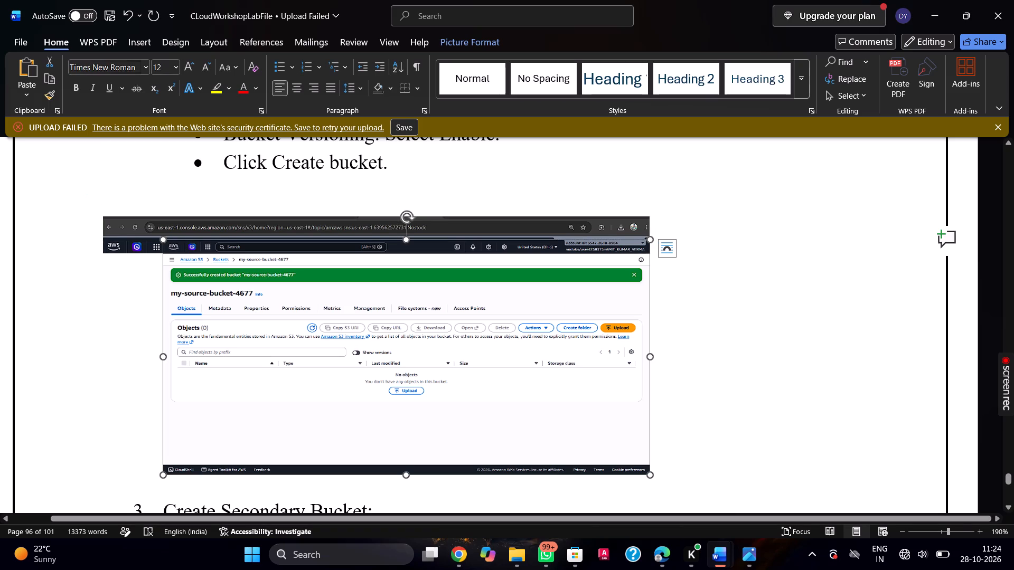
right_click(425, 288)
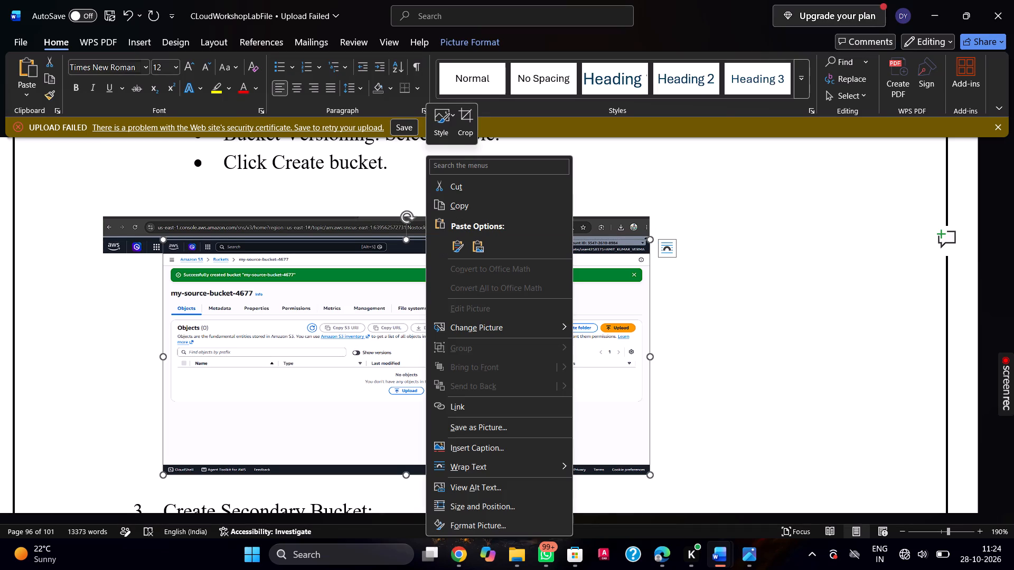
click(464, 129)
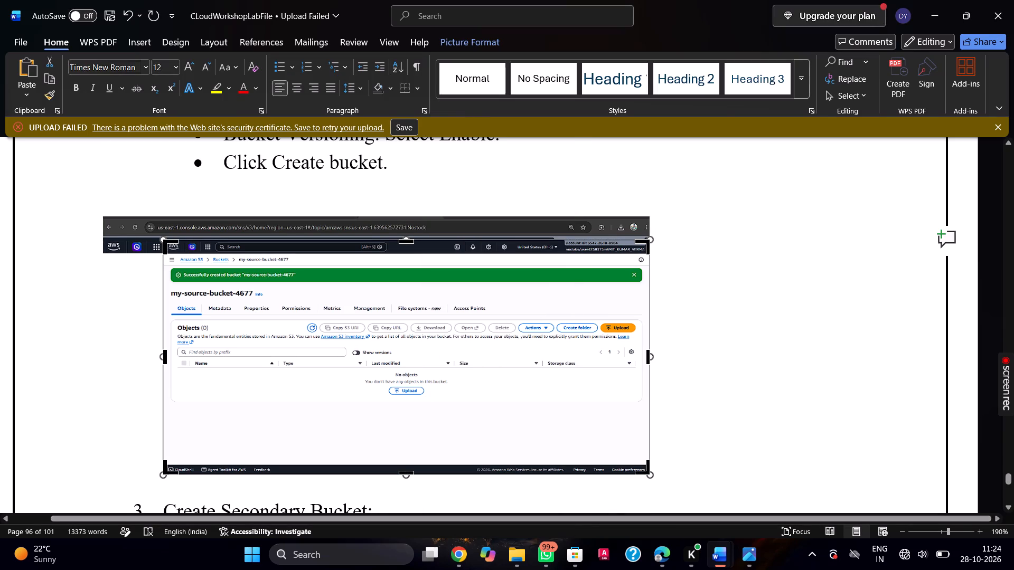
drag(406, 242, 406, 243)
drag(406, 243, 401, 256)
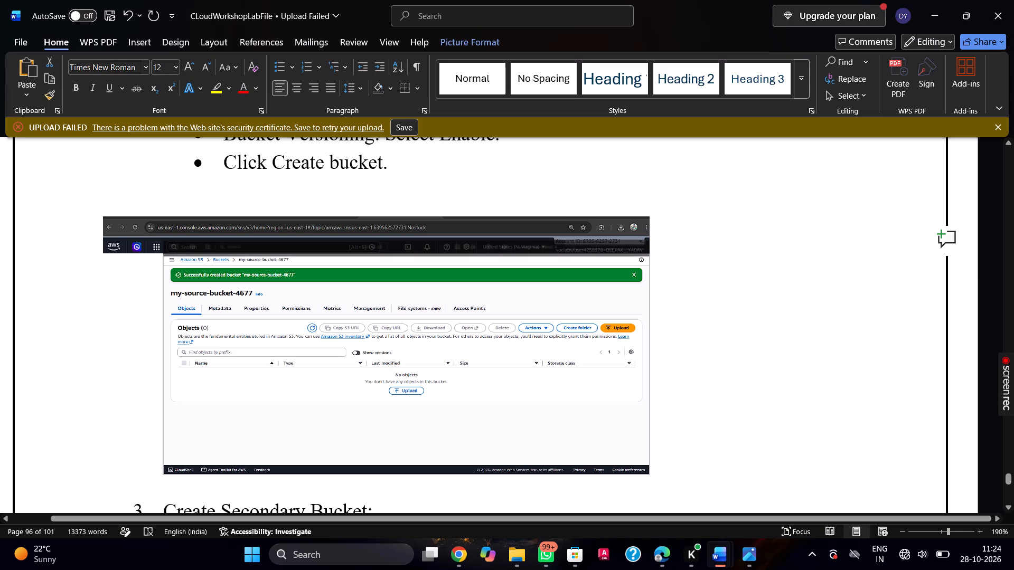
drag(401, 256, 398, 253)
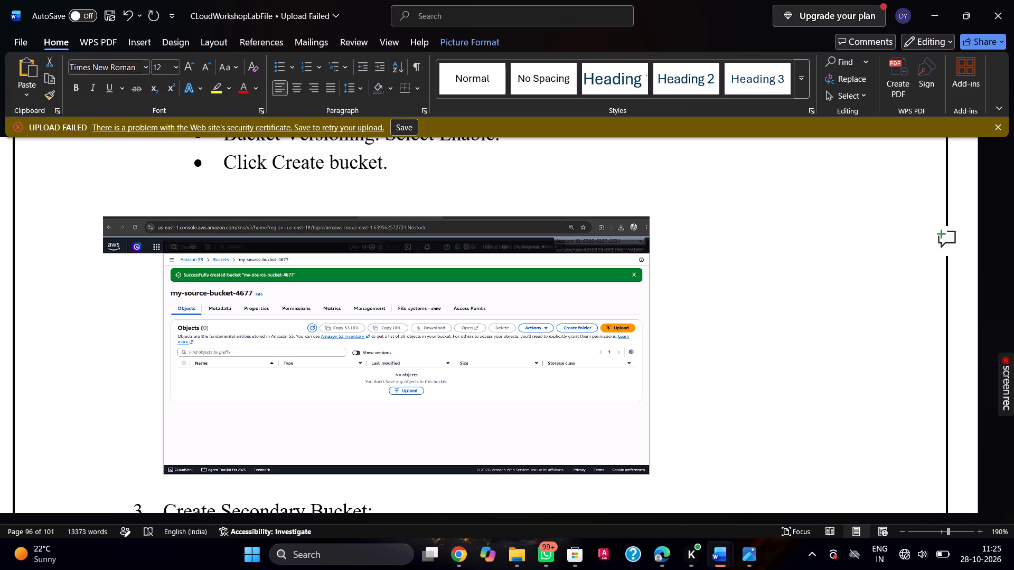
drag(398, 253, 398, 256)
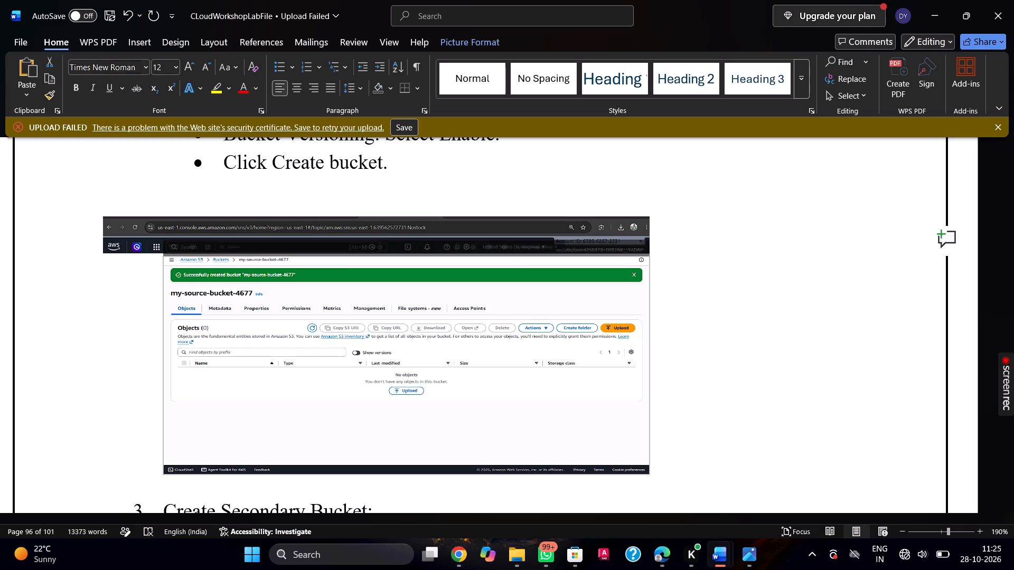
drag(398, 256, 398, 254)
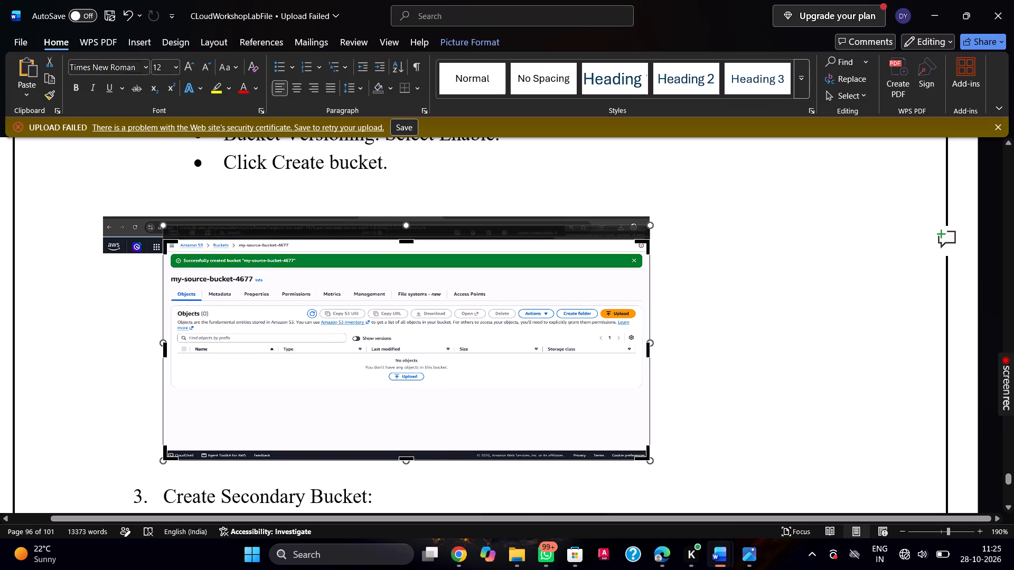
click(134, 241)
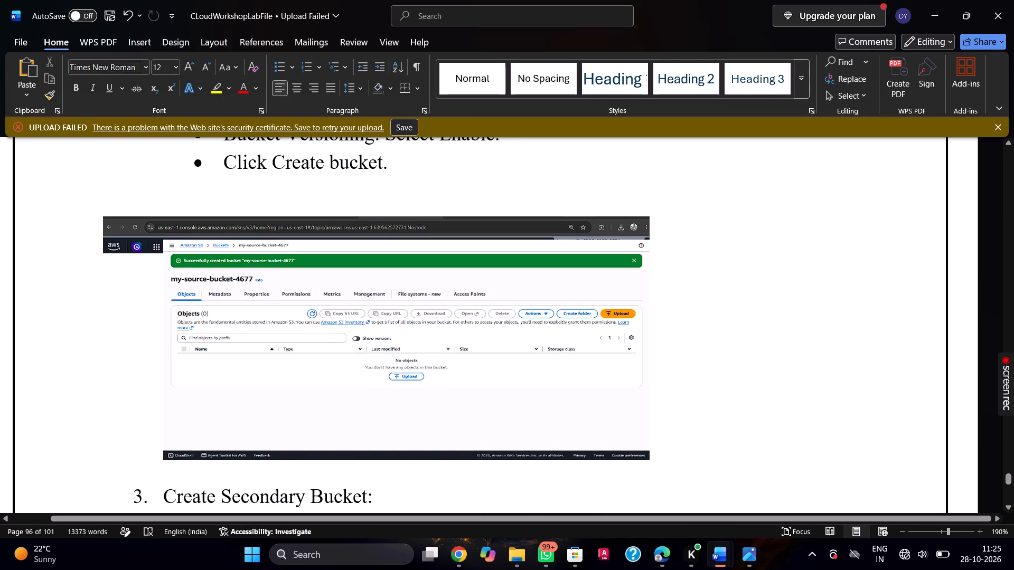
Narrow the header image from its left edge to nearly match the bucket screenshot's left edge.
click(112, 237)
right_click(112, 237)
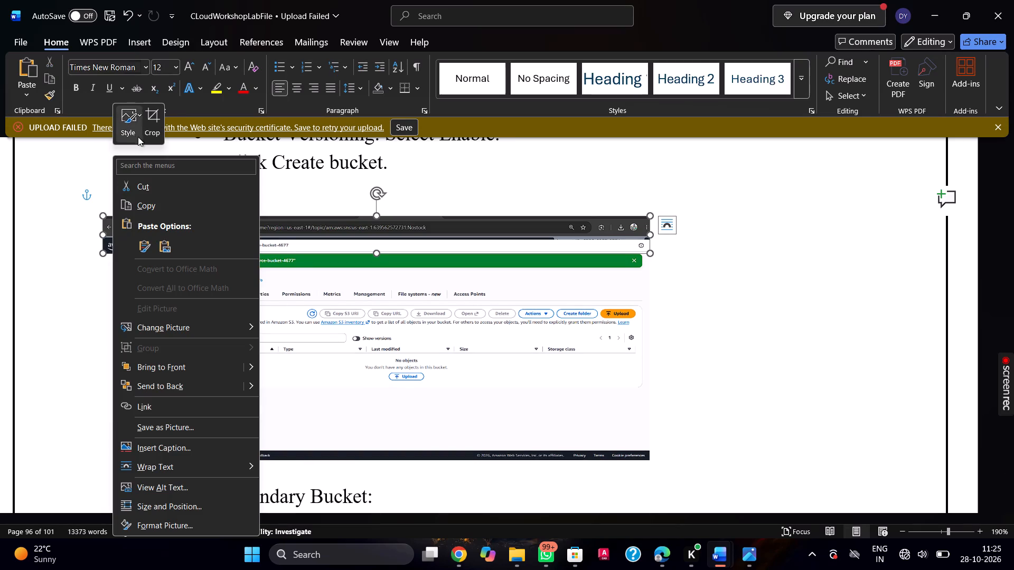
click(446, 200)
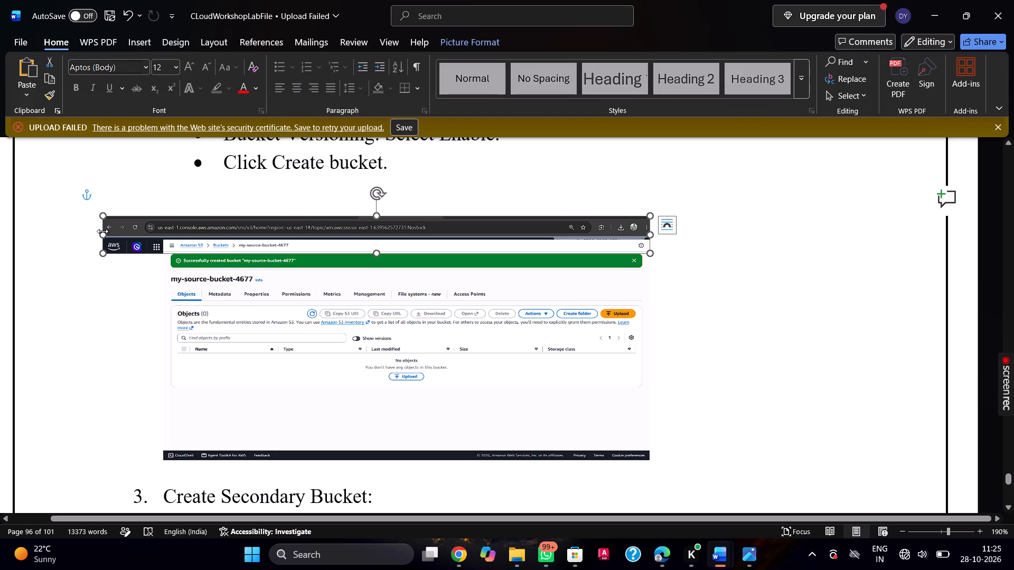
drag(102, 235, 171, 233)
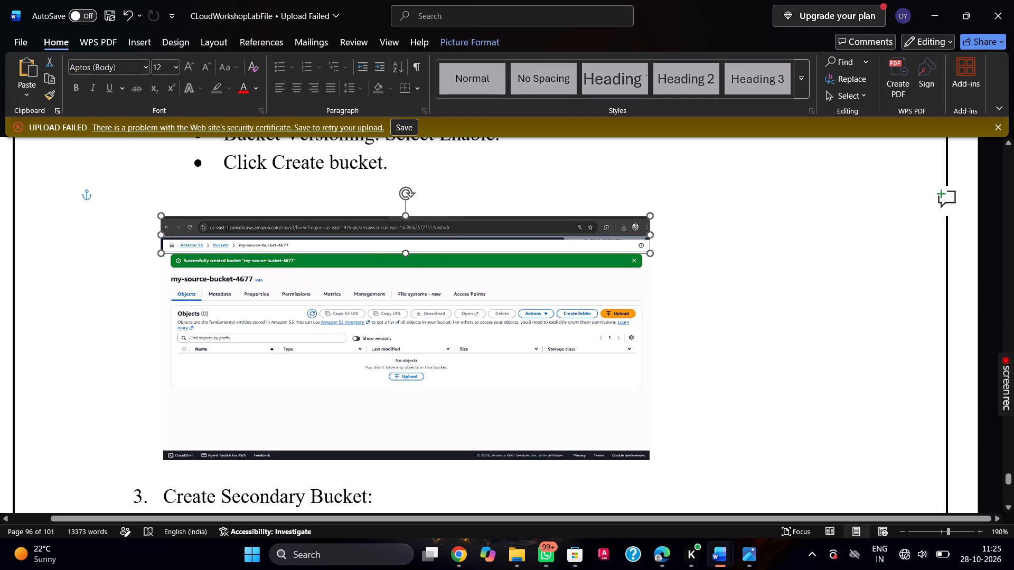
drag(171, 233, 172, 229)
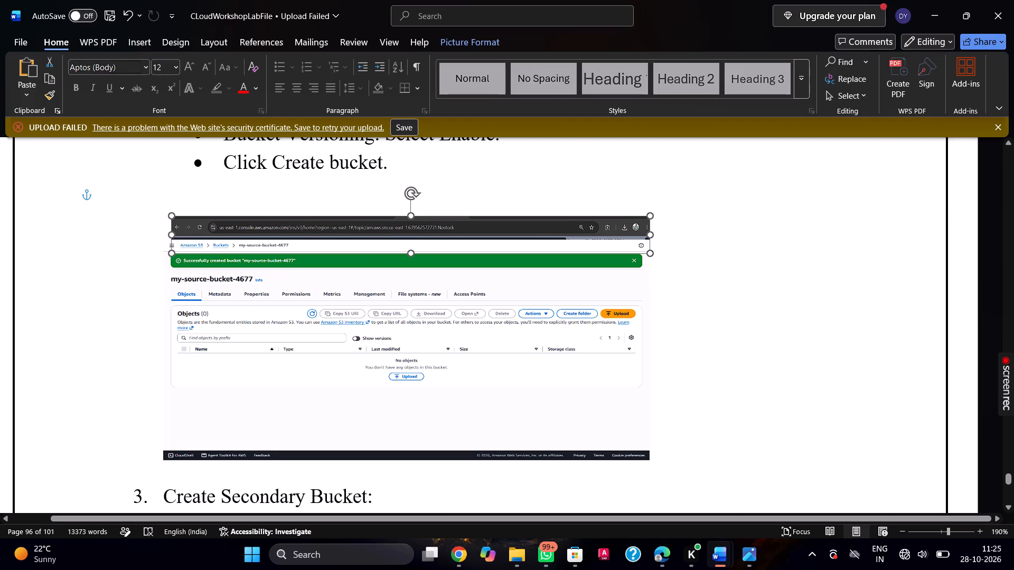
drag(172, 229, 165, 228)
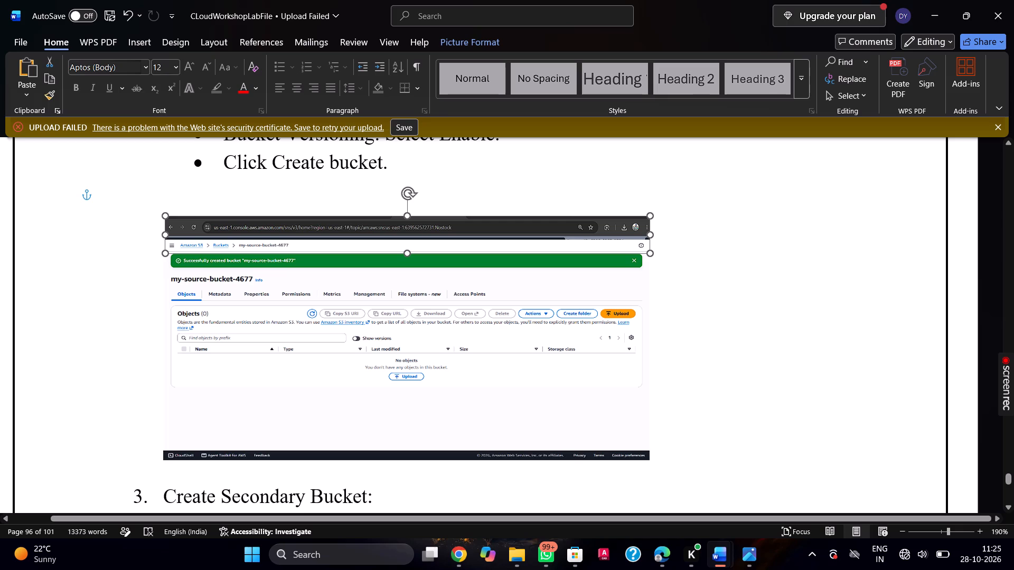
drag(165, 228, 169, 228)
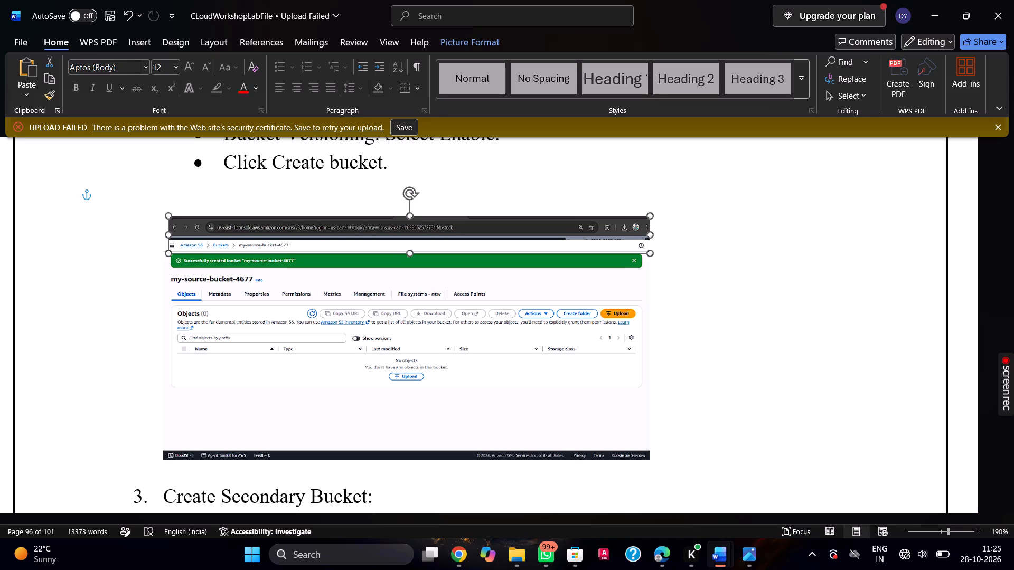
drag(169, 228, 167, 229)
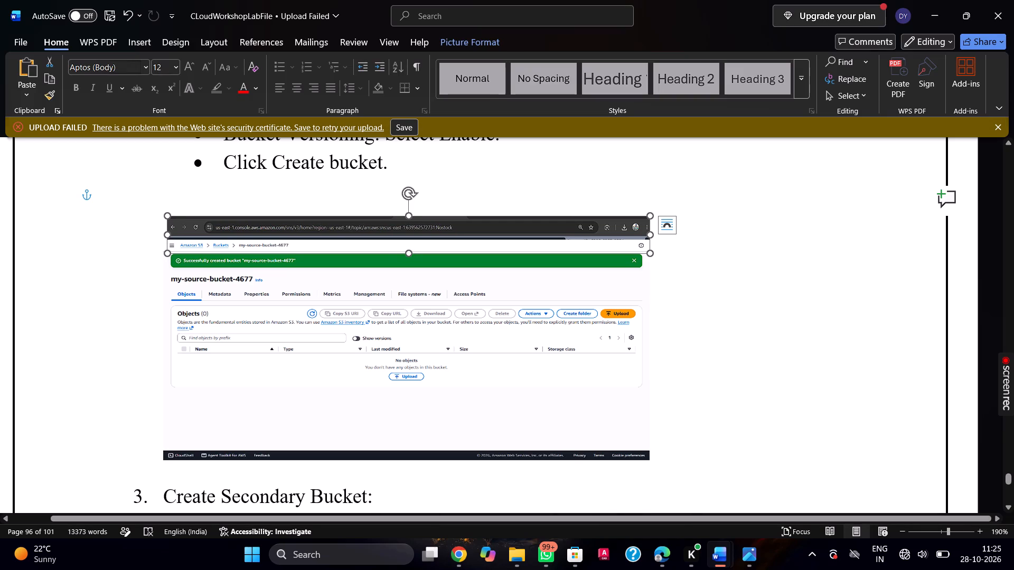
Reduce the header image's height from its bottom edge so it ends just above the Amazon S3 breadcrumb row.
drag(410, 253, 412, 236)
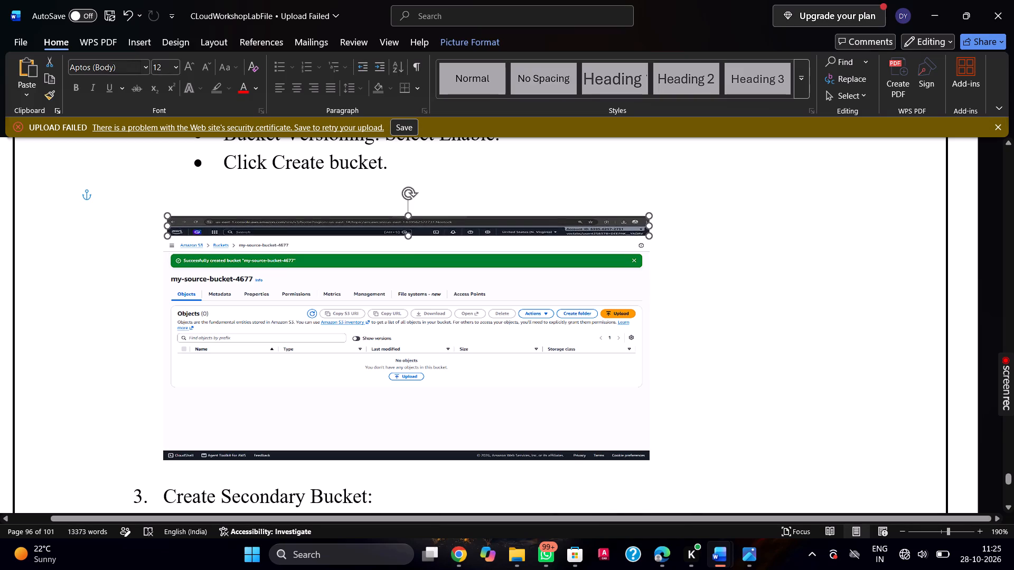
drag(412, 236, 406, 237)
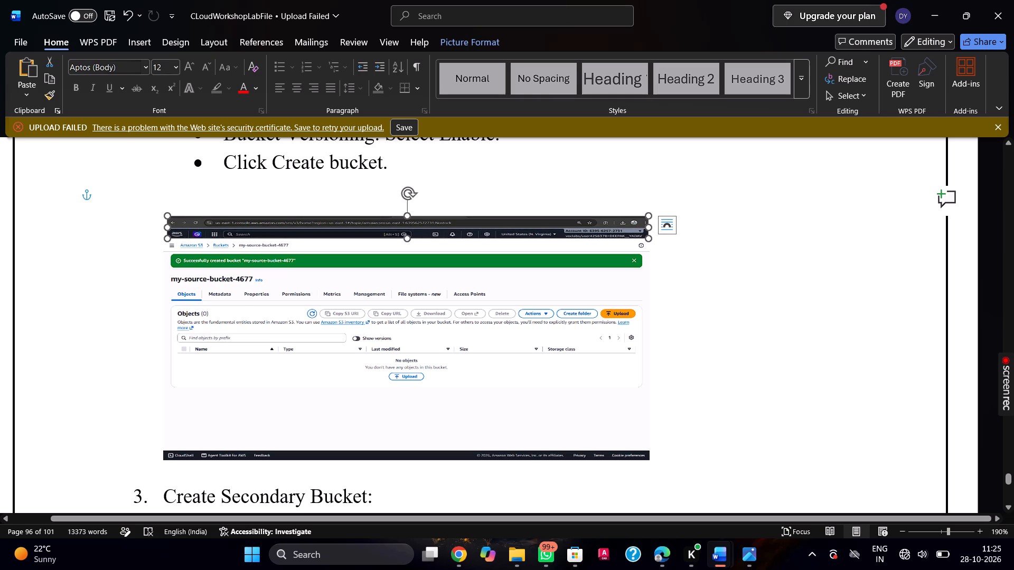
Extend the header image's bottom edge slightly so it closes the gap above the my-source-bucket-4677 screenshot's Amazon S3 breadcrumb row.
scroll(465, 266, up, 1)
ctrl+scroll(492, 311, up, 15)
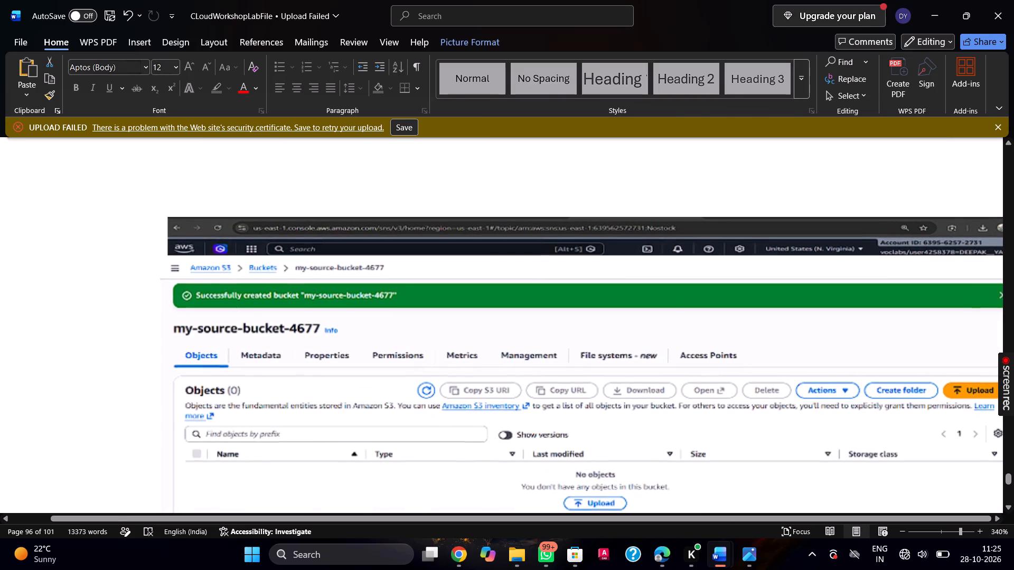
click(348, 239)
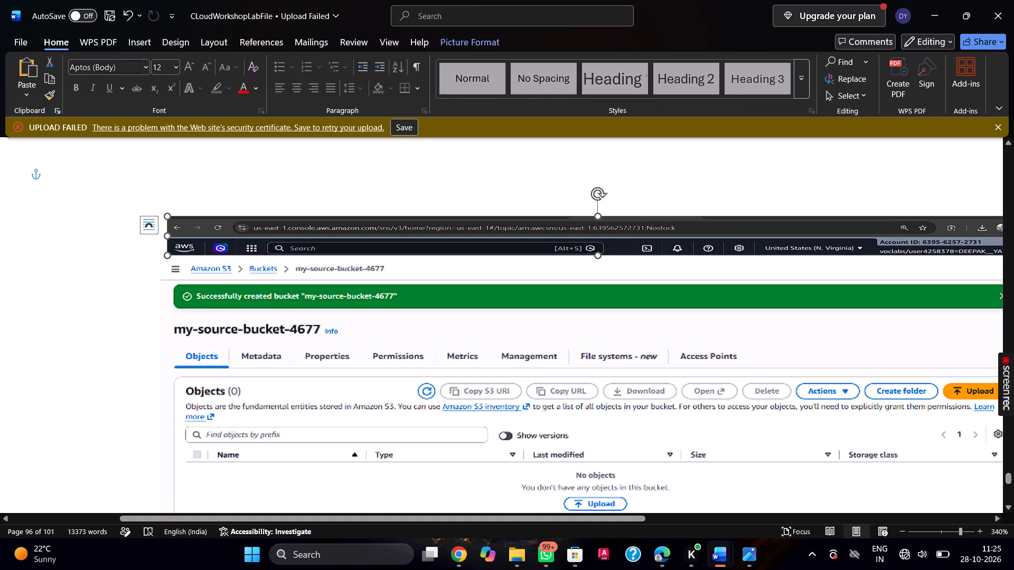
drag(335, 246, 318, 245)
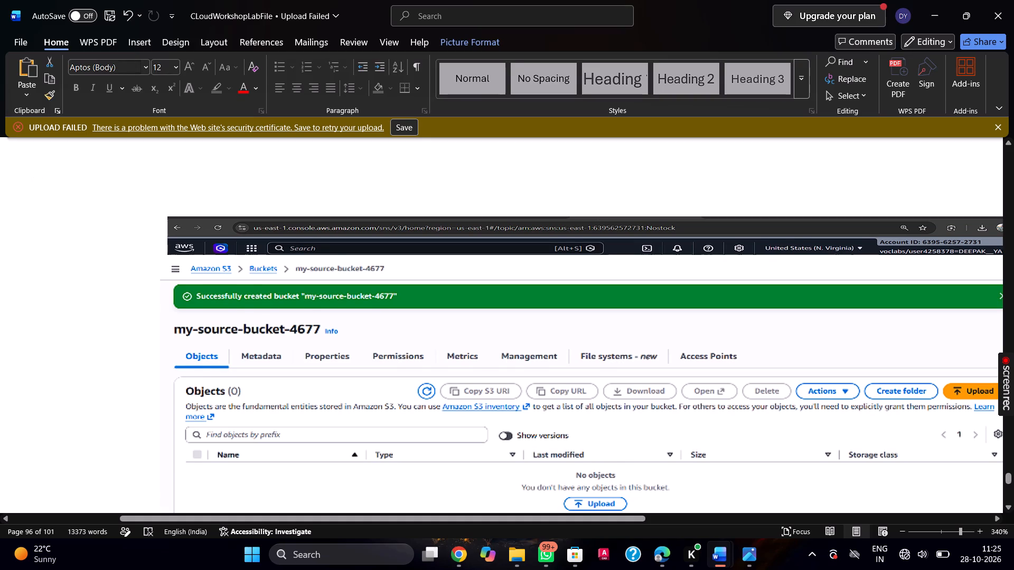
drag(318, 245, 318, 245)
scroll(313, 259, up, 1)
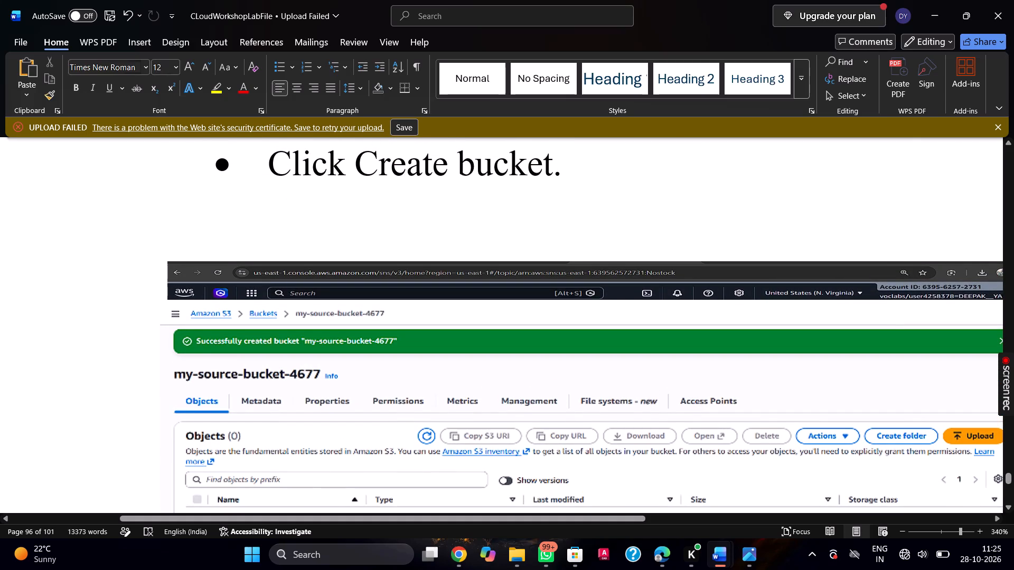
click(207, 302)
click(204, 279)
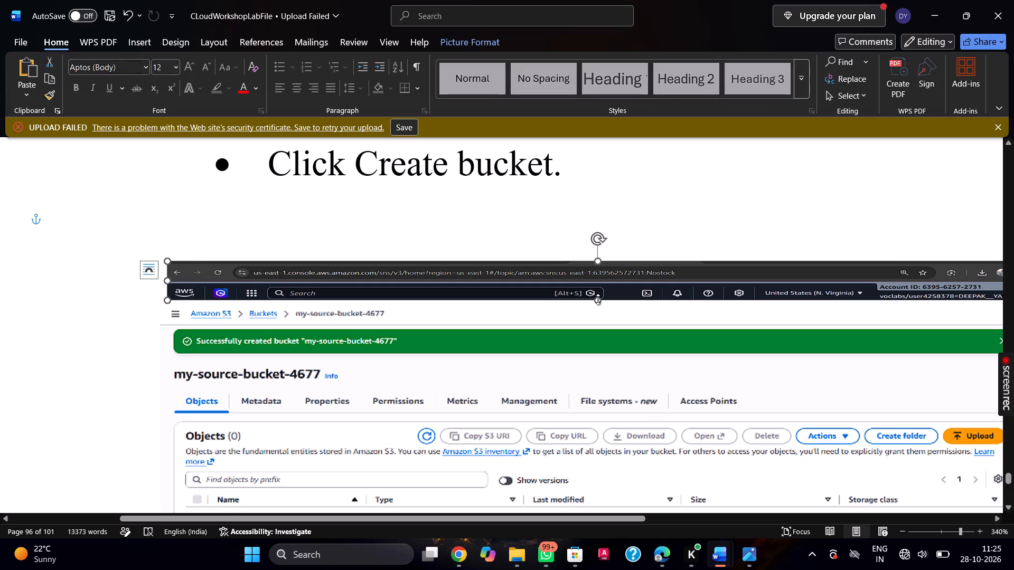
drag(598, 299, 595, 305)
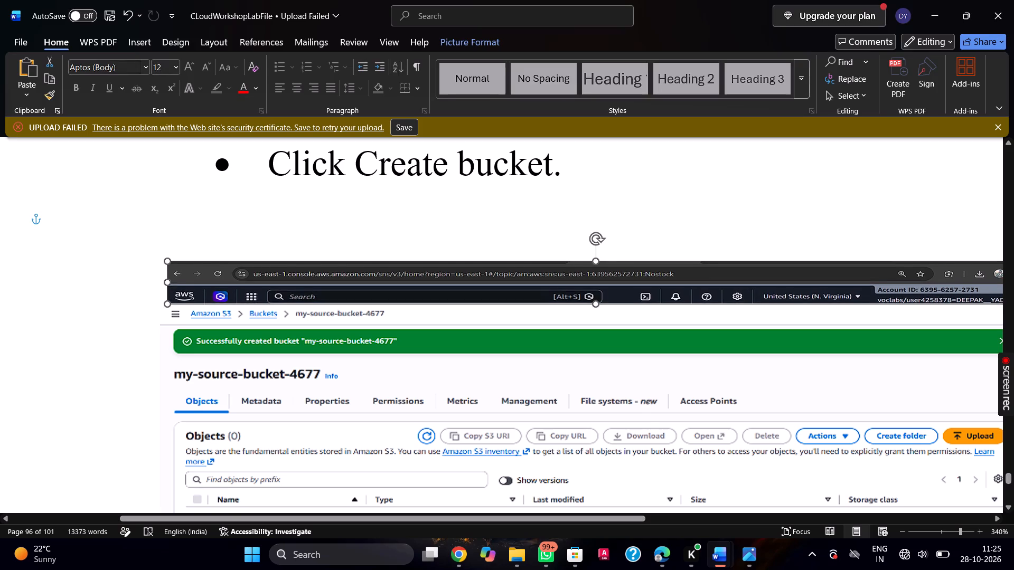
drag(595, 305, 588, 302)
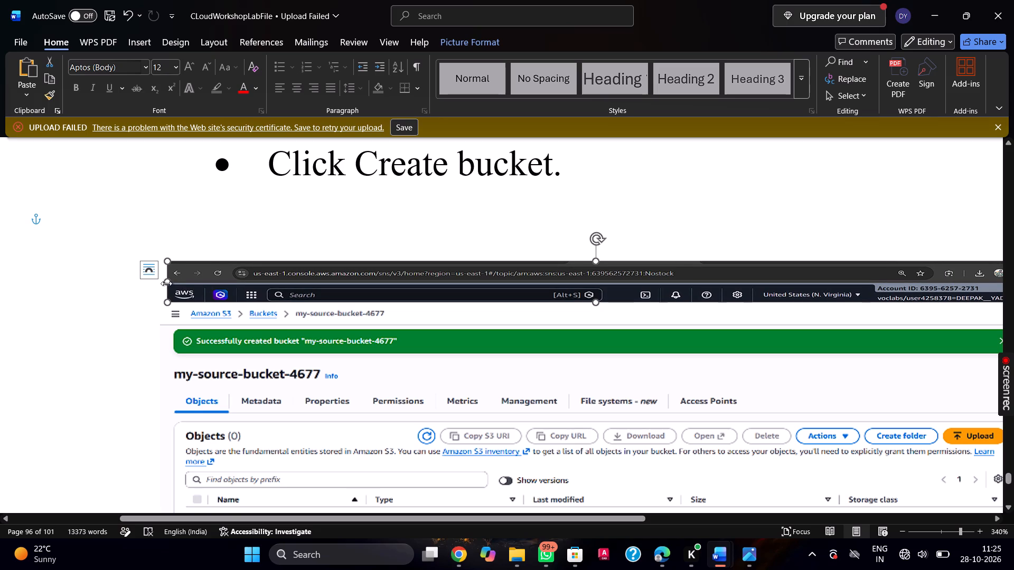
Widen the header image at its left edge to line up with the my-source-bucket-4677 screenshot's left edge, and check the fit.
click(165, 282)
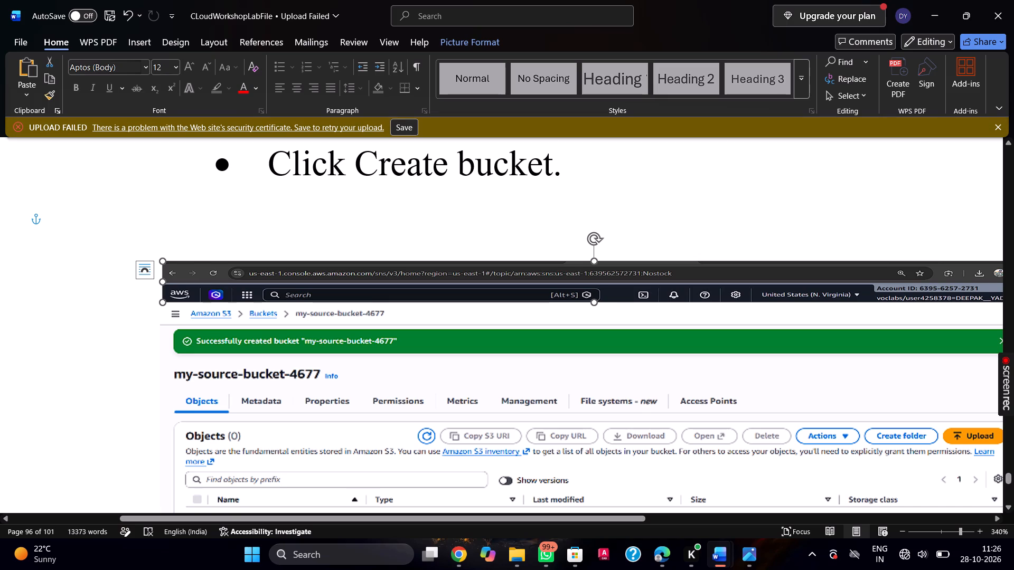
scroll(278, 311, left, 3)
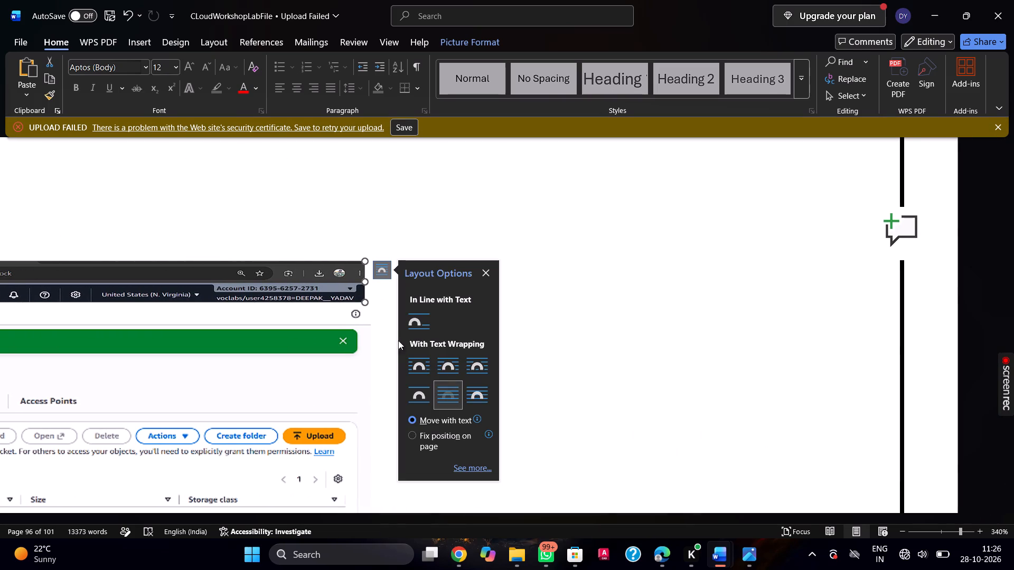
click(604, 335)
scroll(337, 256, right, 2)
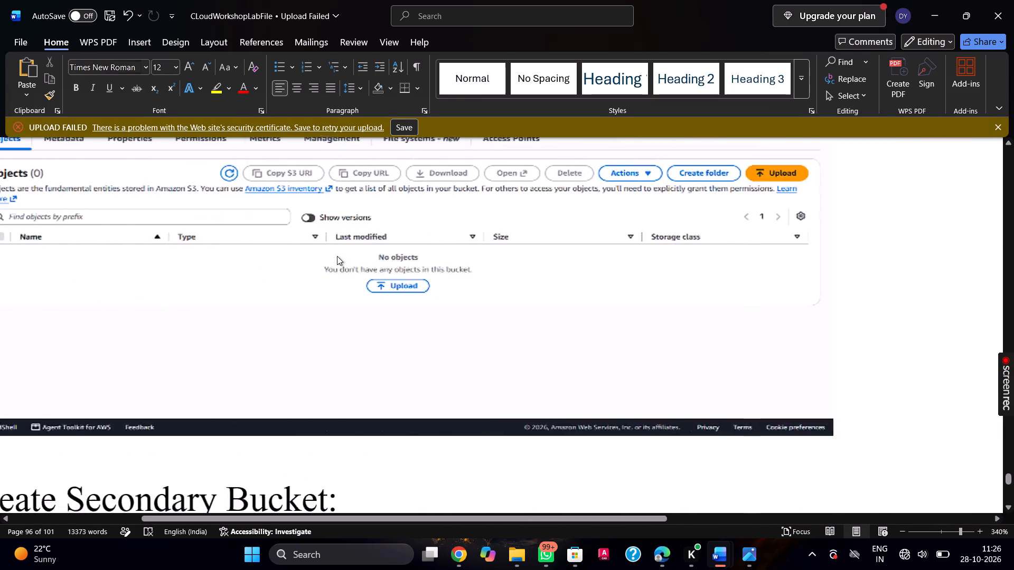
scroll(337, 256, right, 1)
scroll(337, 256, up, 1)
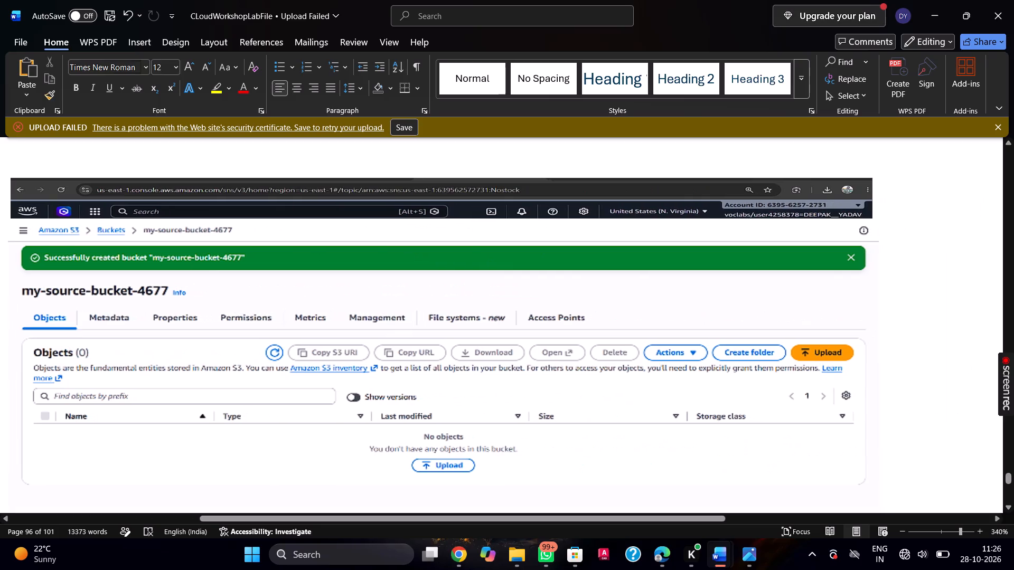
Crop the old AWS header bar off the top of the my-destination-bucket-4677 screenshot, down to just above the Amazon S3 breadcrumb row.
scroll(337, 256, down, 4)
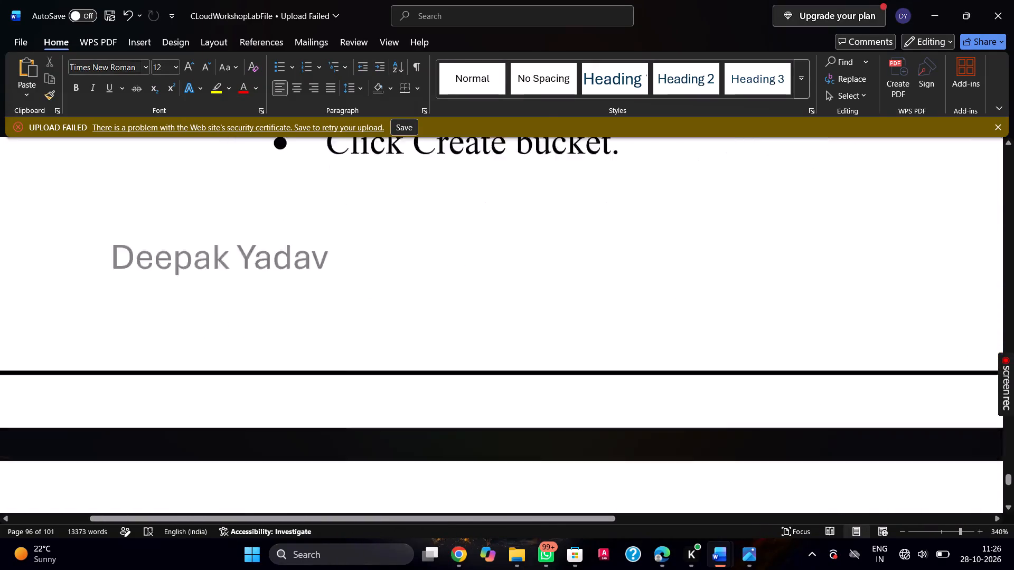
scroll(337, 256, down, 1)
scroll(337, 256, left, 1)
scroll(337, 256, down, 1)
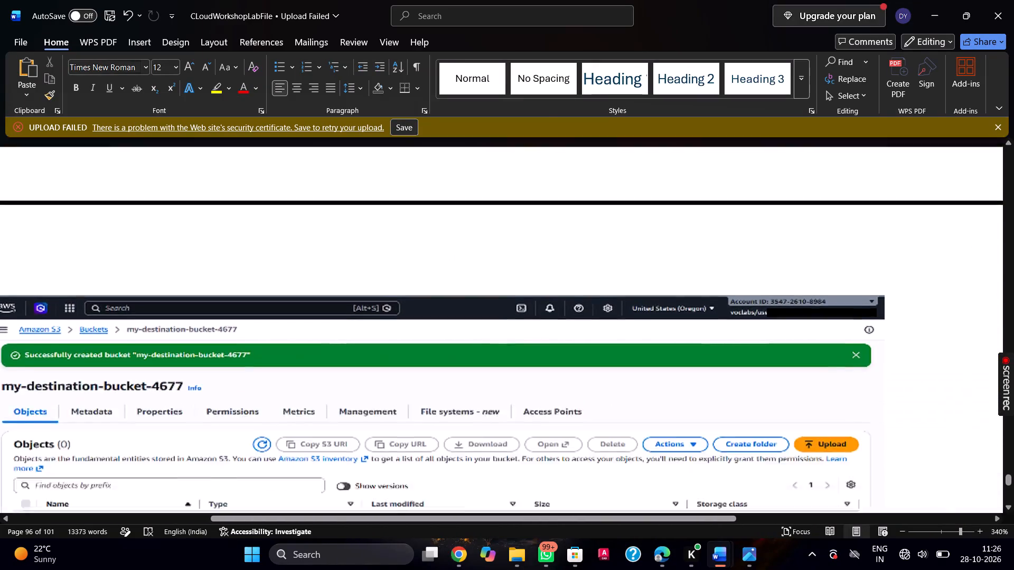
scroll(337, 256, down, 1)
scroll(337, 256, right, 1)
click(304, 197)
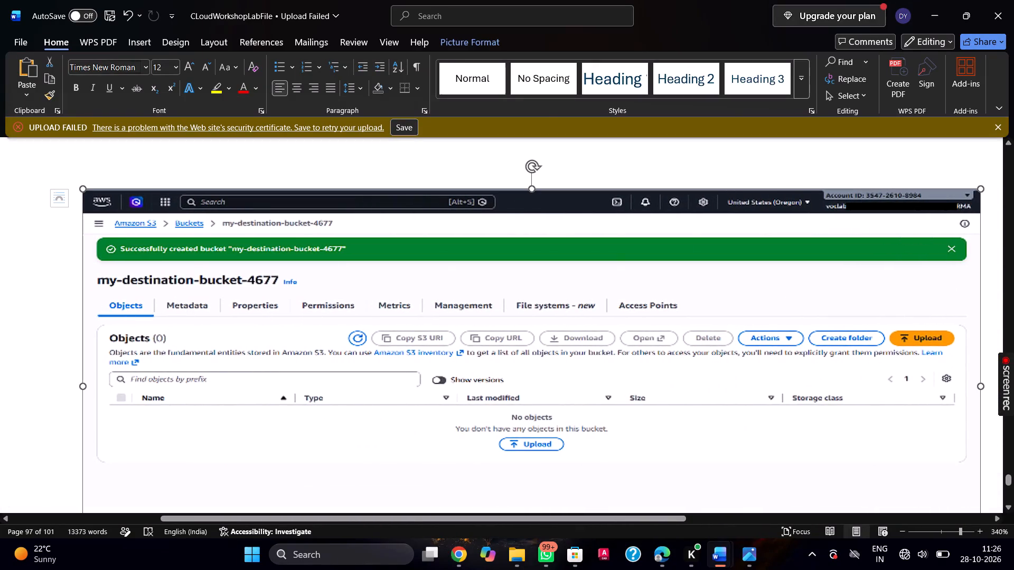
right_click(502, 269)
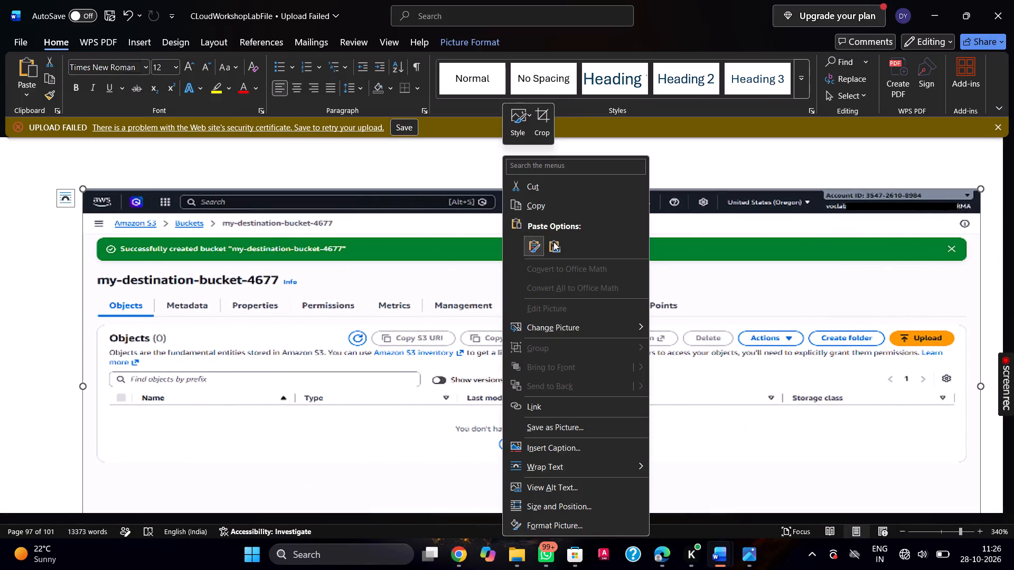
click(540, 126)
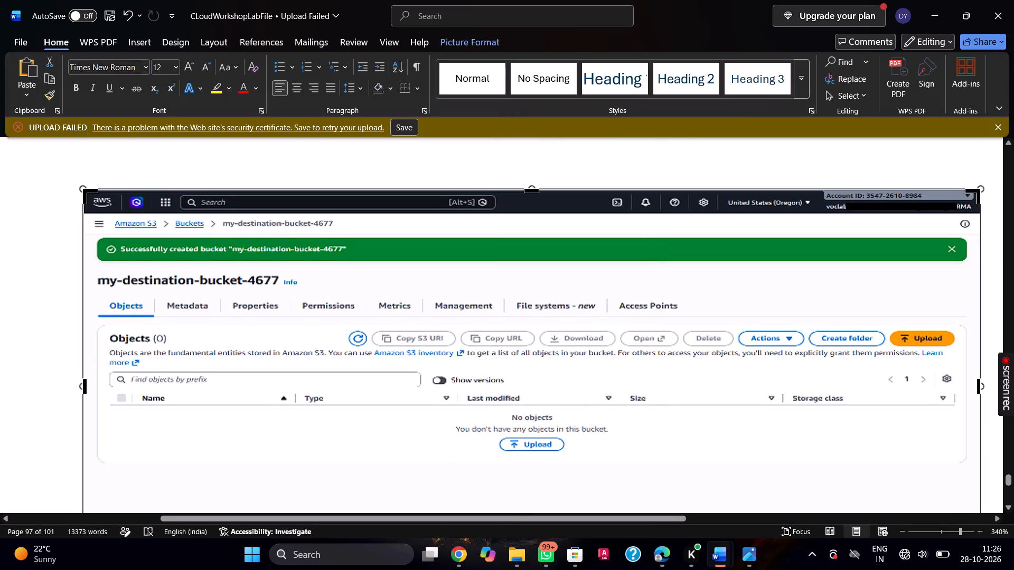
drag(530, 191, 521, 216)
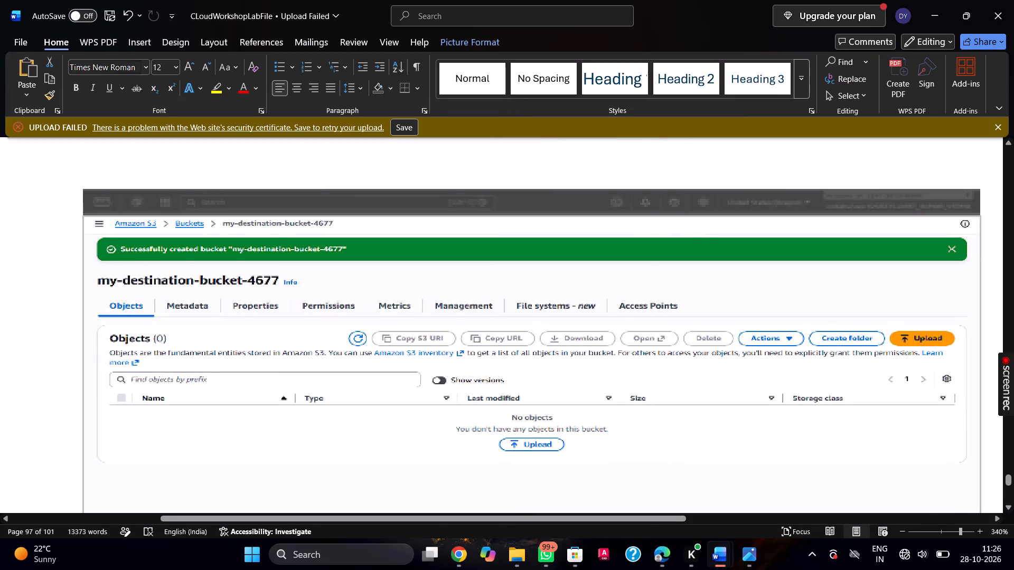
drag(521, 216, 517, 215)
Add blank unbulleted lines after the Create Secondary Bucket list's last bullet and paste the browser header image above the my-destination-bucket-4677 screenshot.
scroll(517, 215, up, 1)
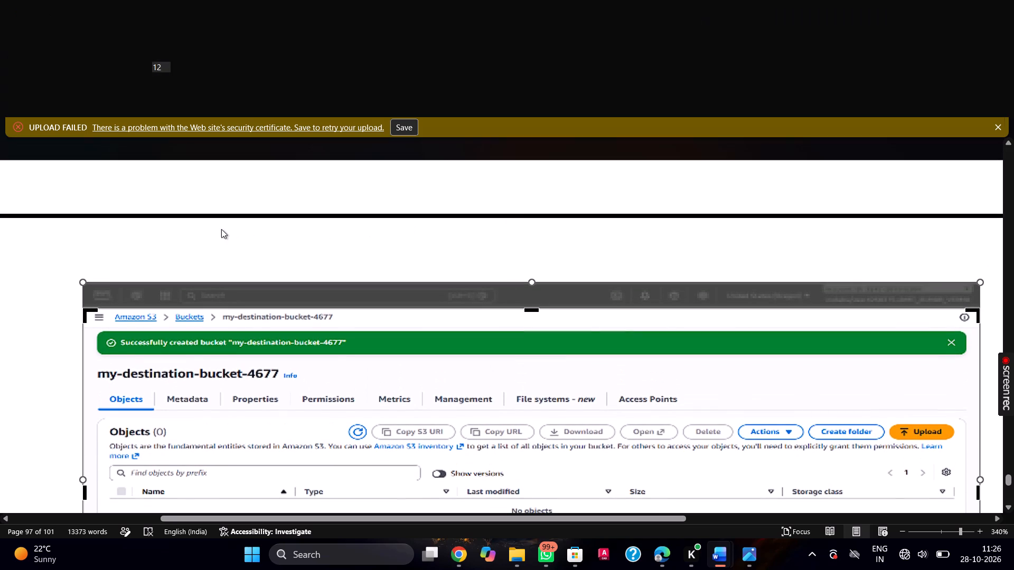
scroll(221, 229, up, 2)
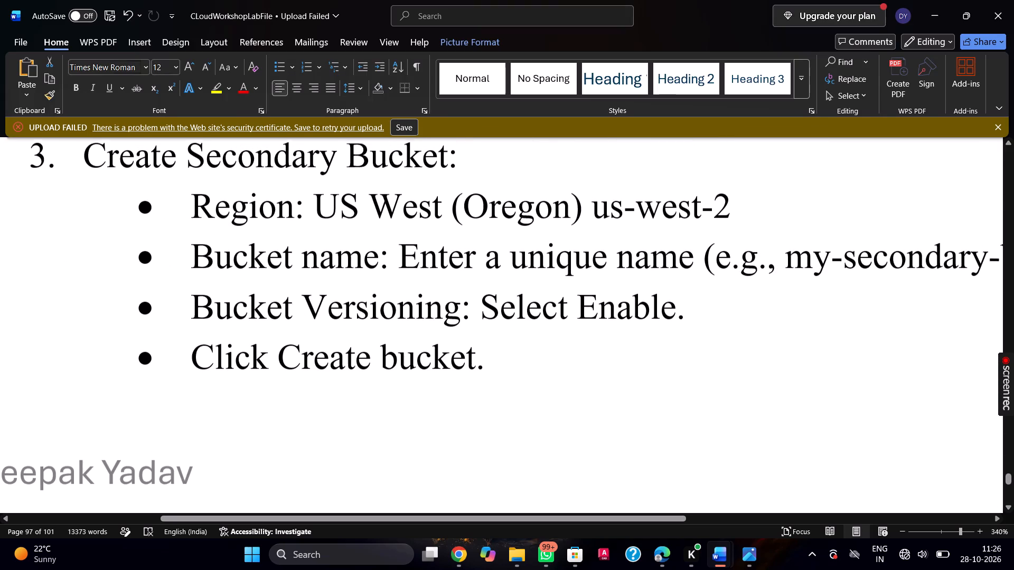
click(487, 356)
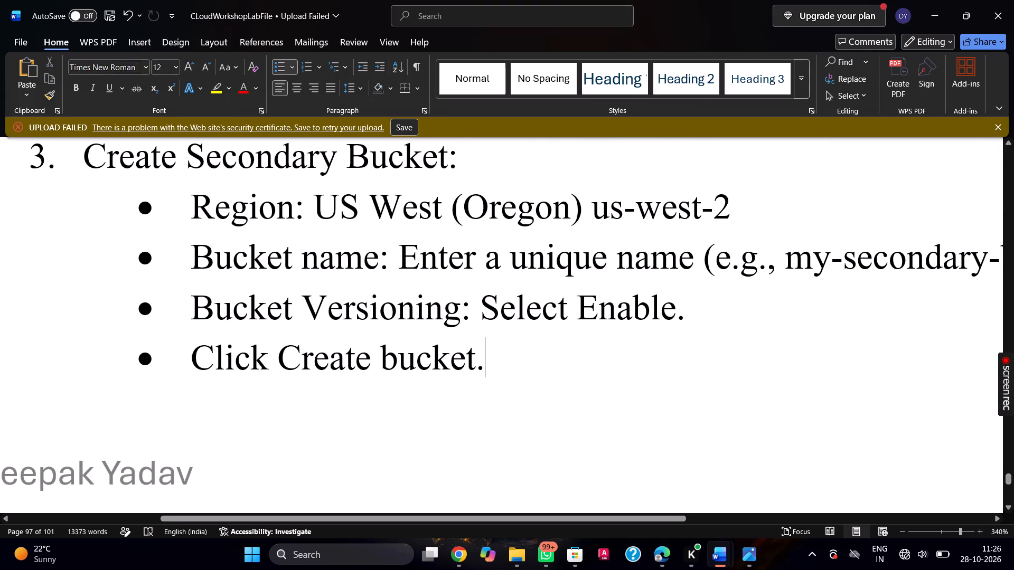
key(Return)
key(BackSpace)
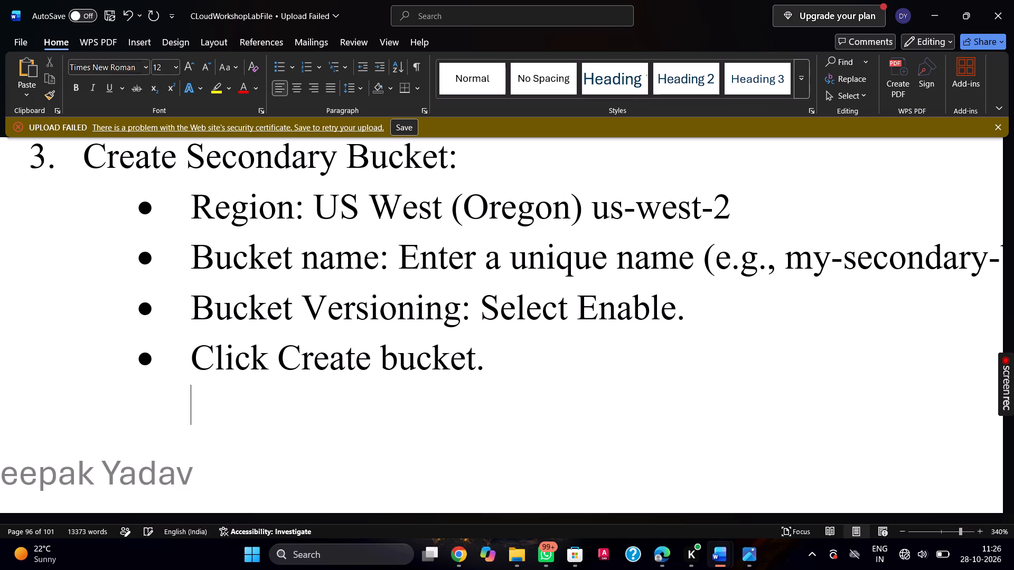
key(BackSpace)
key(Return)
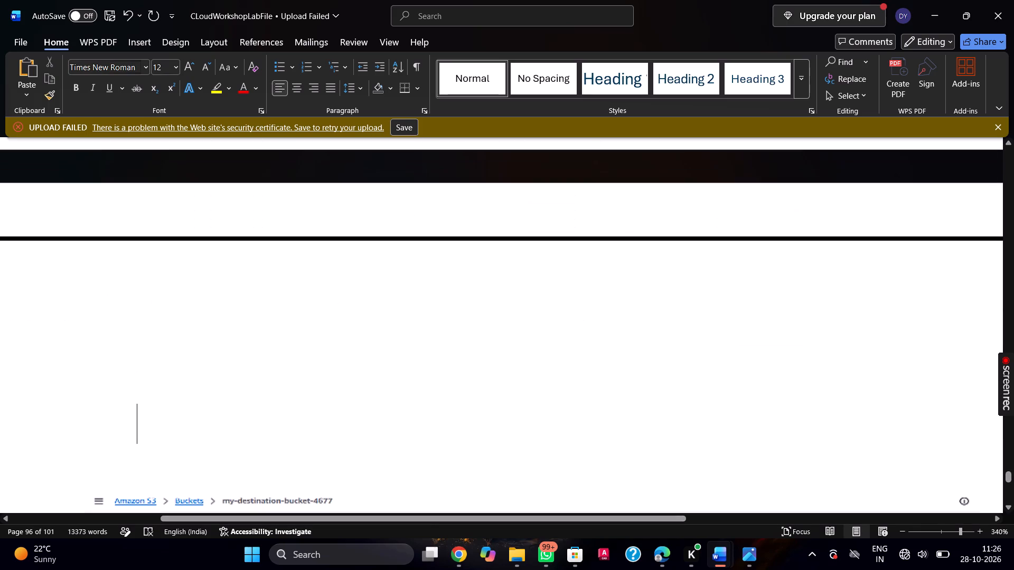
scroll(459, 331, down, 1)
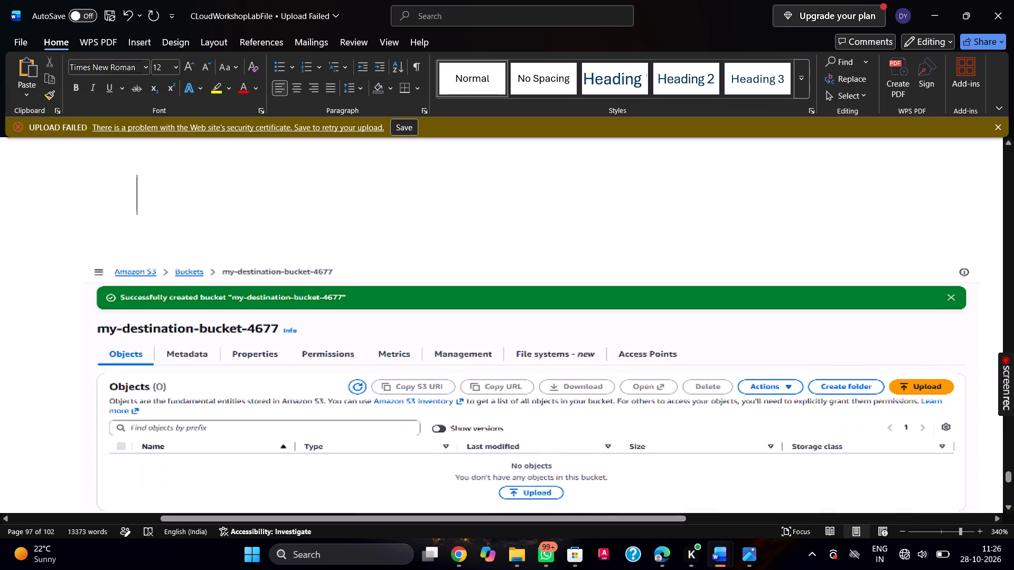
key(ctrl+v)
Narrow the pasted header image from its right edge to nearly match the destination bucket screenshot's right edge.
scroll(459, 331, right, 1)
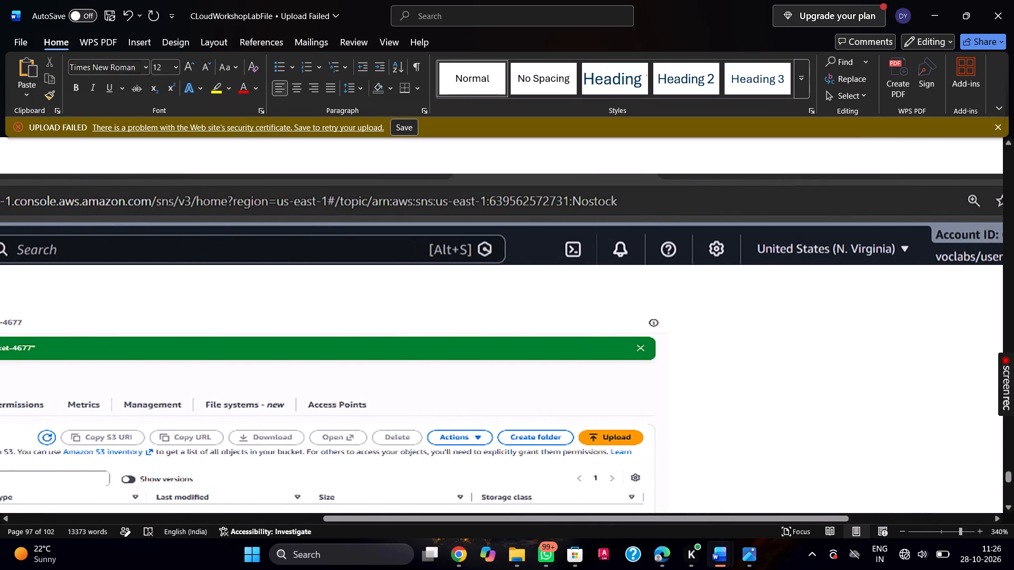
click(583, 235)
scroll(583, 235, left, 3)
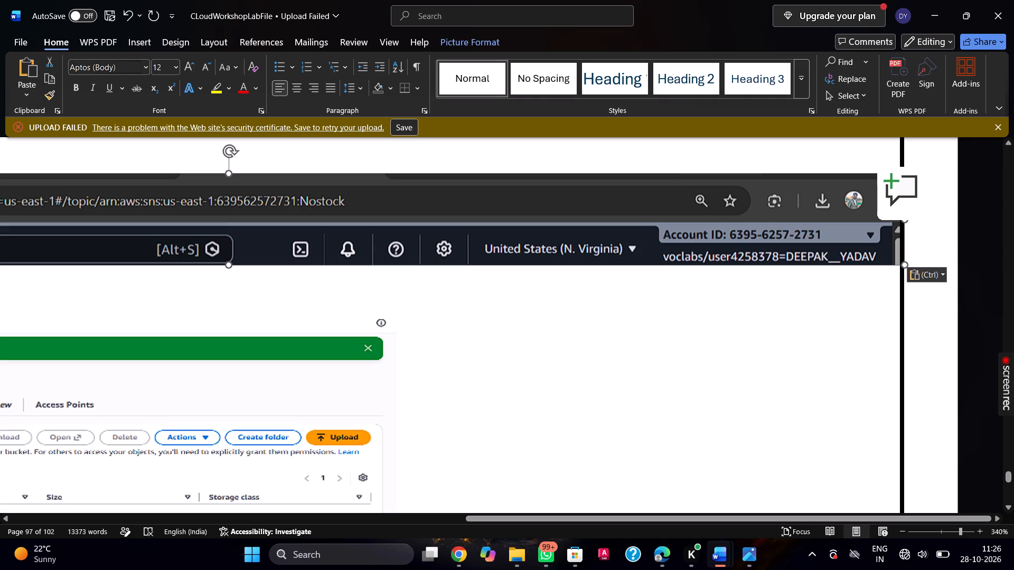
click(794, 232)
drag(899, 227, 744, 234)
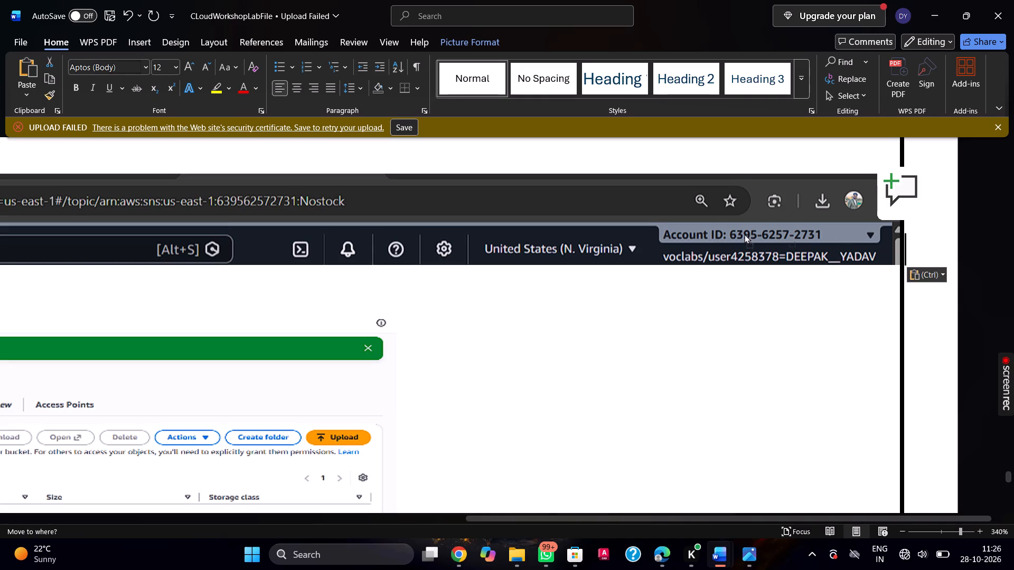
drag(744, 234, 635, 237)
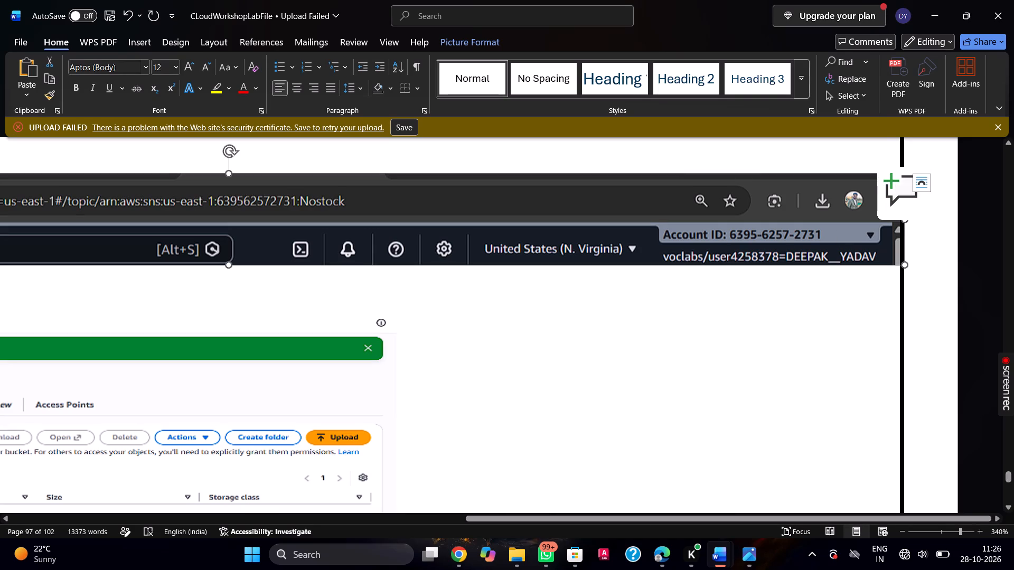
drag(903, 222, 580, 234)
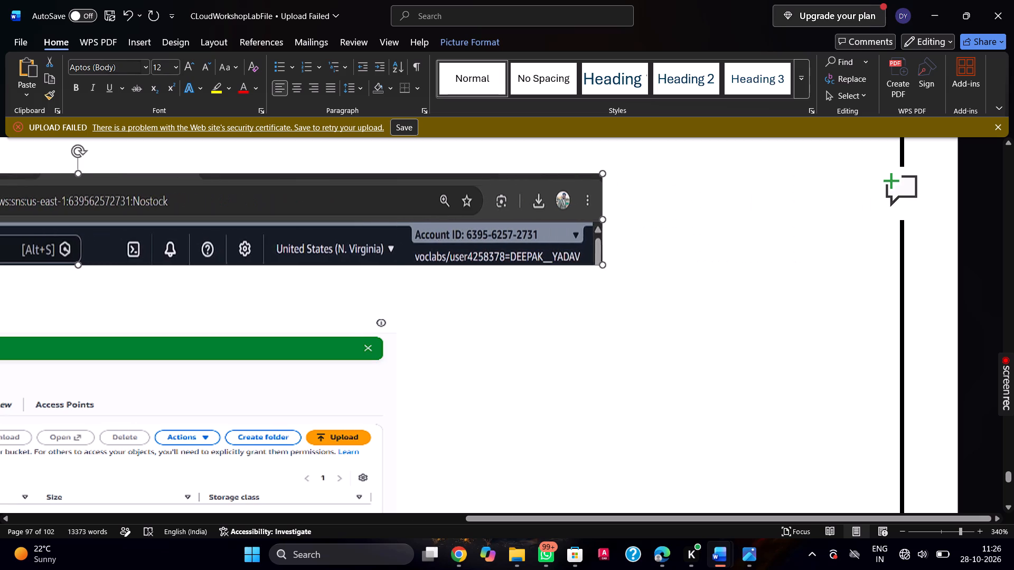
drag(580, 234, 407, 250)
Crop the scroll bar strip off the right edge of the header image above the my-destination-bucket-4677 screenshot.
click(350, 231)
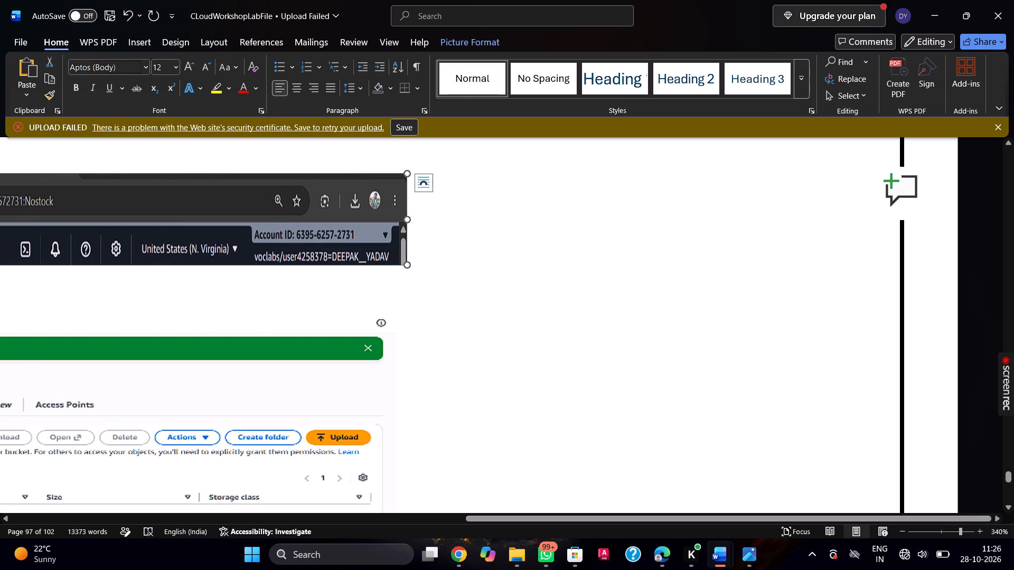
scroll(350, 231, right, 1)
right_click(422, 227)
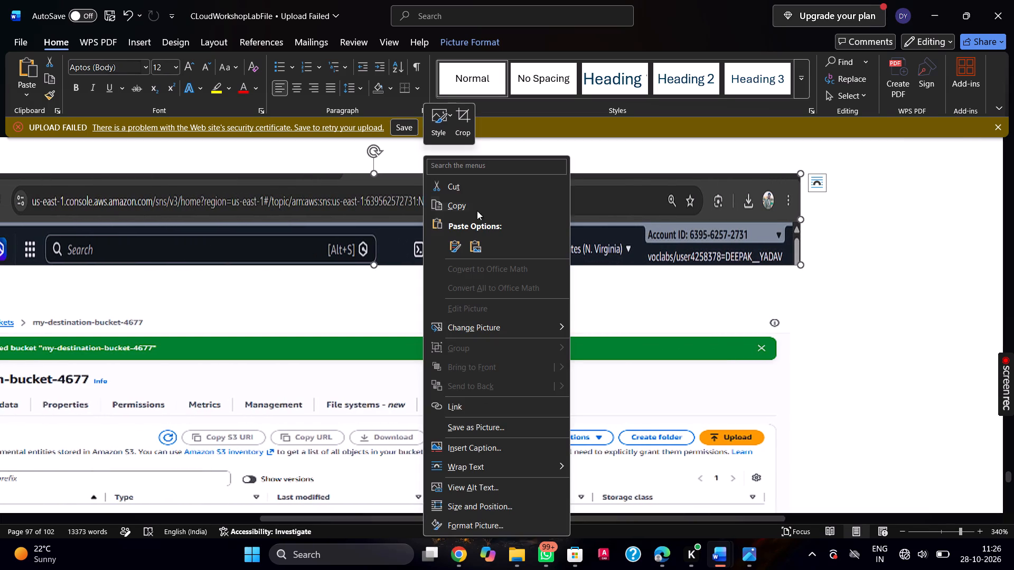
click(464, 120)
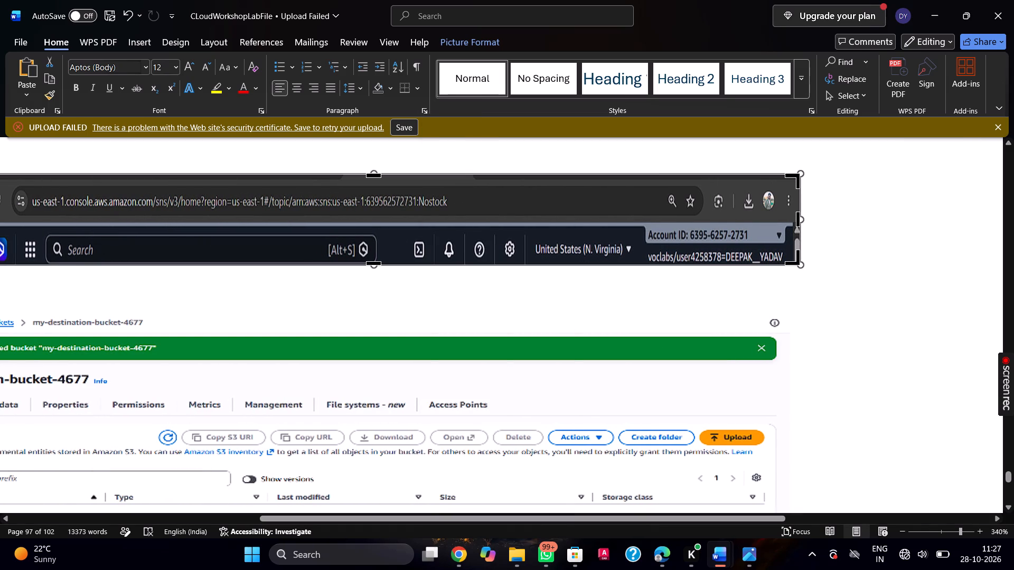
drag(797, 220, 792, 220)
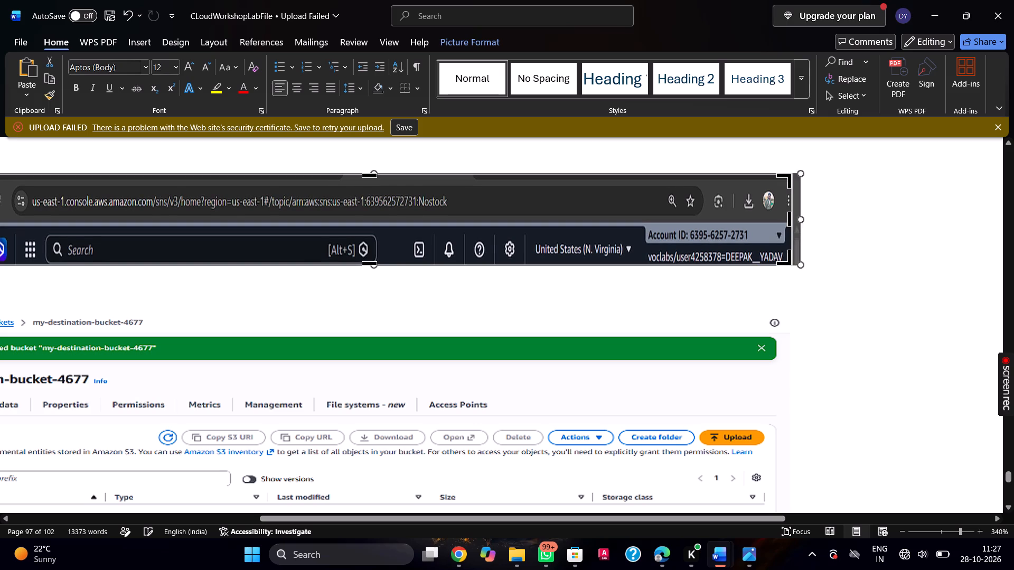
scroll(550, 242, right, 1)
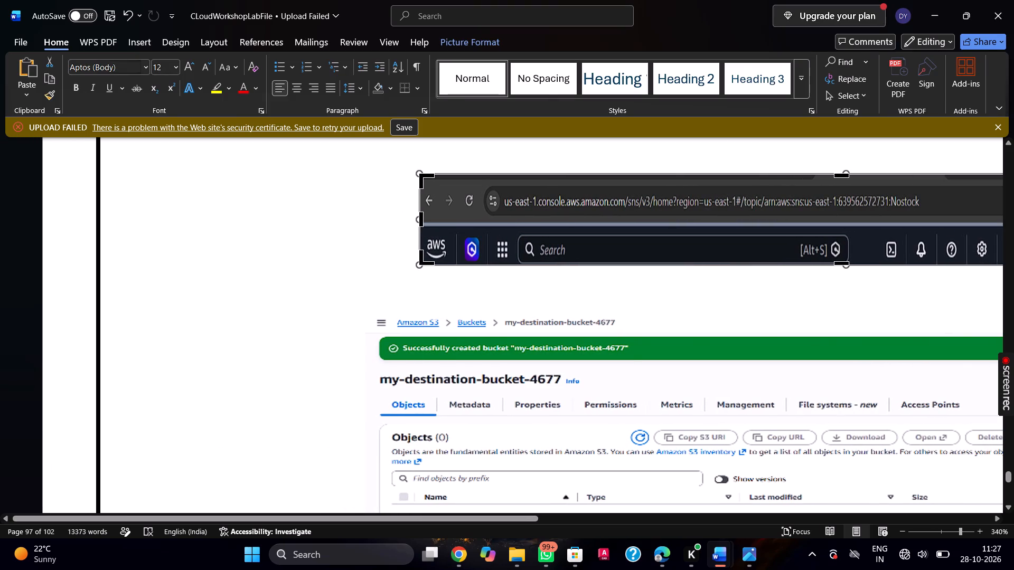
click(436, 322)
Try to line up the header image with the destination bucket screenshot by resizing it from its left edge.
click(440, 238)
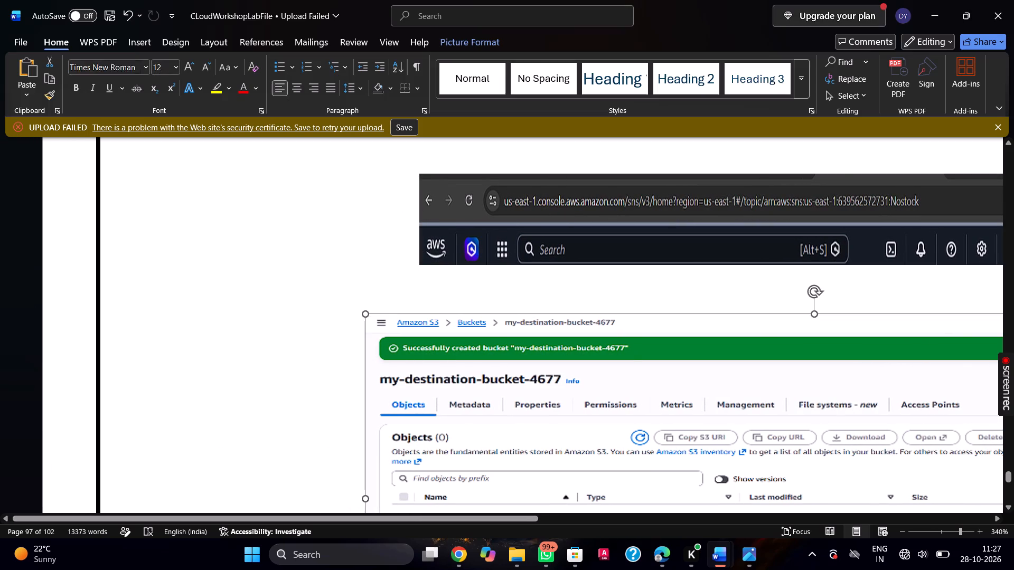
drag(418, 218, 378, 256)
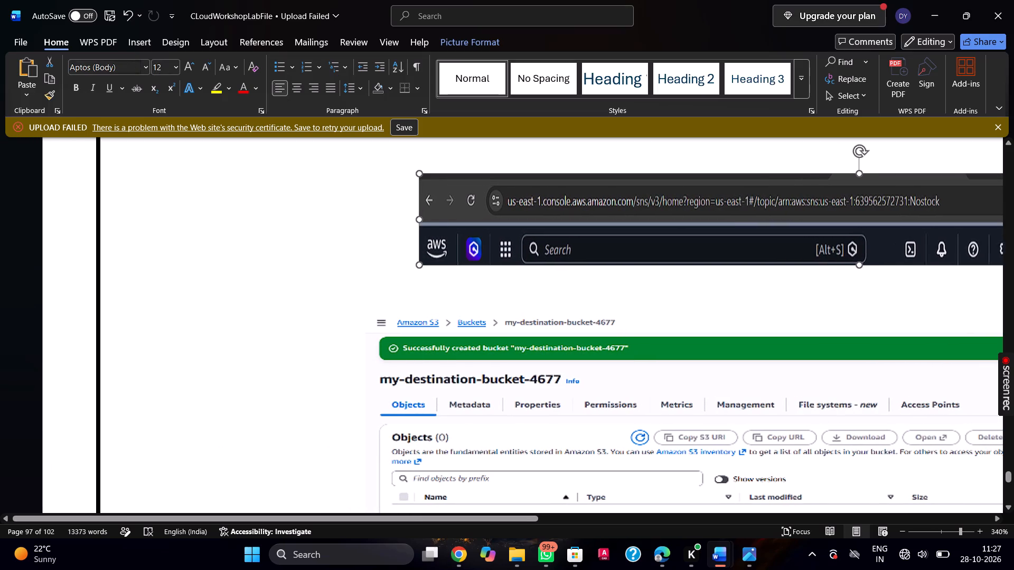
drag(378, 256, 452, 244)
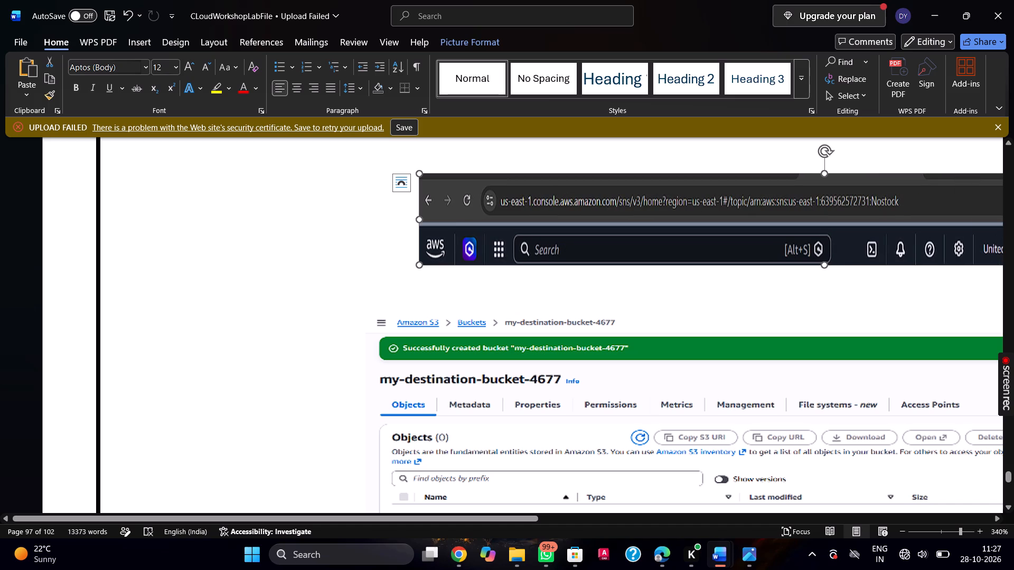
Remove the gap before the header image and insert 12 spaces to align its left edge with the my-destination-bucket-4677 screenshot.
click(416, 207)
click(403, 212)
click(411, 198)
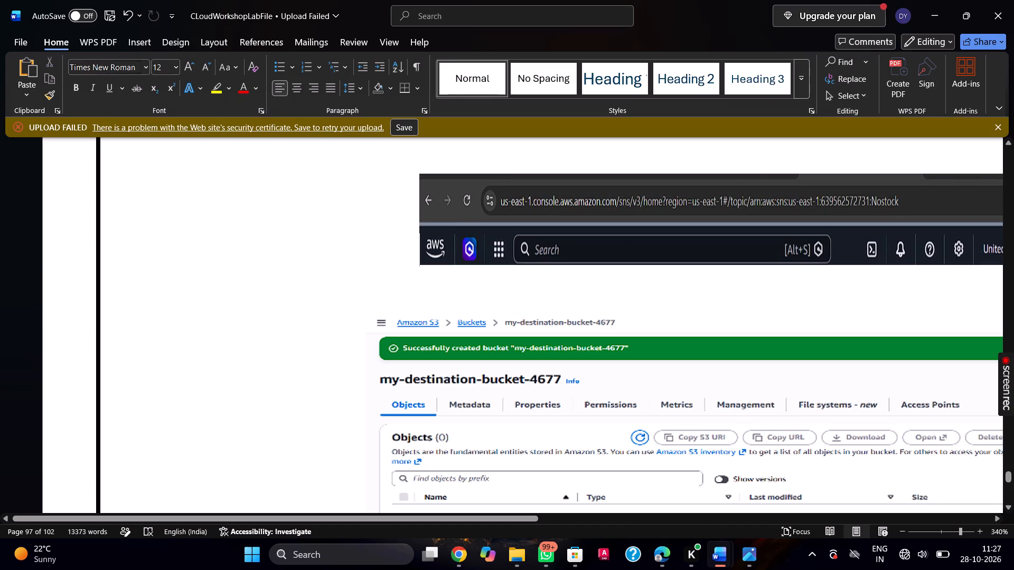
key(BackSpace)
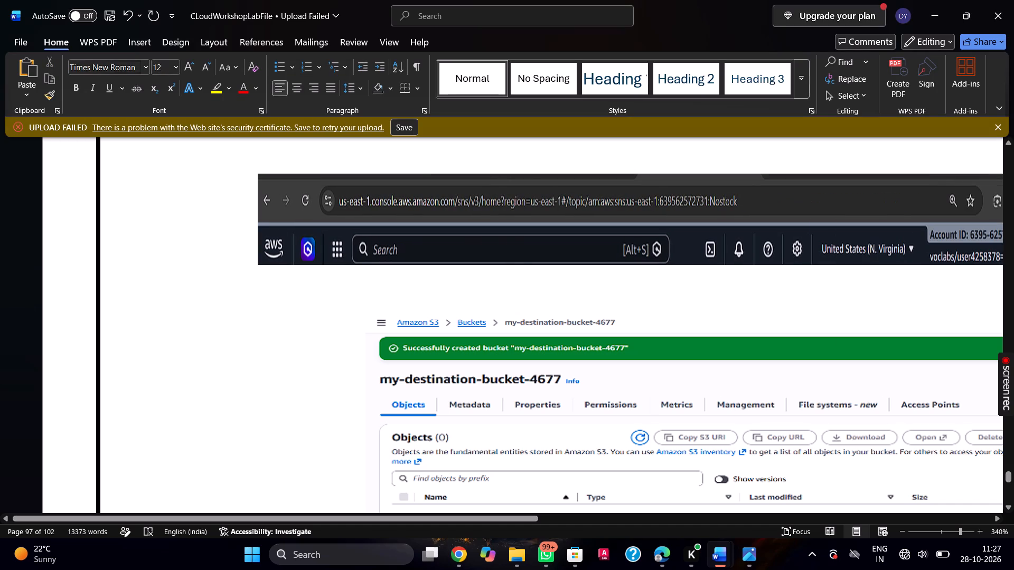
click(250, 192)
drag(255, 210, 247, 210)
key(space)
key(space)
key(space)
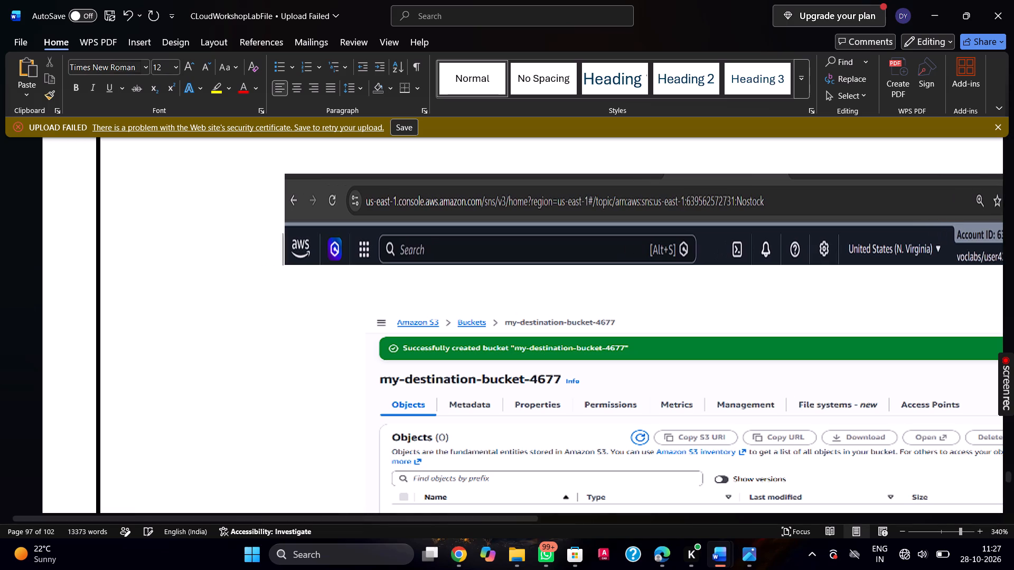
key(space)
key(space)
key(space)
key(space)
key(space)
key(space)
key(space)
key(space)
key(space)
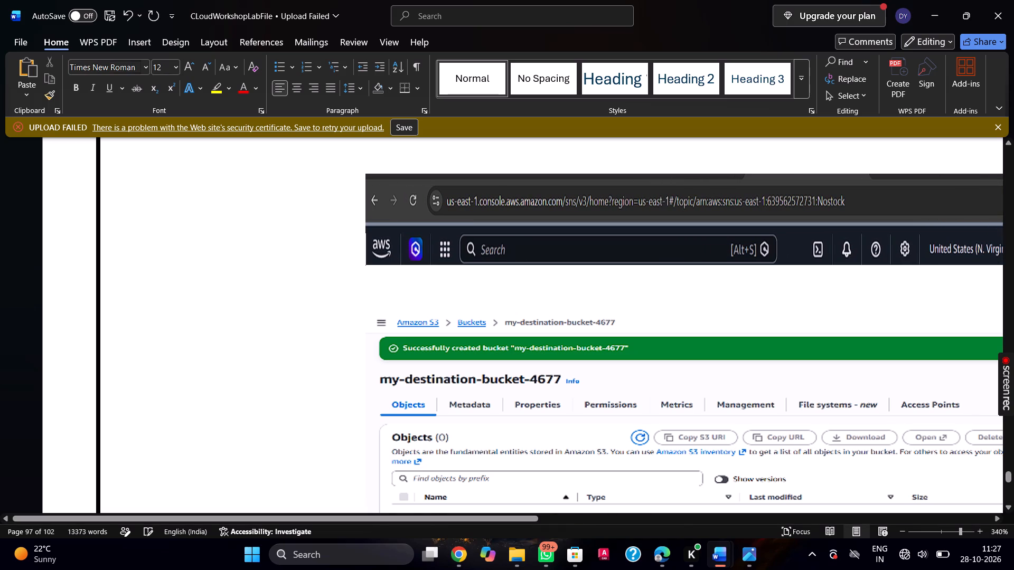
Widen the header image from its right edge to nearly match the my-destination-bucket-4677 screenshot's right edge.
scroll(512, 387, left, 1)
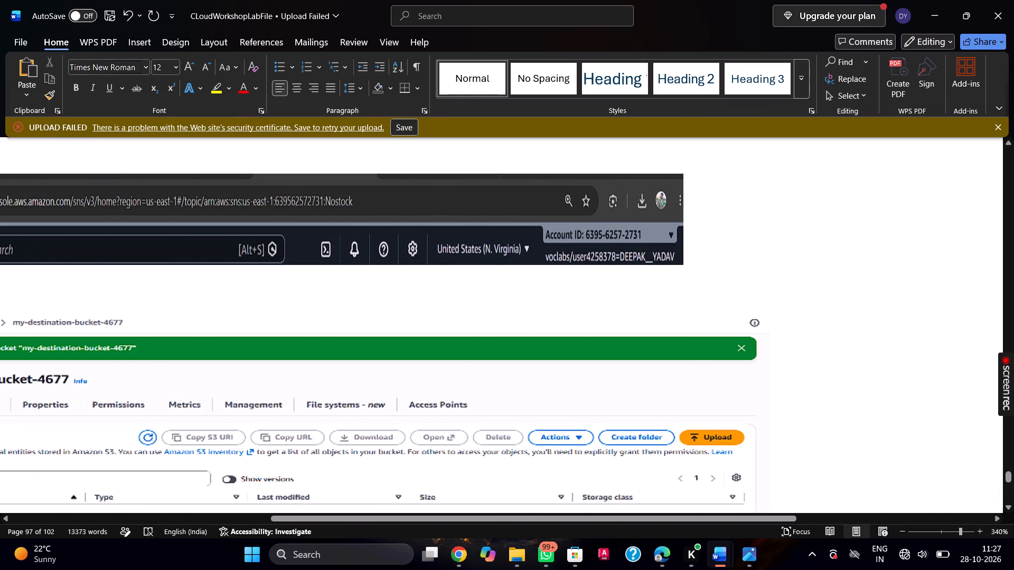
click(608, 220)
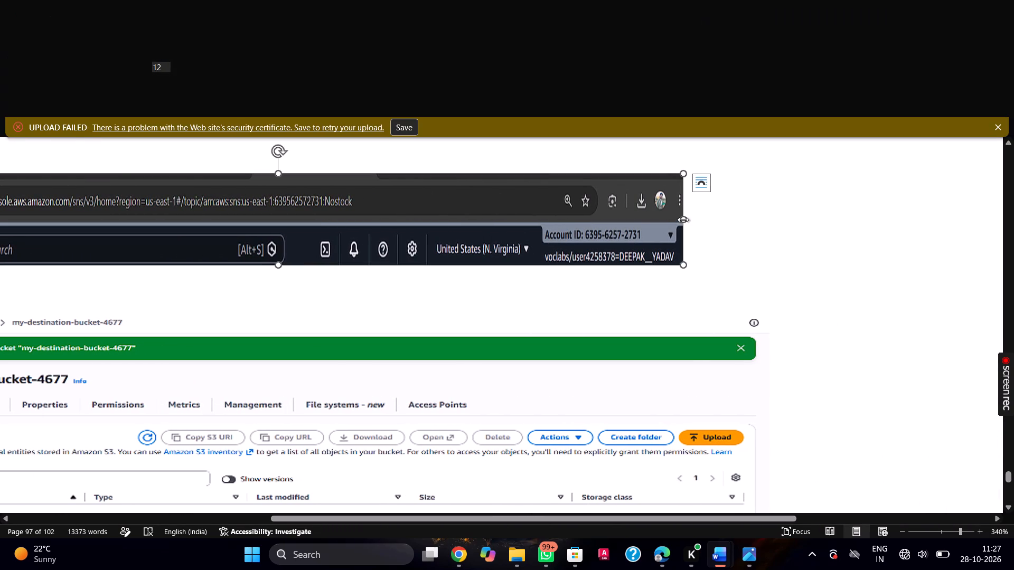
drag(683, 218, 768, 222)
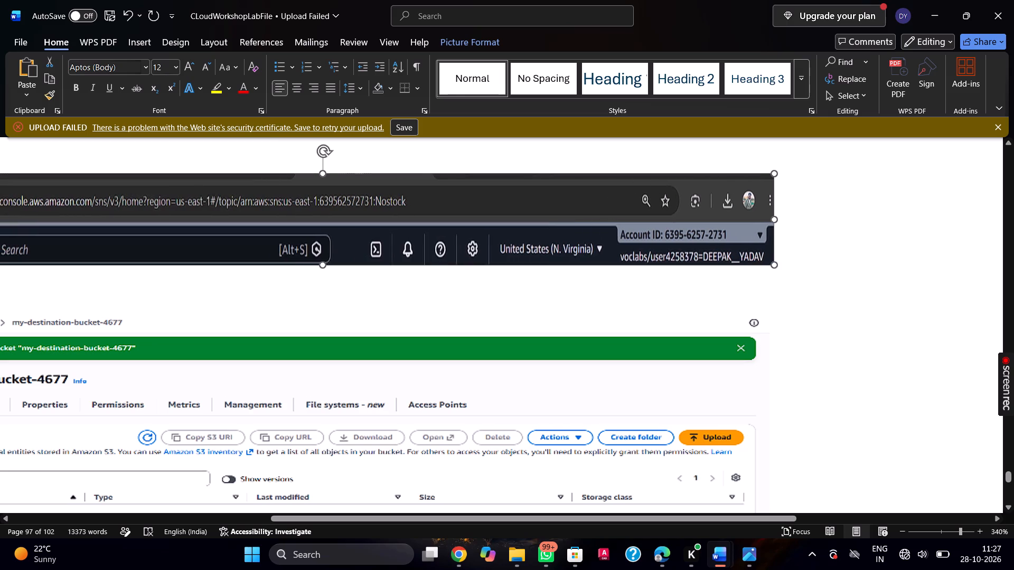
drag(768, 222, 760, 221)
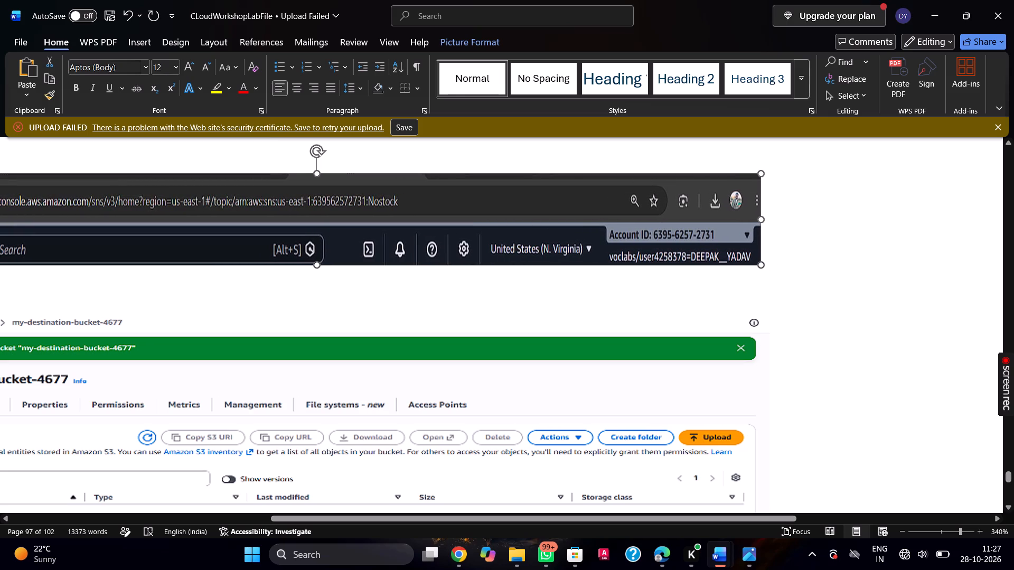
drag(760, 221, 765, 221)
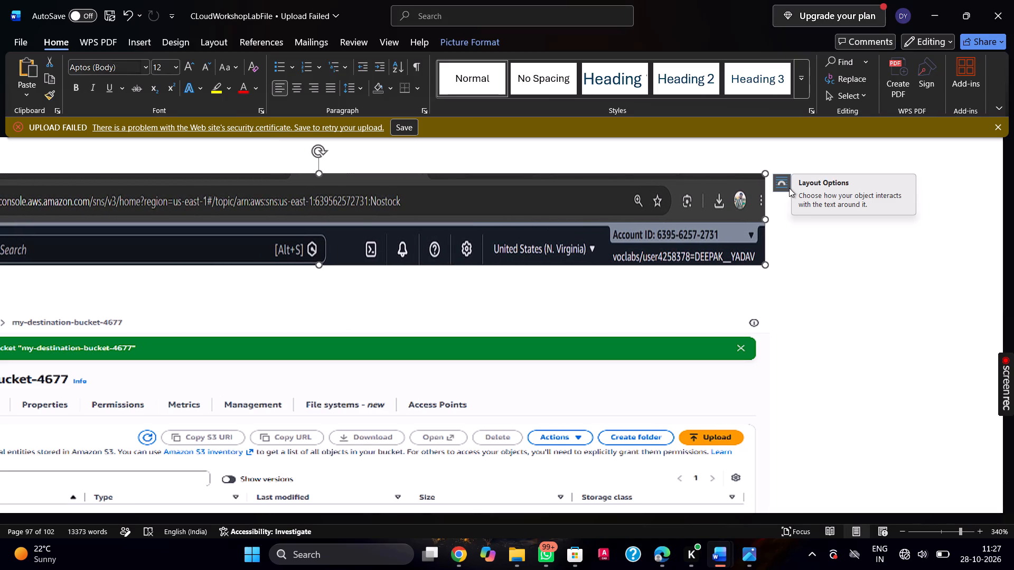
Set the header image's text wrapping to Behind Text so the destination bucket screenshot moves up against it.
click(785, 186)
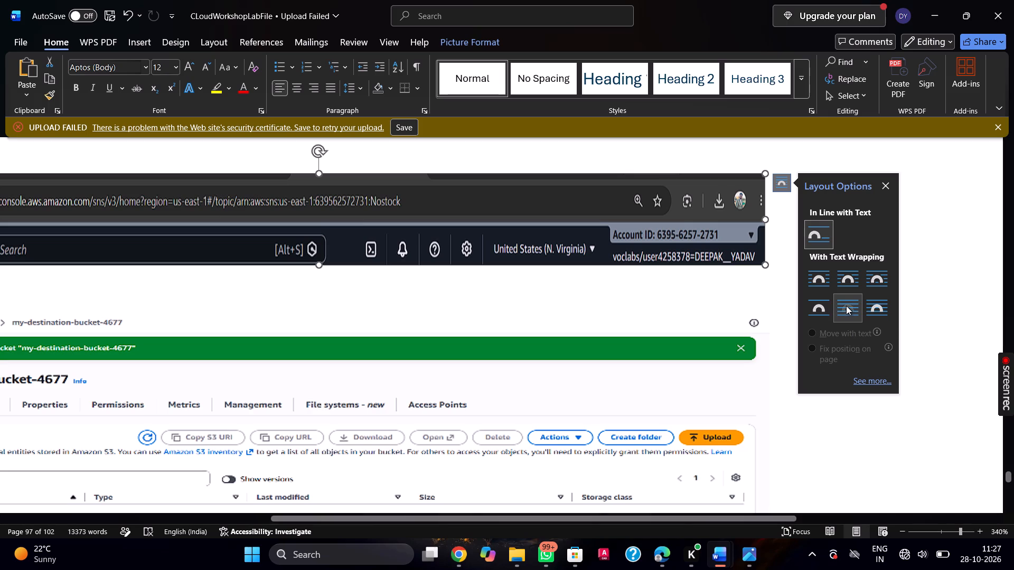
click(846, 305)
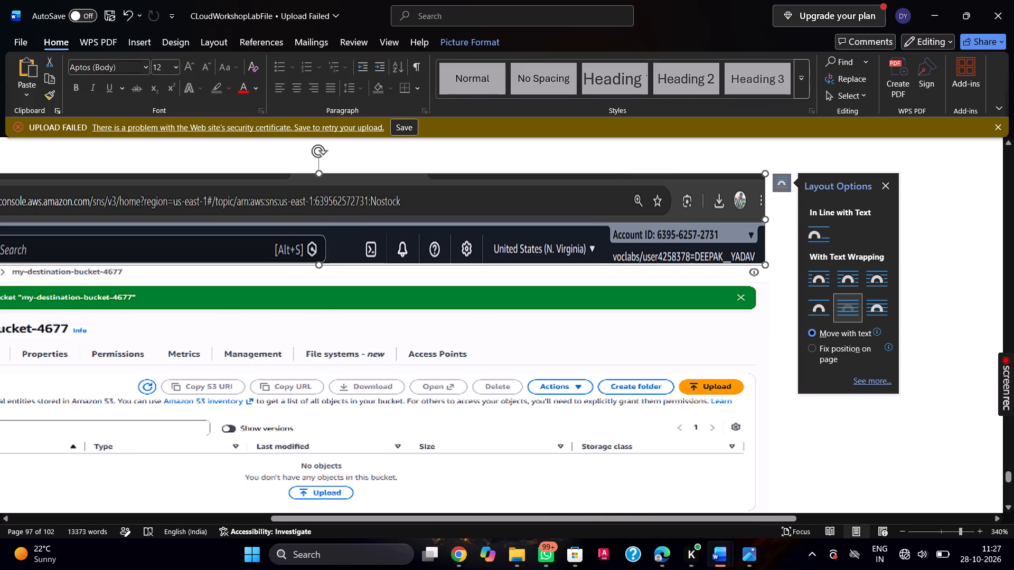
click(957, 183)
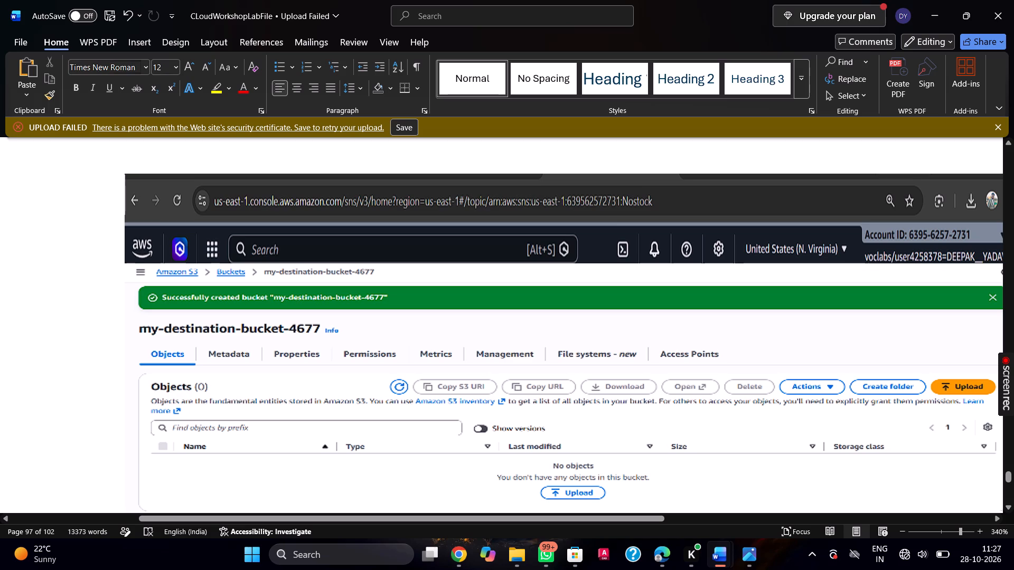
Reduce the header image's height from its top edge to about two thirds, keeping its bottom edge against the destination bucket screenshot.
scroll(590, 289, left, 1)
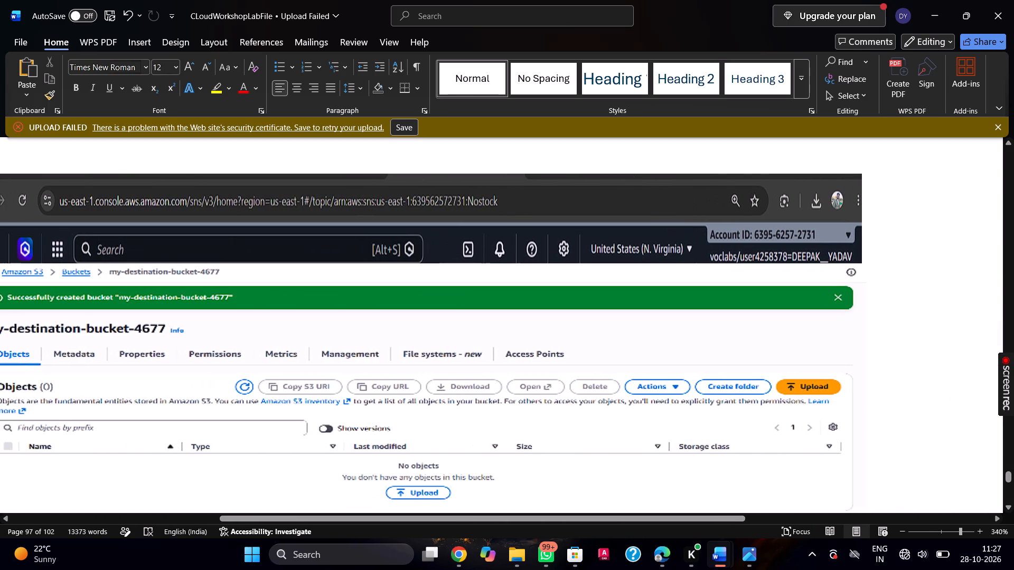
click(506, 236)
scroll(506, 236, right, 1)
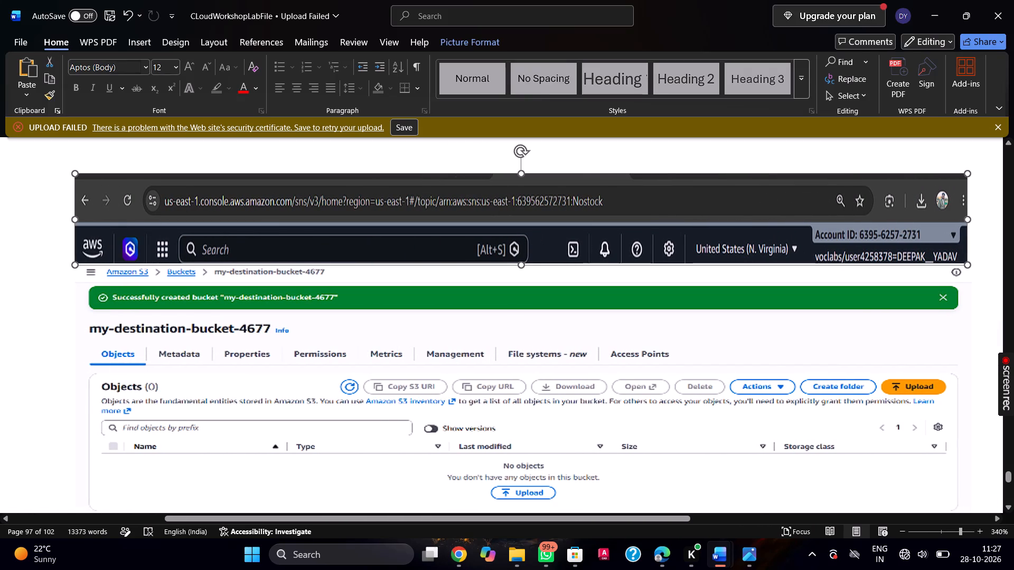
drag(522, 174, 517, 193)
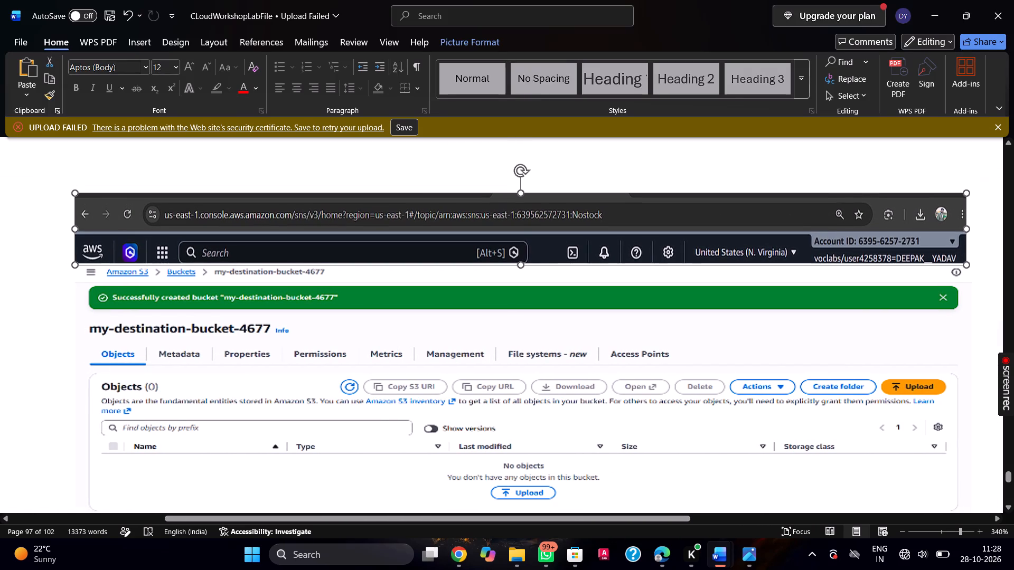
drag(517, 193, 515, 202)
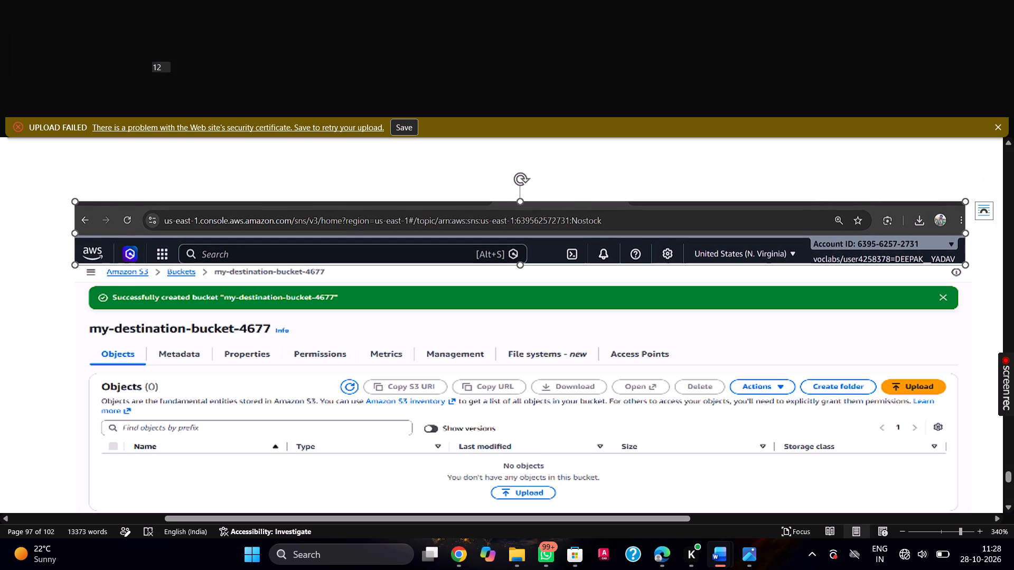
click(972, 308)
Check the header's fit on the my-destination-bucket-4677 screenshot and locate the Upload: status screenshot with its old AWS header under Task 3.
scroll(671, 320, up, 1)
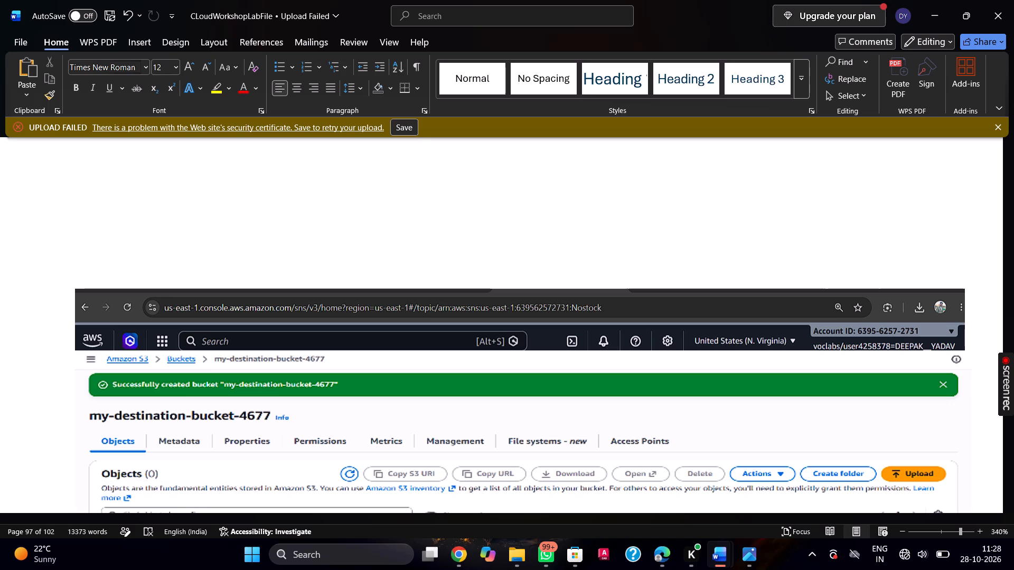
scroll(671, 320, down, 3)
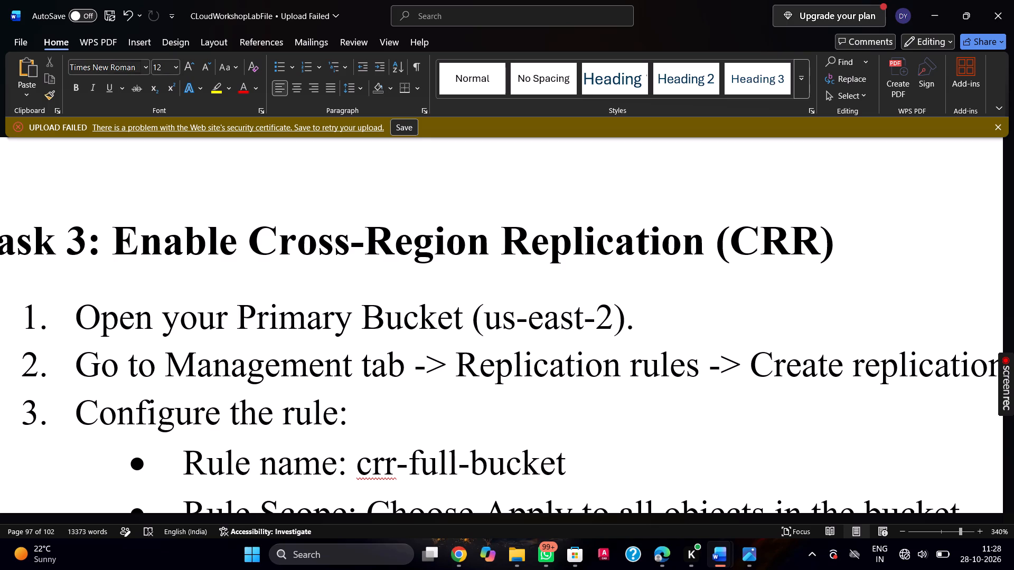
scroll(671, 320, down, 1)
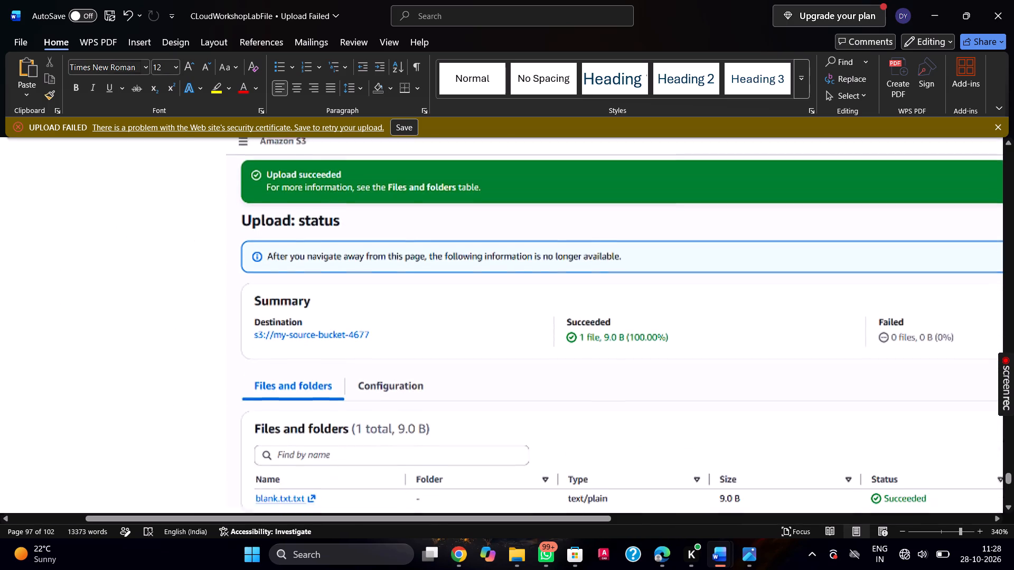
scroll(671, 320, down, 2)
scroll(671, 320, left, 1)
ctrl+scroll(671, 320, down, 2)
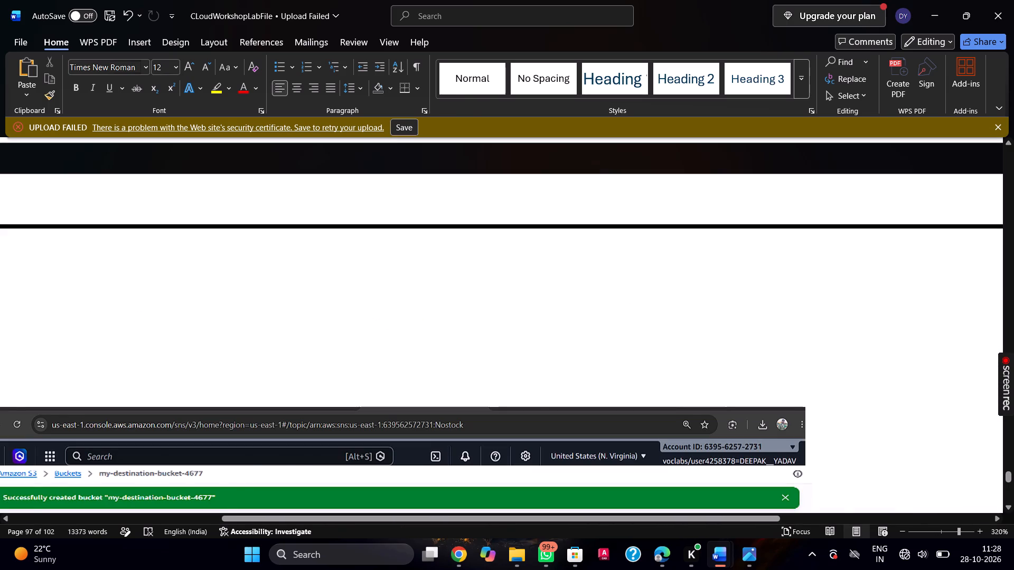
scroll(671, 320, right, 1)
scroll(671, 320, down, 1)
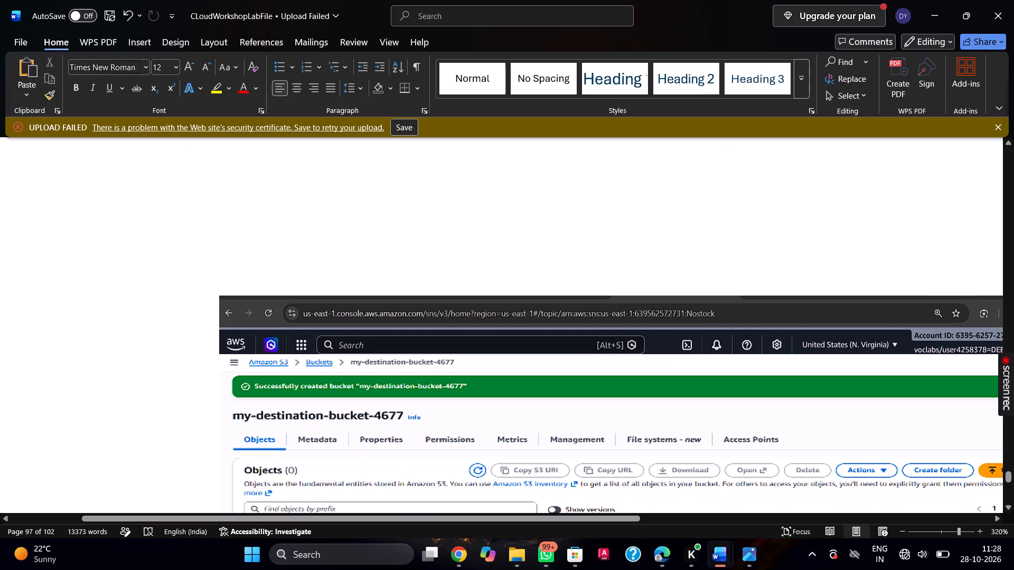
scroll(748, 395, left, 1)
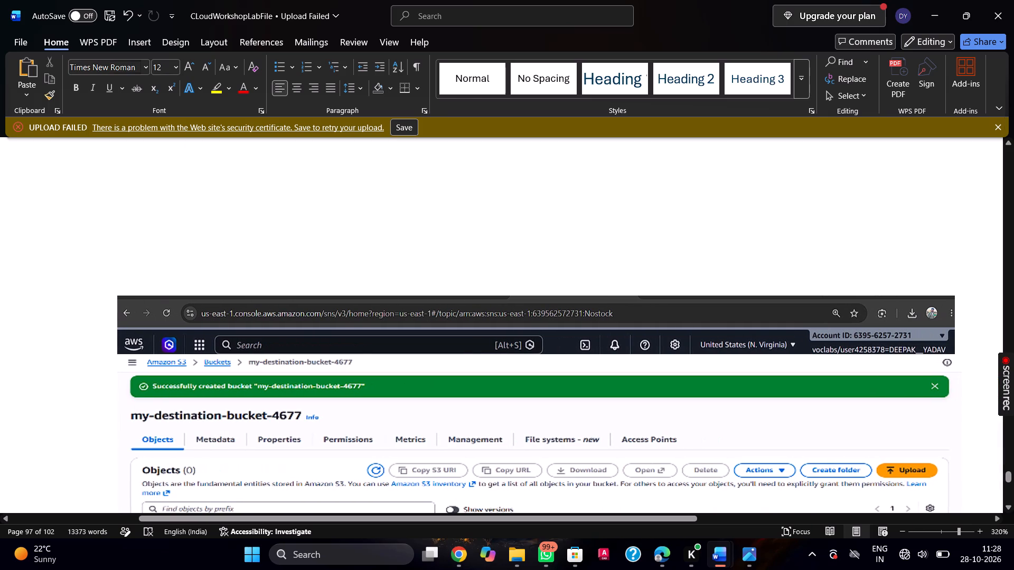
scroll(748, 395, down, 1)
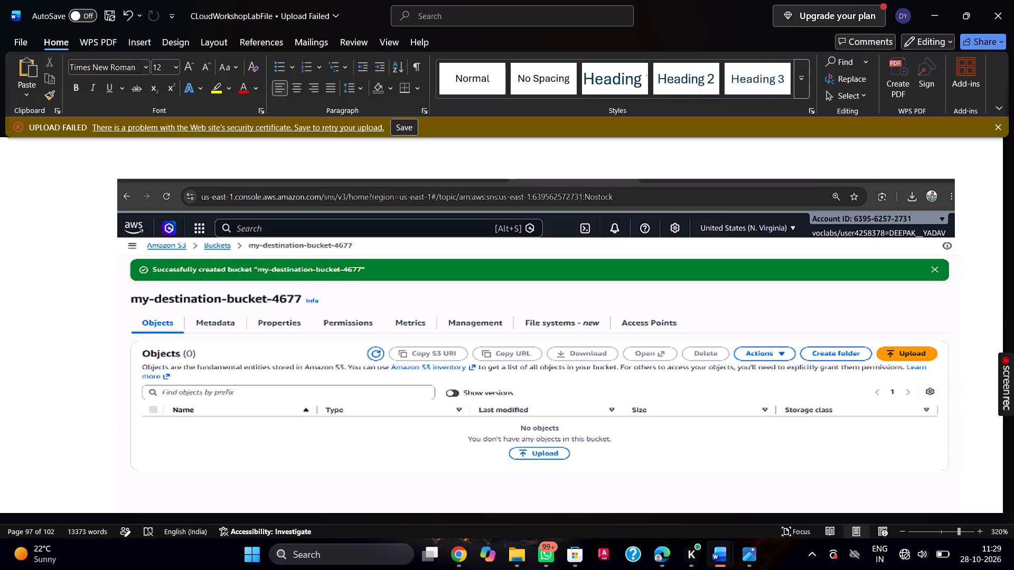
scroll(748, 395, down, 2)
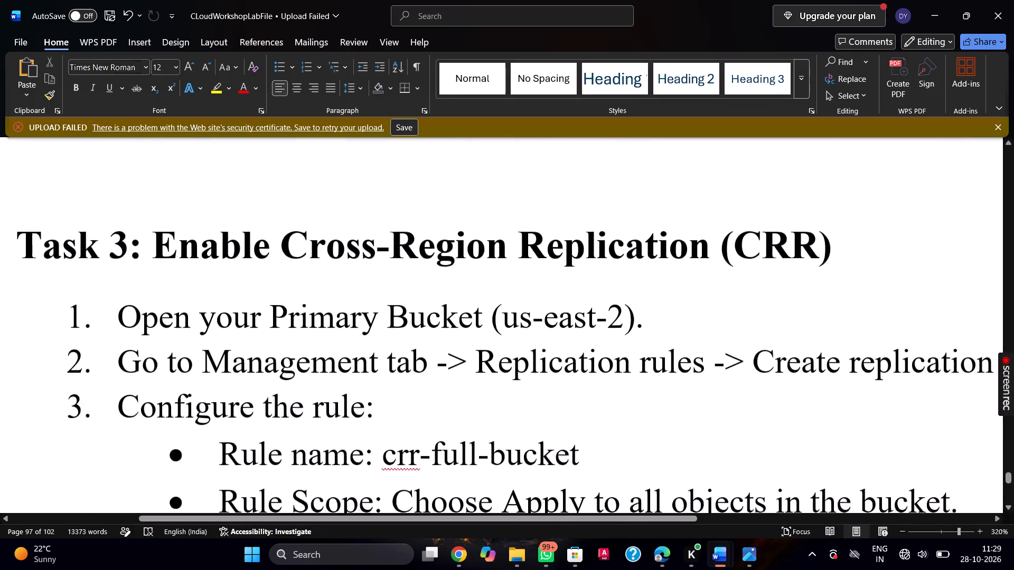
scroll(748, 395, down, 1)
ctrl+scroll(748, 395, down, 2)
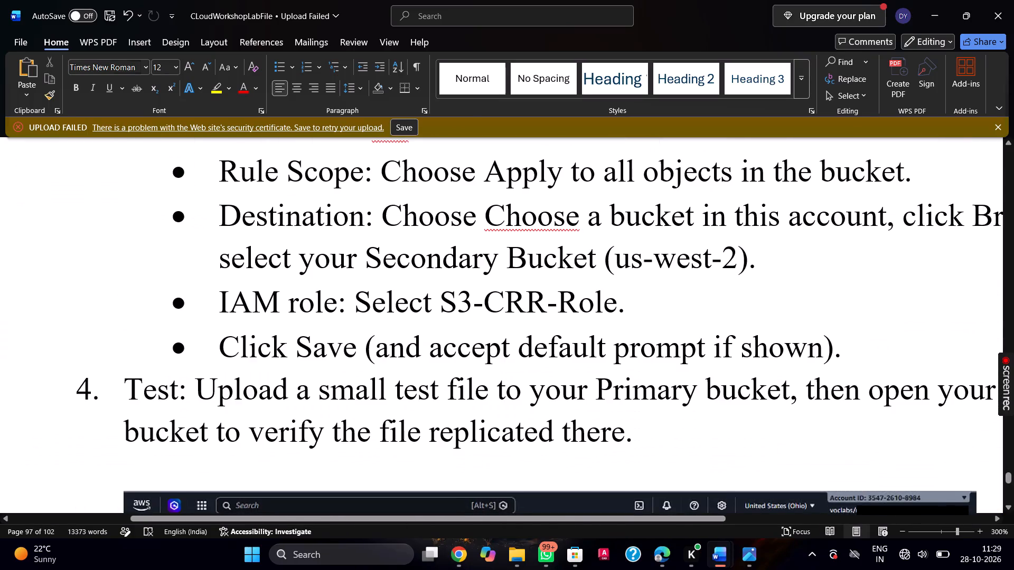
scroll(748, 395, down, 1)
scroll(748, 395, up, 1)
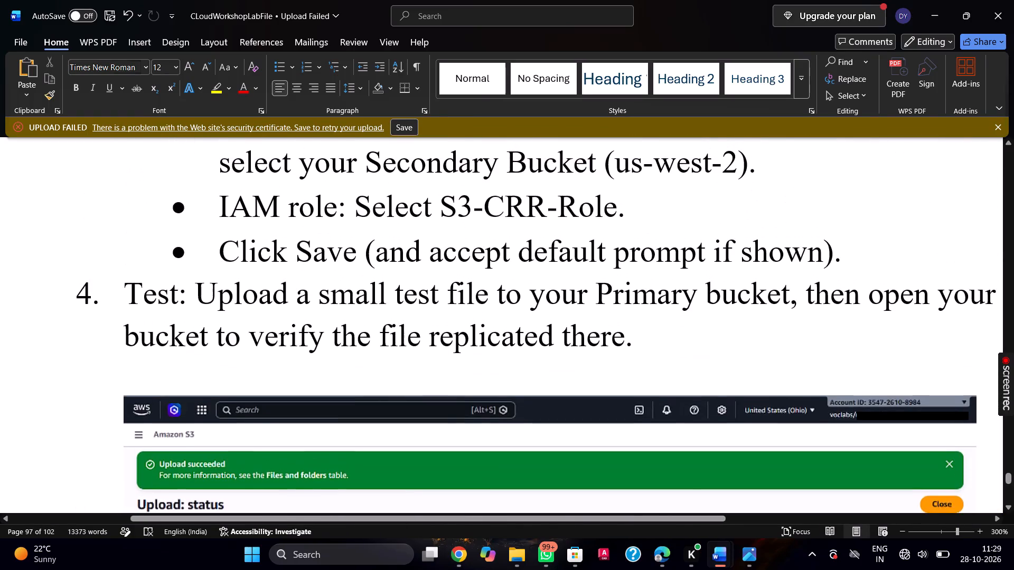
Crop the old dark AWS navigation bar off the top of the Upload: status screenshot, keeping the Amazon S3 row.
scroll(748, 395, up, 1)
ctrl+scroll(748, 395, down, 2)
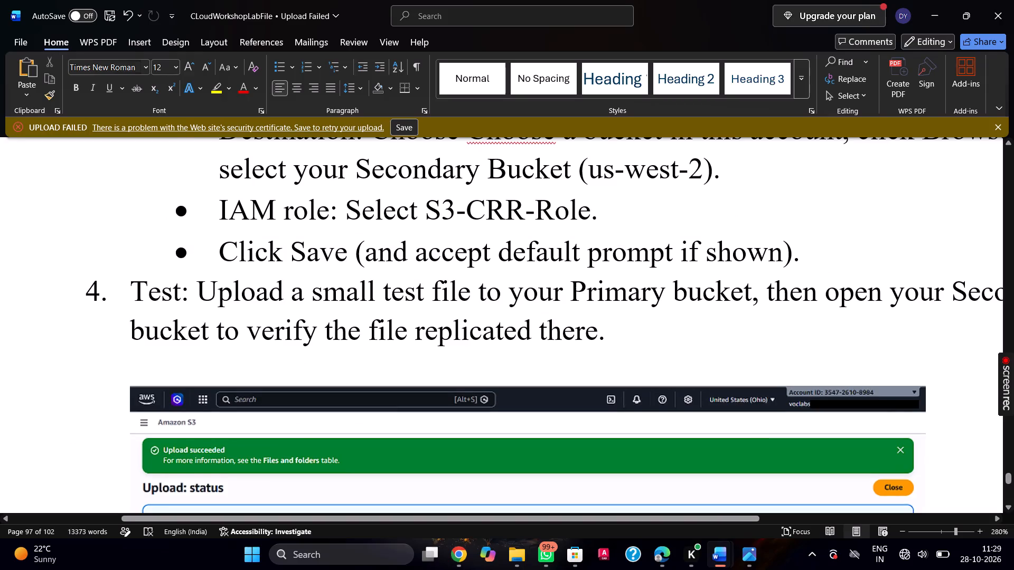
scroll(663, 377, up, 3)
scroll(663, 377, down, 1)
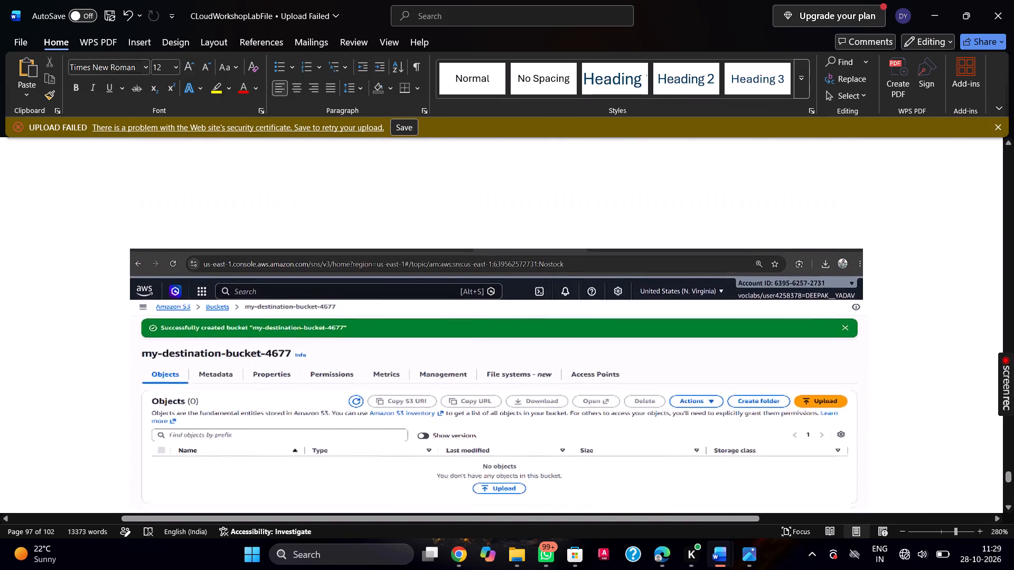
scroll(663, 377, down, 1)
scroll(663, 377, up, 1)
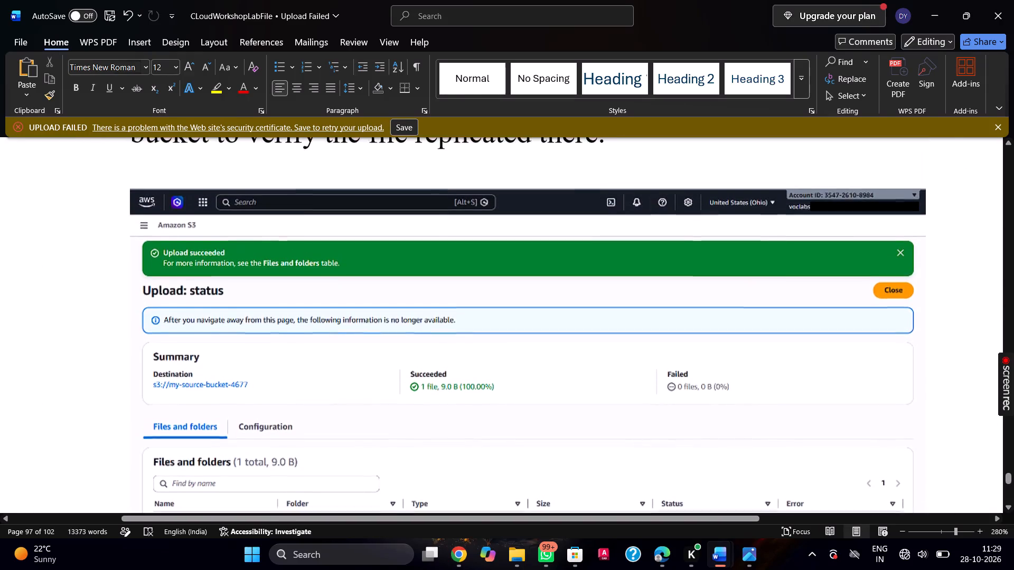
scroll(663, 377, up, 1)
click(467, 350)
scroll(467, 350, up, 1)
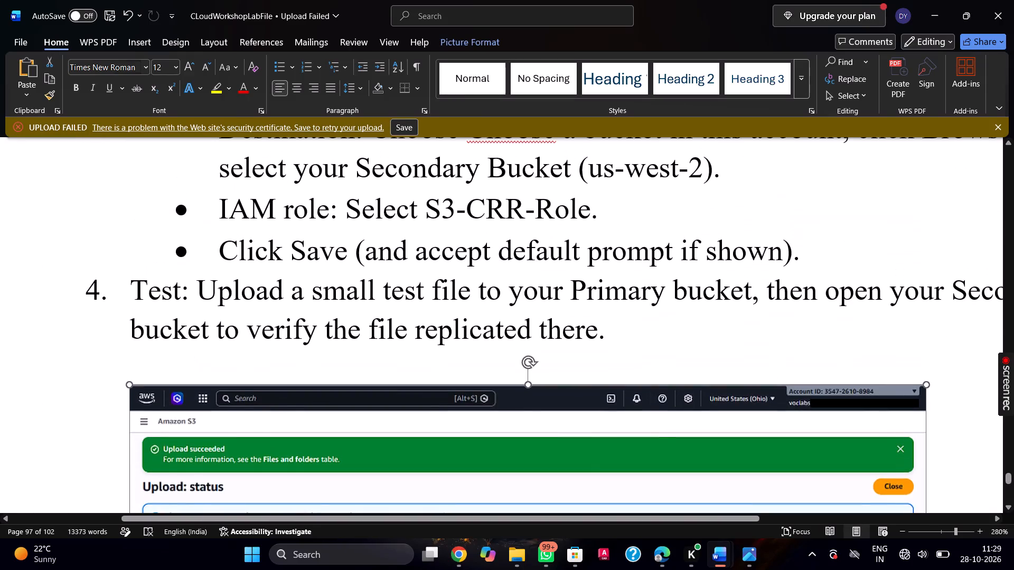
right_click(541, 418)
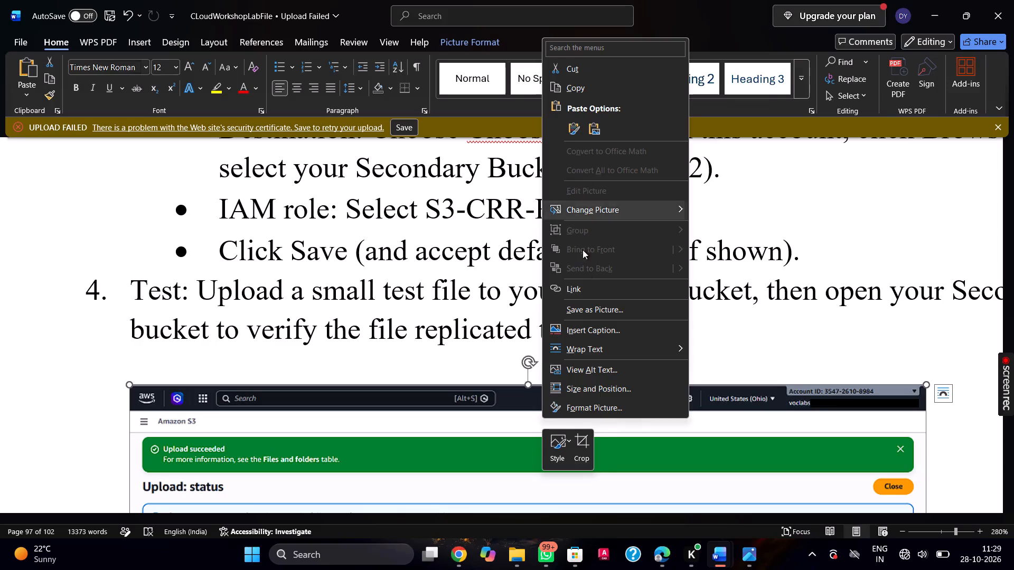
click(587, 463)
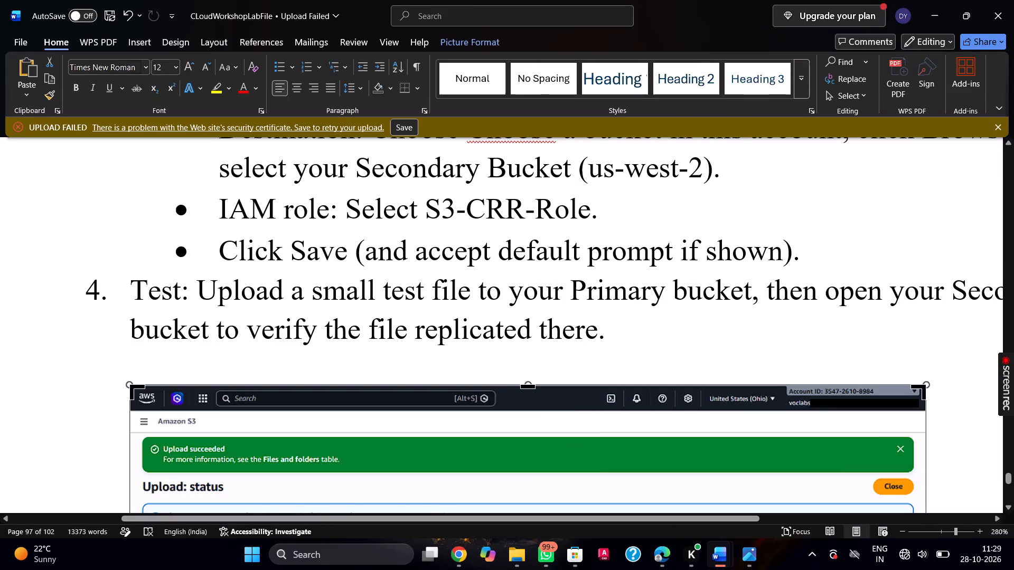
drag(527, 386, 518, 416)
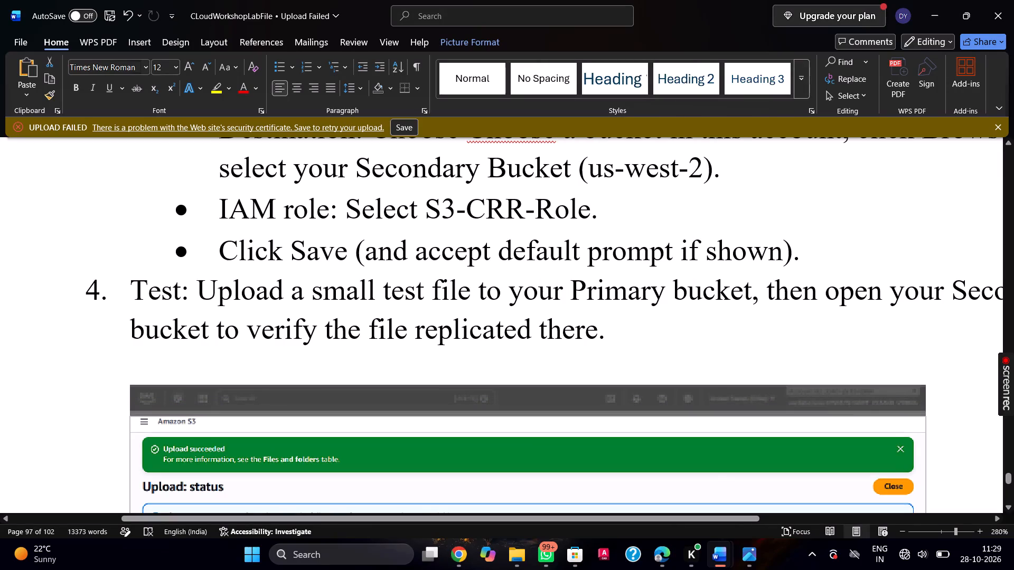
drag(518, 416, 515, 412)
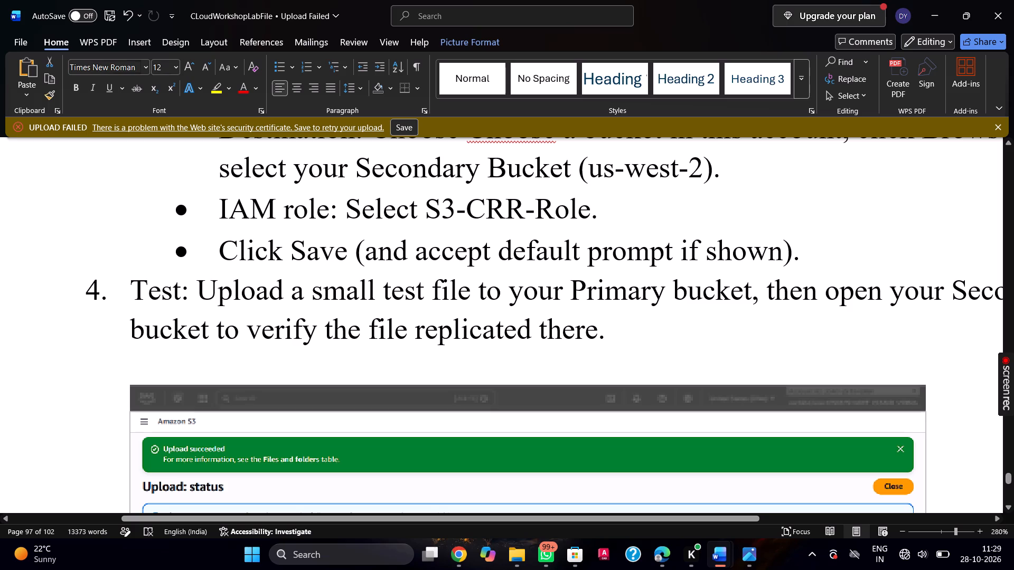
drag(515, 412, 515, 415)
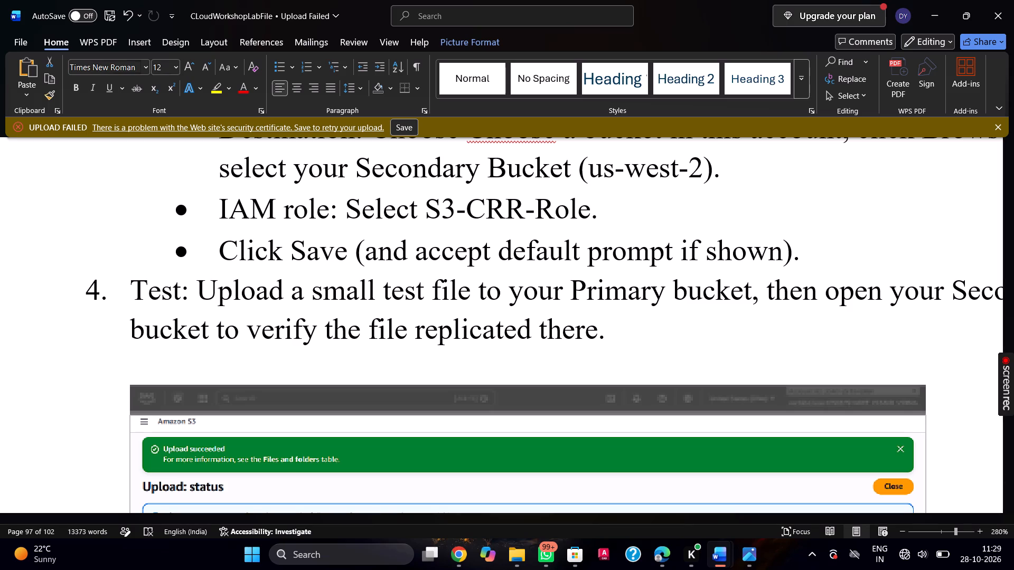
drag(515, 415, 515, 412)
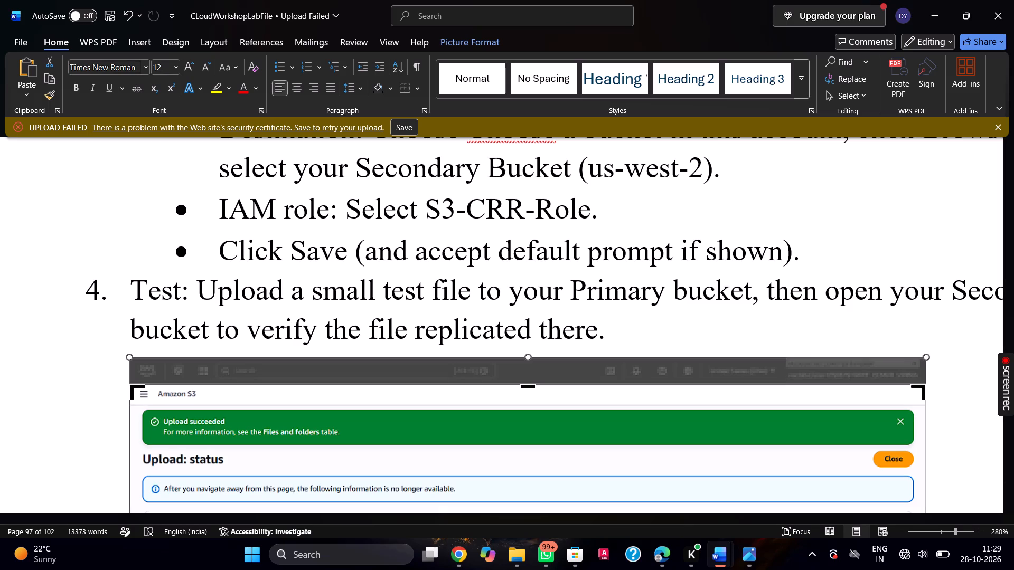
click(615, 331)
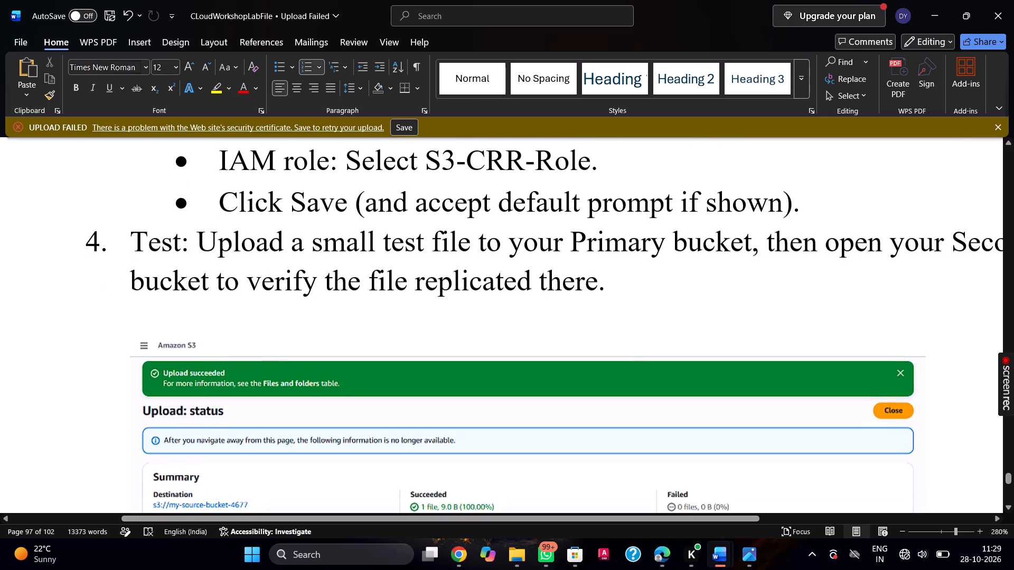
Paste the browser header image on its own line below the Test item and narrow it close to the Upload: status screenshot's right edge.
key(Return)
key(BackSpace)
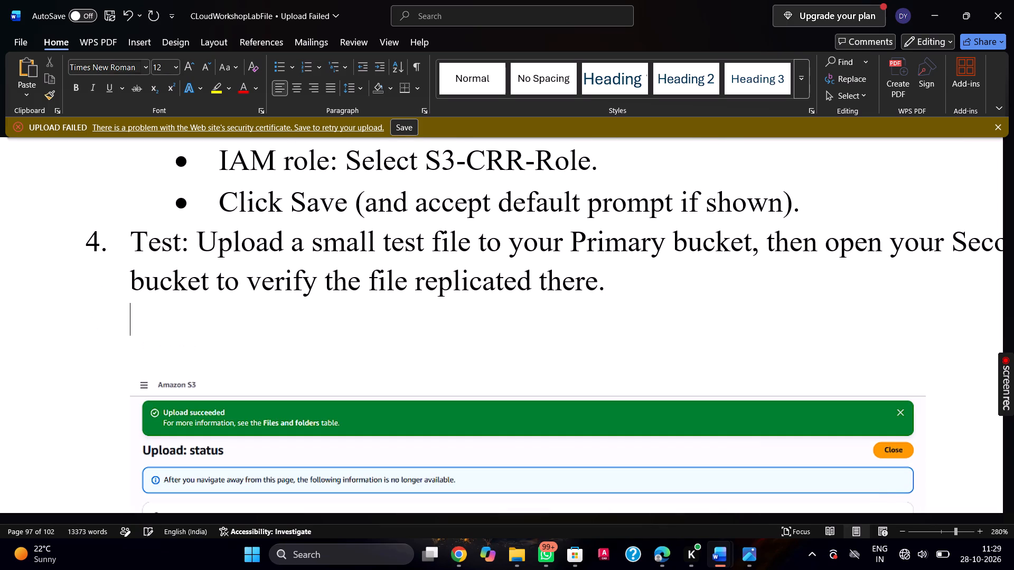
key(ctrl+v)
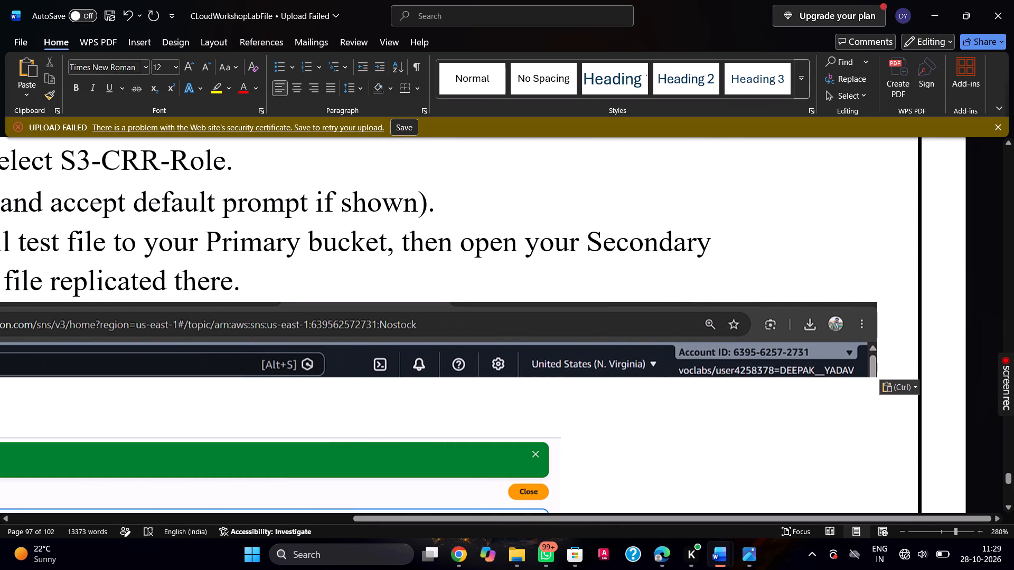
click(783, 326)
drag(879, 339, 651, 348)
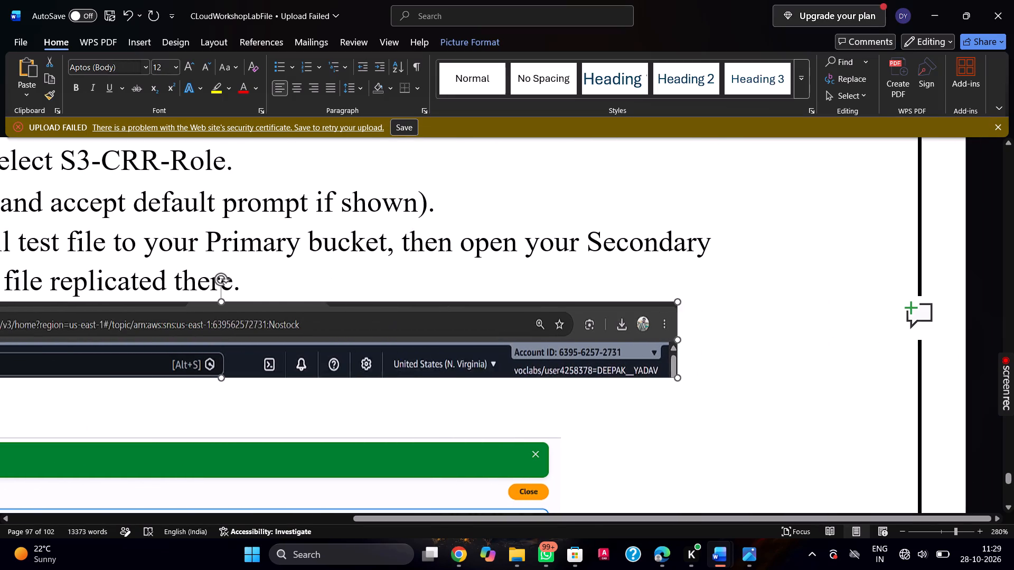
drag(651, 348, 583, 353)
Set the header image's text wrapping to Behind Text and adjust its width to just past the Upload: status screenshot's right edge.
click(600, 312)
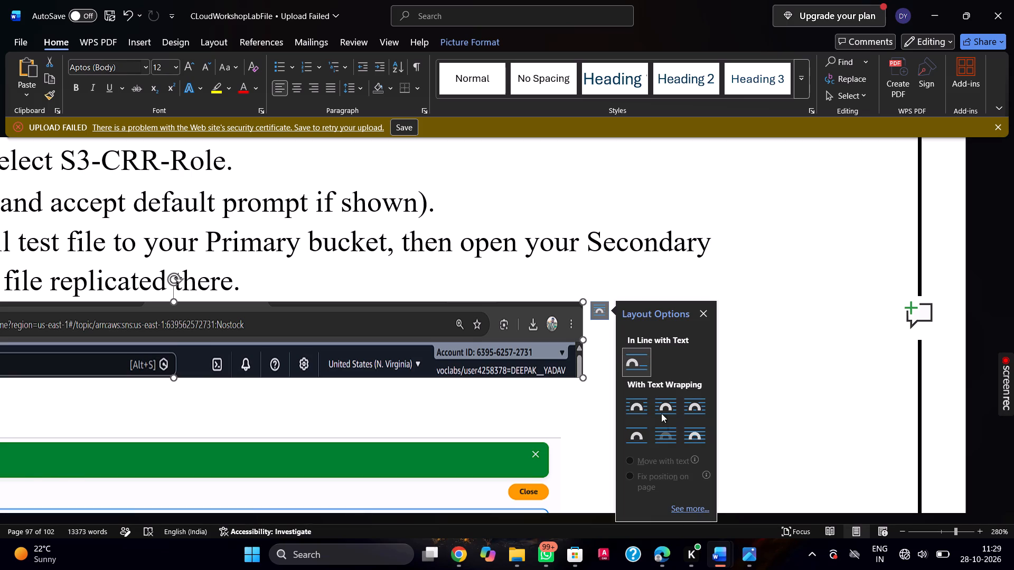
click(660, 433)
scroll(423, 403, right, 1)
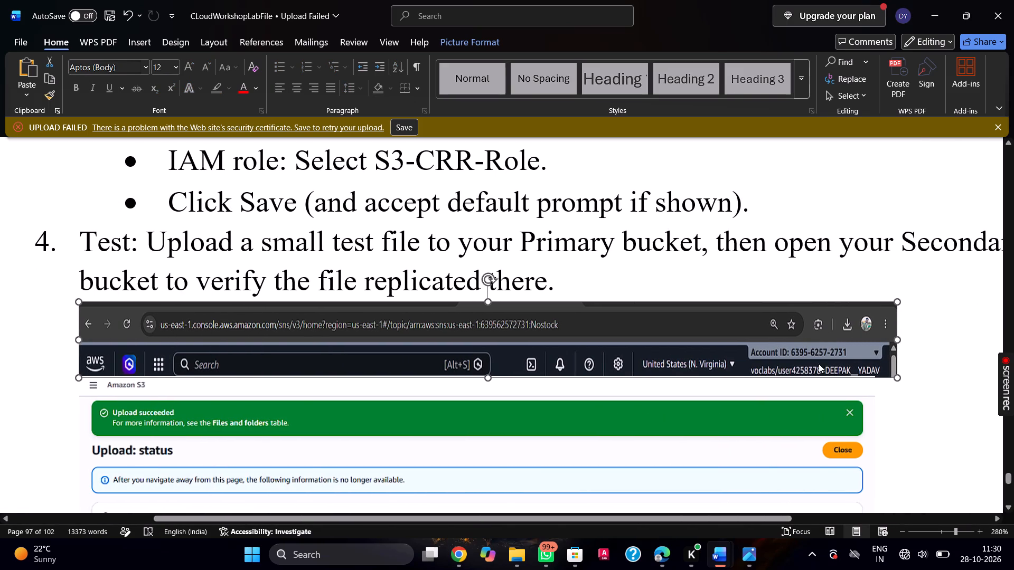
drag(897, 339, 858, 345)
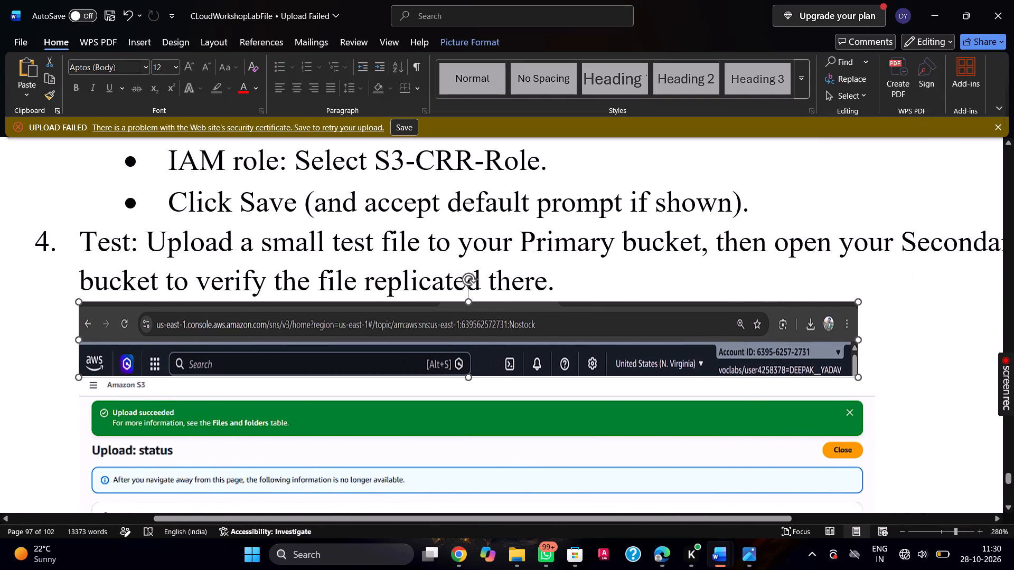
drag(858, 345, 879, 346)
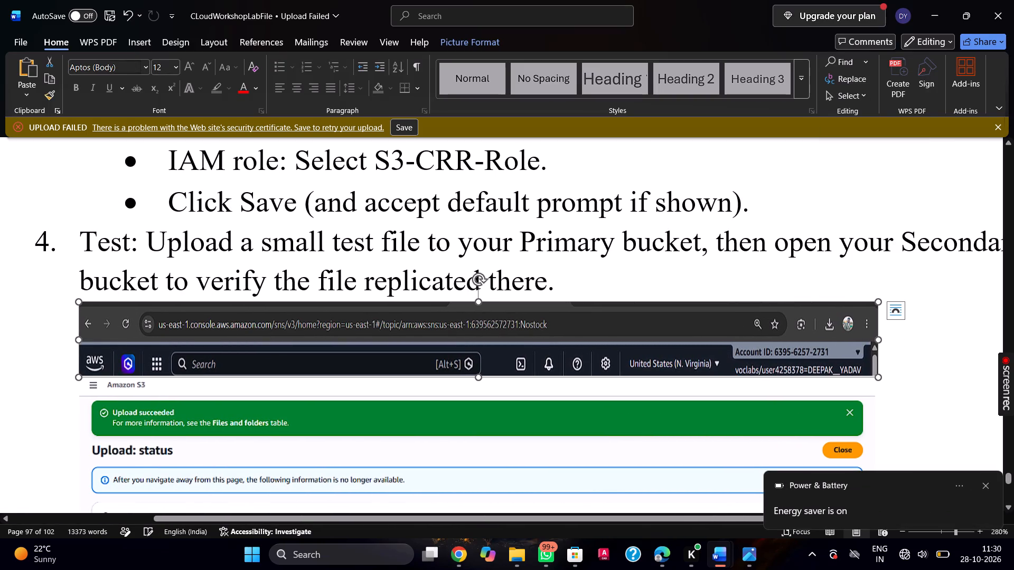
Crop the scrollbar strip off the header image's right edge so it nearly lines up with the Upload: status screenshot.
click(803, 341)
right_click(812, 329)
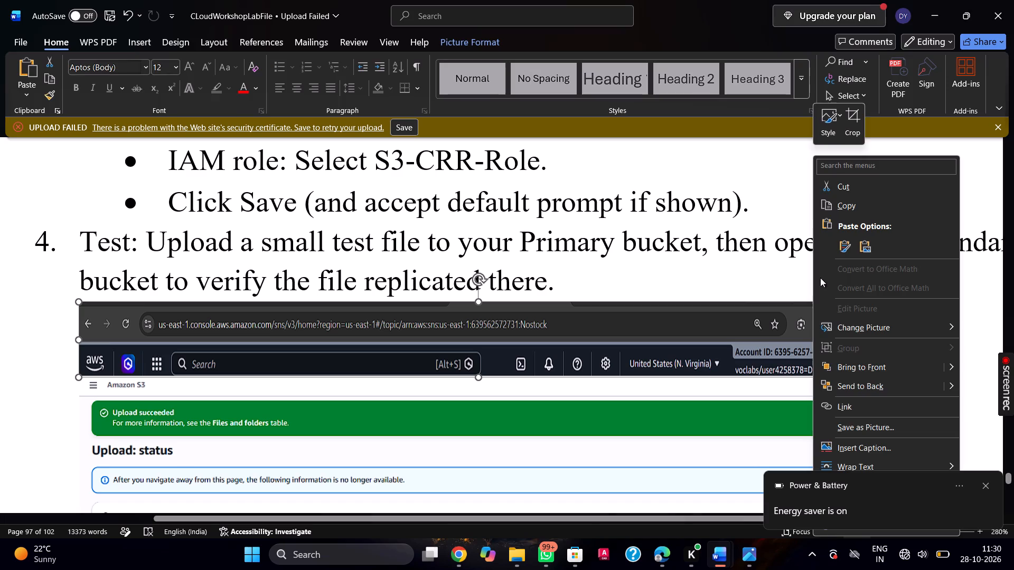
click(850, 127)
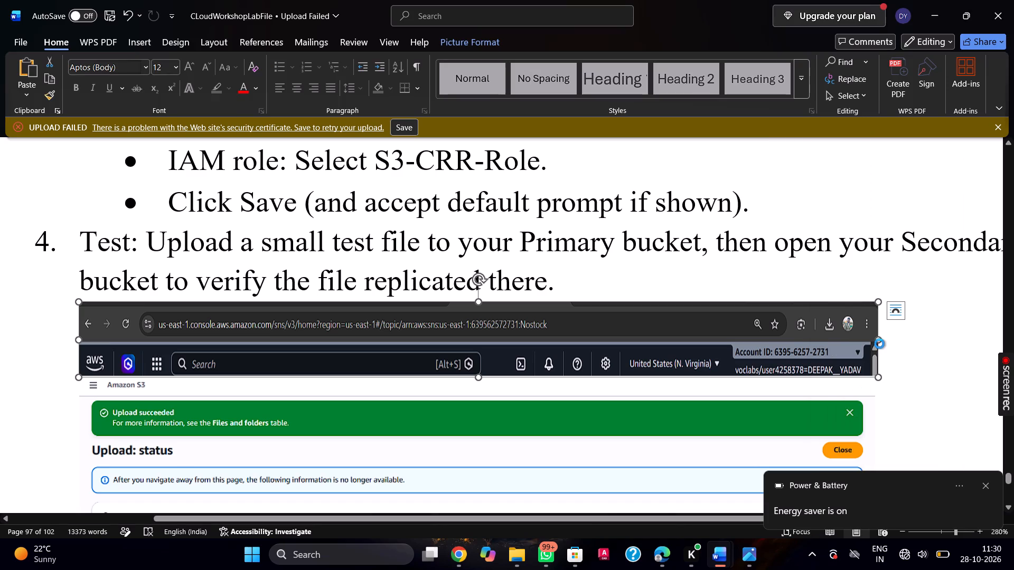
click(879, 340)
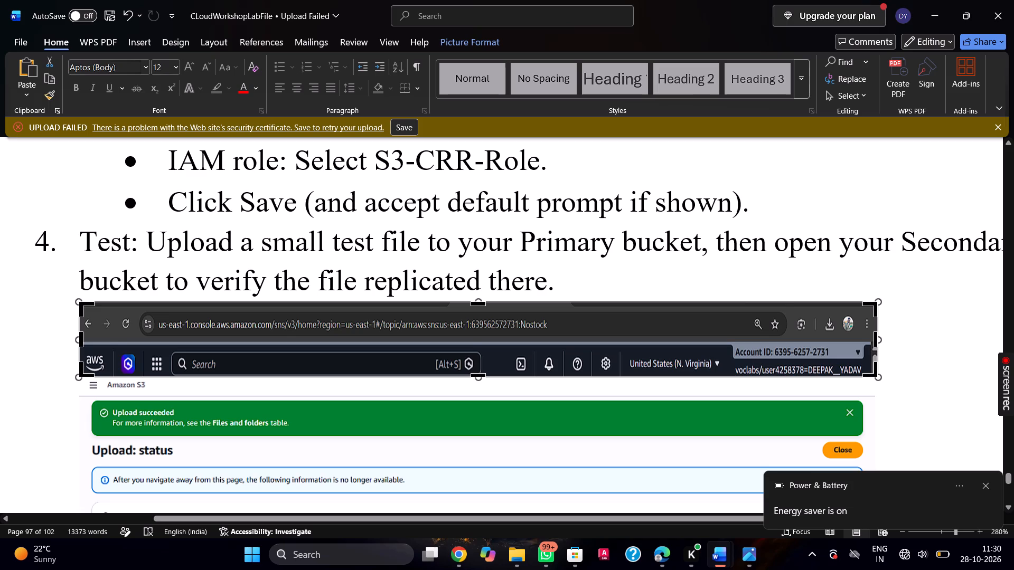
drag(875, 340, 867, 340)
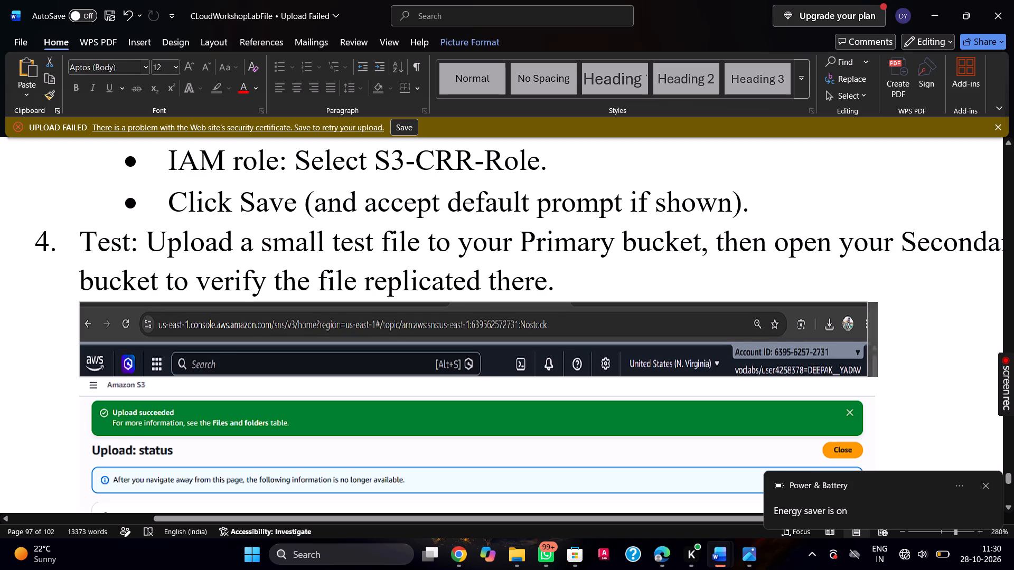
drag(867, 340, 870, 340)
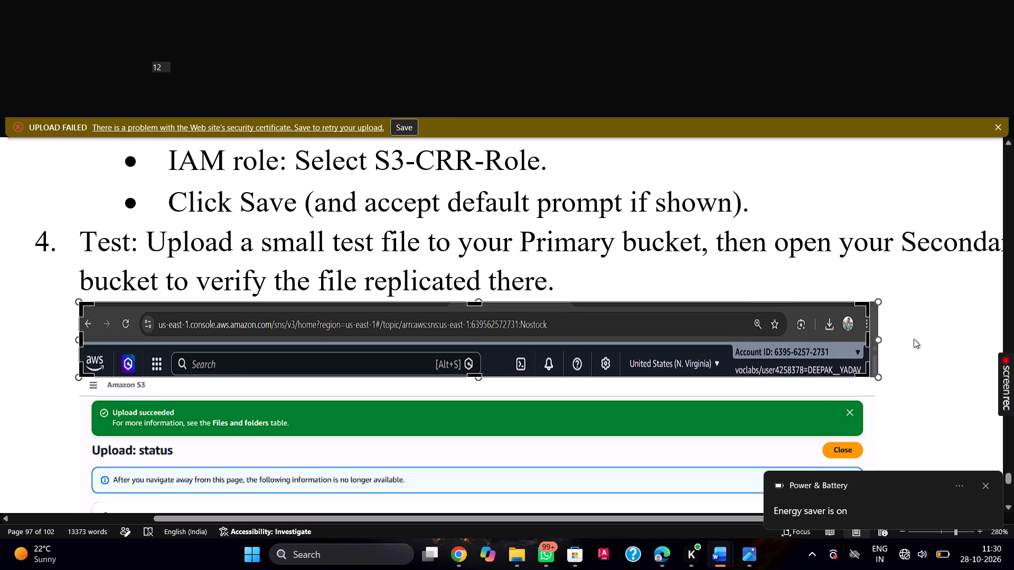
click(916, 339)
Reduce the header image's height from its top edge to about 60 percent, keeping its bottom edge against the Upload: status screenshot.
scroll(741, 348, down, 1)
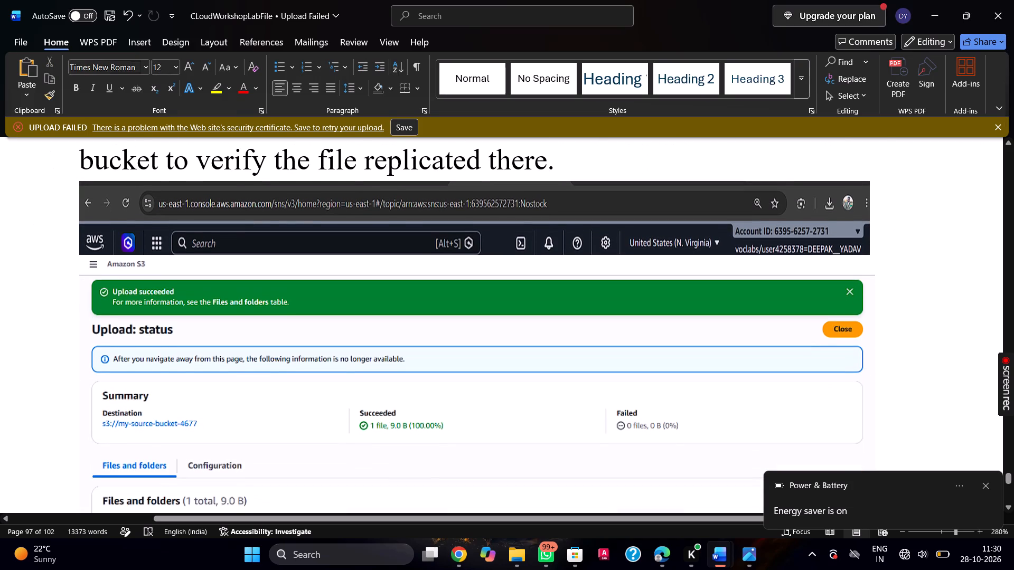
click(715, 228)
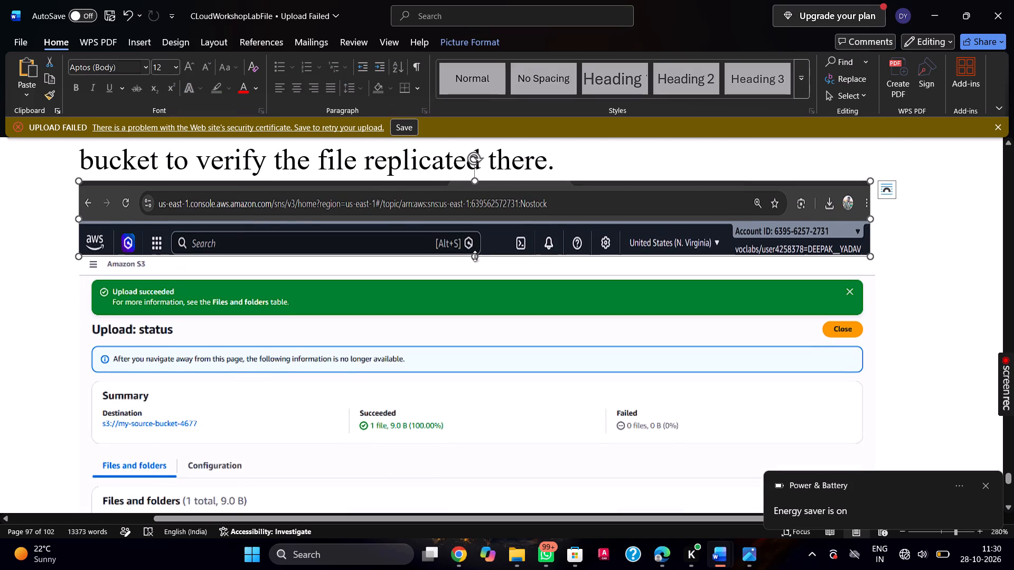
click(472, 256)
drag(473, 182, 467, 200)
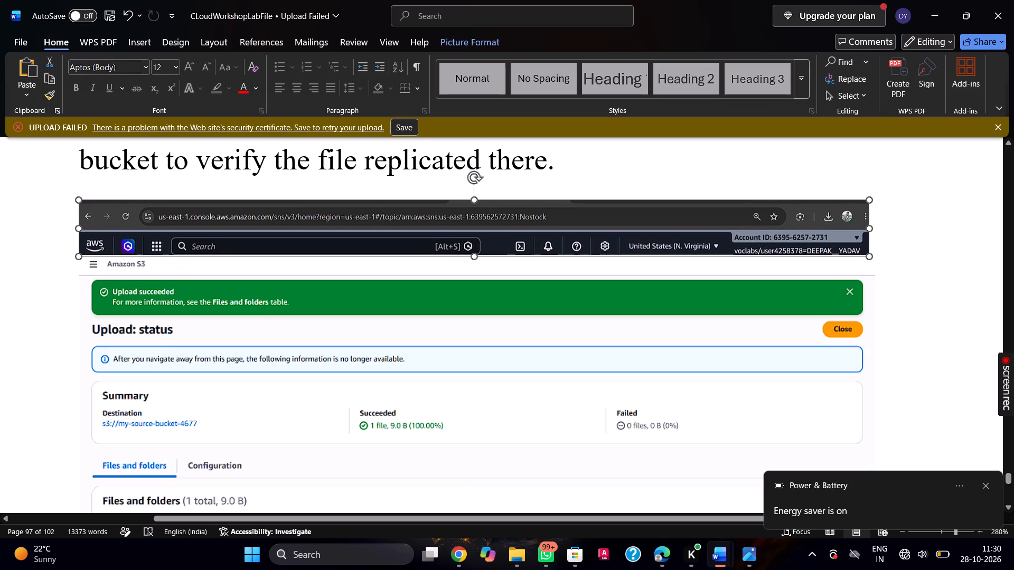
drag(467, 200, 466, 207)
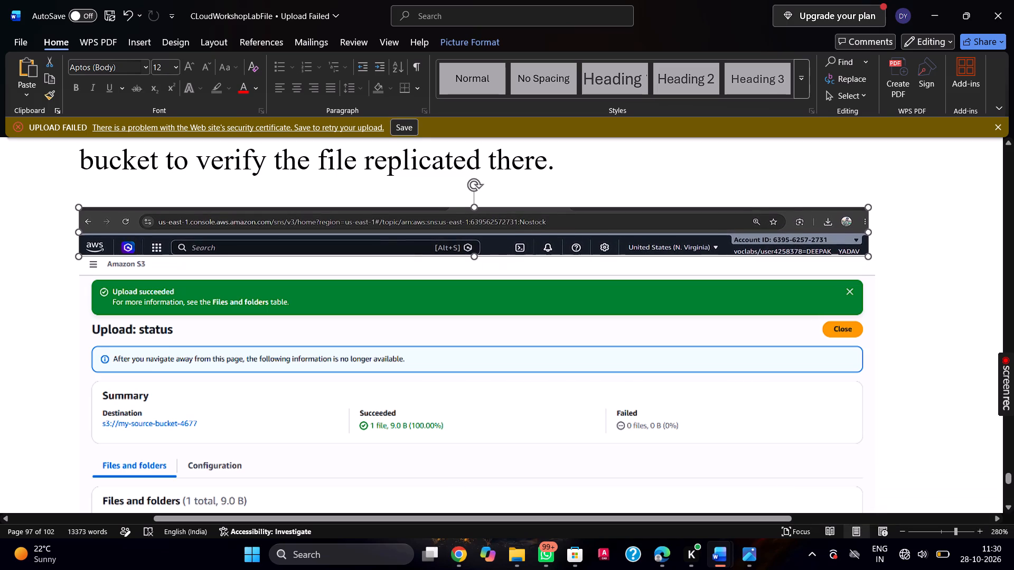
drag(466, 207, 466, 212)
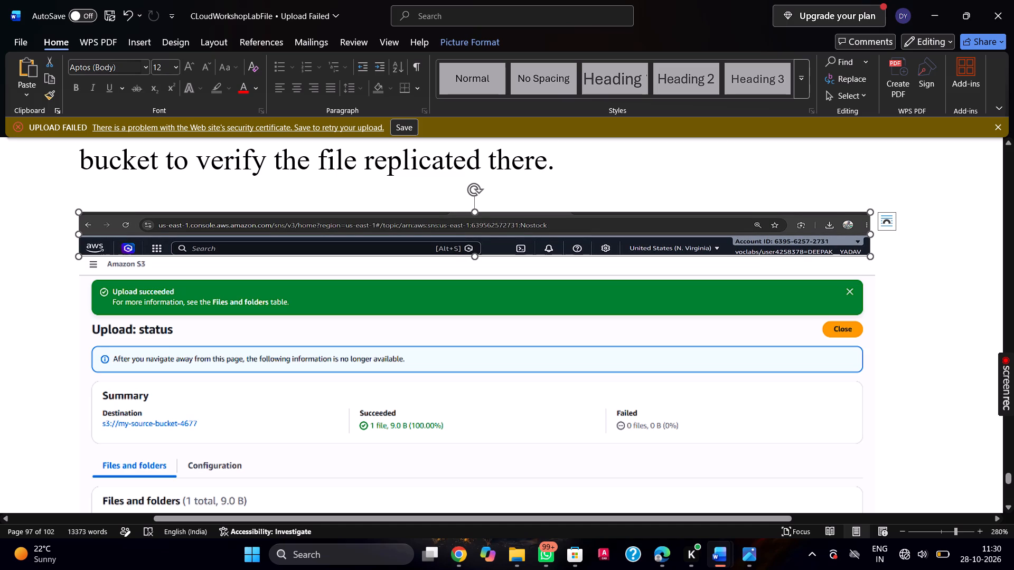
right_click(903, 320)
click(370, 310)
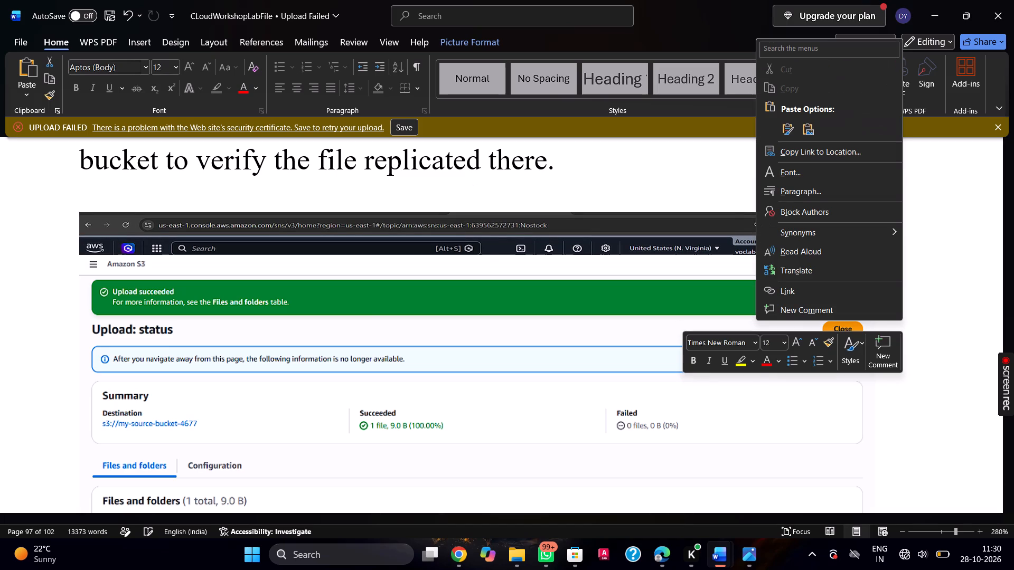
Check the header's fit on the Upload: status screenshot and look through the File Gateway instructions for the next screenshot with an old AWS header.
scroll(370, 310, down, 1)
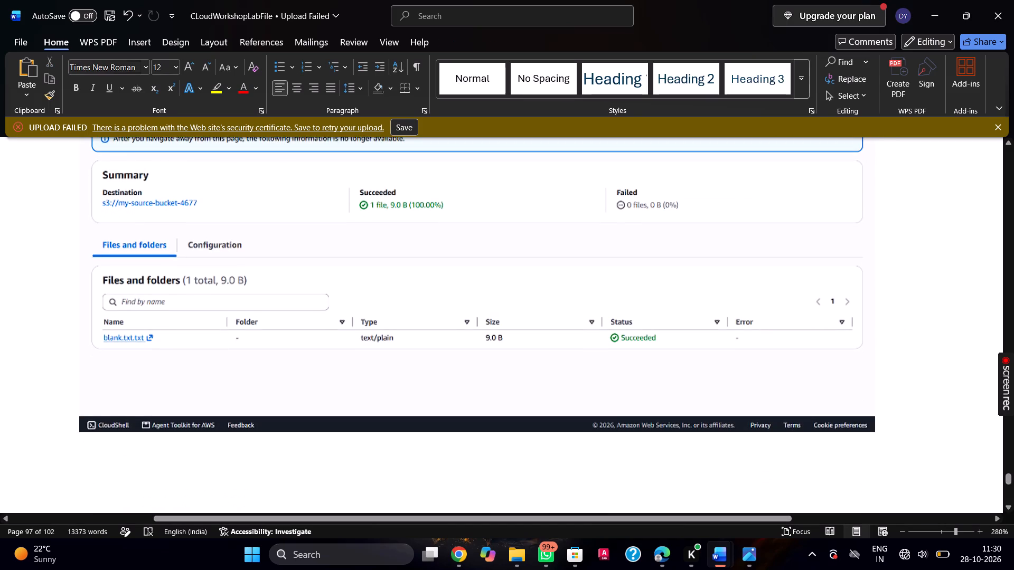
scroll(649, 296, up, 1)
scroll(649, 296, down, 1)
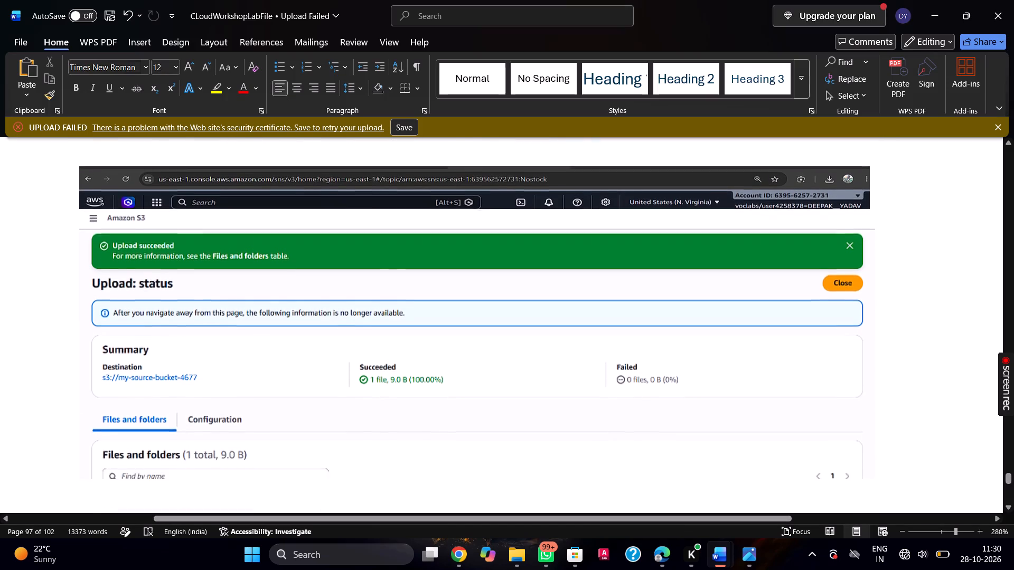
scroll(649, 296, down, 3)
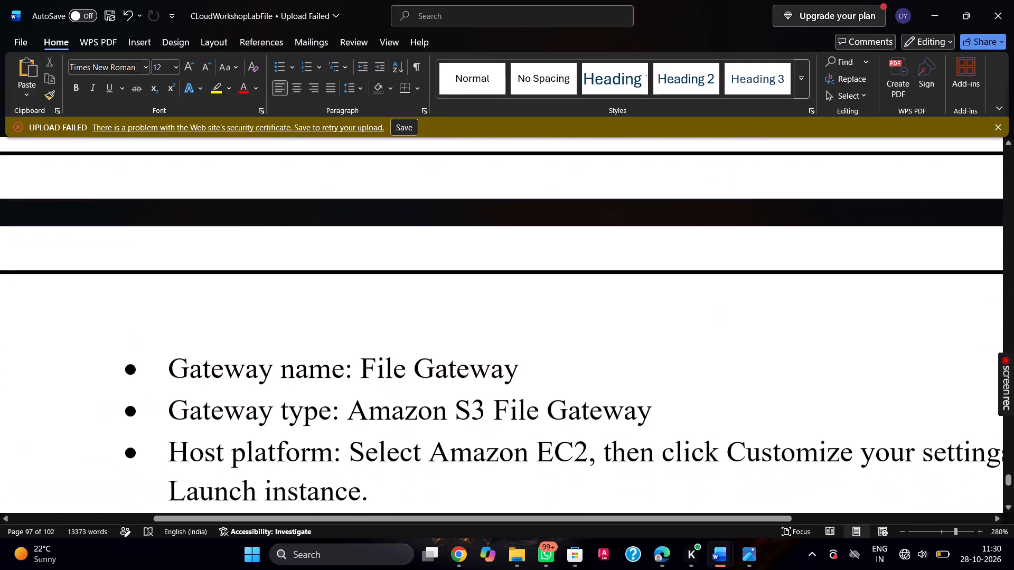
scroll(649, 296, left, 3)
scroll(649, 296, down, 1)
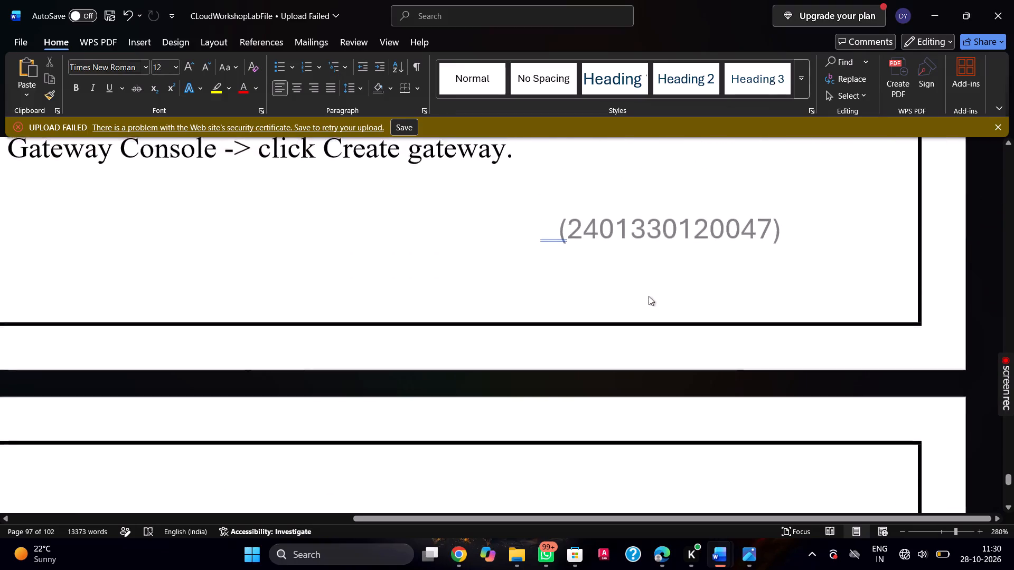
scroll(649, 296, down, 1)
scroll(649, 296, right, 3)
scroll(649, 296, down, 1)
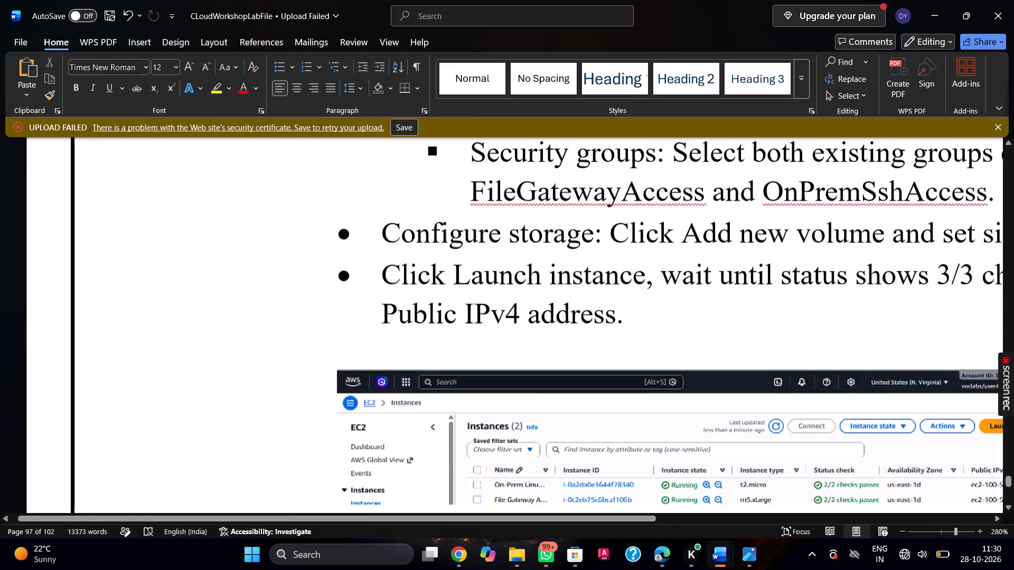
Crop the old AWS header off the top of the EC2 Instances screenshot below the Launch instance bullet.
scroll(649, 296, down, 1)
scroll(649, 296, up, 1)
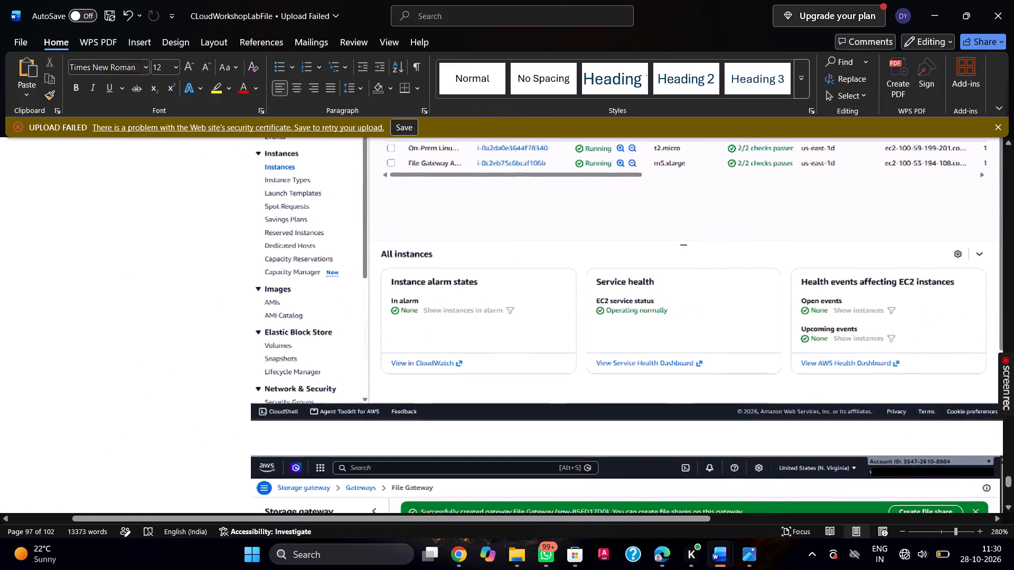
scroll(649, 296, up, 1)
scroll(649, 296, left, 1)
scroll(649, 296, right, 1)
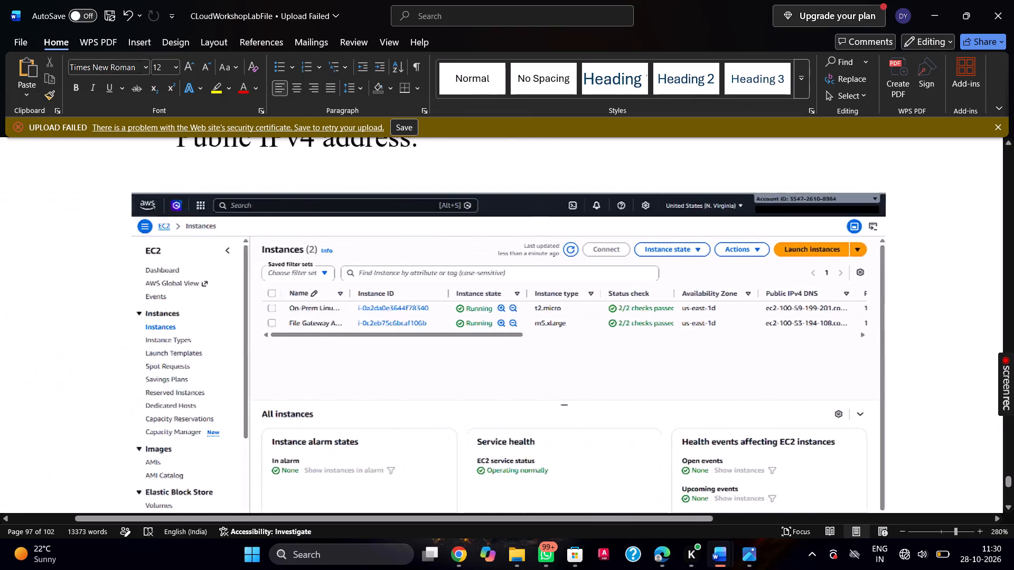
scroll(649, 296, right, 1)
scroll(649, 296, up, 1)
scroll(571, 306, left, 1)
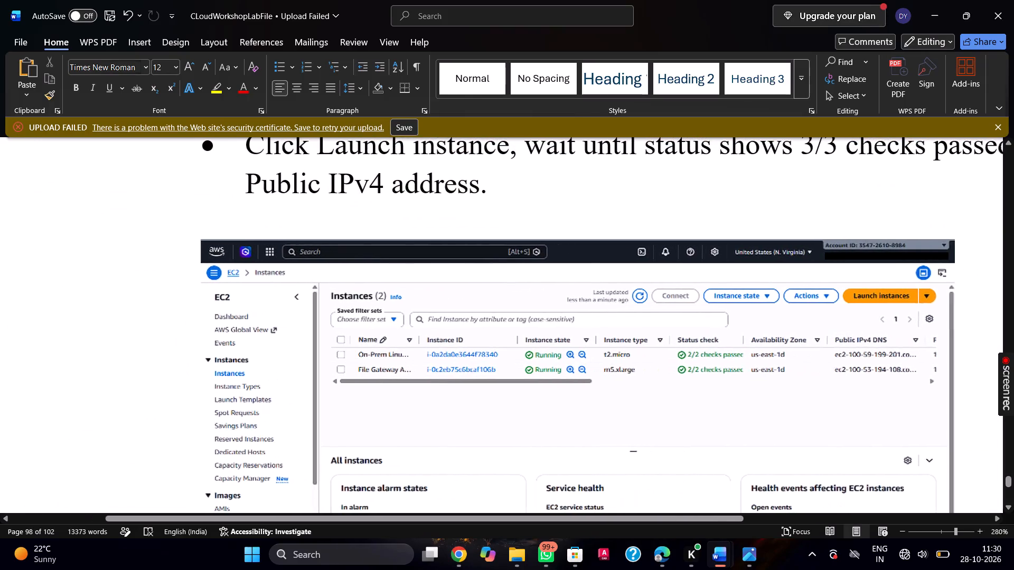
scroll(571, 306, left, 1)
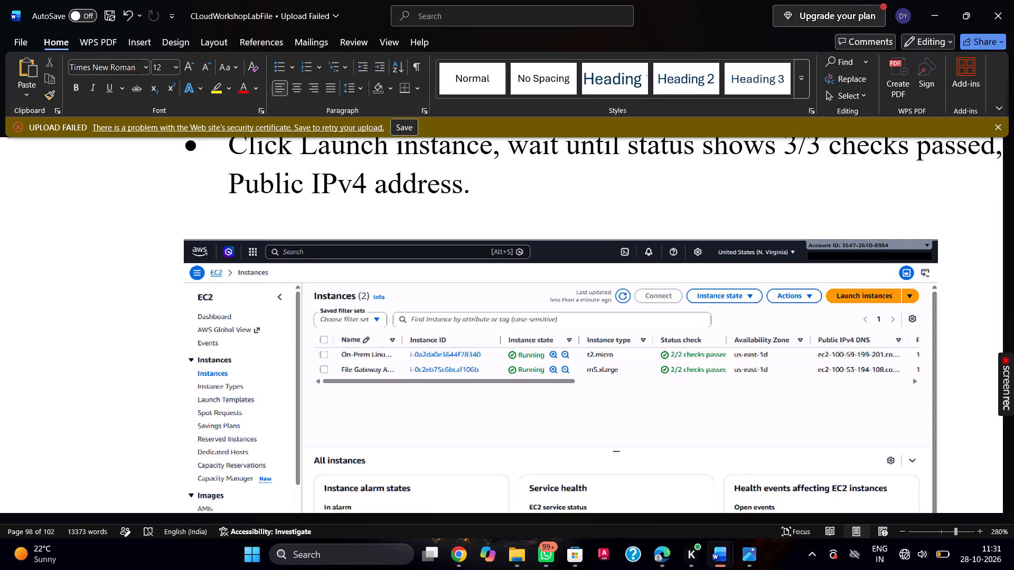
click(529, 359)
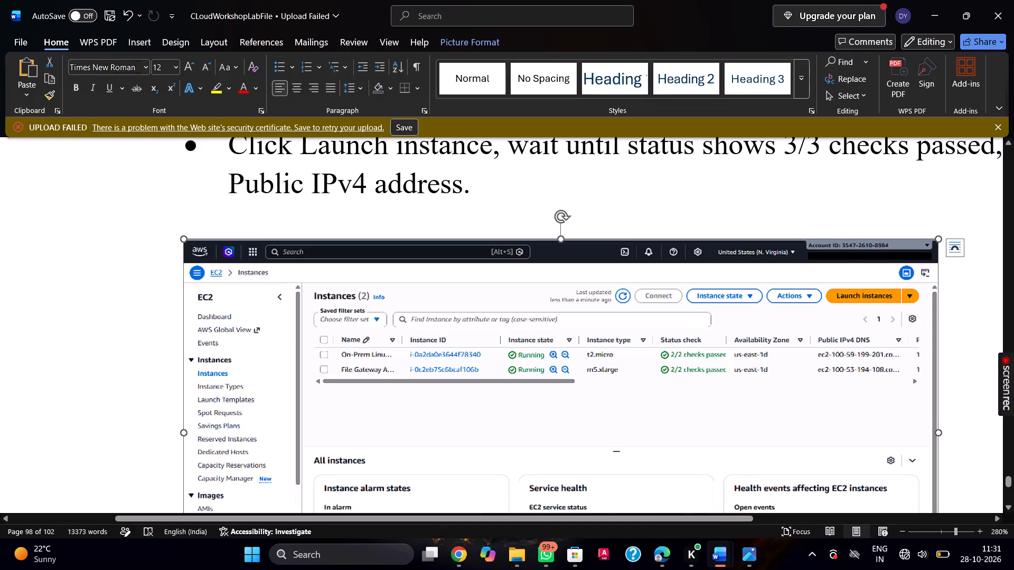
right_click(561, 306)
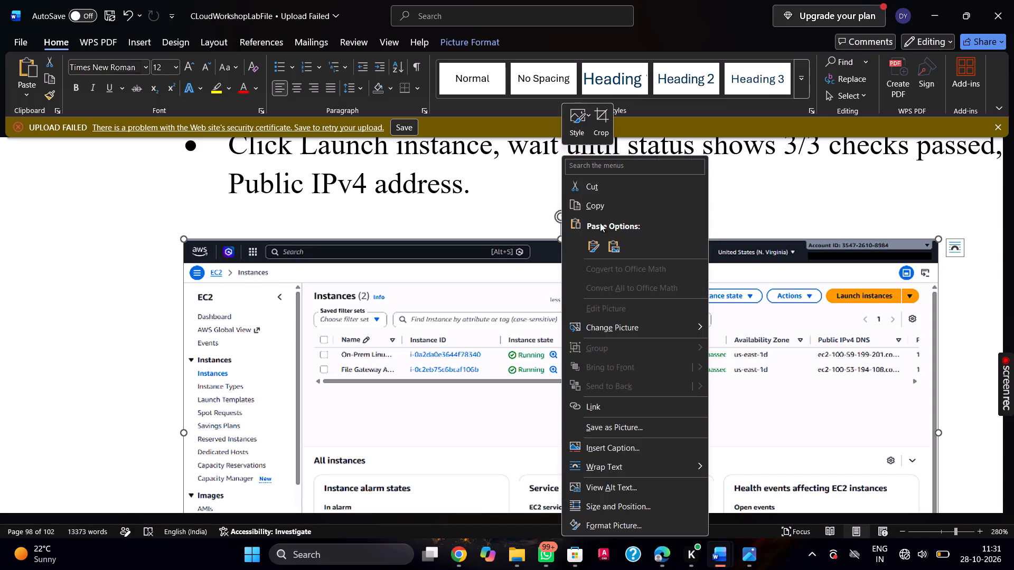
click(604, 113)
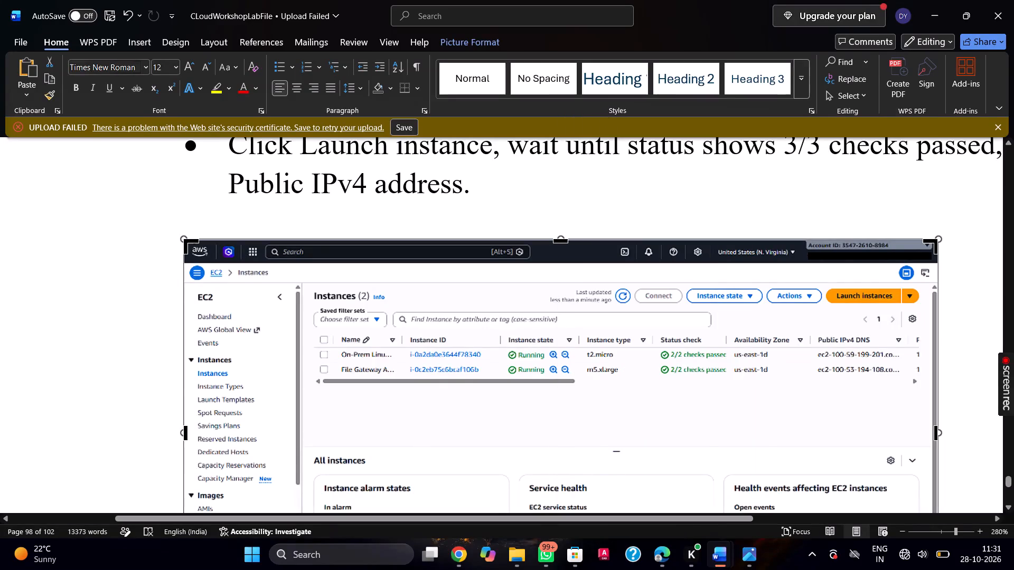
drag(562, 240, 556, 263)
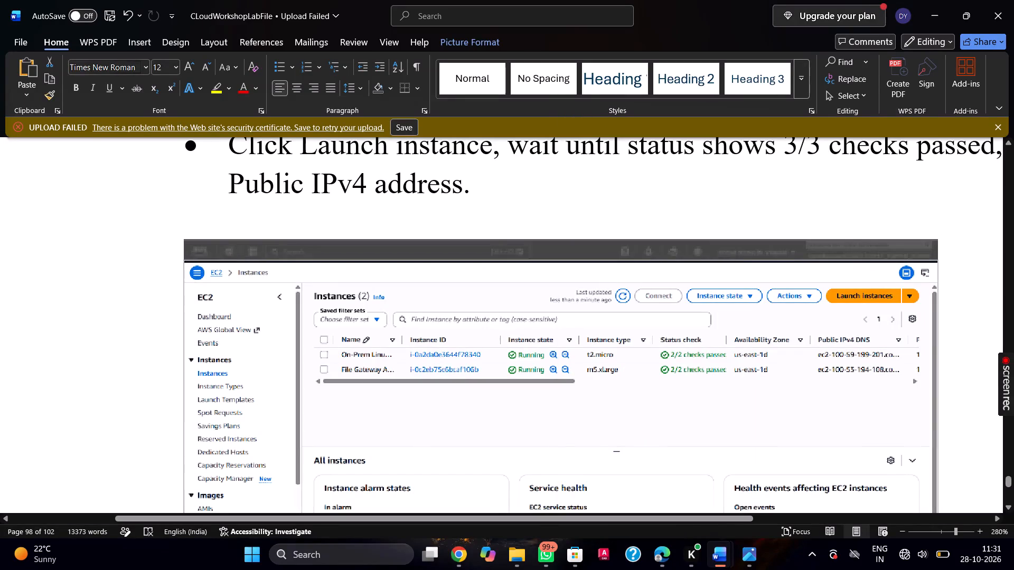
drag(556, 263, 552, 263)
click(465, 151)
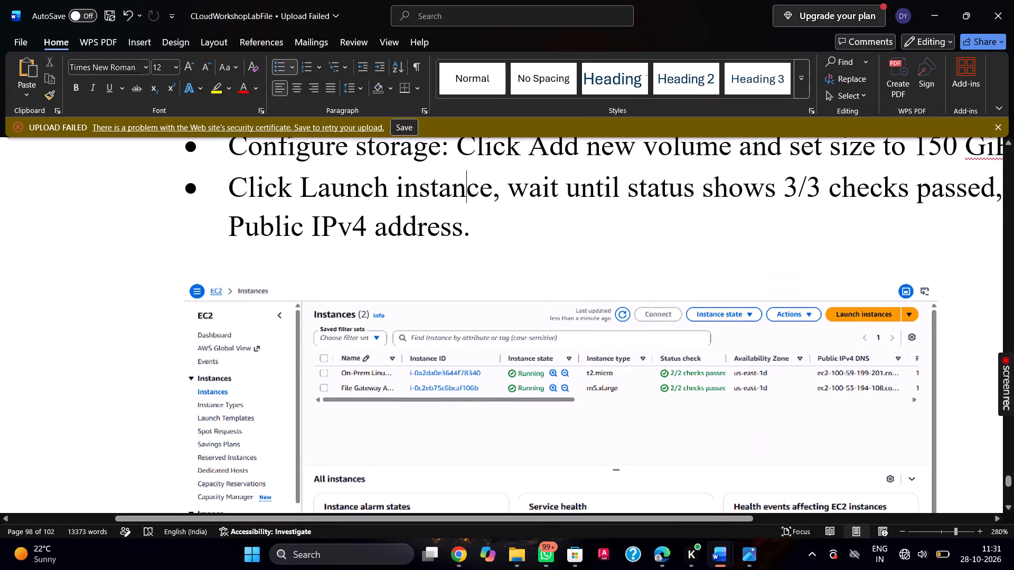
Add an unbulleted line after "Public IPv4 address." and paste the browser header image there, above the EC2 Instances screenshot.
click(491, 236)
key(Return)
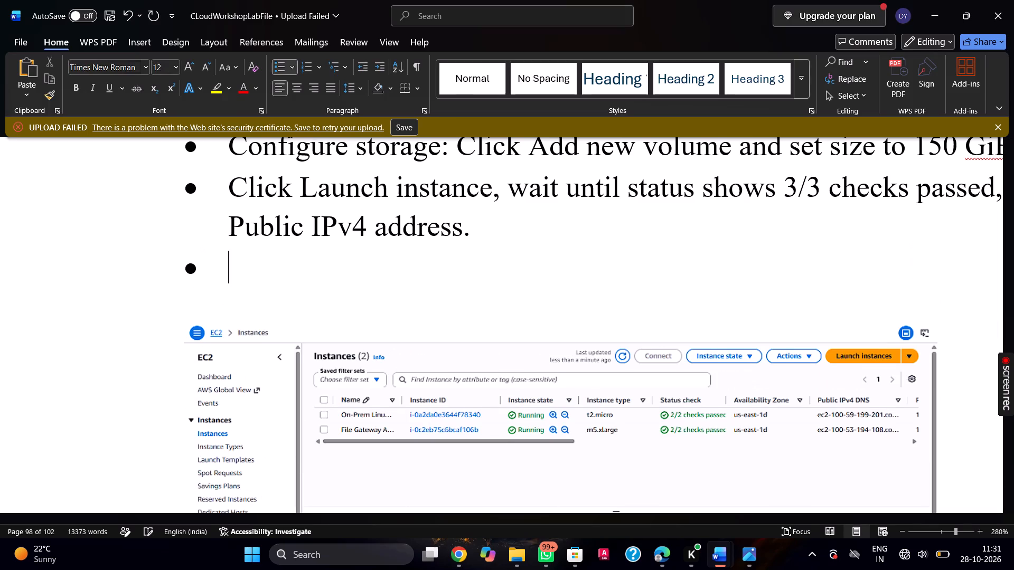
key(BackSpace)
key(BackSpace)
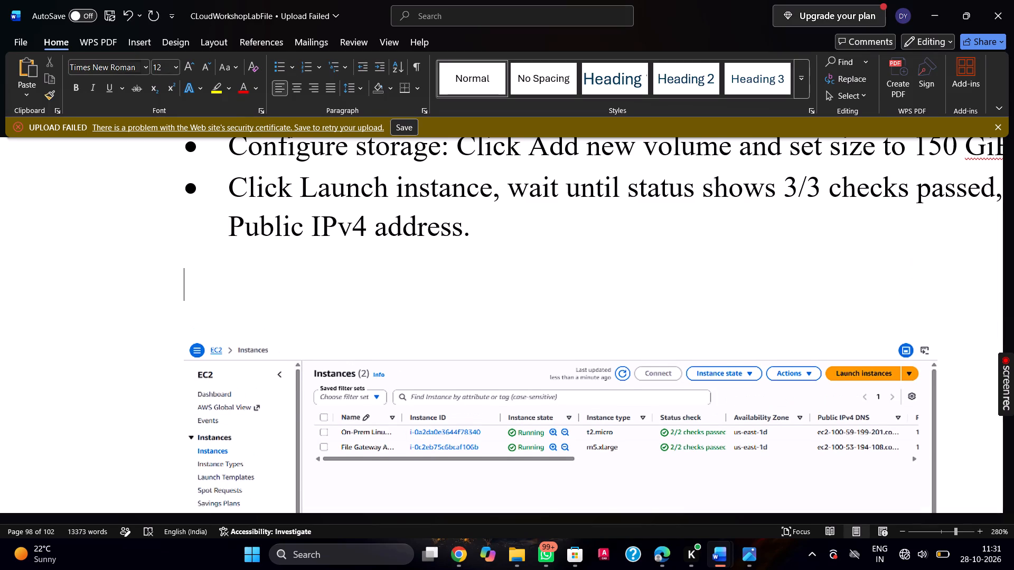
key(ctrl+v)
click(584, 294)
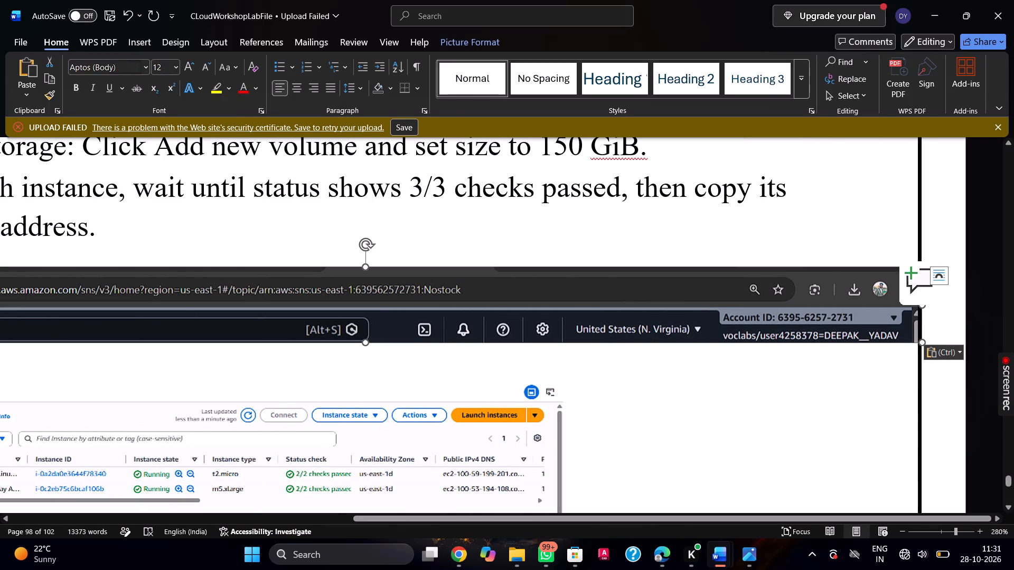
Narrow the header image to about 10.95 cm wide, ending slightly past the EC2 Instances screenshot's right edge.
drag(924, 307, 677, 308)
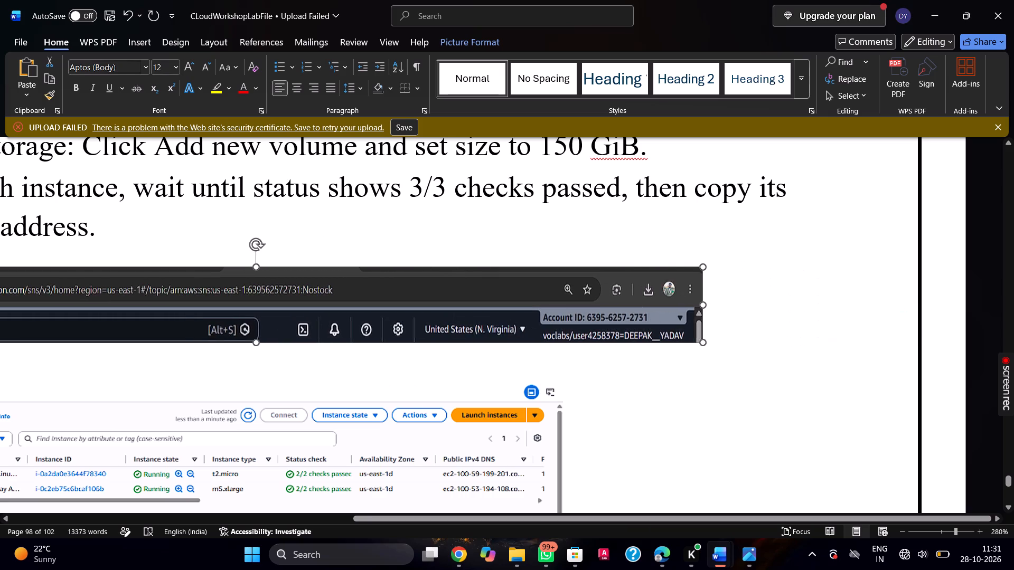
drag(677, 308, 574, 321)
scroll(574, 321, right, 3)
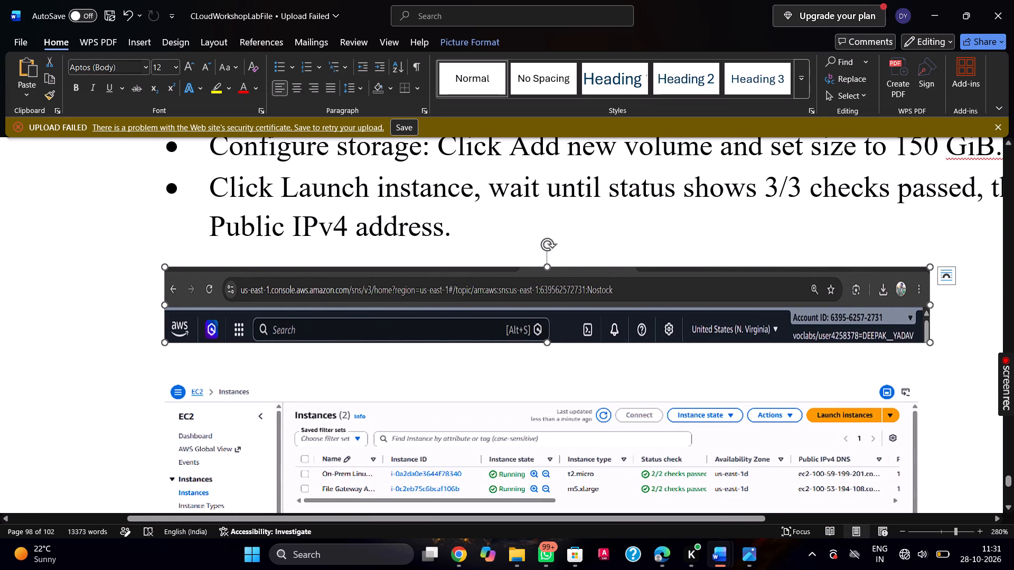
Set the header image's text wrapping to Behind Text so it sits against the EC2 Instances screenshot.
click(947, 279)
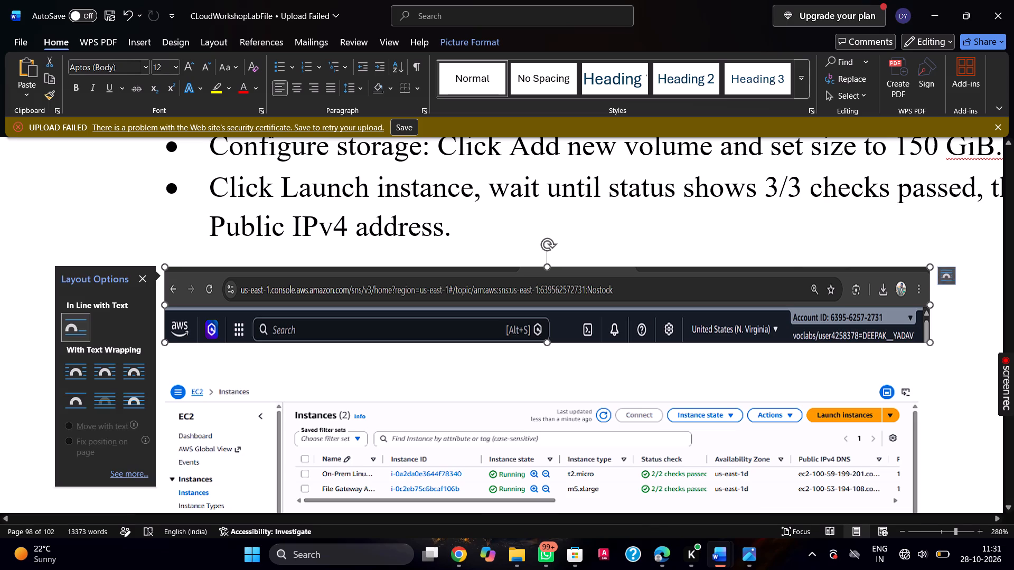
click(95, 397)
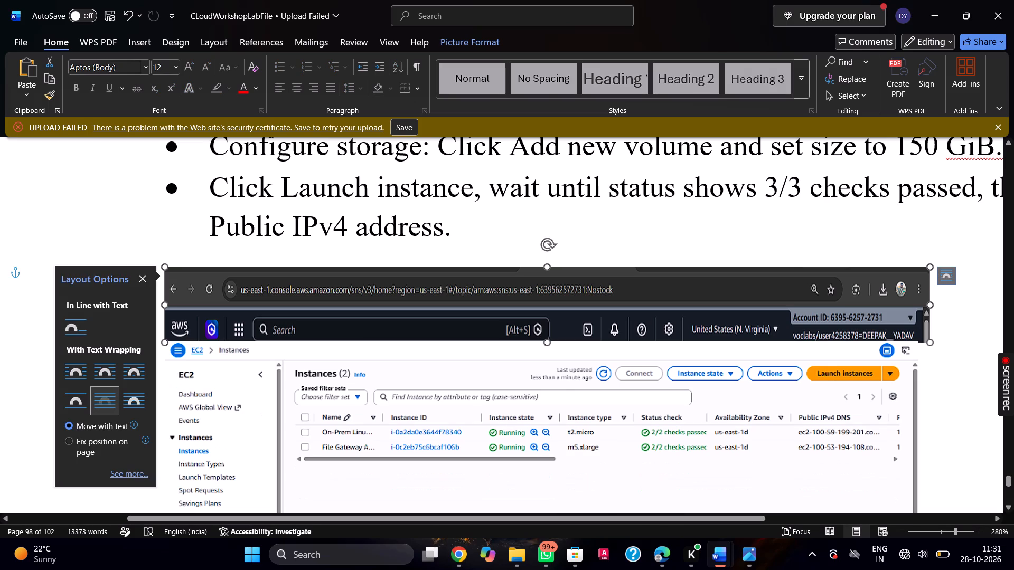
double_click(842, 311)
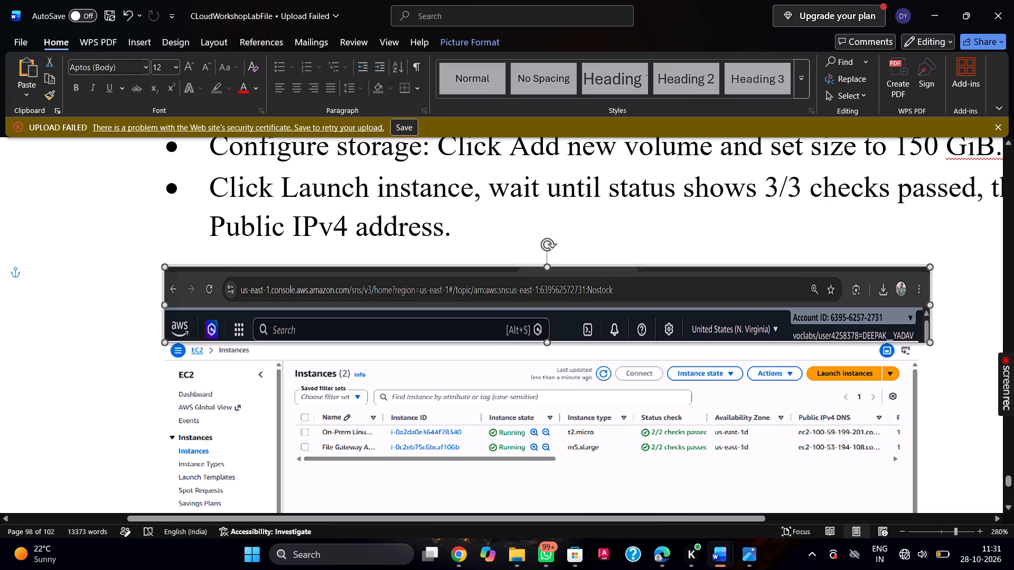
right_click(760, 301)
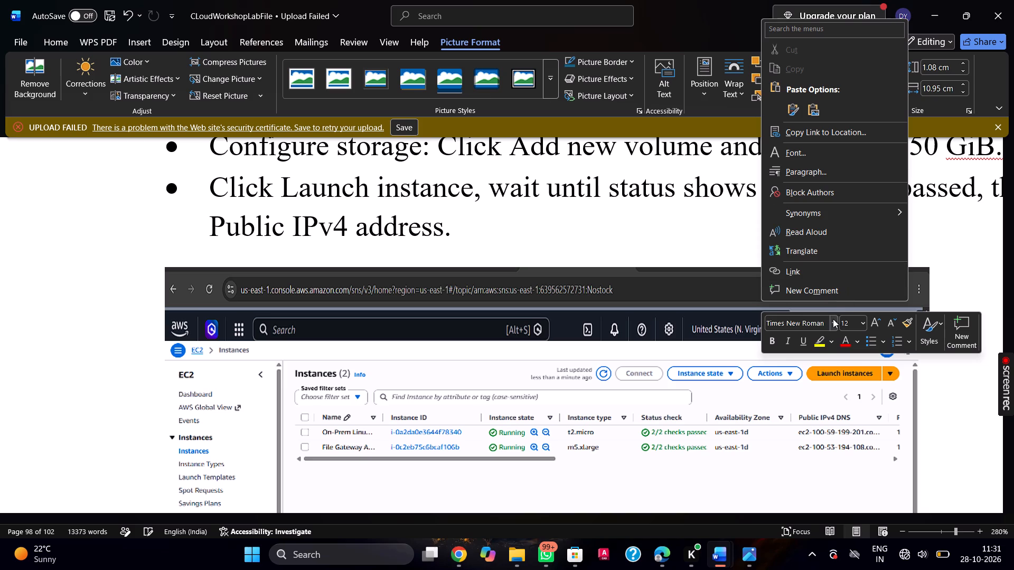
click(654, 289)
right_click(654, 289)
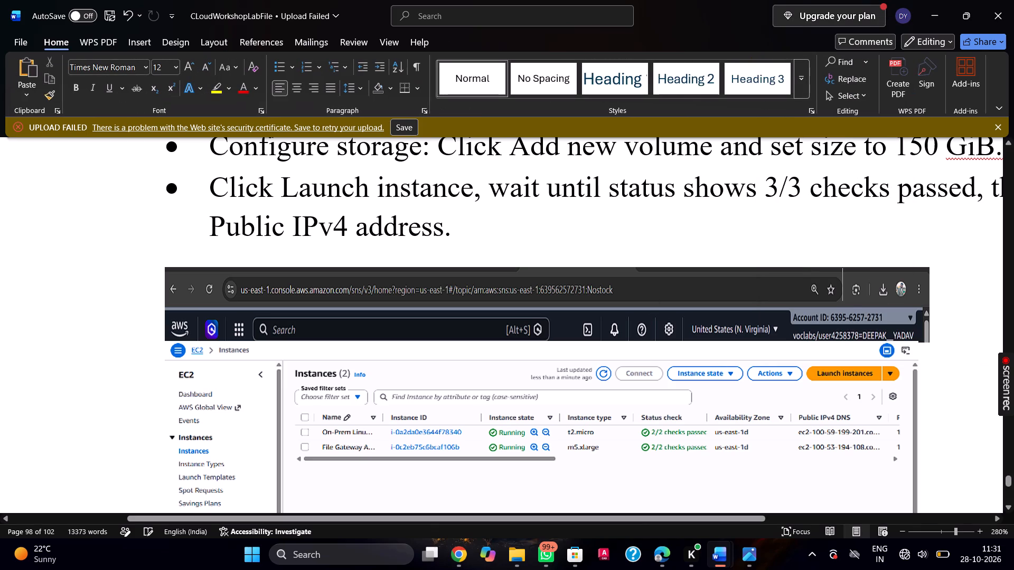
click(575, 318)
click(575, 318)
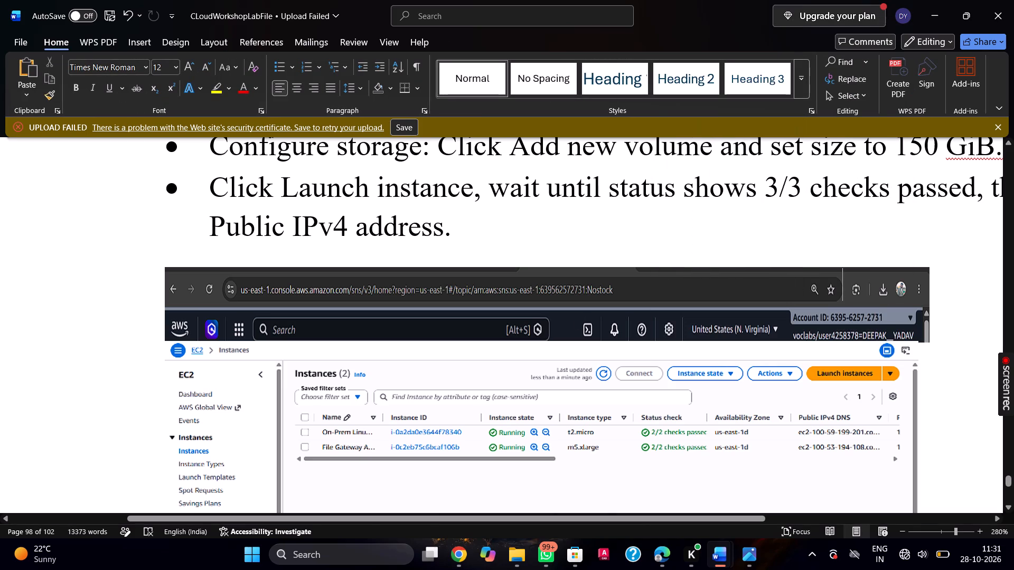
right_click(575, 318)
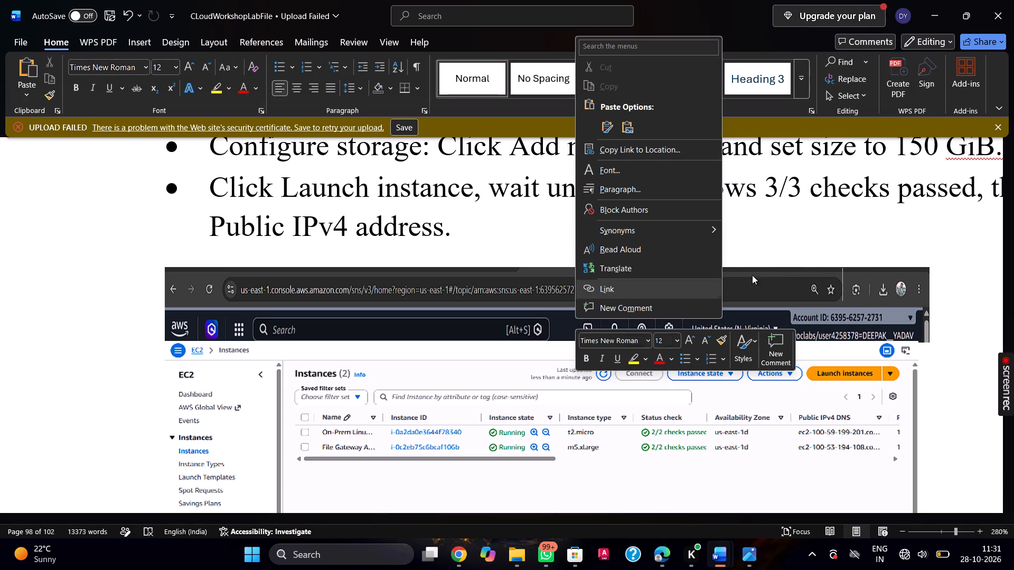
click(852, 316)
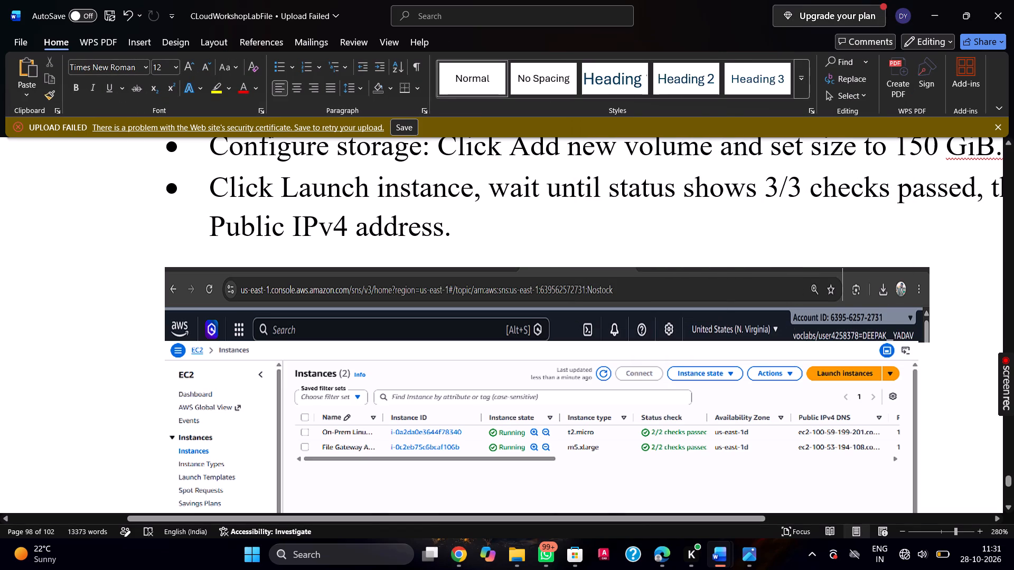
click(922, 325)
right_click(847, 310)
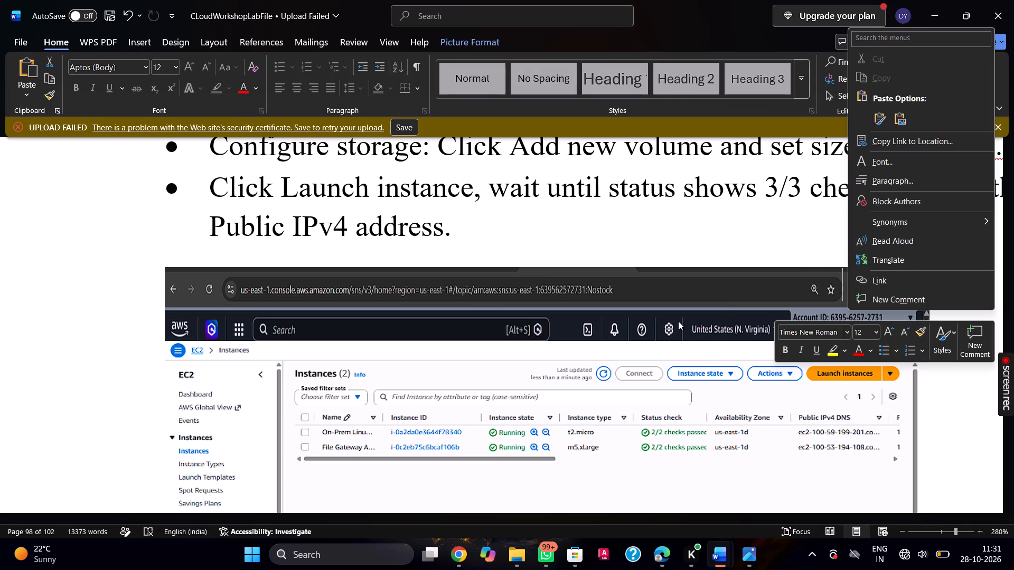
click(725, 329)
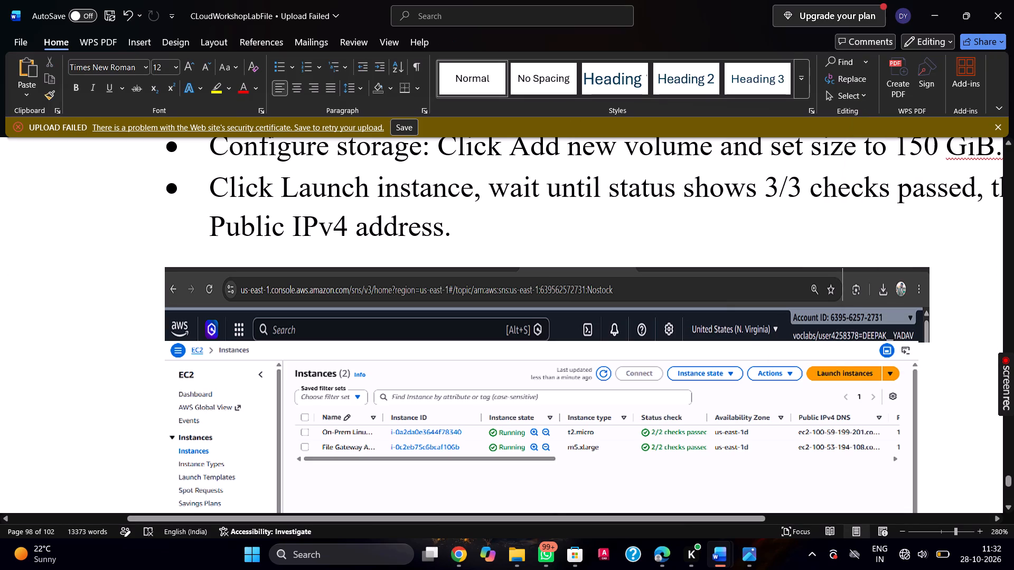
Crop the scrollbar strip off the header image's right edge to line it up with the EC2 Instances screenshot.
click(921, 326)
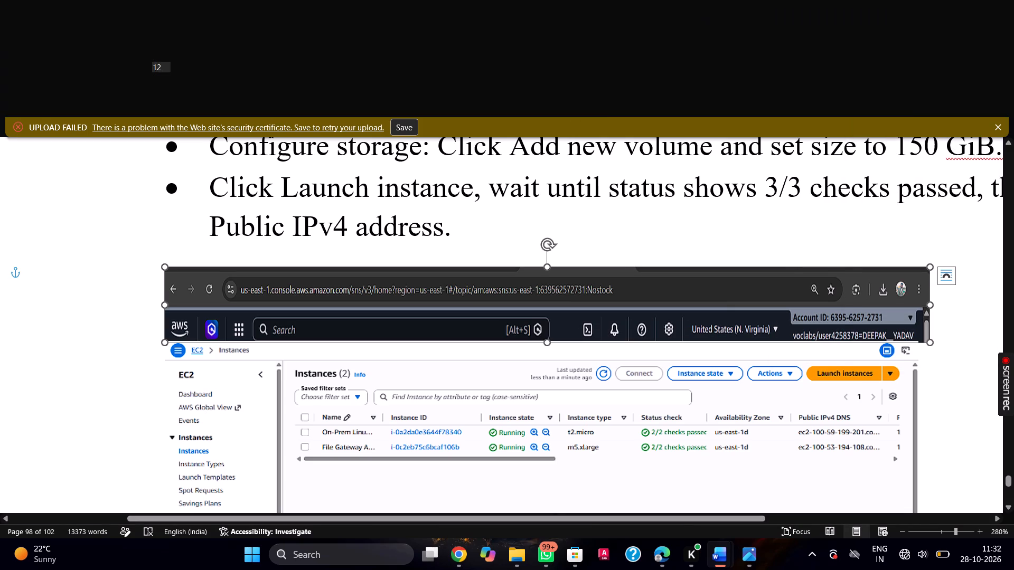
right_click(921, 326)
click(909, 120)
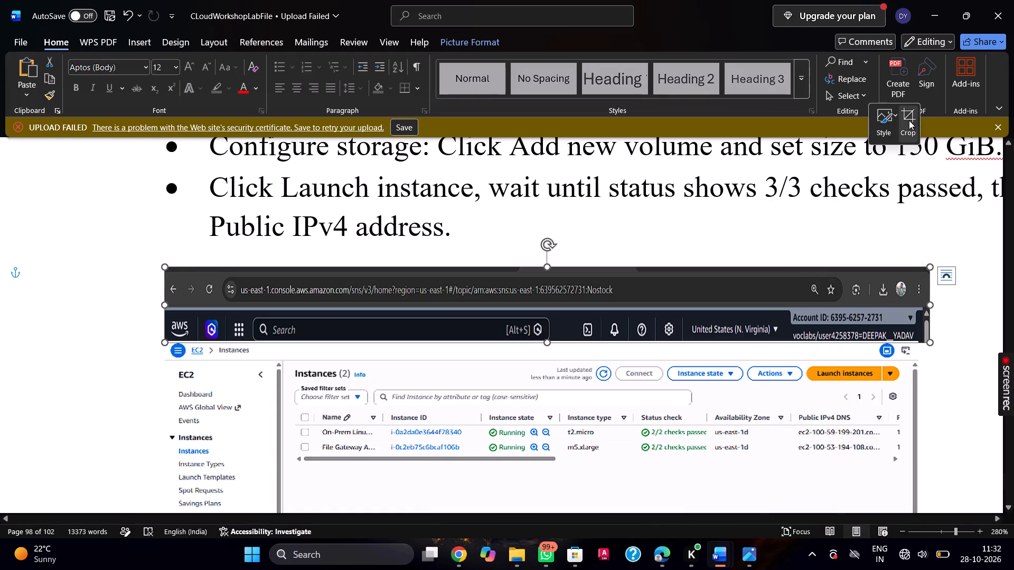
drag(927, 303, 920, 302)
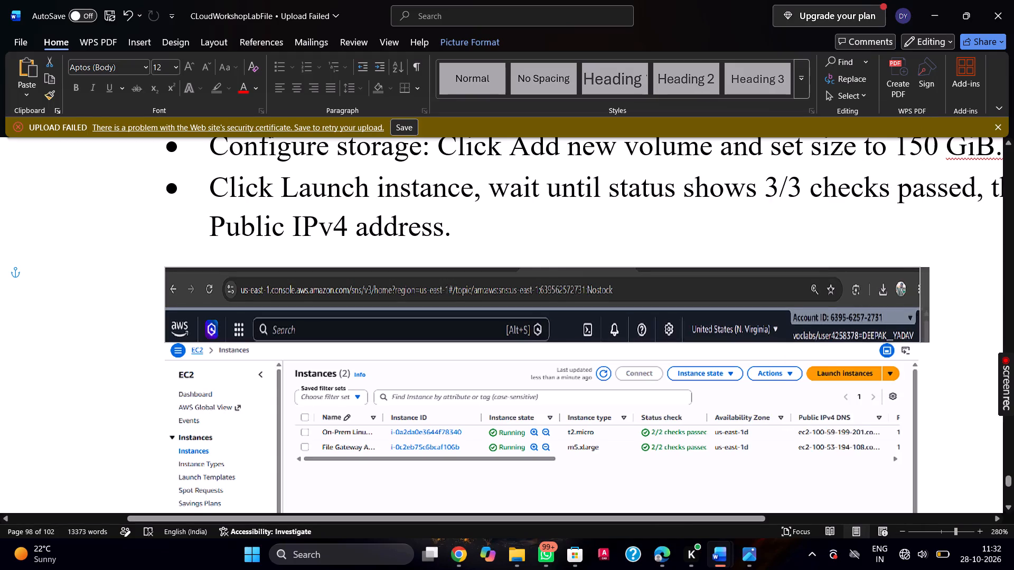
drag(920, 302, 922, 302)
click(936, 377)
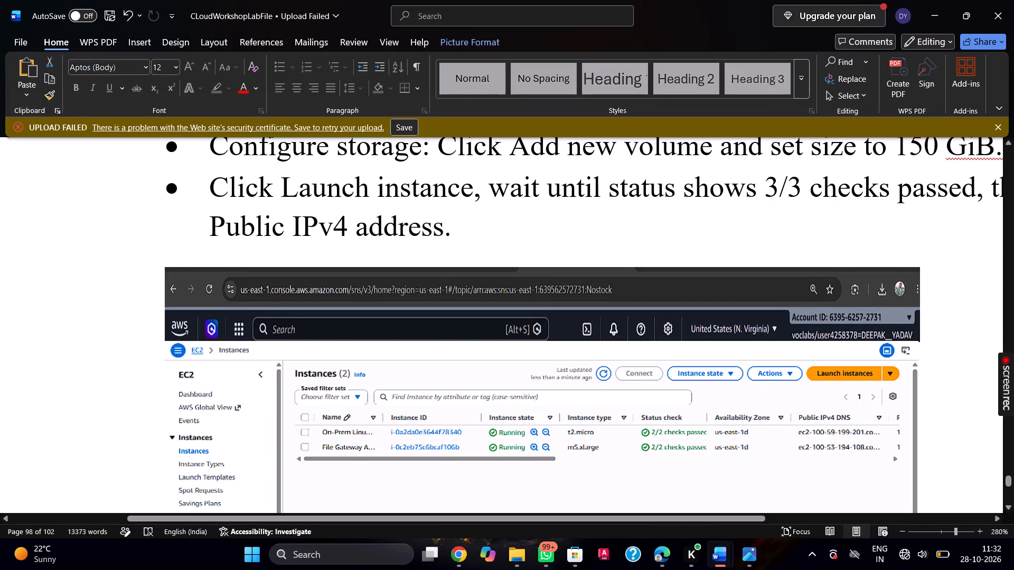
Shorten the header image above the EC2 Instances screenshot to about two-thirds of its height, keeping its bottom edge against the screenshot.
click(842, 239)
scroll(842, 239, up, 1)
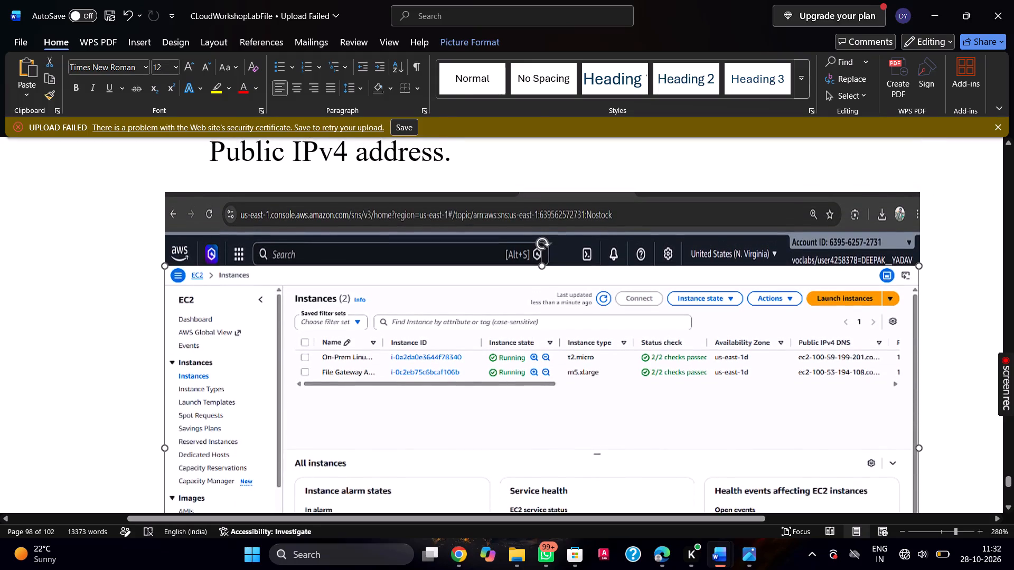
click(513, 237)
click(550, 243)
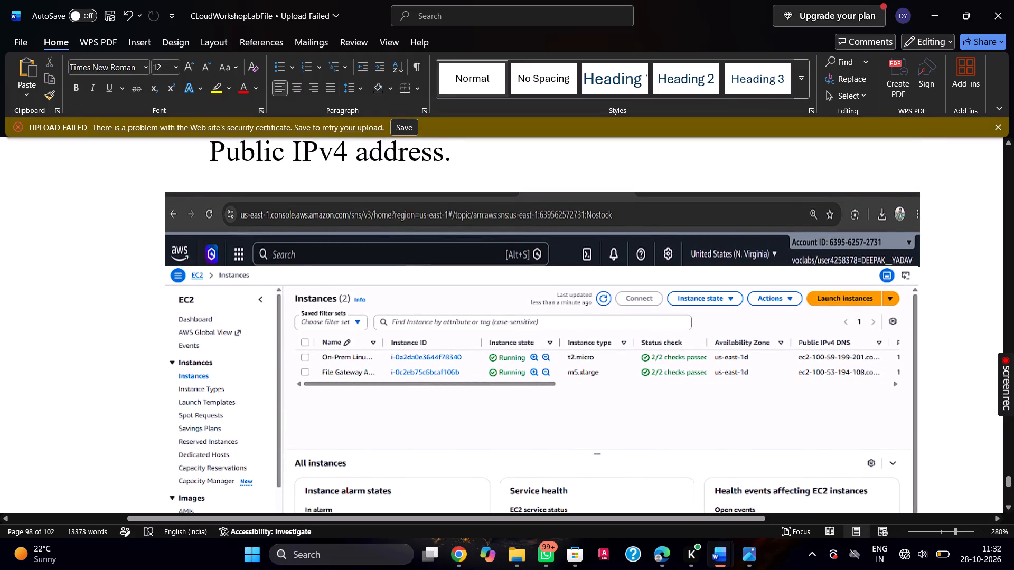
click(586, 260)
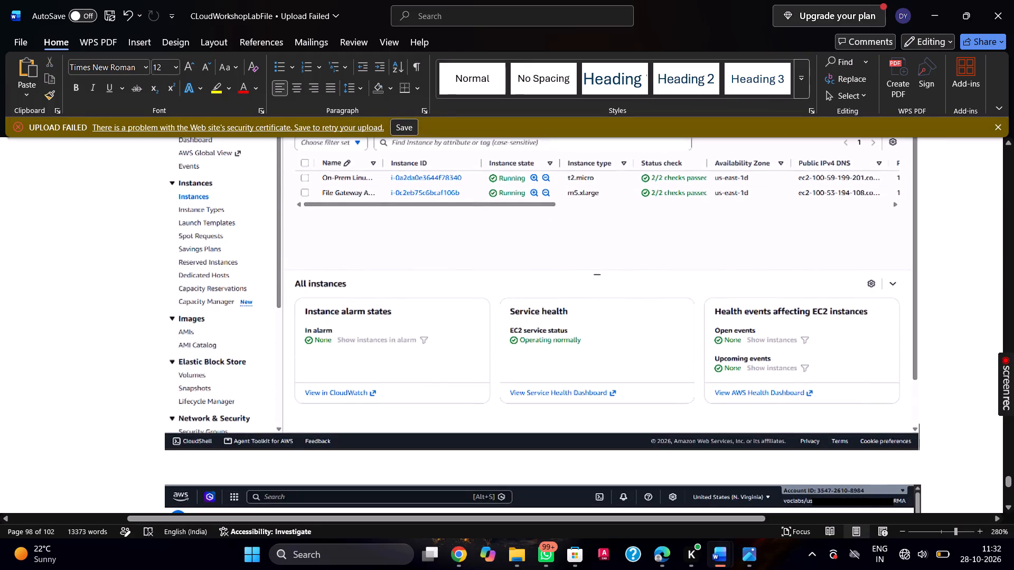
scroll(560, 252, up, 1)
right_click(619, 204)
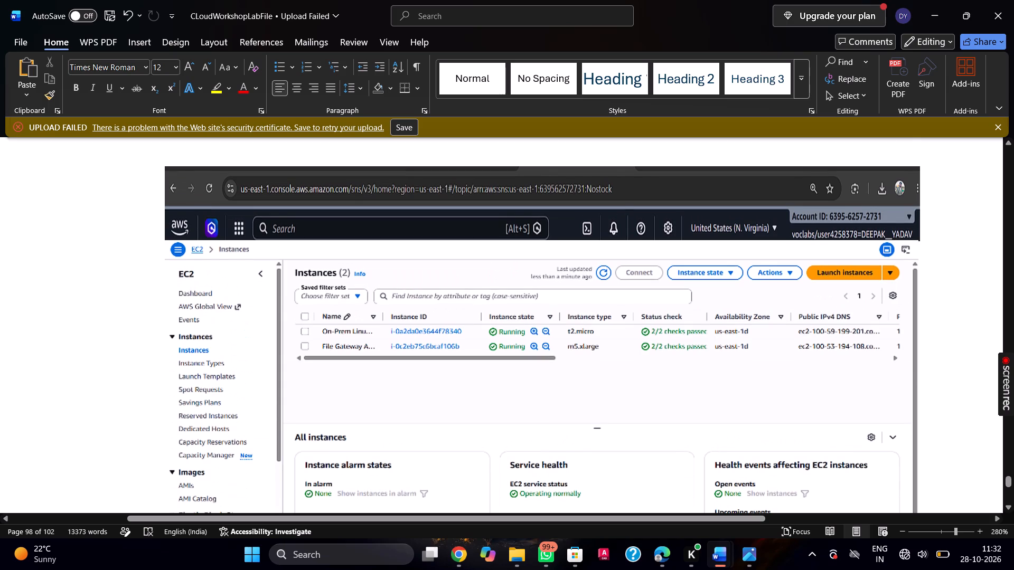
click(556, 196)
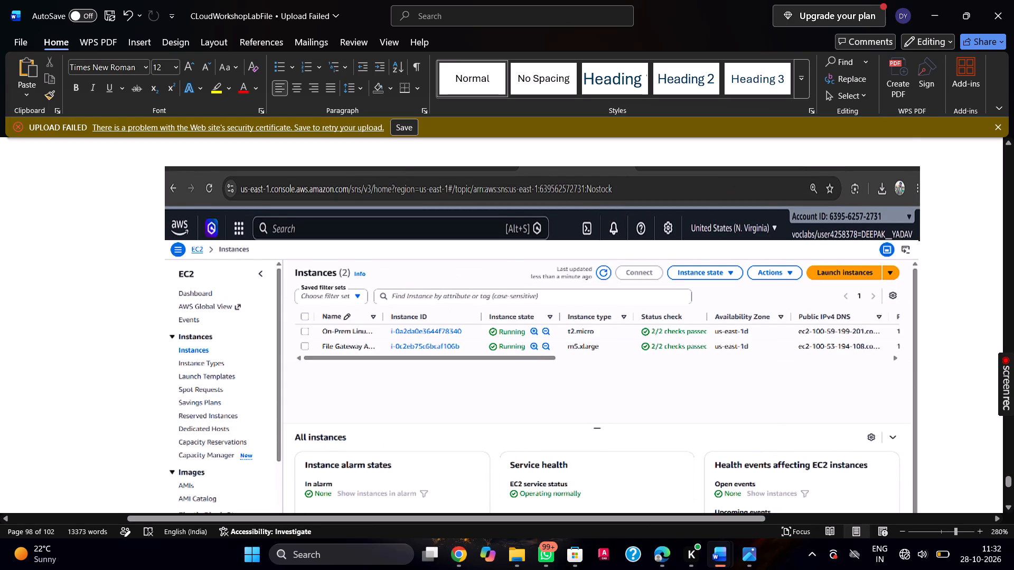
click(495, 210)
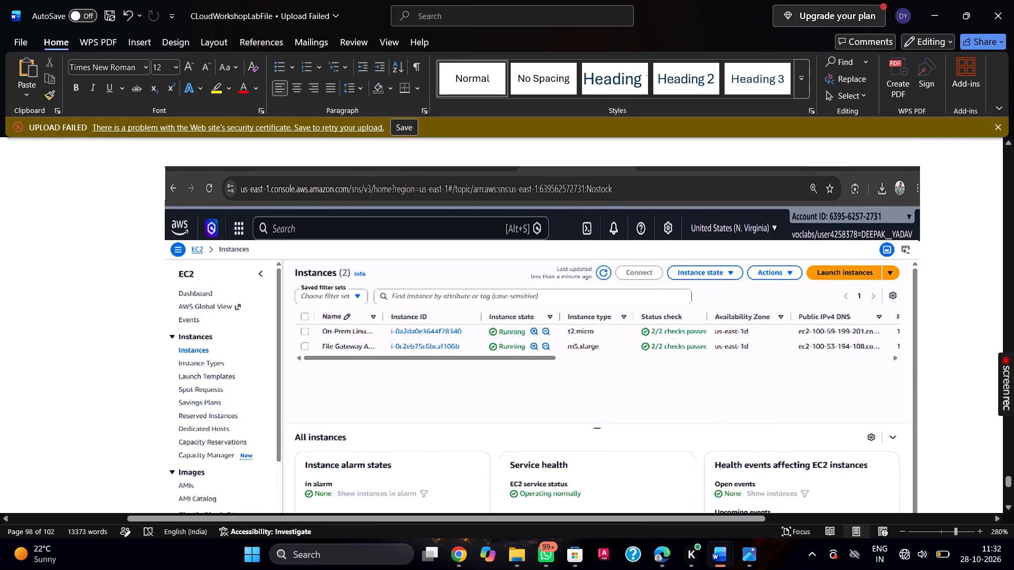
click(466, 233)
scroll(466, 233, up, 1)
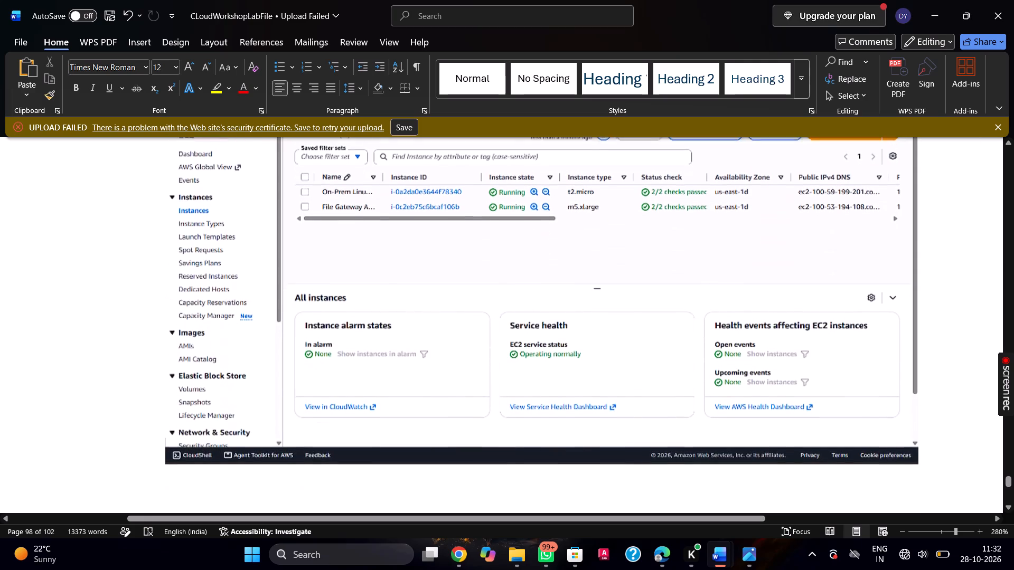
right_click(737, 371)
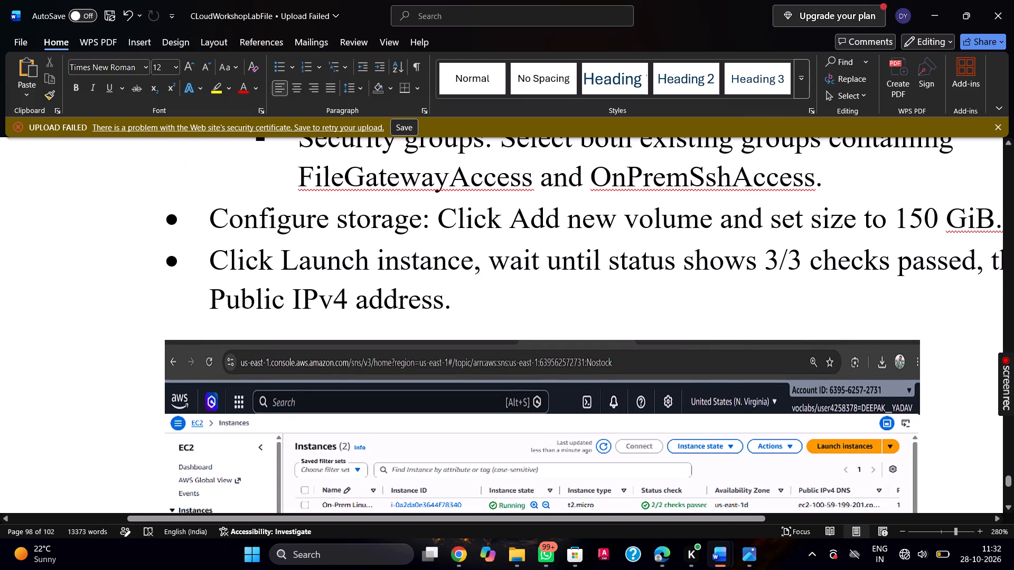
click(522, 355)
click(522, 355)
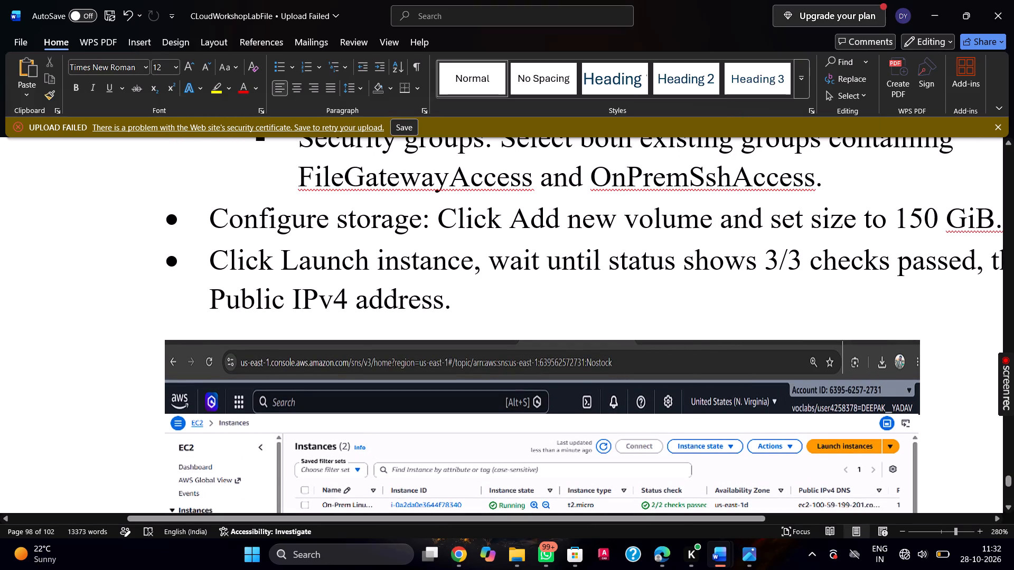
click(522, 355)
click(463, 367)
click(463, 367)
click(638, 368)
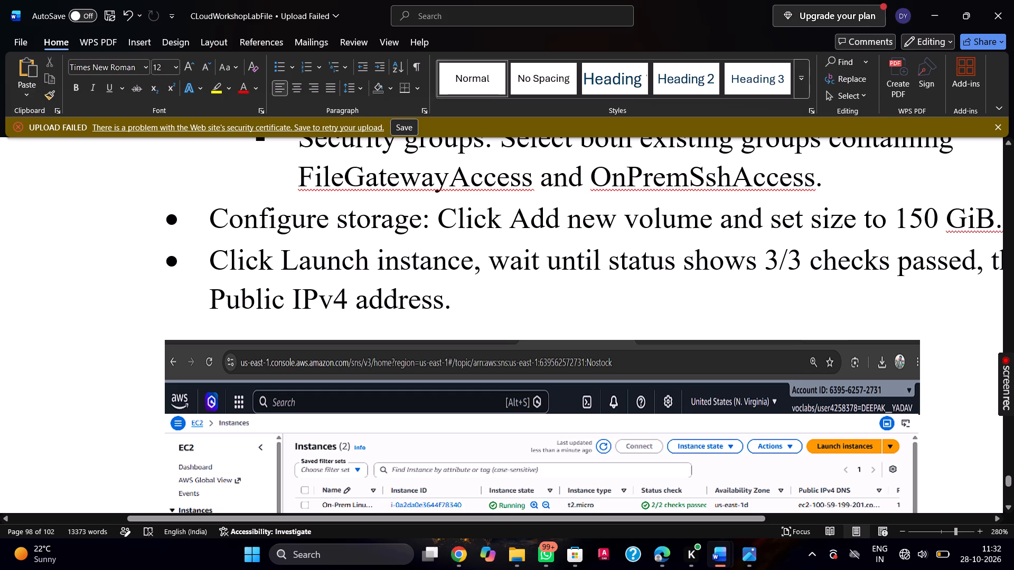
click(581, 369)
right_click(581, 369)
click(581, 369)
right_click(581, 369)
click(869, 365)
right_click(869, 365)
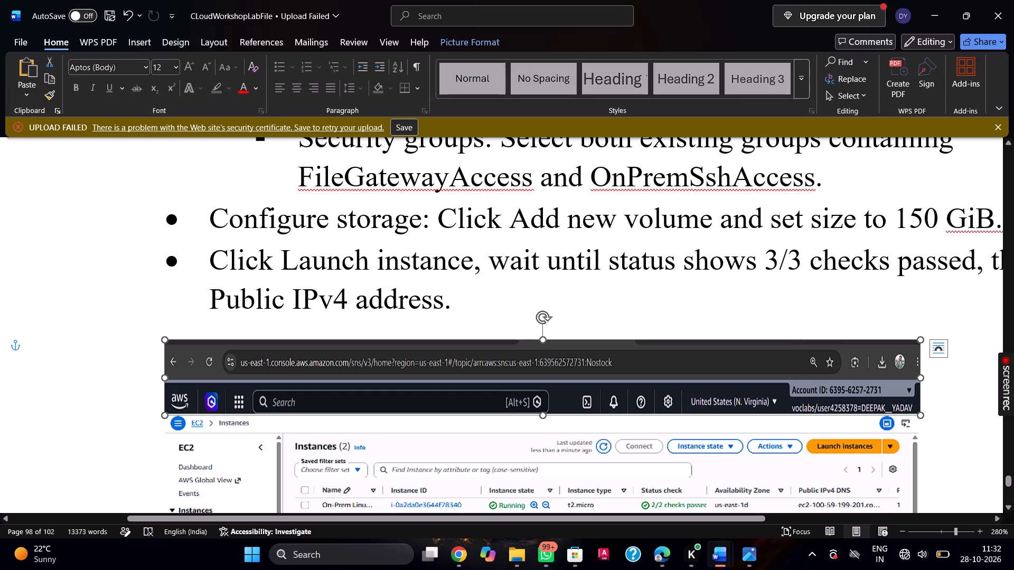
drag(542, 337, 542, 351)
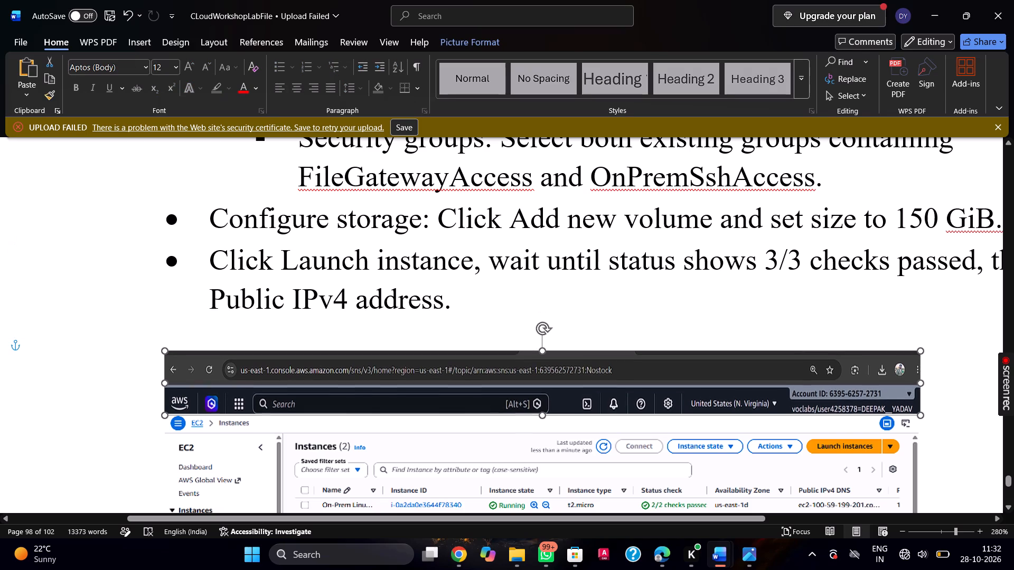
drag(542, 351, 541, 365)
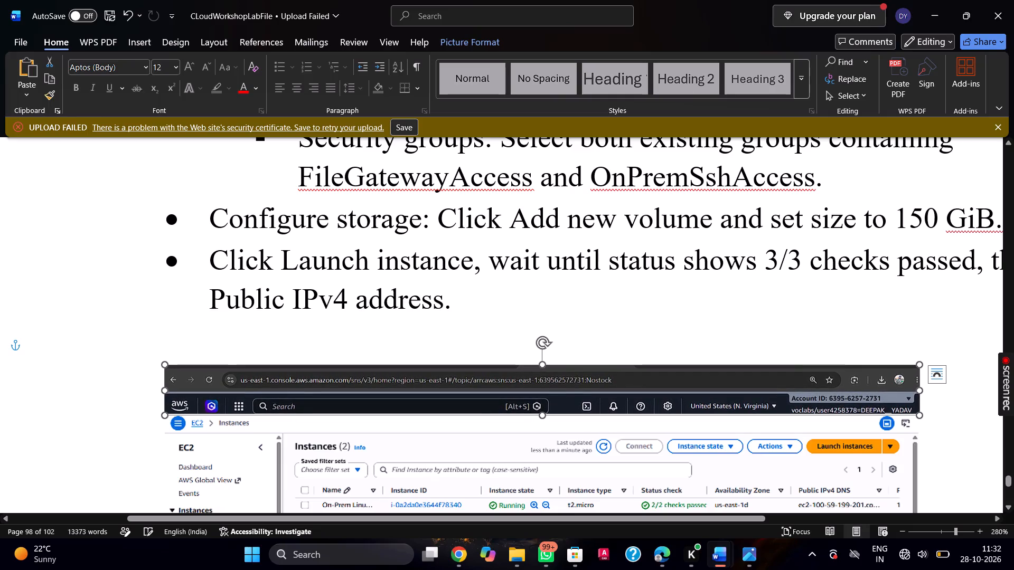
click(493, 313)
Crop the old AWS header off the top of the File Gateway screenshot, just above the Storage gateway breadcrumb.
scroll(493, 313, down, 2)
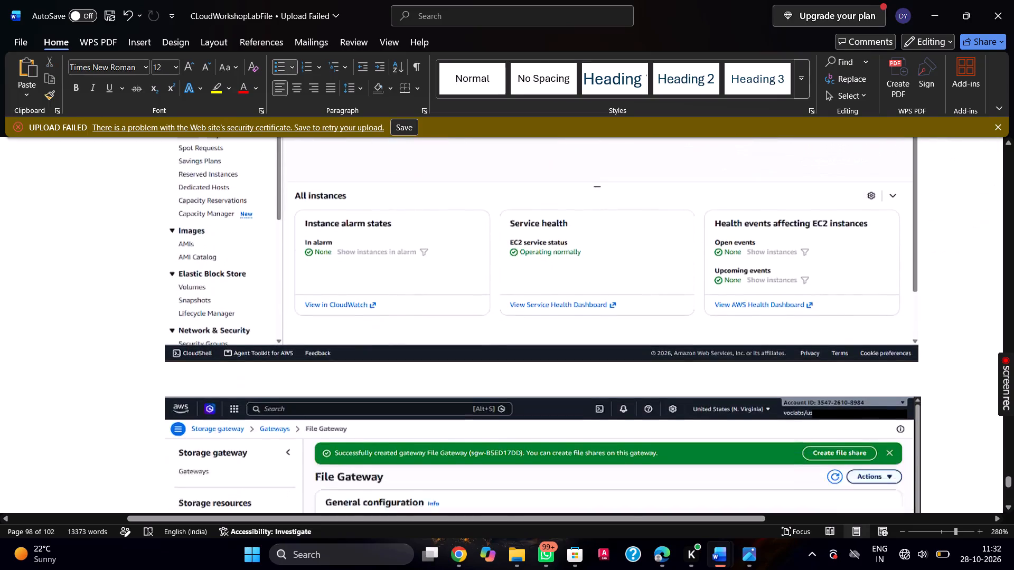
scroll(493, 313, down, 1)
click(486, 322)
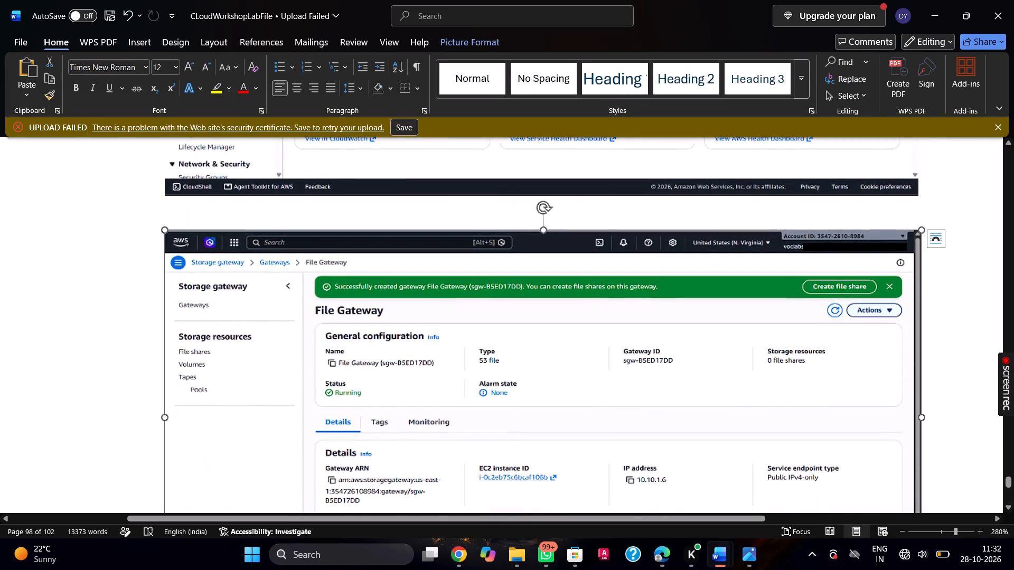
right_click(557, 316)
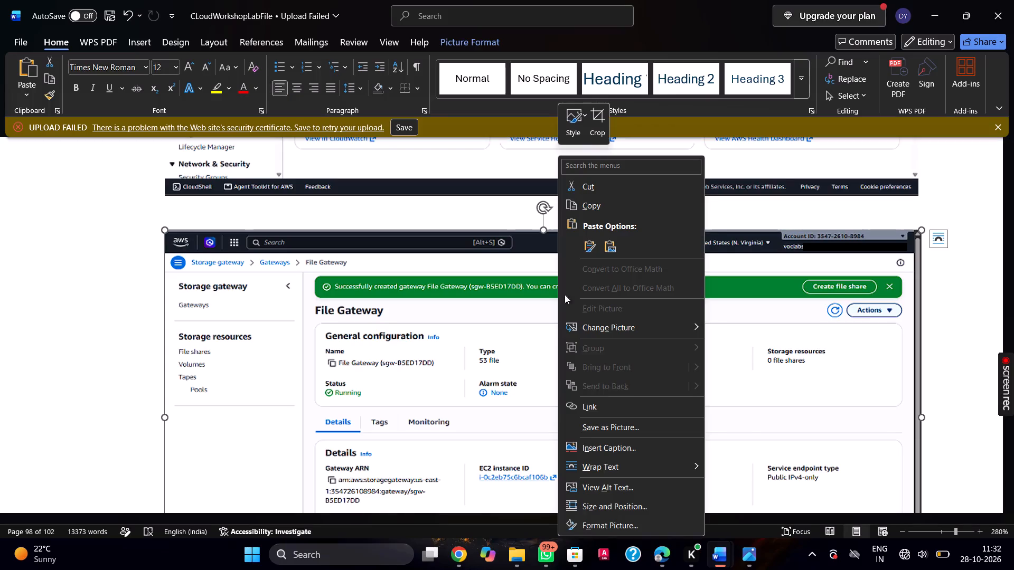
click(595, 127)
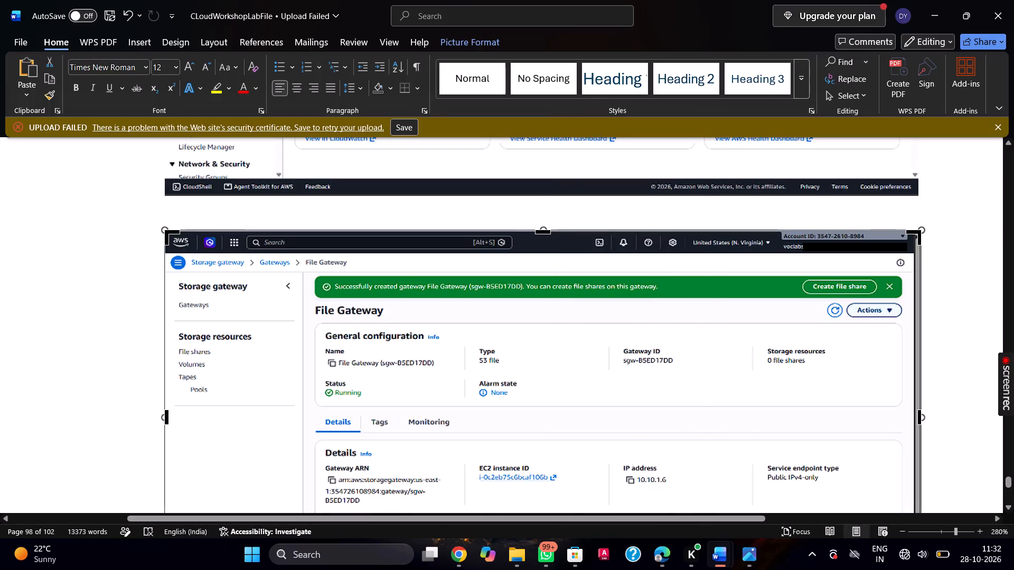
drag(542, 231, 542, 245)
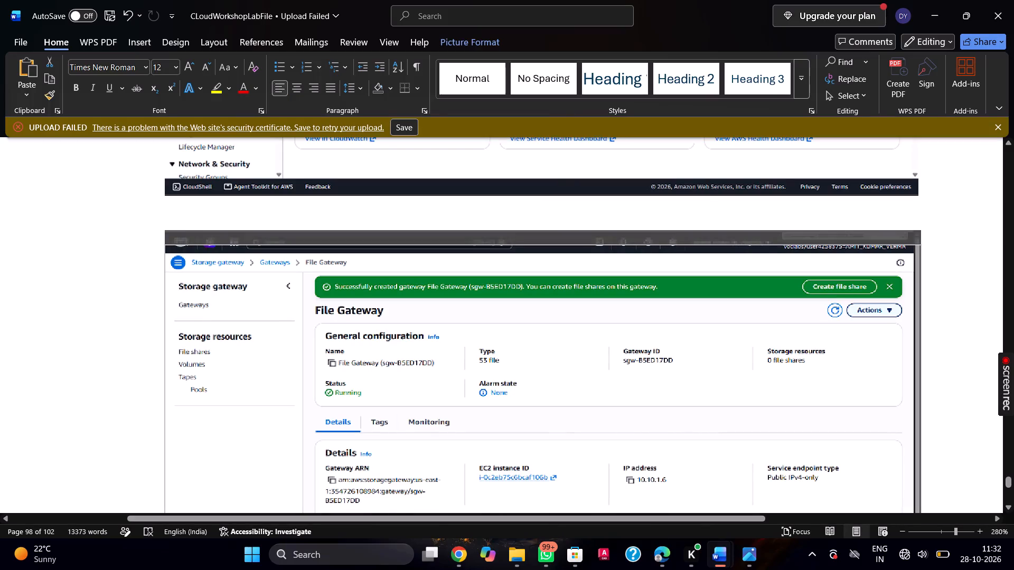
drag(542, 245, 540, 251)
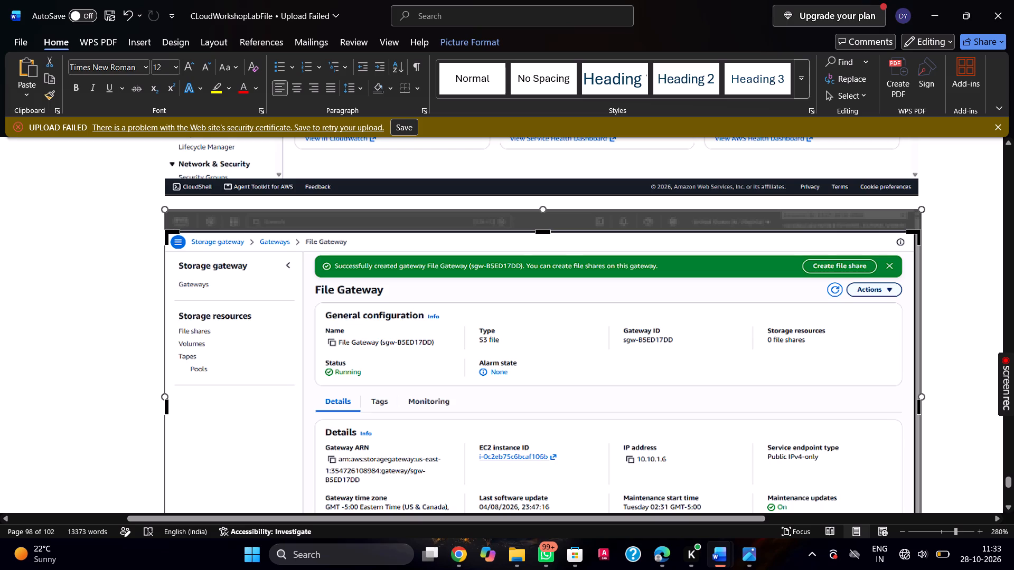
Add a line after the EC2 Instances screenshot and paste the browser header image above the File Gateway screenshot.
click(921, 180)
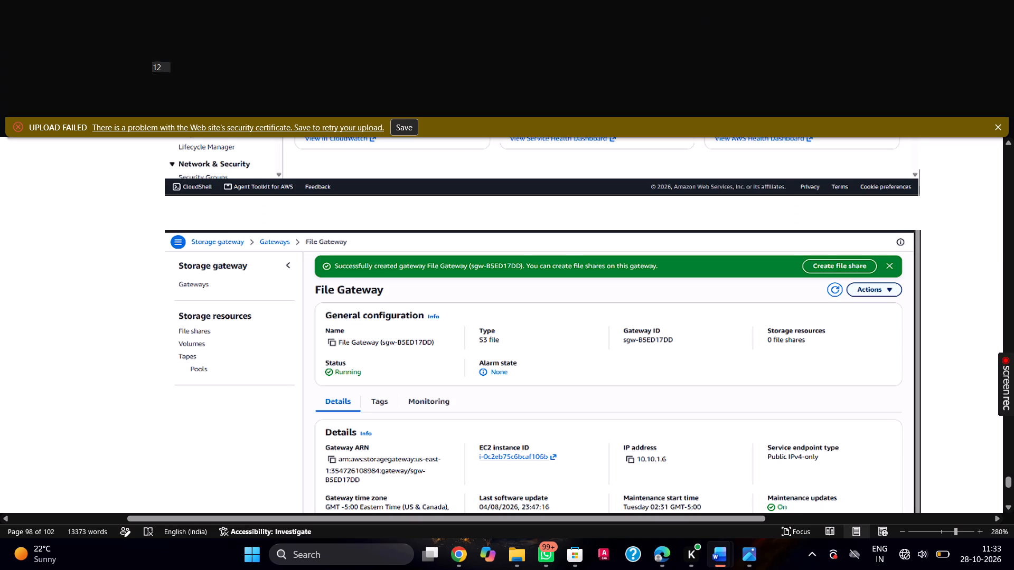
key(Return)
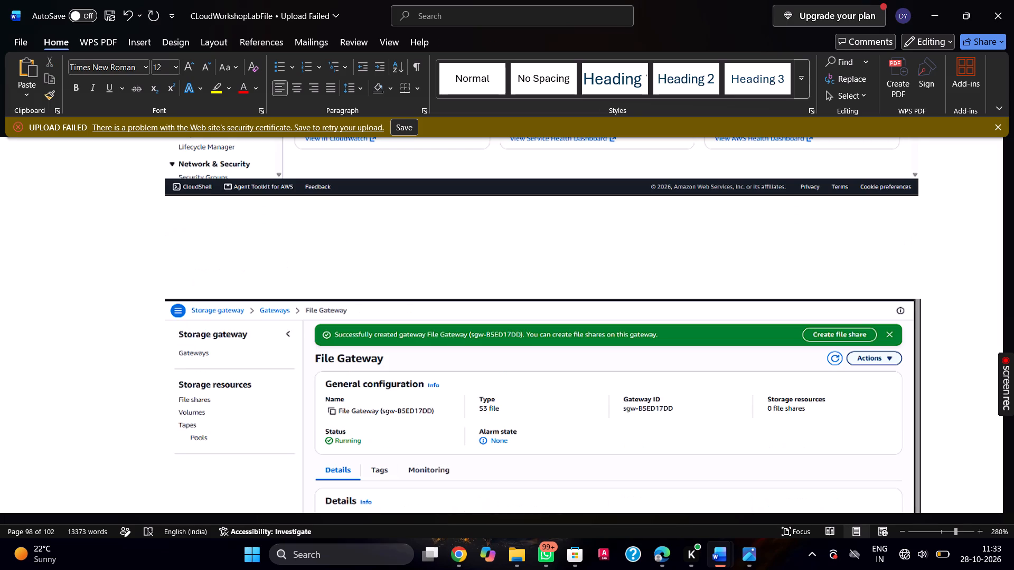
key(ctrl+v)
Narrow the pasted header image so it ends just short of the File Gateway screenshot's right edge.
click(858, 269)
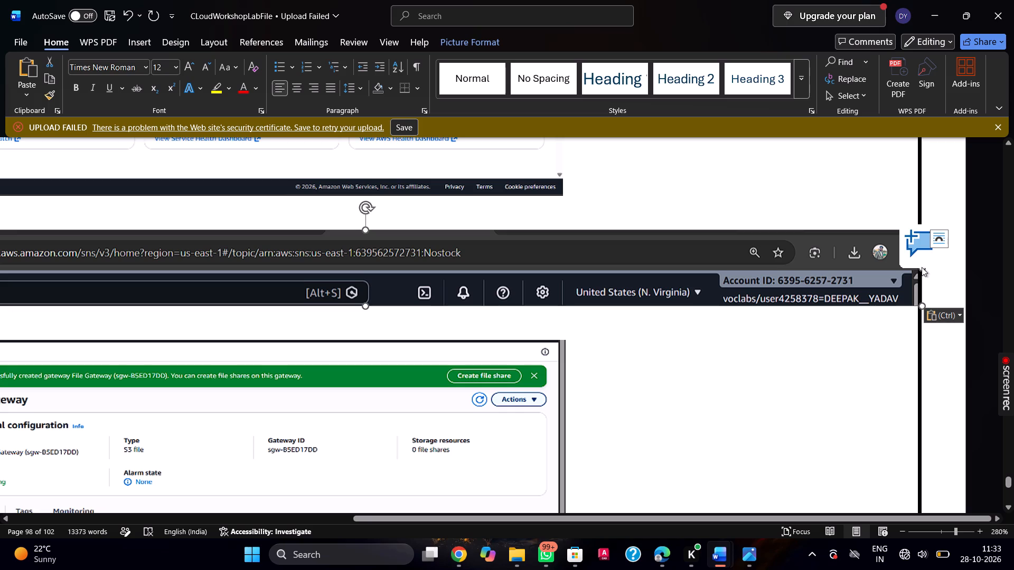
drag(922, 270, 604, 274)
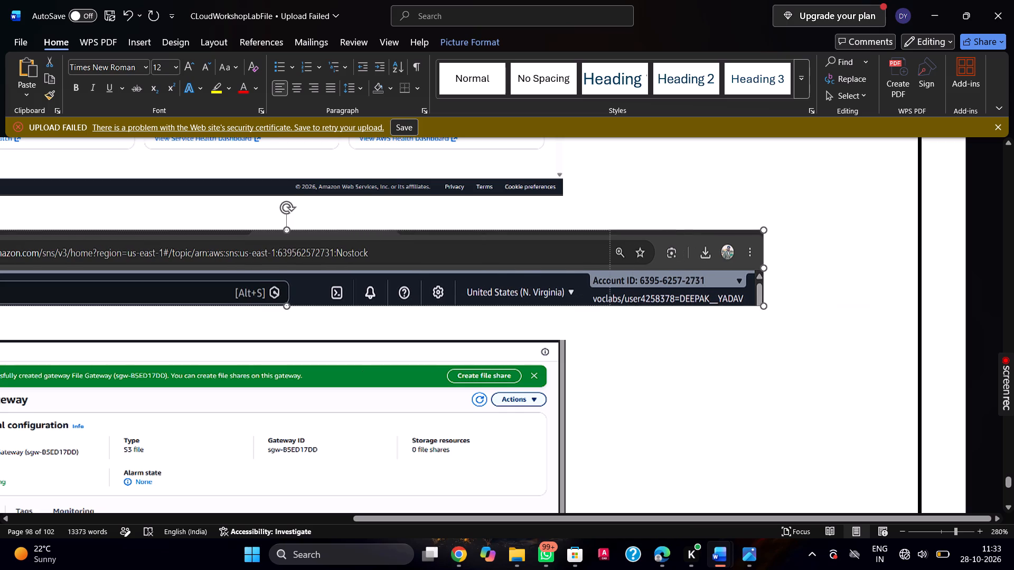
drag(604, 274, 554, 277)
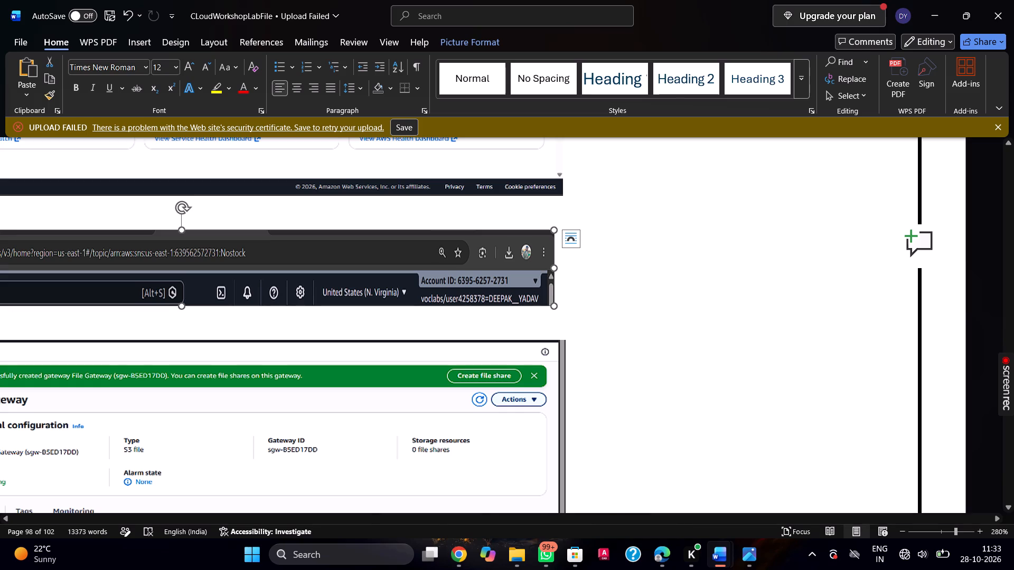
Set the new header image's text wrapping to Behind Text so the File Gateway screenshot moves up against it.
scroll(448, 332, right, 1)
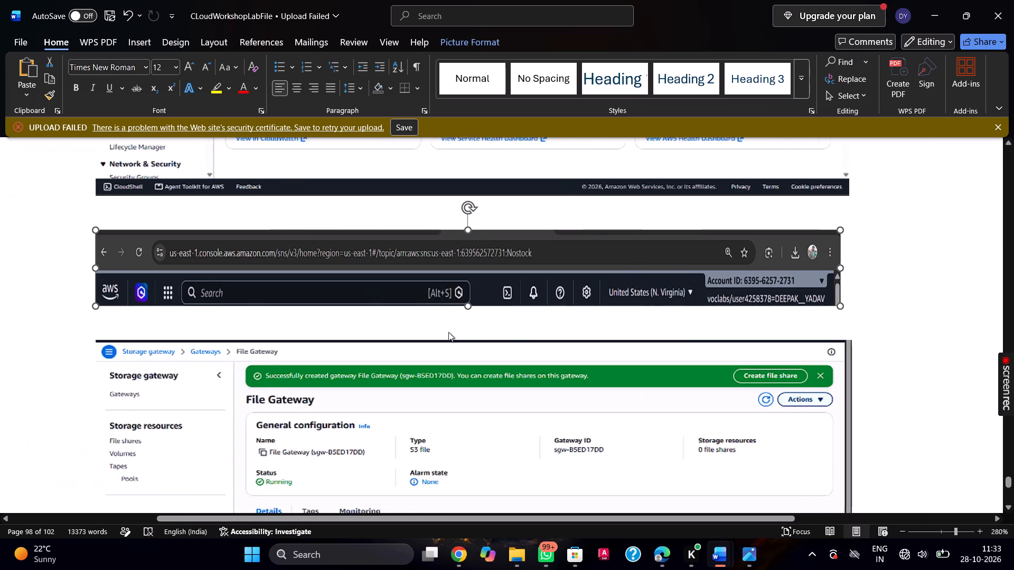
scroll(448, 332, right, 1)
click(573, 286)
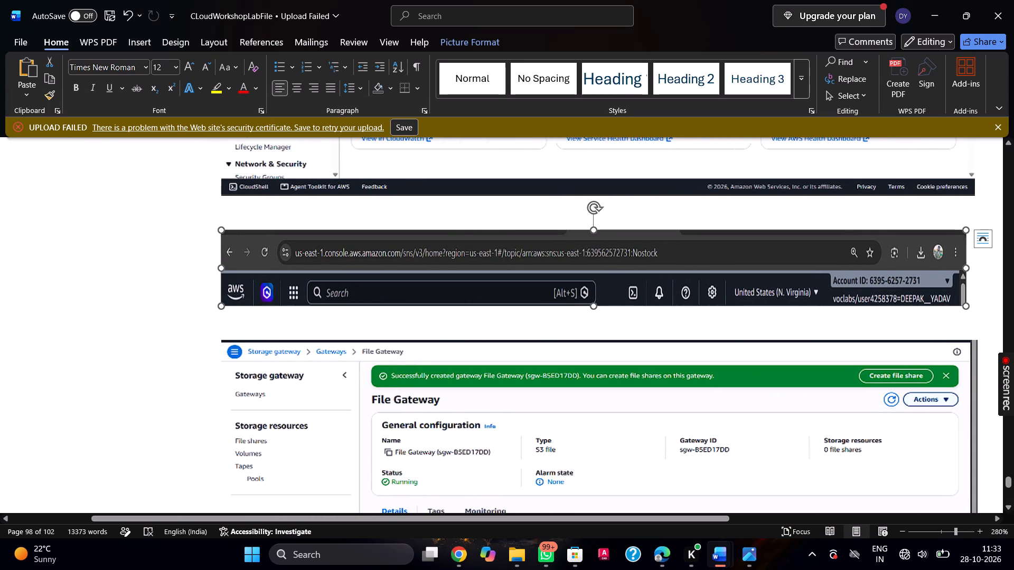
click(988, 244)
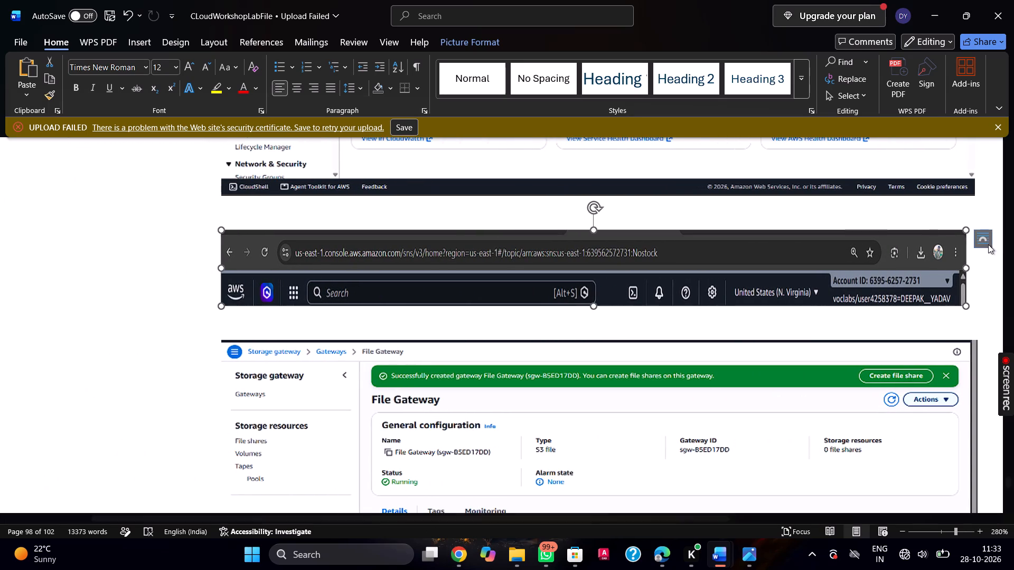
click(162, 362)
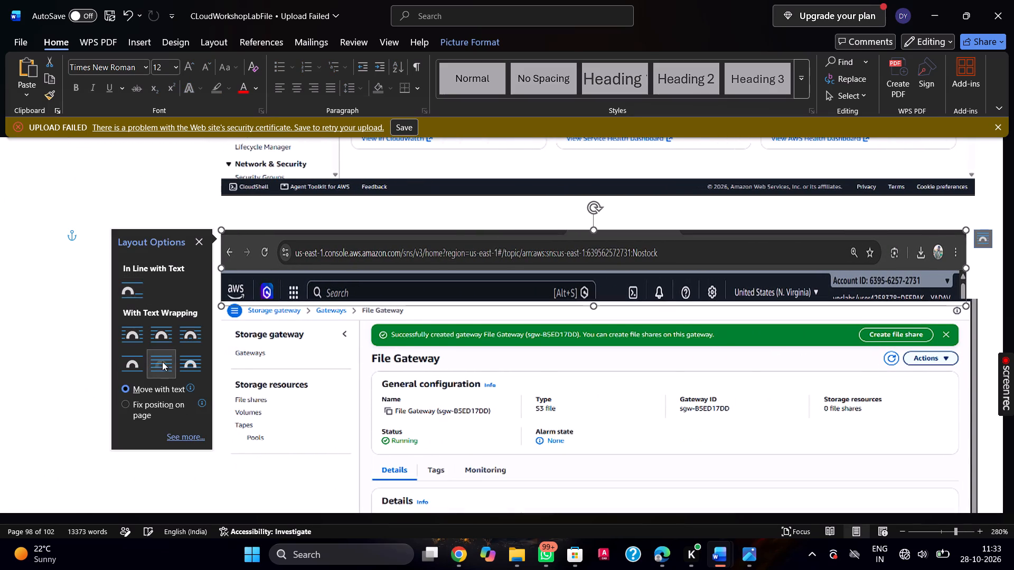
Fit the header image by shortening it to the File Gateway screenshot's top edge and widening it slightly past the screenshot's right edge.
click(653, 282)
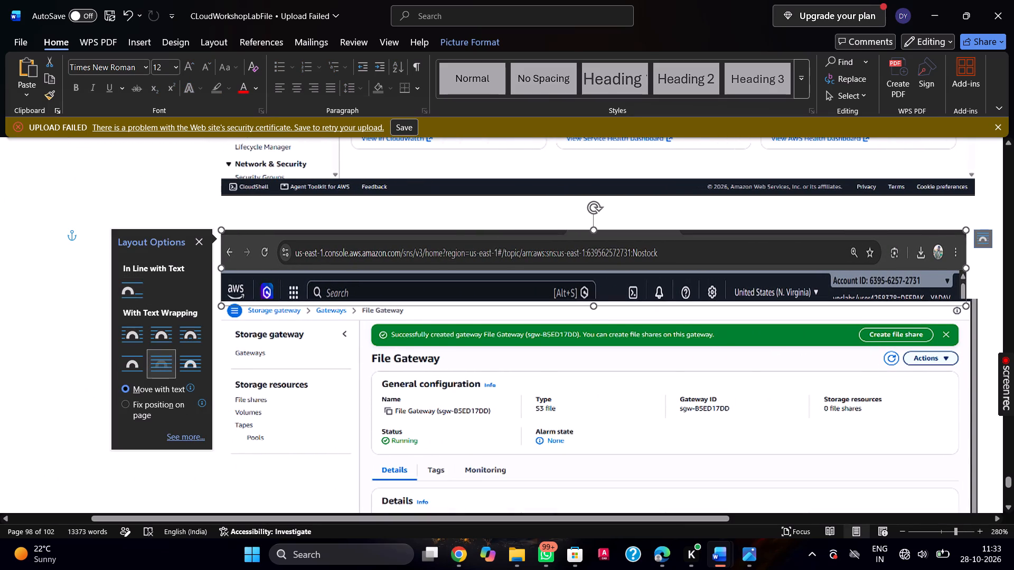
drag(594, 307, 594, 301)
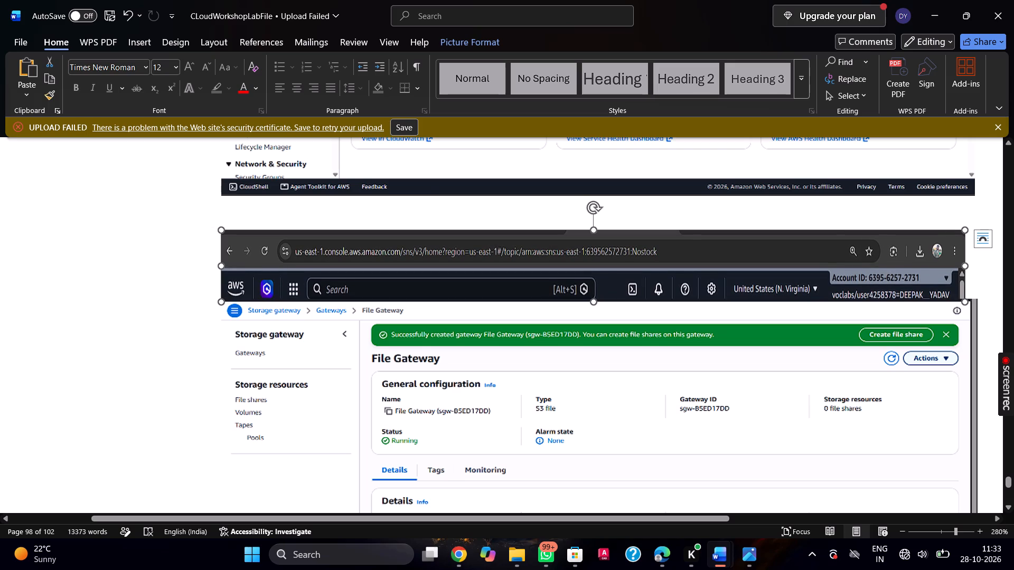
drag(964, 265, 971, 265)
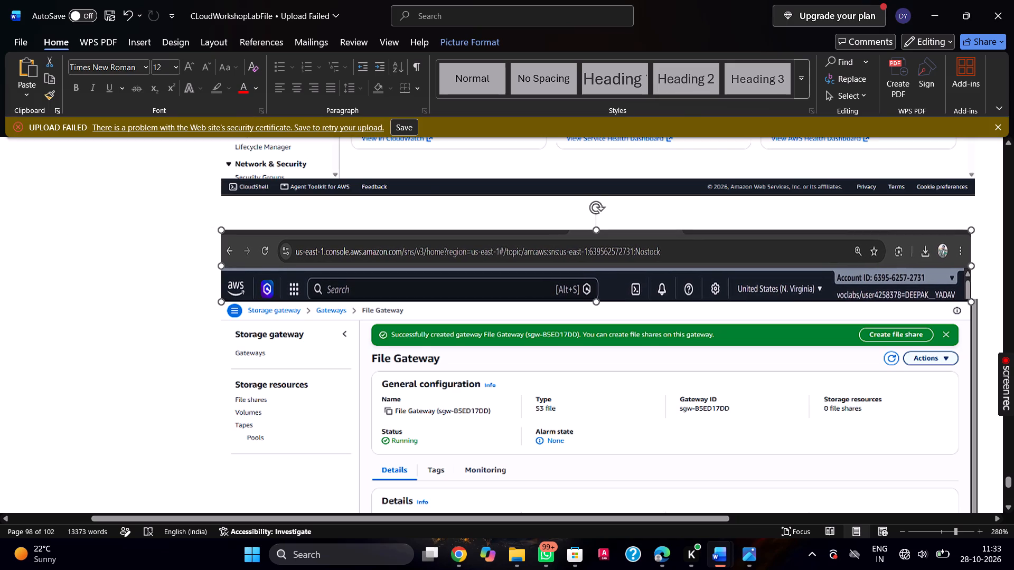
drag(971, 265, 980, 264)
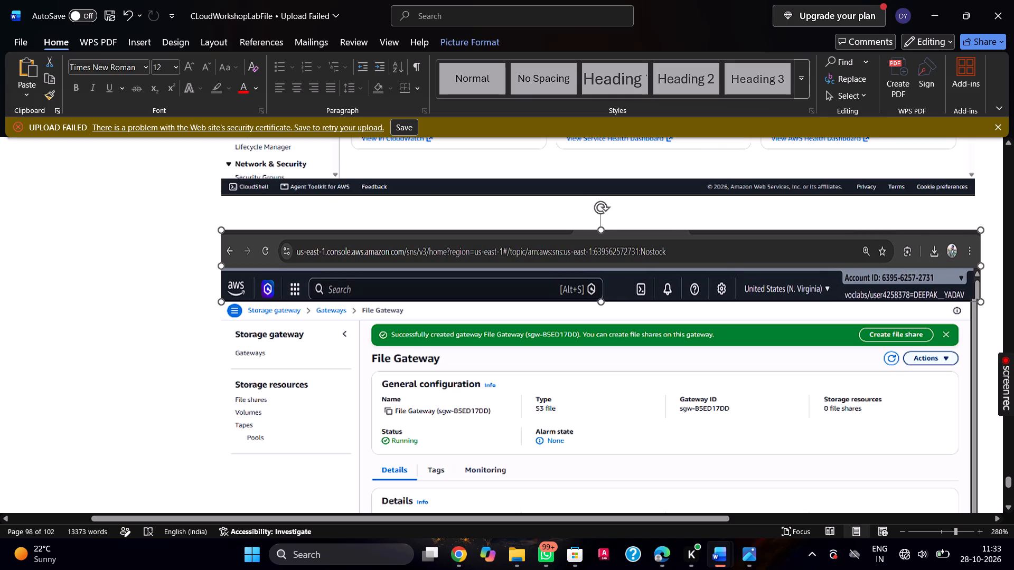
Trim the File Gateway header image's width to the screenshot's right edge and lower its top edge to make it shorter.
drag(980, 264, 978, 263)
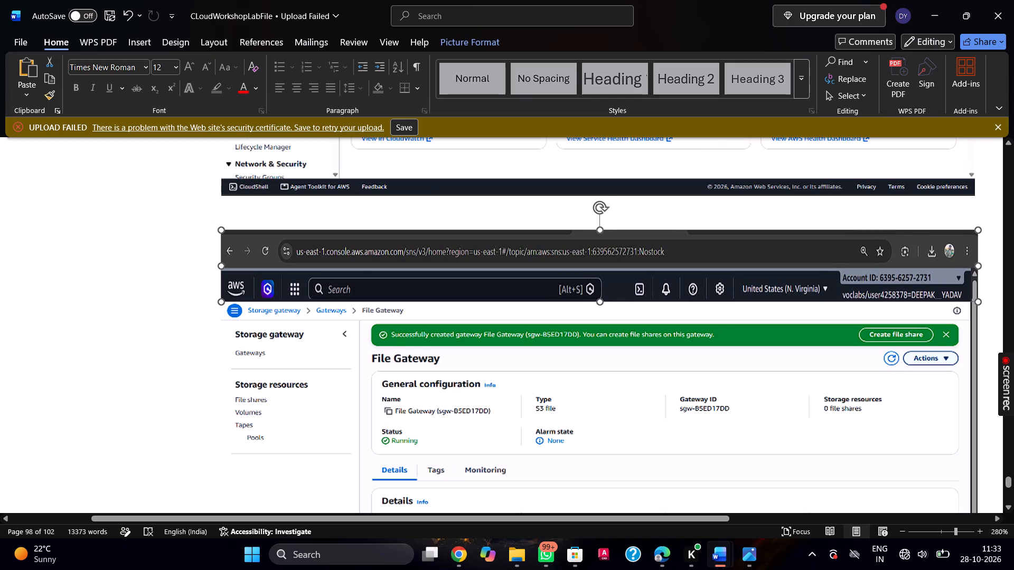
drag(978, 263, 977, 263)
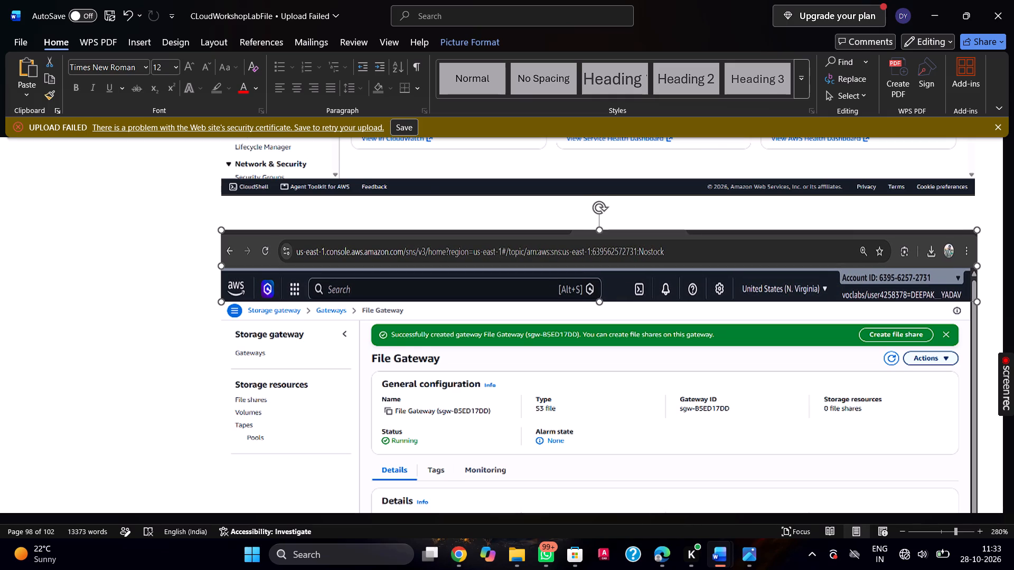
drag(977, 263, 978, 263)
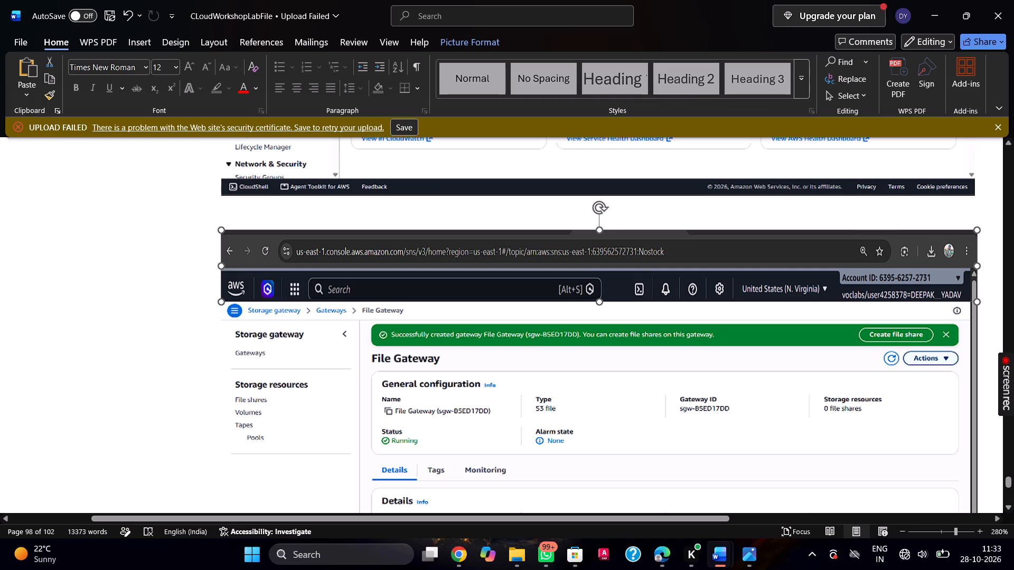
drag(600, 230, 599, 240)
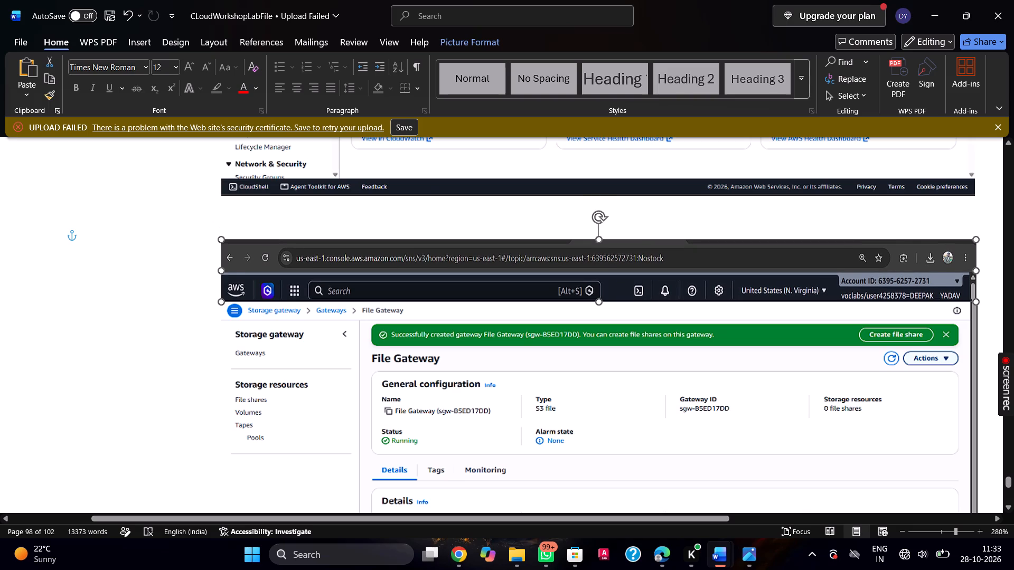
drag(599, 240, 599, 247)
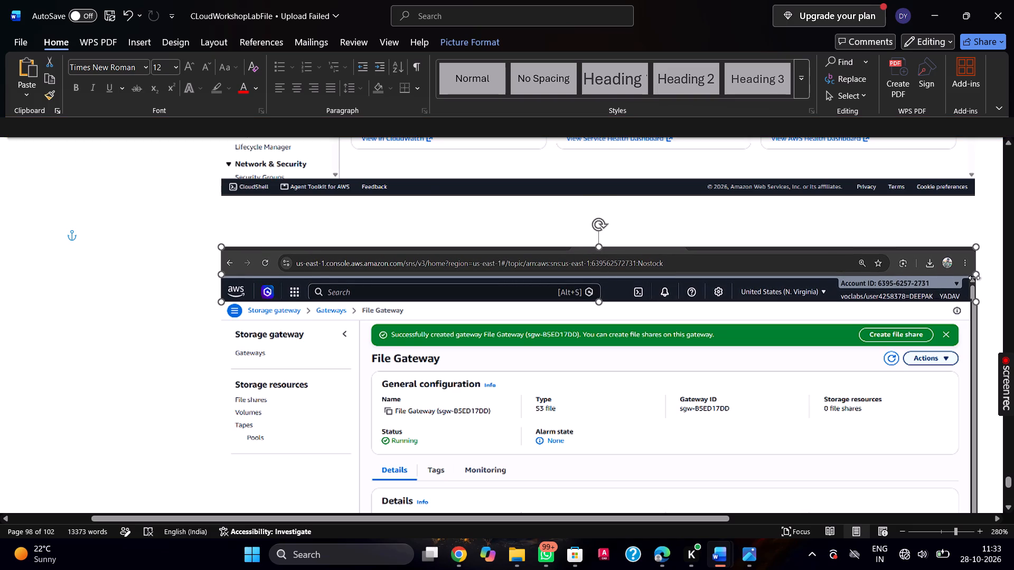
drag(975, 275, 976, 275)
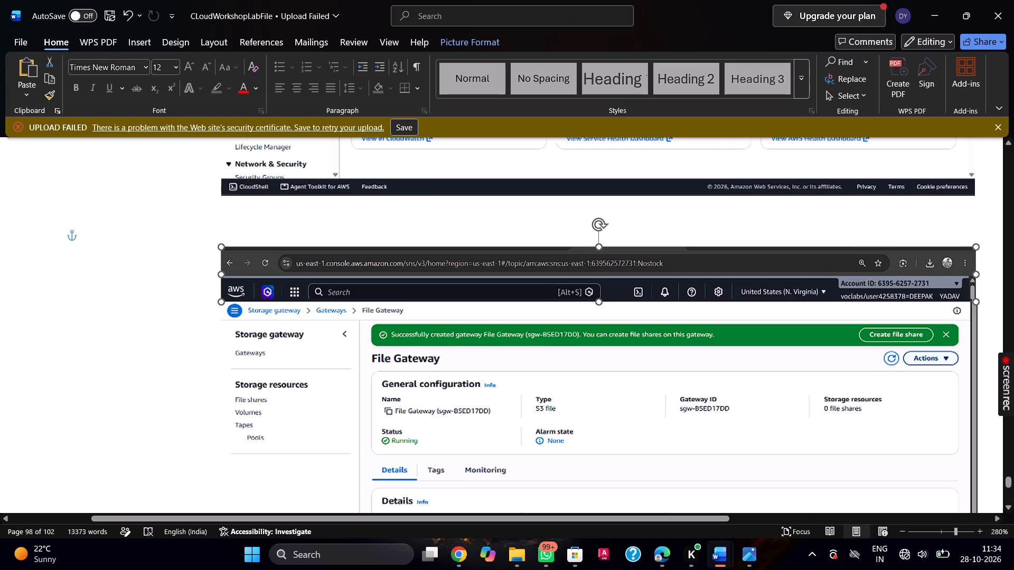
drag(976, 275, 977, 272)
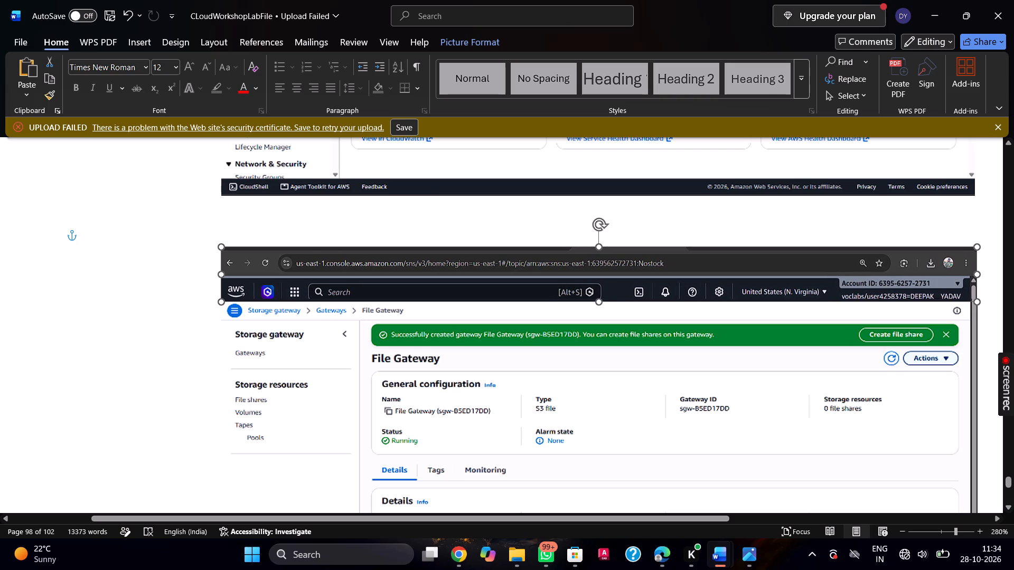
drag(977, 272, 977, 271)
drag(977, 271, 979, 271)
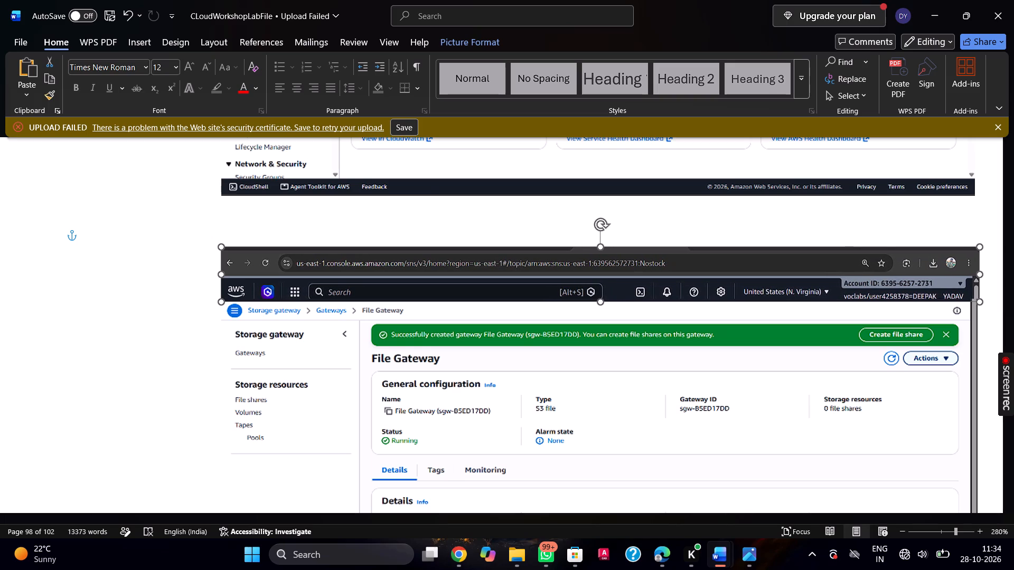
drag(979, 271, 977, 270)
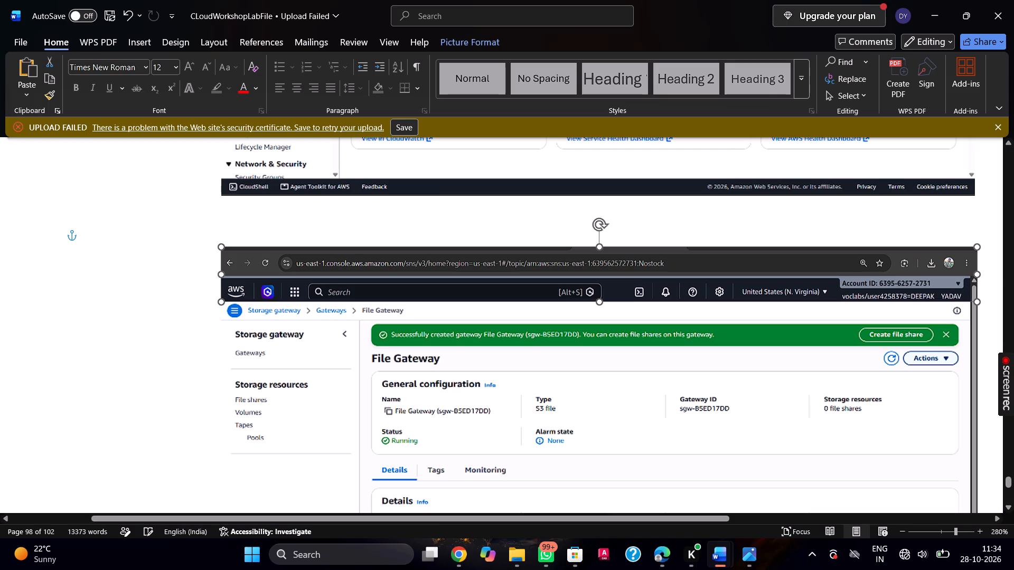
click(925, 226)
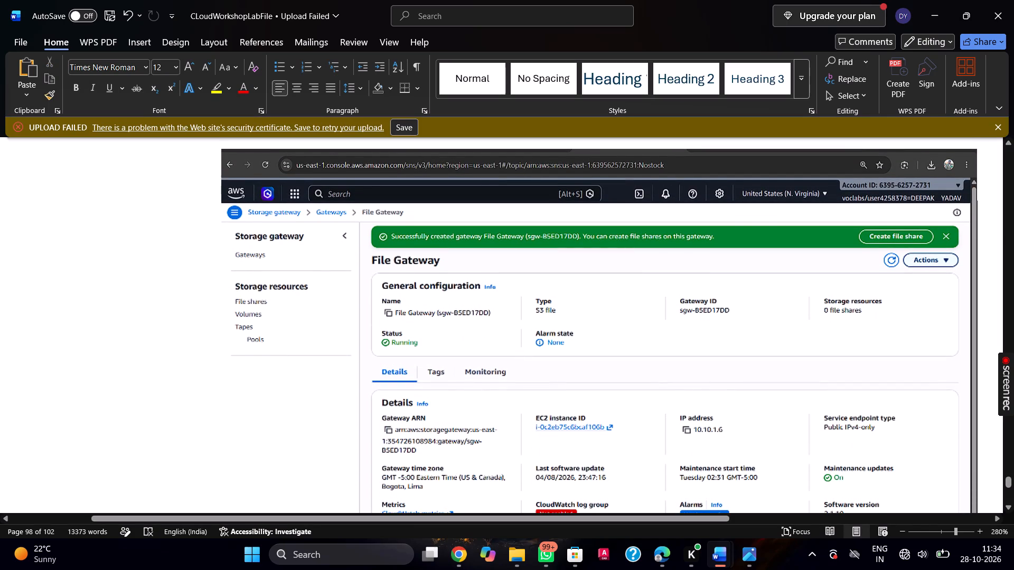
Crop the old AWS header bar off the top of the Configure gateway screenshot below the CloudWatch log group bullet.
scroll(753, 270, up, 1)
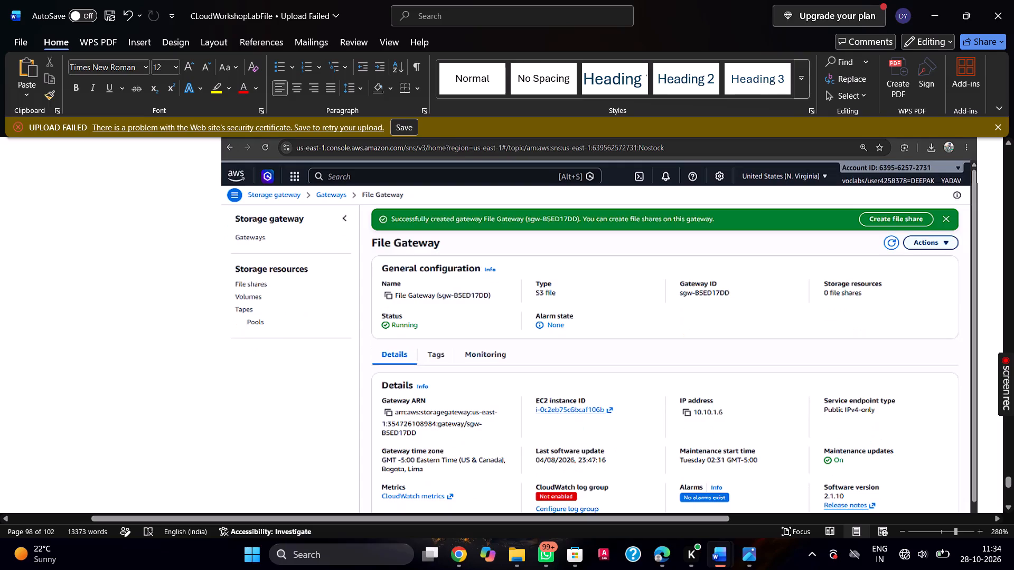
scroll(571, 321, down, 1)
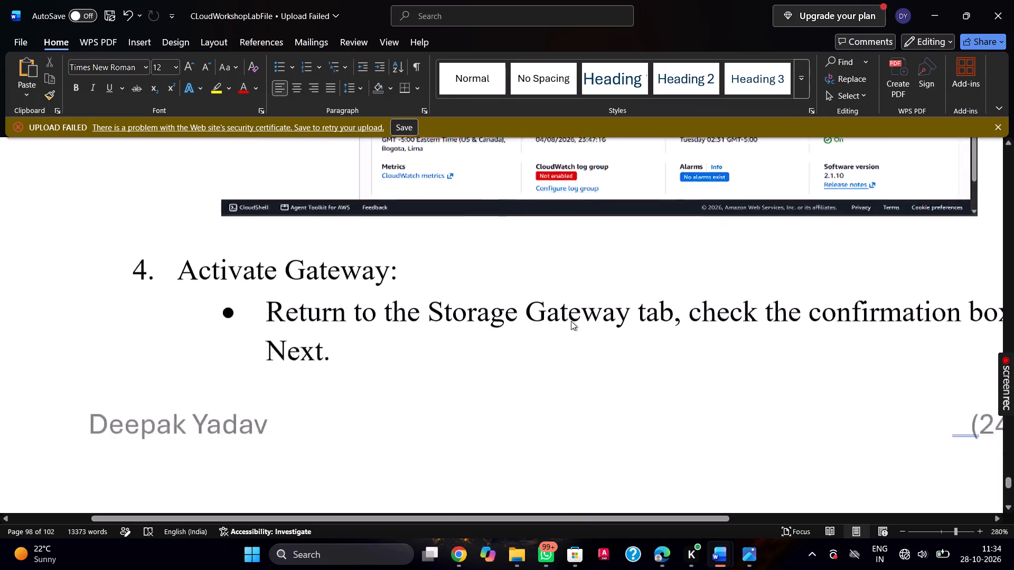
scroll(571, 321, down, 5)
scroll(571, 321, left, 1)
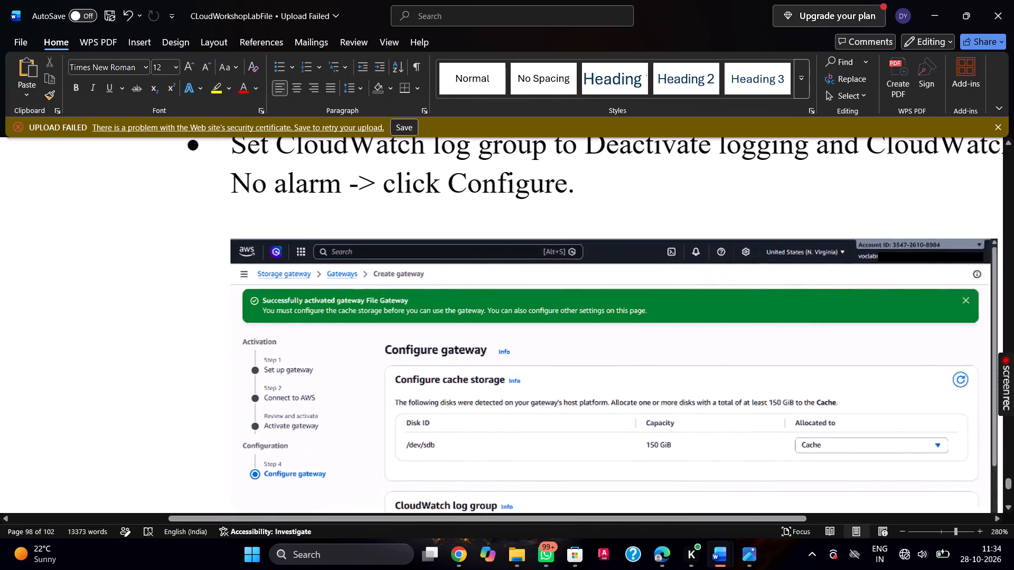
scroll(571, 321, left, 2)
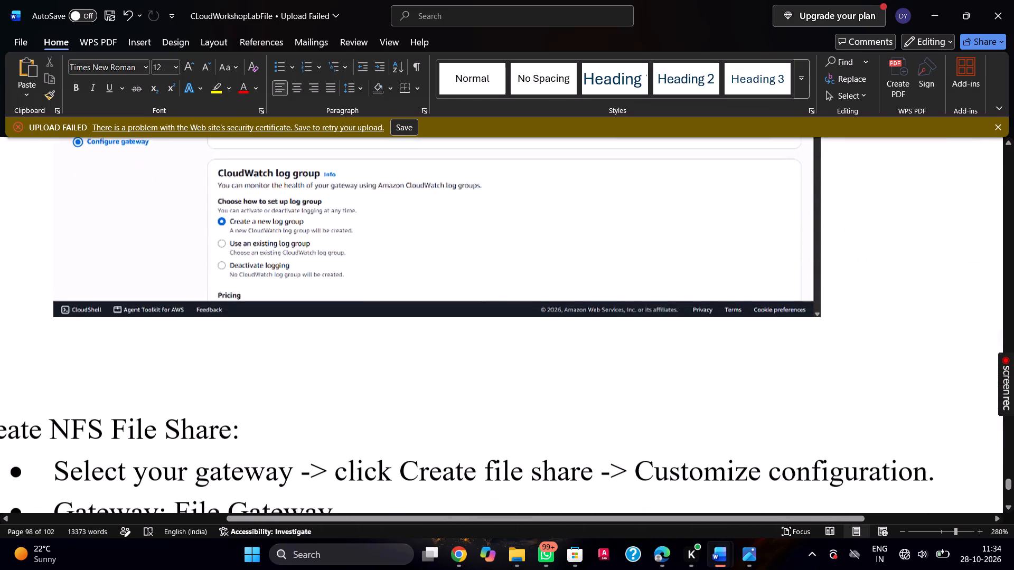
scroll(571, 321, left, 1)
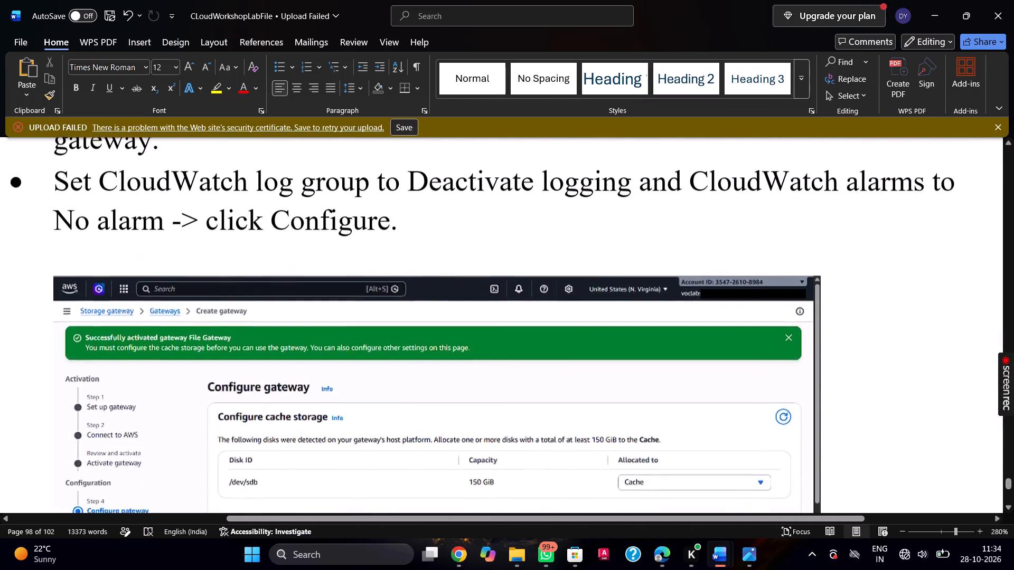
scroll(434, 325, right, 1)
click(495, 331)
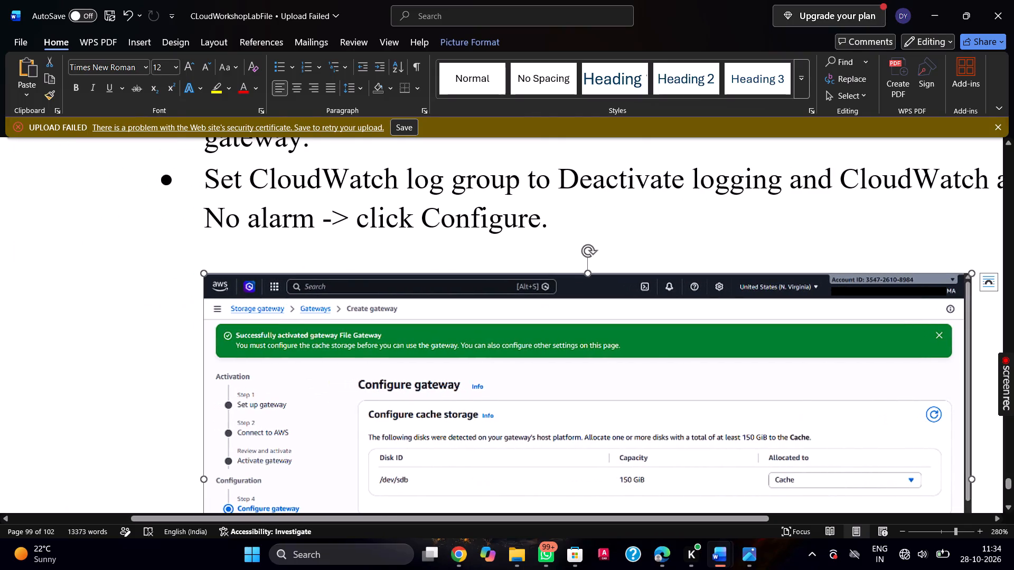
right_click(522, 326)
click(570, 126)
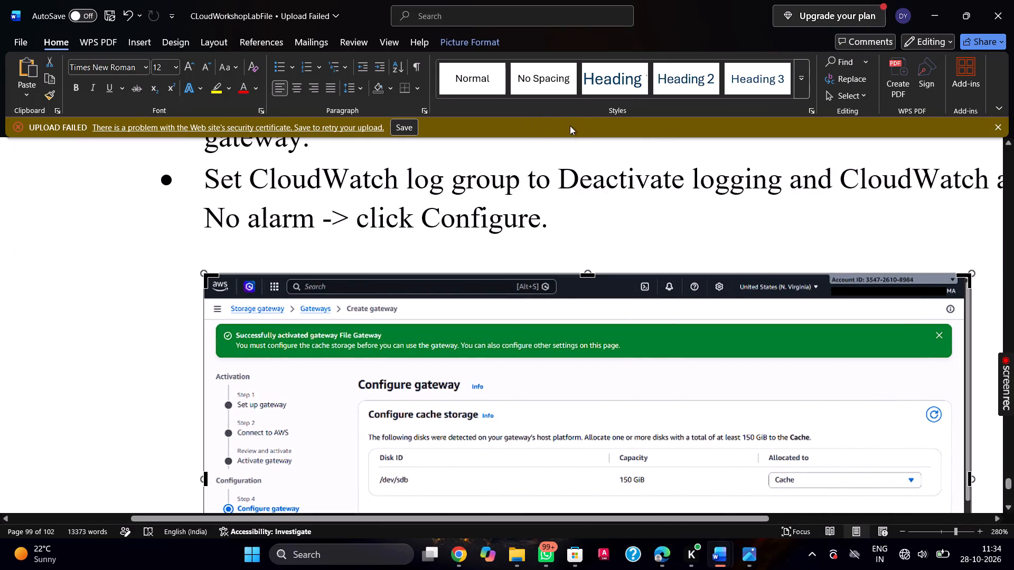
click(589, 278)
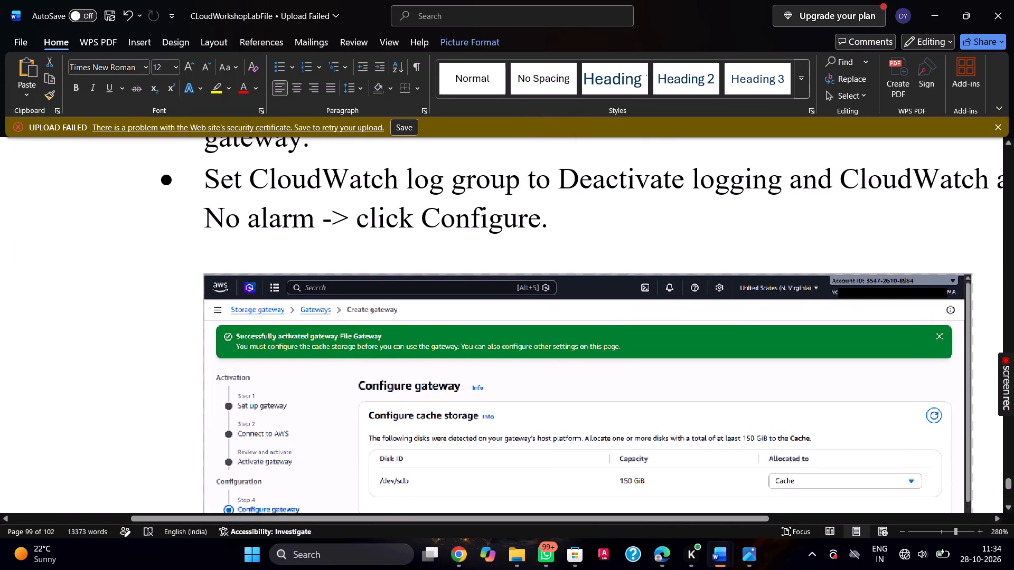
drag(586, 274, 586, 287)
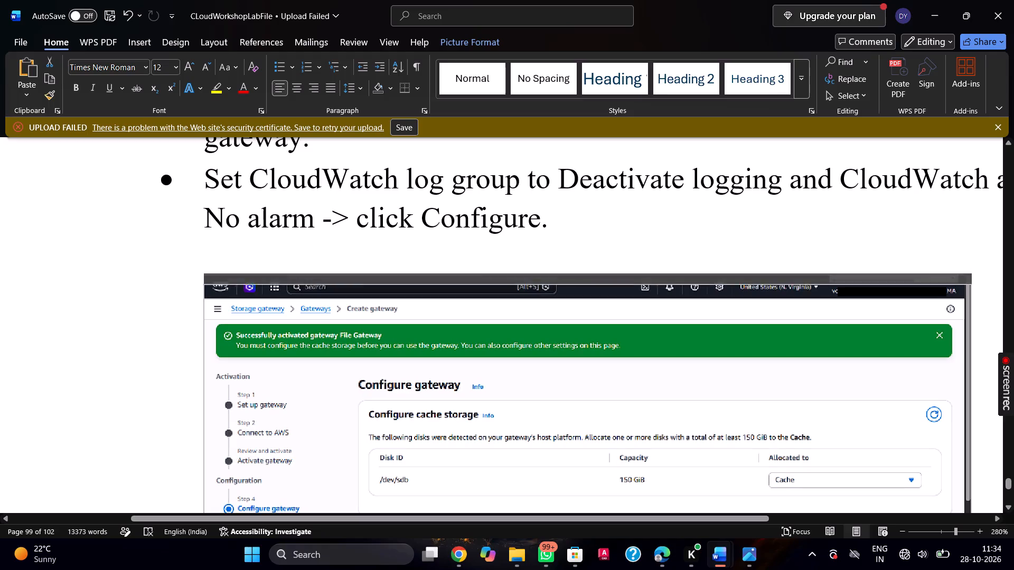
drag(586, 287, 584, 300)
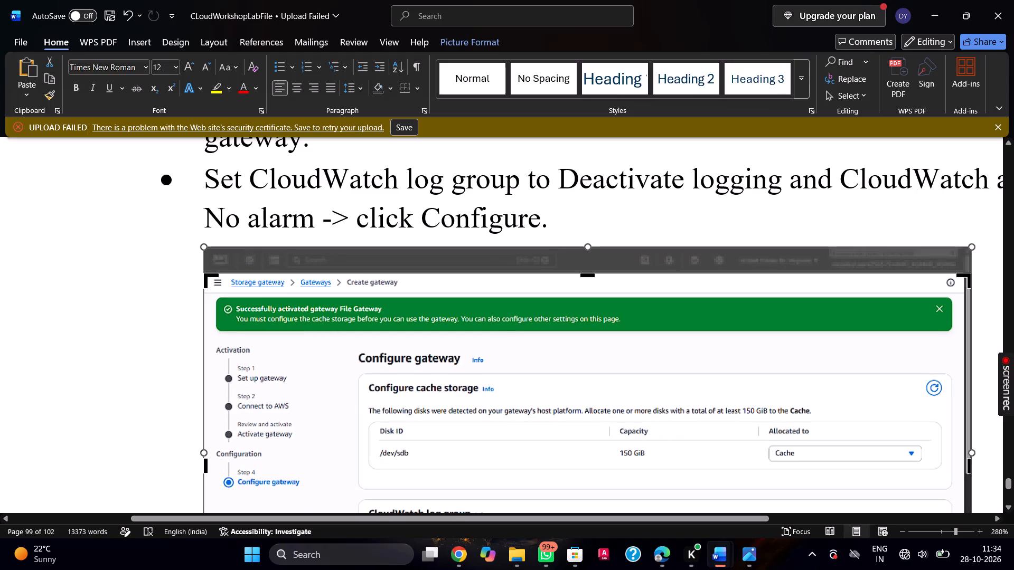
Add an unbulleted line indented with seven spaces after "click Configure." and paste the browser header image there.
click(574, 221)
key(Return)
key(BackSpace)
key(BackSpace)
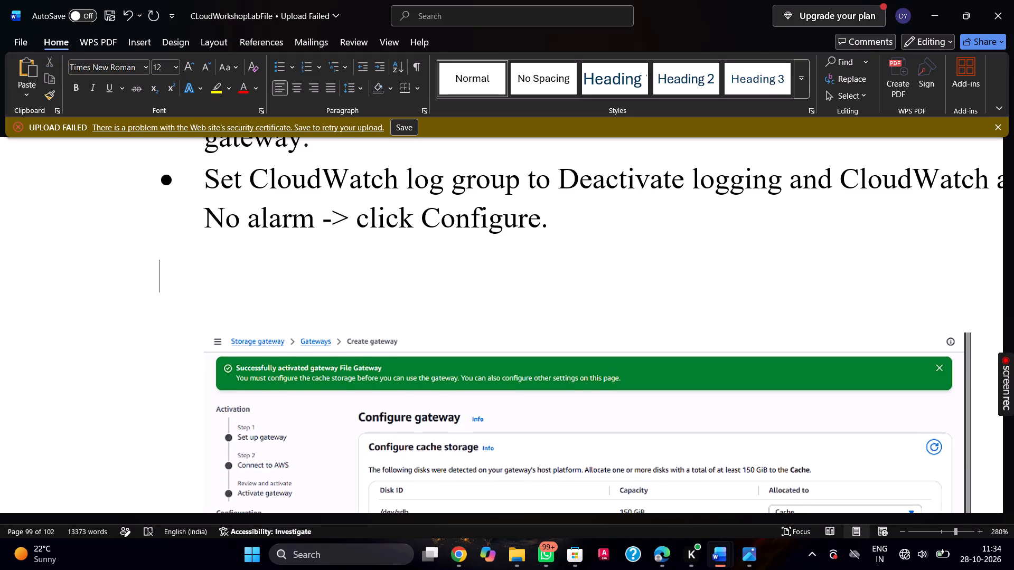
key(space)
key(space)
key(space)
key(space)
key(space)
key(space)
key(space)
key(space)
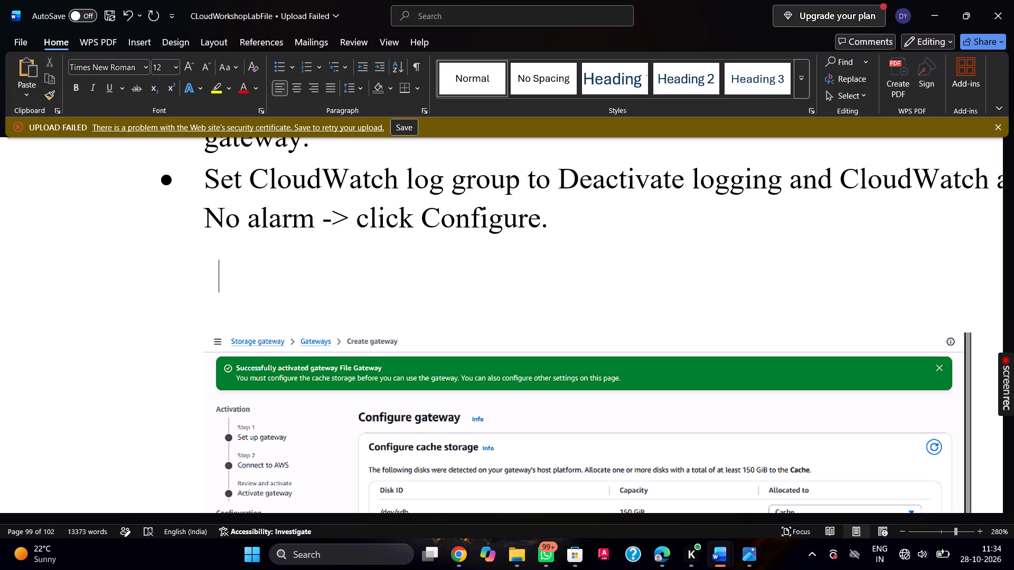
key(BackSpace)
key(ctrl+v)
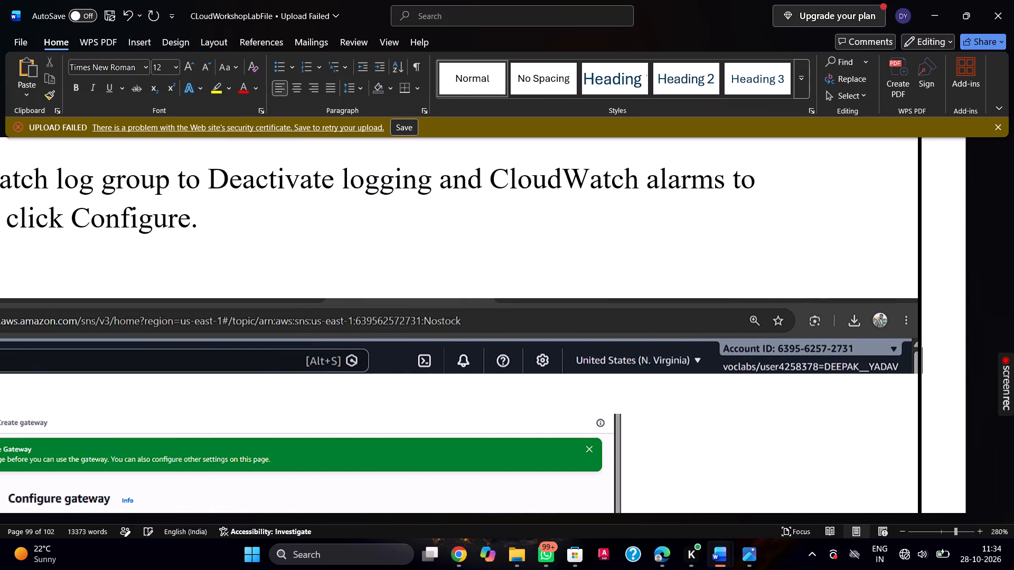
Narrow the pasted header image so it ends slightly past the Configure gateway screenshot's right edge.
click(688, 338)
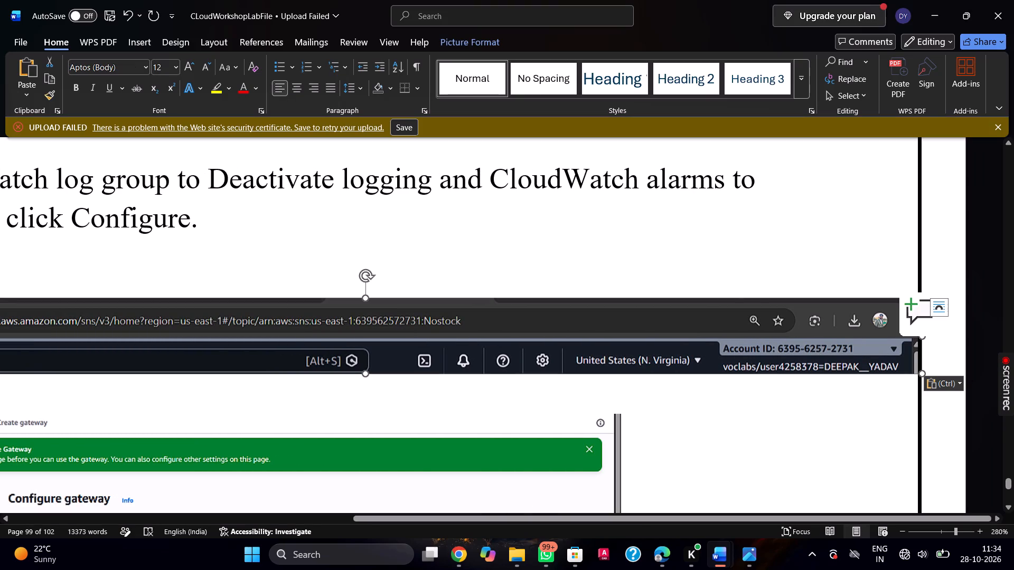
drag(921, 338, 666, 355)
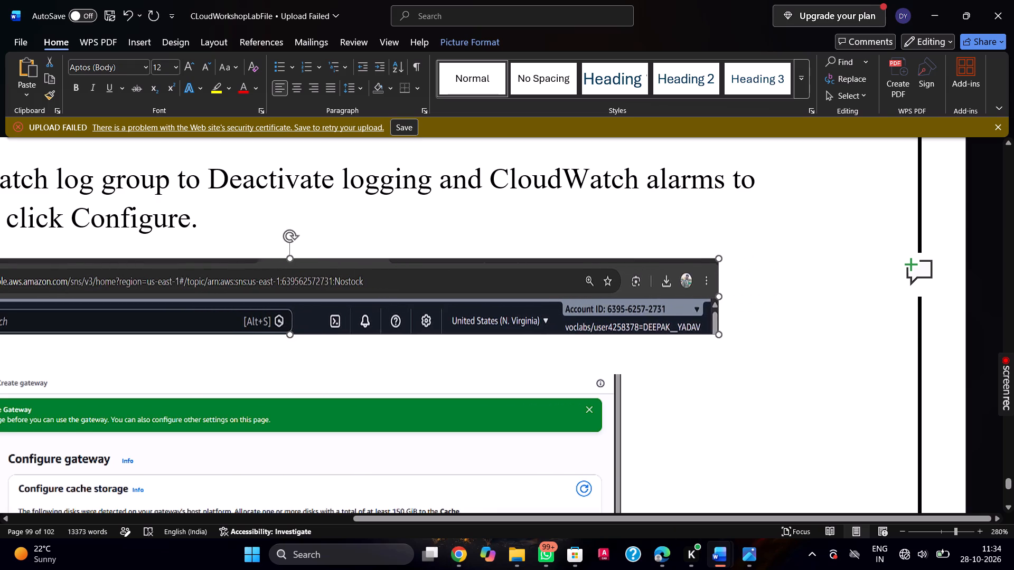
drag(666, 355, 582, 350)
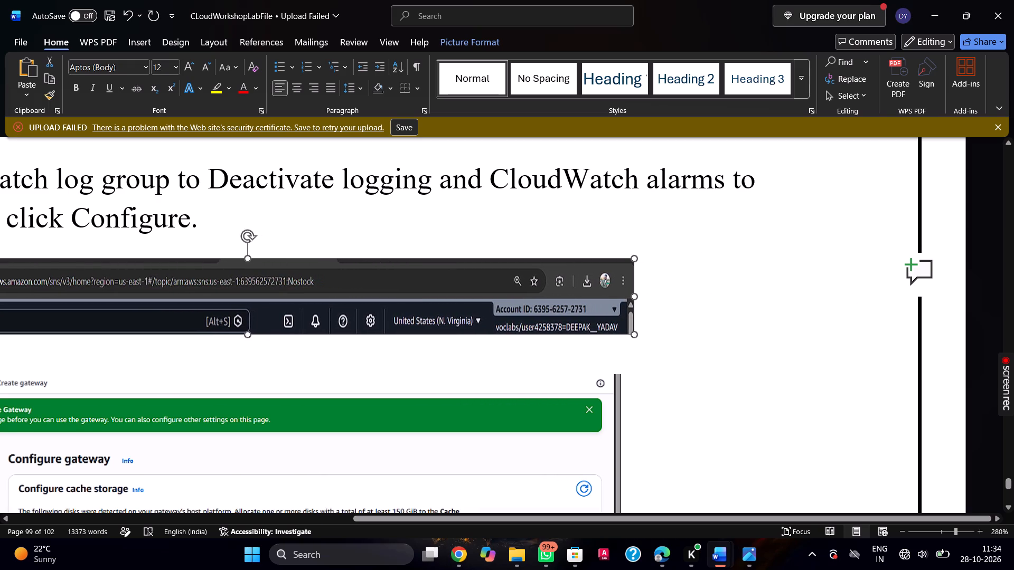
drag(582, 350, 575, 350)
scroll(575, 350, right, 1)
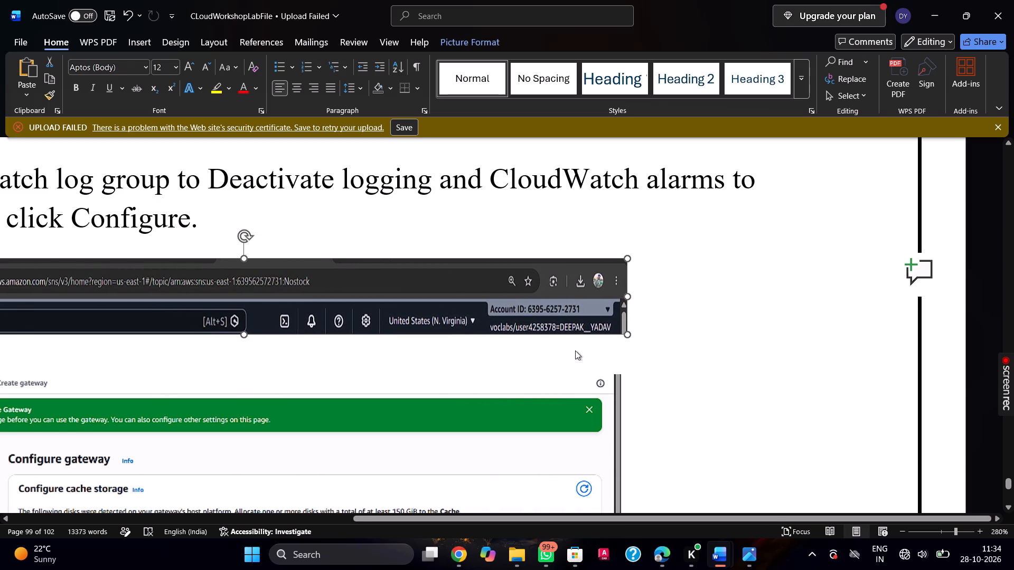
scroll(575, 350, right, 1)
Set the new header image's text wrapping to Behind Text so the Configure gateway screenshot moves up against it.
click(619, 281)
scroll(619, 281, left, 1)
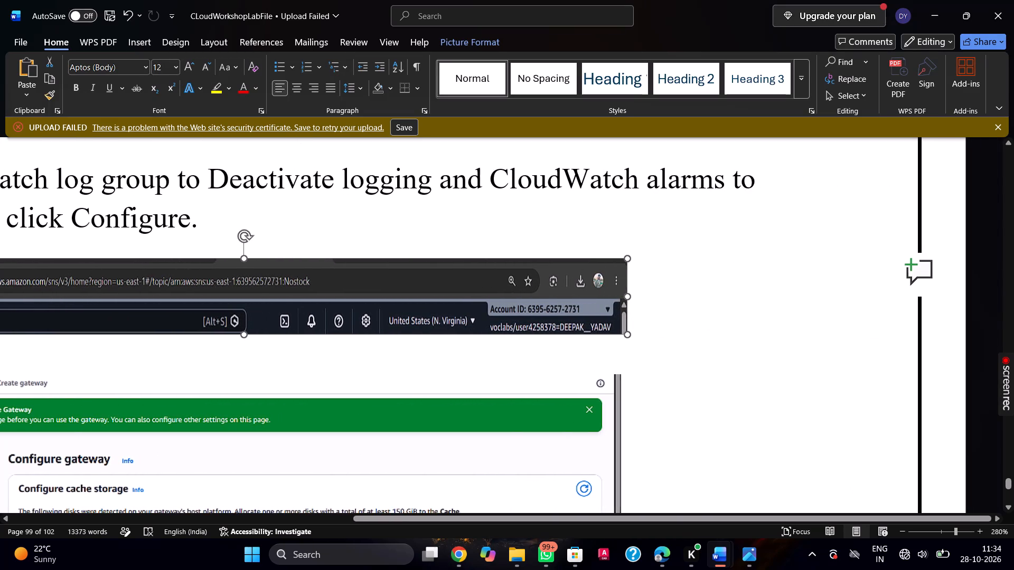
right_click(544, 288)
click(485, 296)
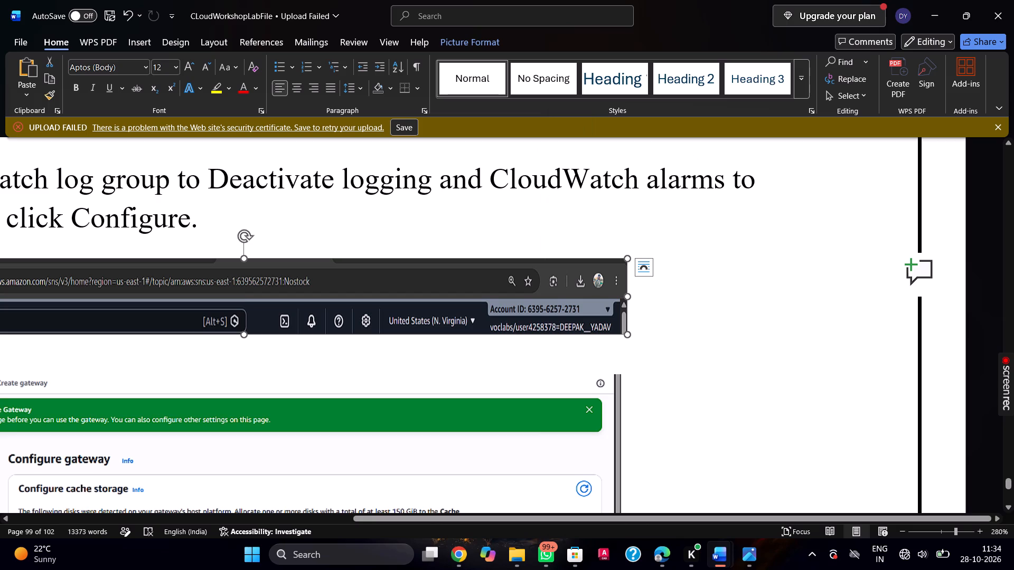
click(646, 273)
click(715, 393)
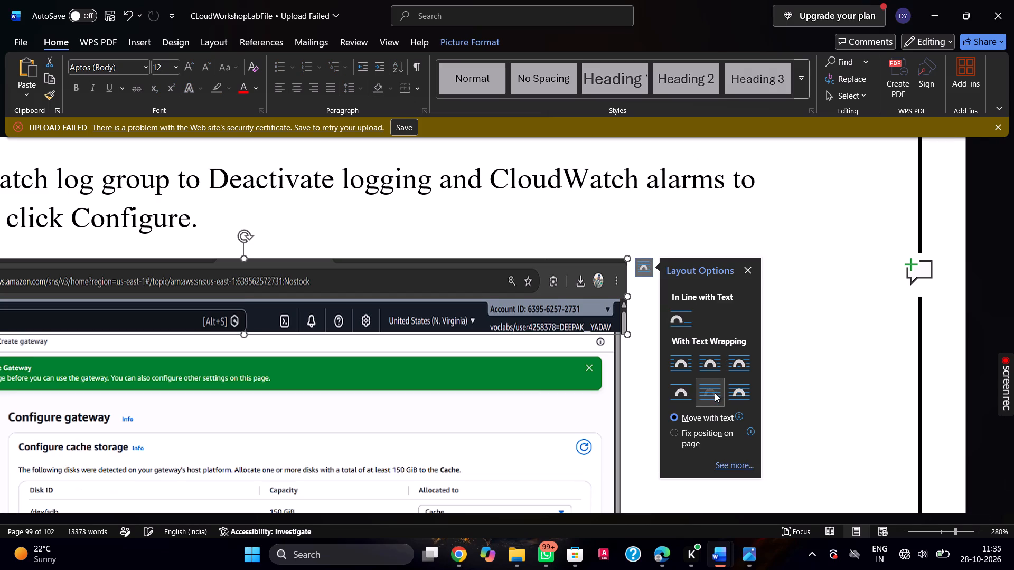
Narrow the header image slightly so its right edge lines up with the Configure gateway screenshot's right edge.
scroll(558, 385, right, 1)
click(622, 310)
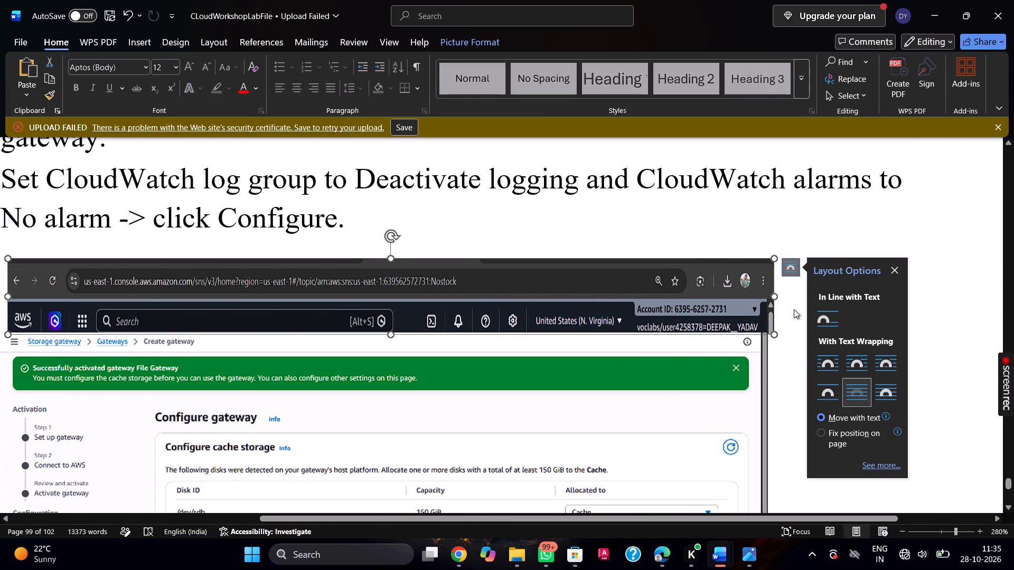
click(772, 297)
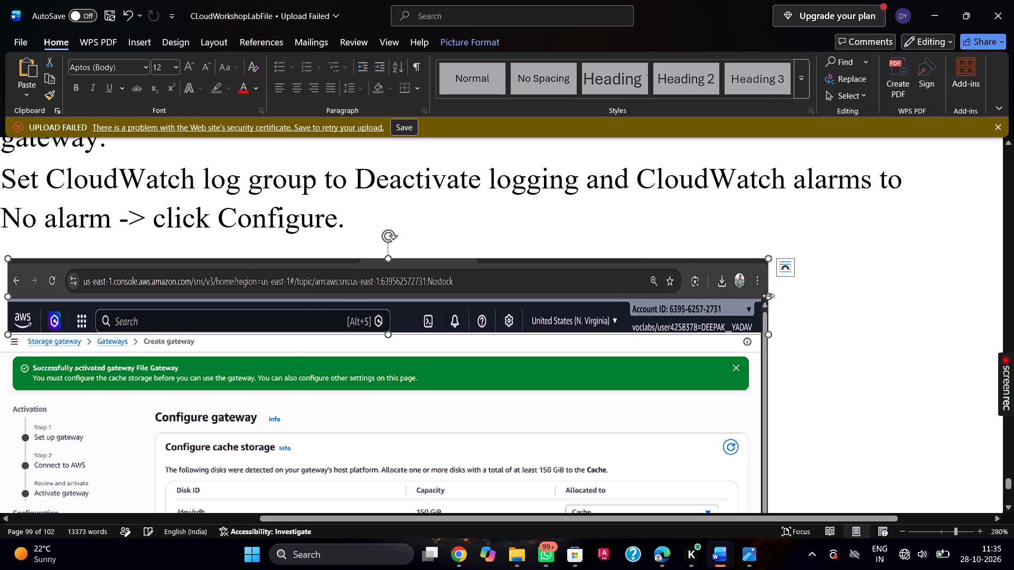
scroll(583, 349, down, 1)
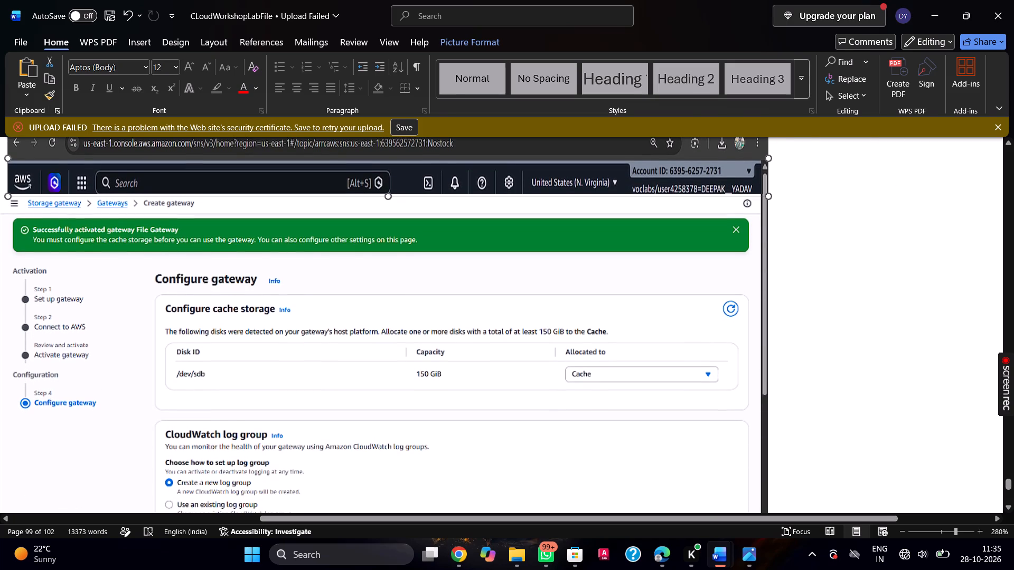
scroll(583, 349, down, 1)
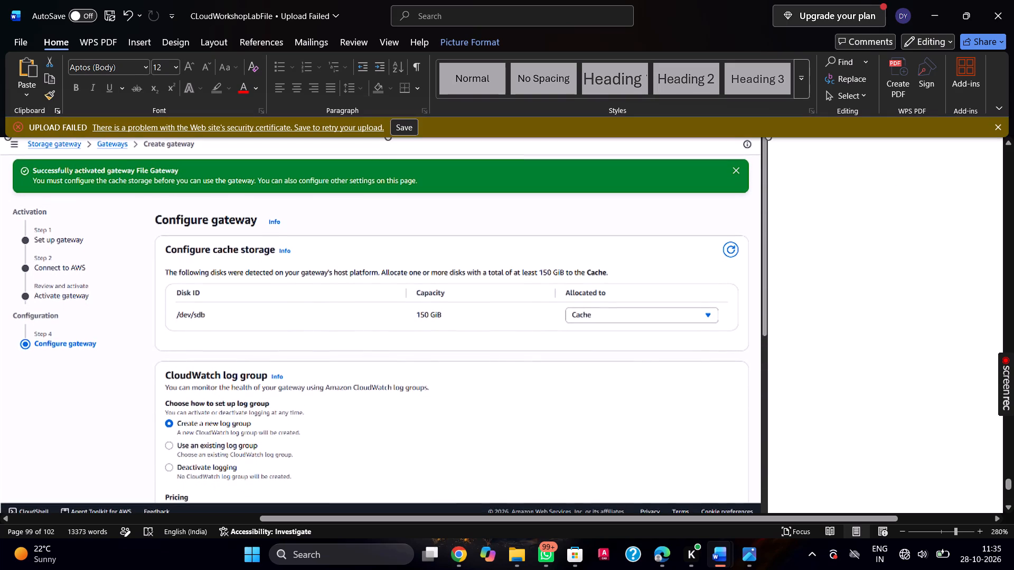
Reduce the Configure gateway header image's height from its top edge and extend its left edge to line up with the screenshot's left edge.
scroll(412, 374, right, 1)
scroll(412, 374, up, 1)
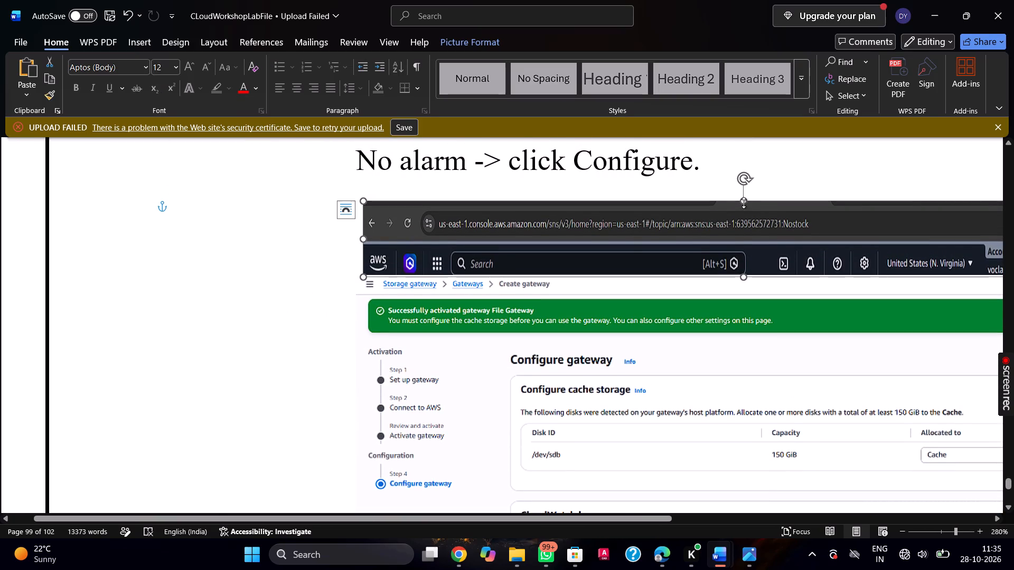
drag(744, 203, 738, 215)
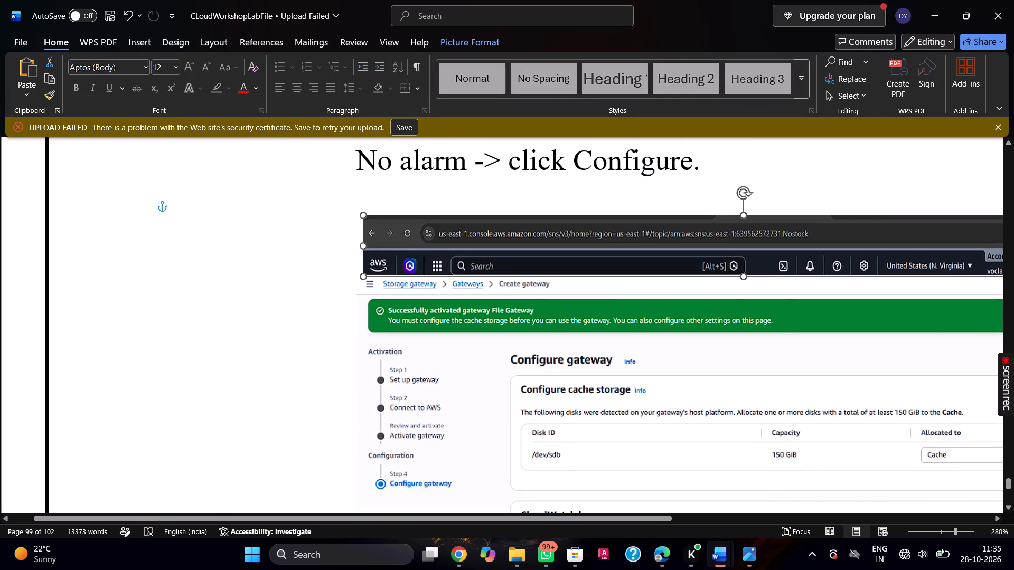
click(362, 248)
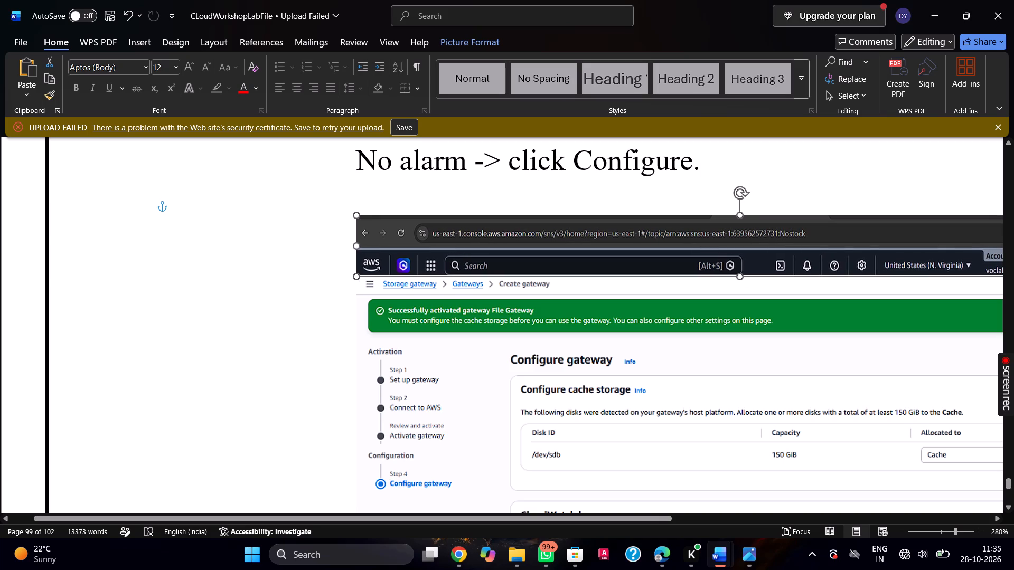
scroll(599, 253, left, 1)
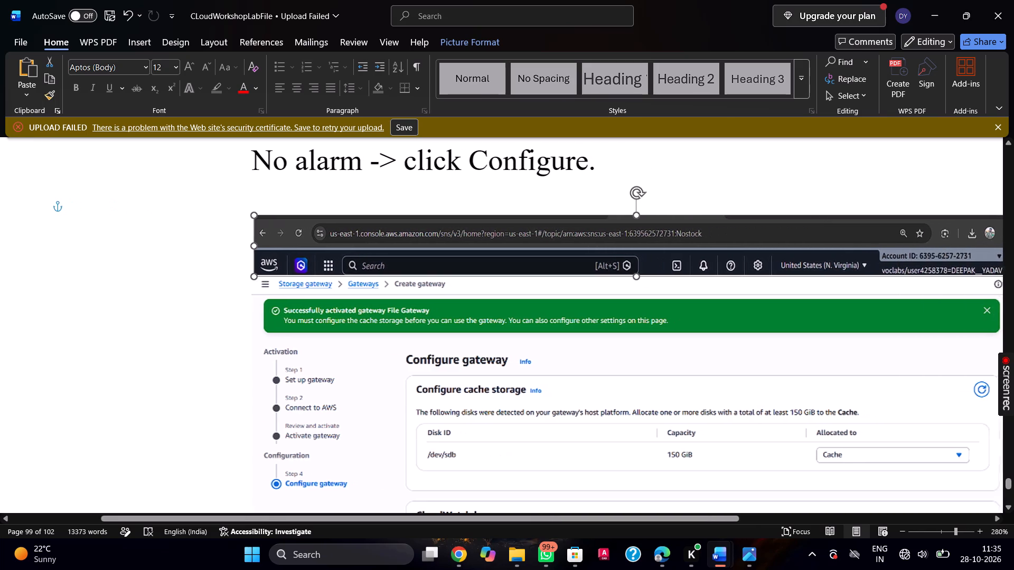
scroll(599, 253, left, 2)
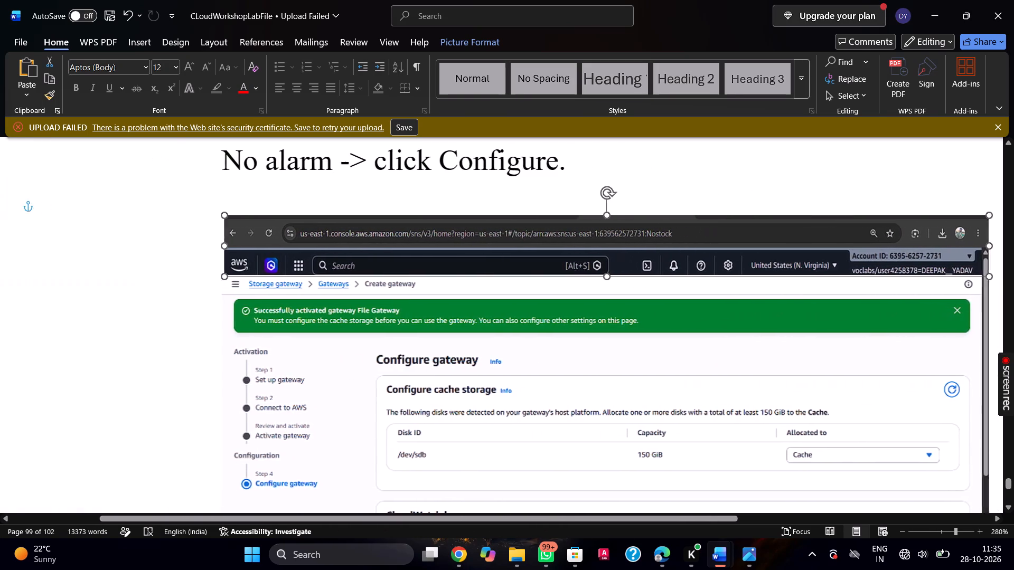
scroll(599, 253, left, 1)
click(605, 174)
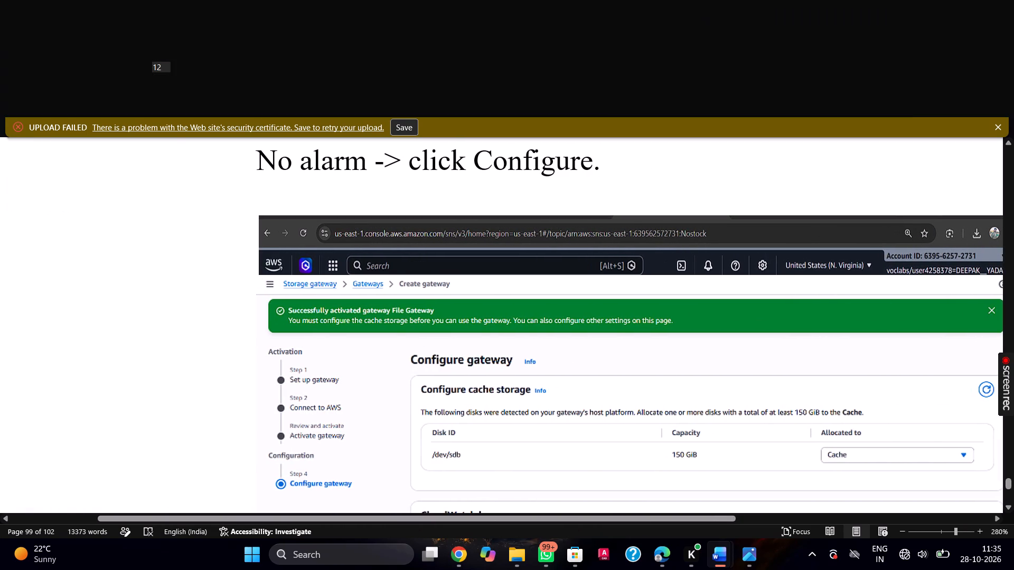
Look through the remaining lab-file screenshots, from the file share page down to the Certificate heading, for old AWS headers.
scroll(605, 174, down, 5)
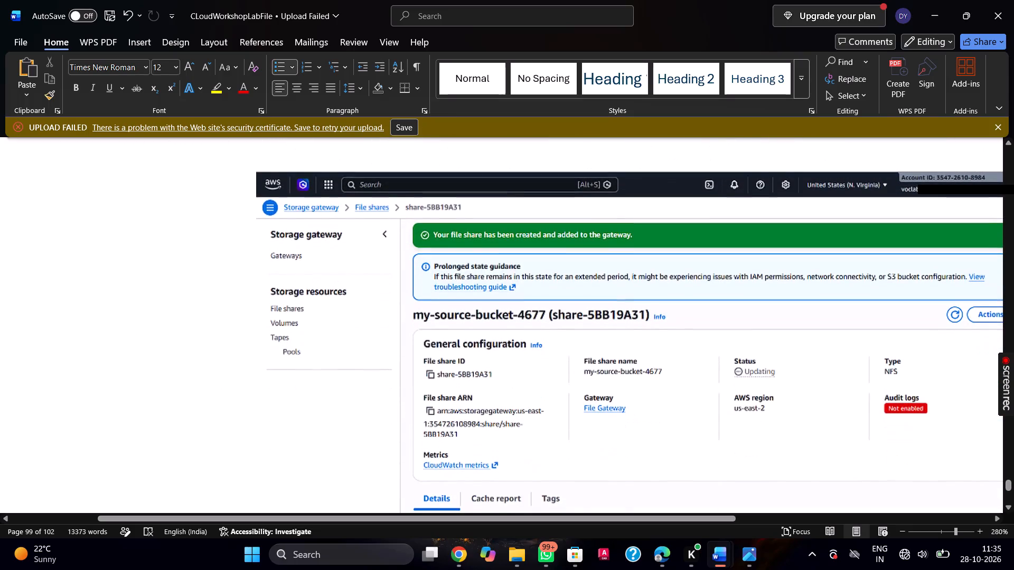
scroll(523, 249, left, 1)
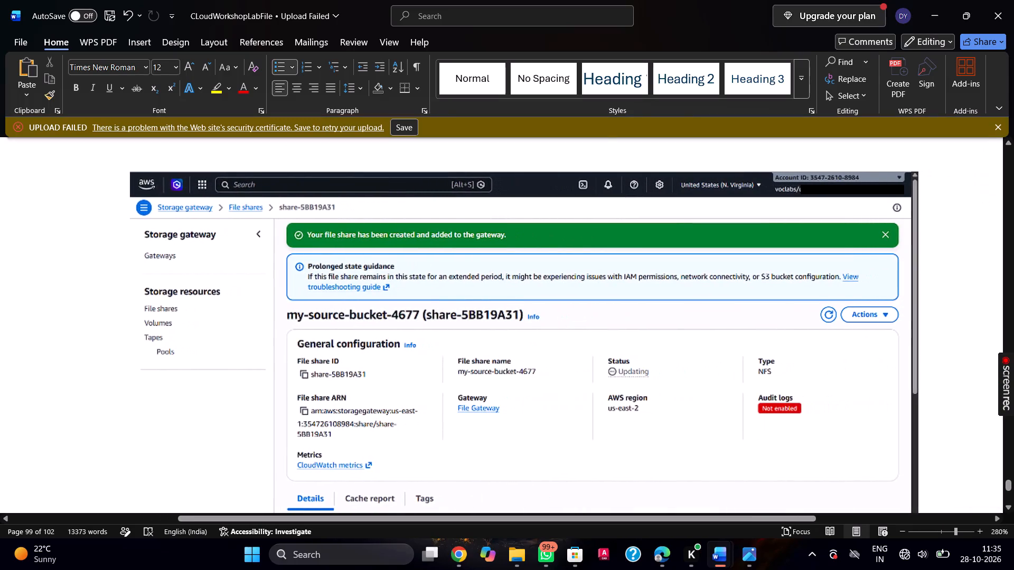
click(611, 272)
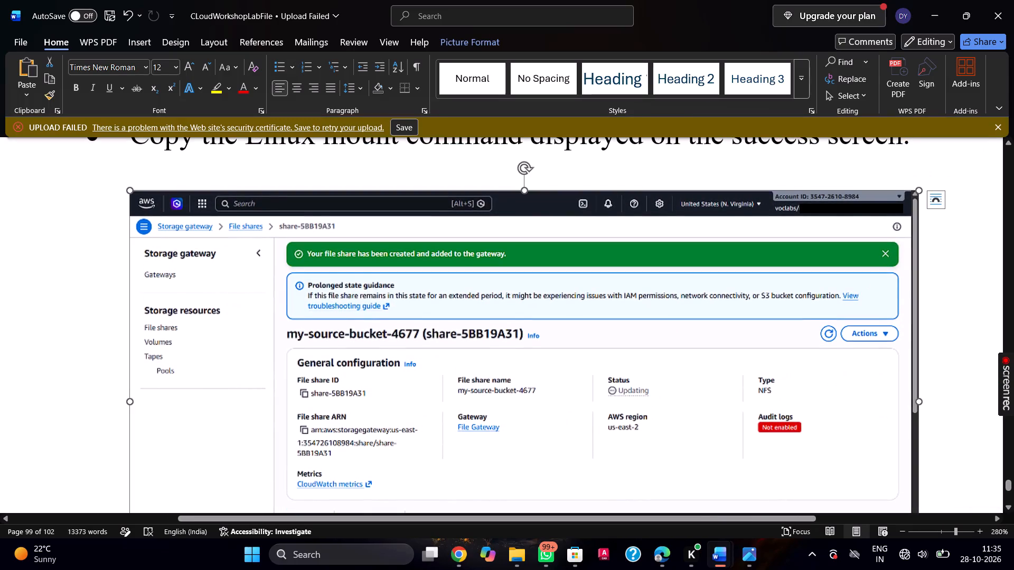
scroll(690, 261, up, 1)
scroll(690, 261, down, 3)
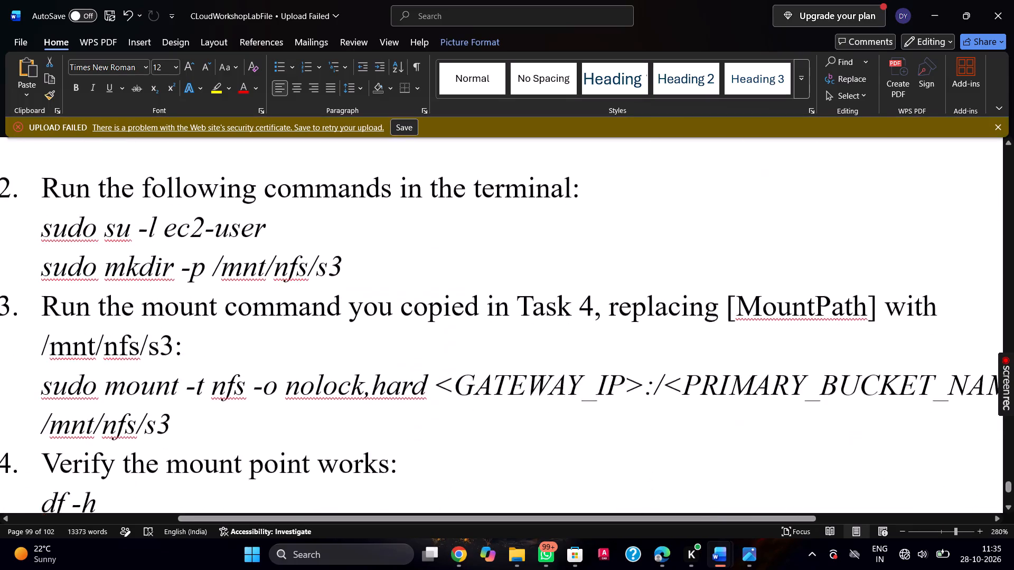
scroll(690, 261, down, 3)
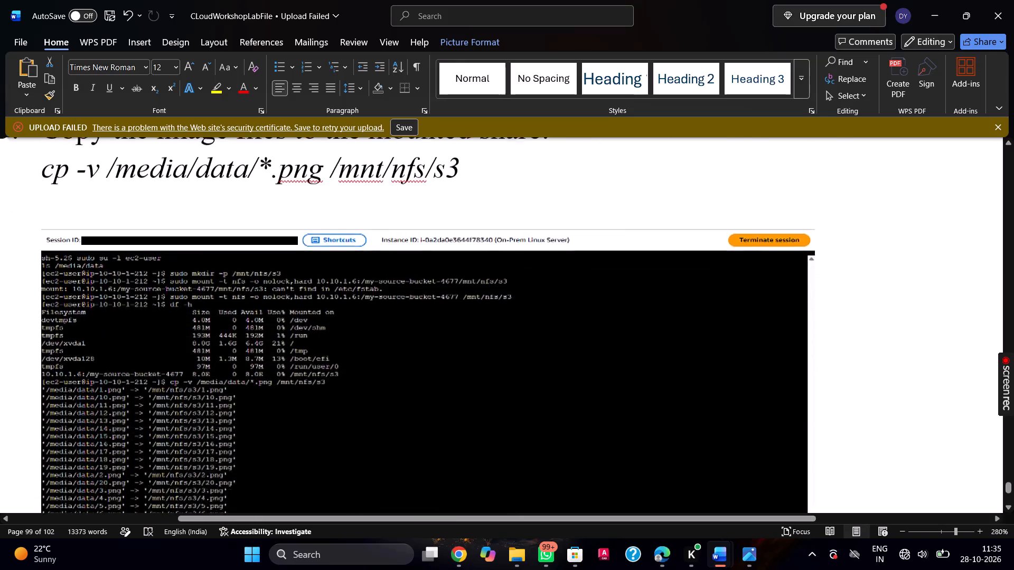
scroll(690, 261, down, 3)
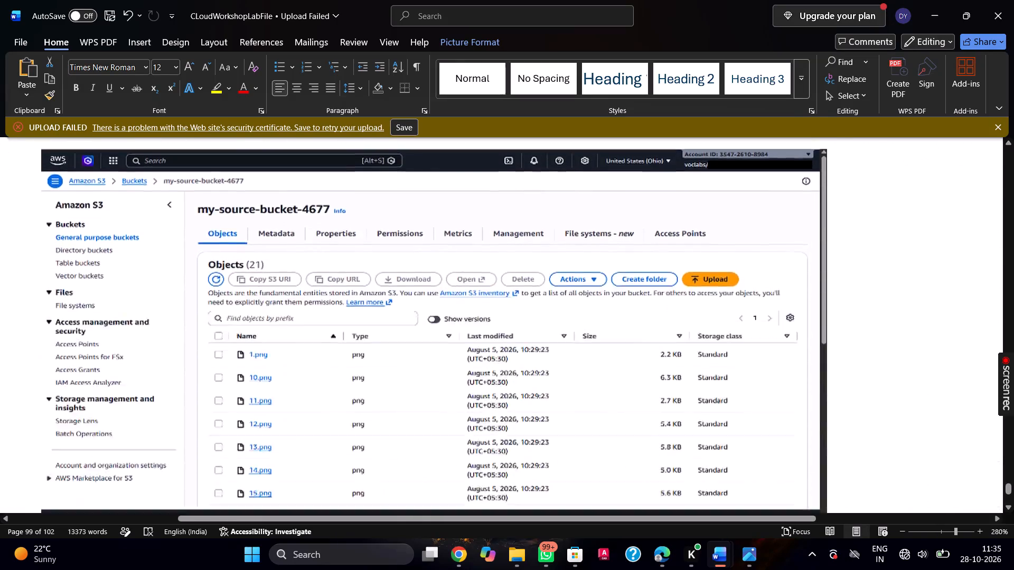
scroll(690, 261, down, 3)
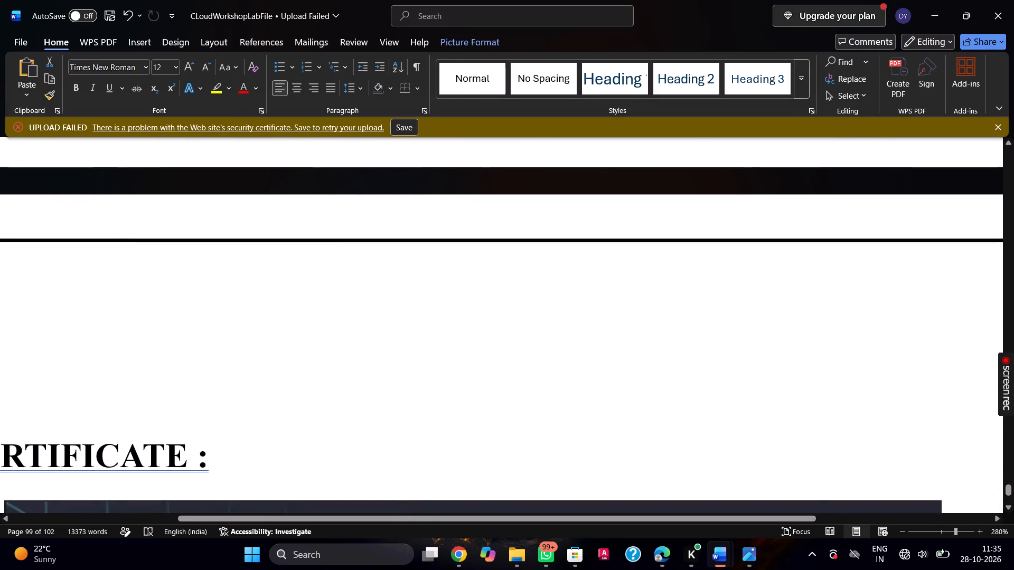
scroll(690, 261, right, 1)
scroll(690, 261, up, 3)
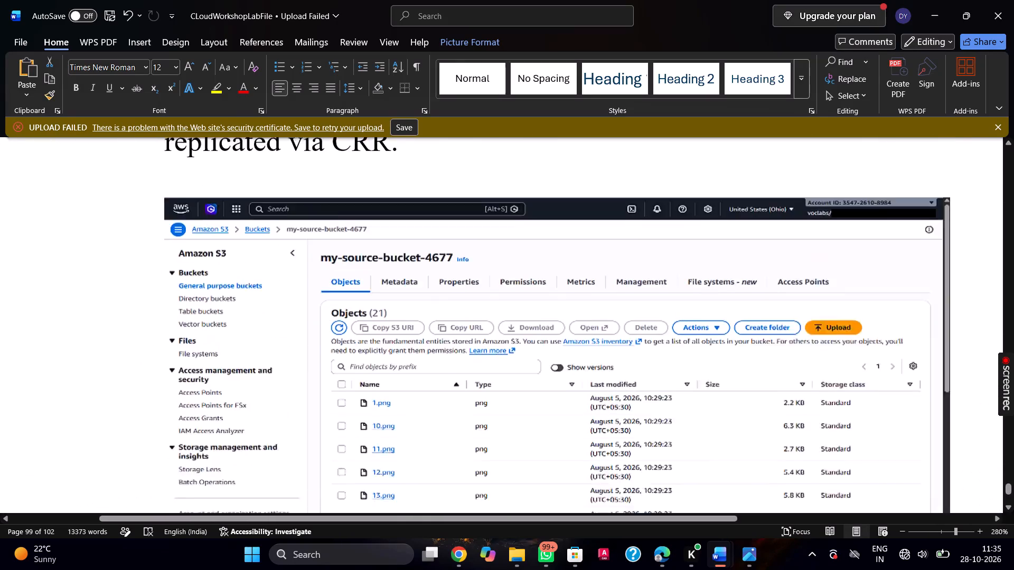
scroll(690, 261, up, 1)
Crop the old AWS header strip off the top of the my-source-bucket-4677 screenshot.
click(581, 328)
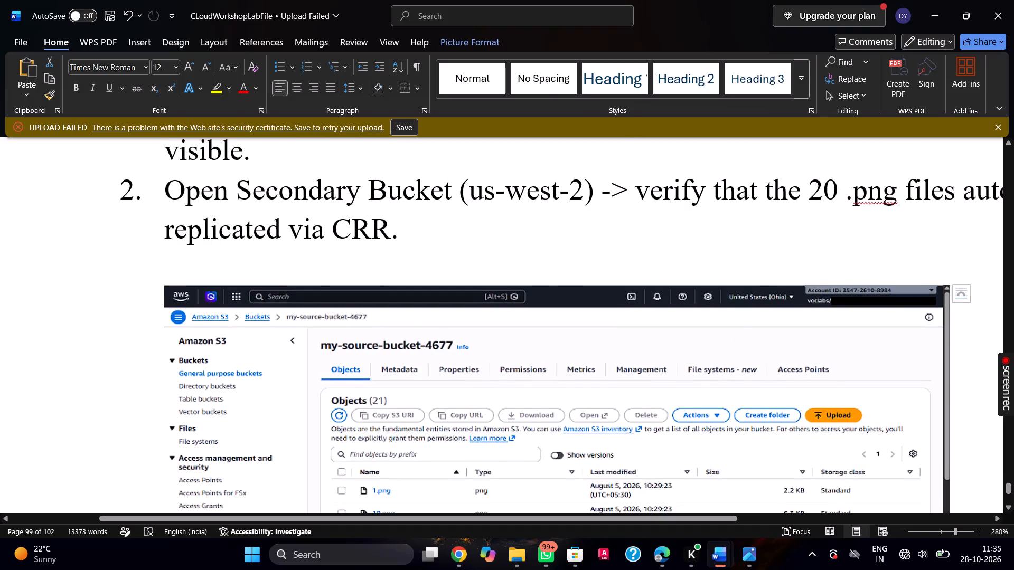
right_click(581, 328)
click(619, 112)
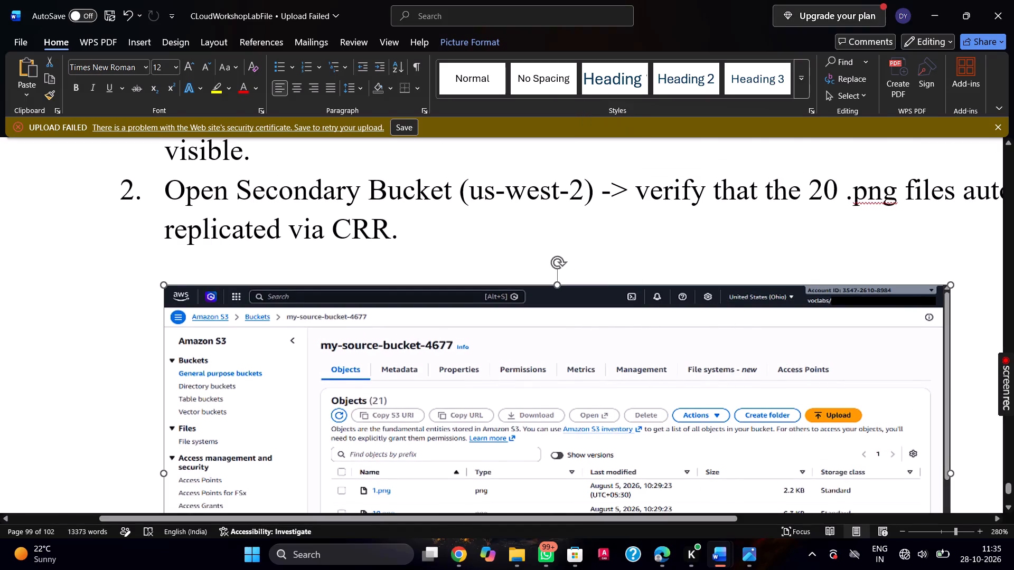
drag(567, 276, 568, 298)
scroll(557, 278, up, 1)
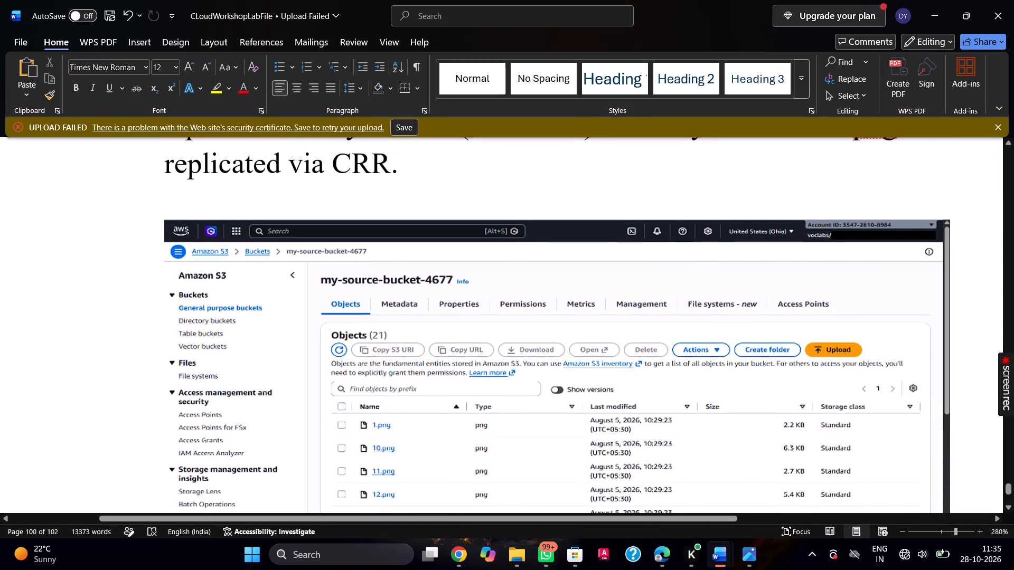
click(537, 237)
right_click(537, 237)
click(578, 120)
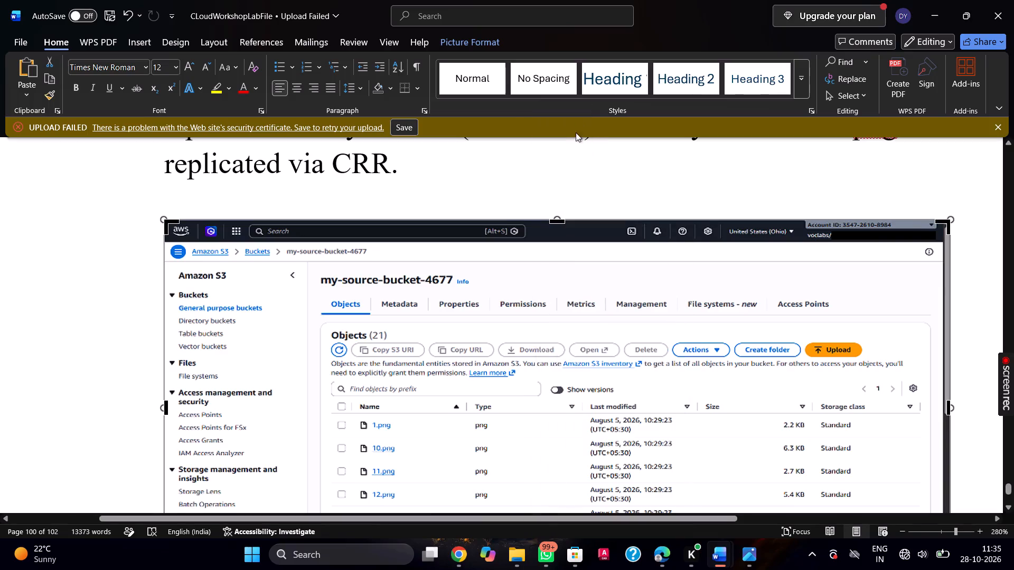
drag(552, 221, 549, 243)
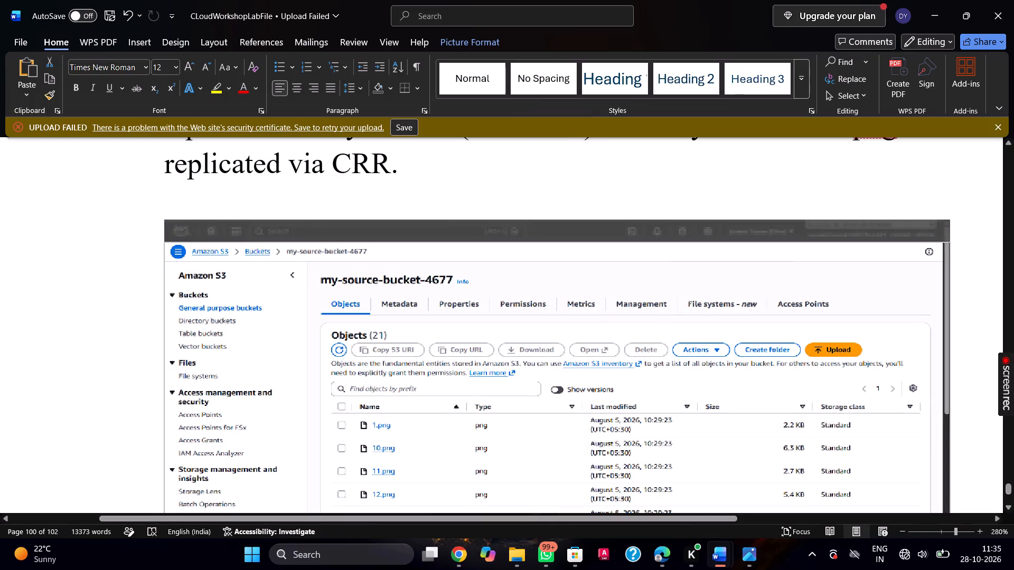
drag(549, 243, 541, 242)
Add an unnumbered line after "replicated via CRR." and paste the browser header image there.
click(441, 169)
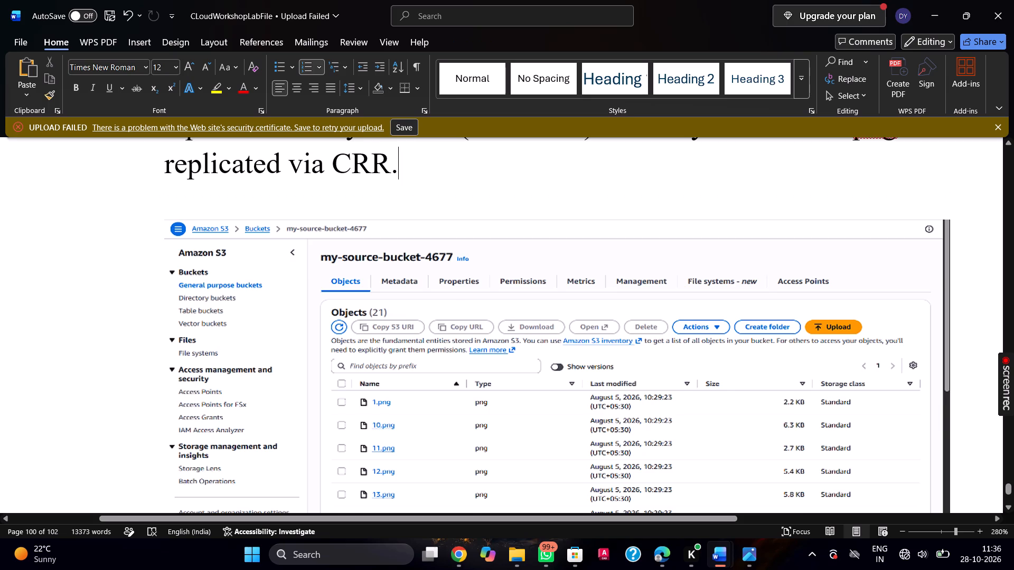
key(Return)
key(BackSpace)
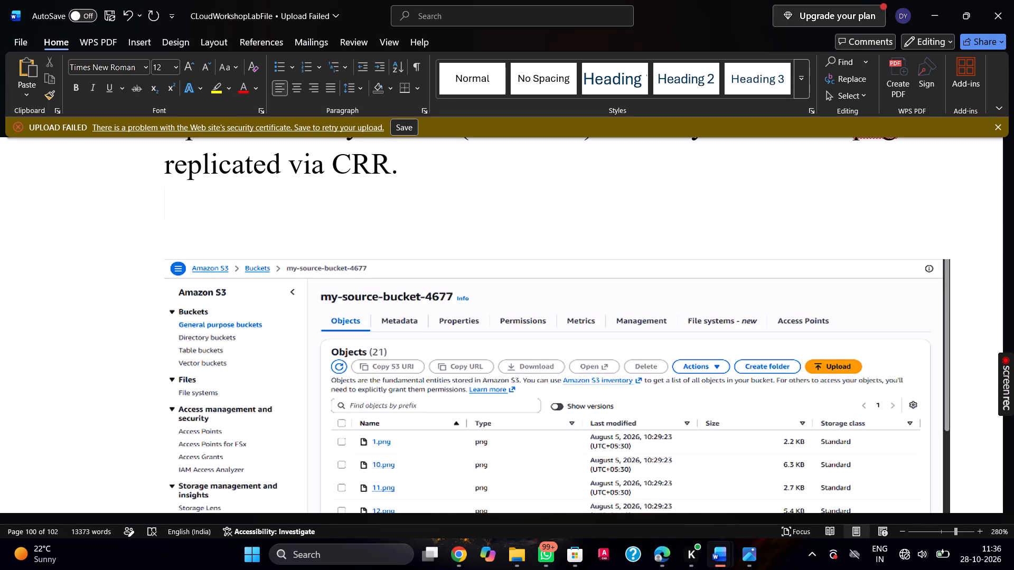
key(ctrl+v)
click(618, 214)
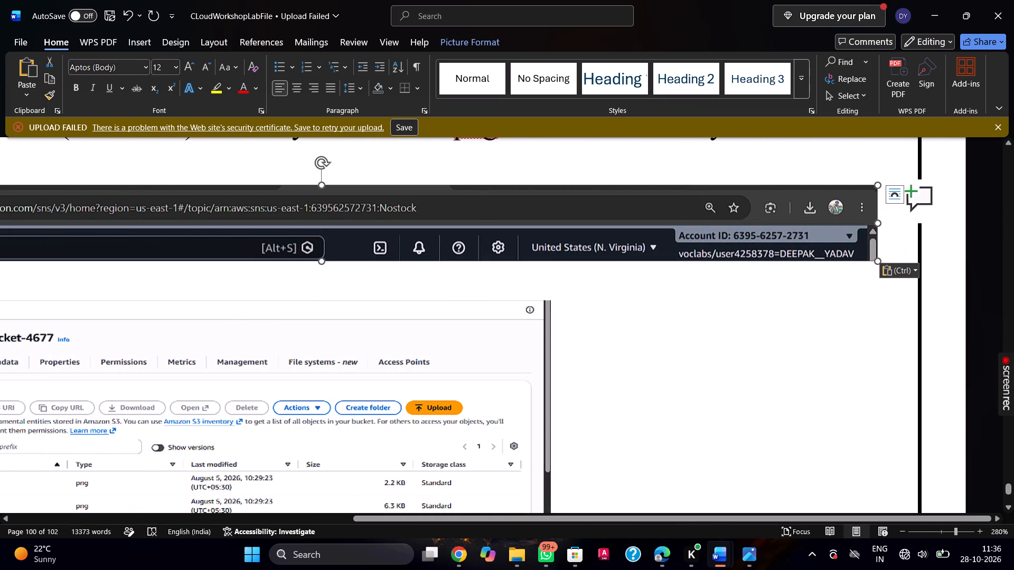
Narrow the pasted header image so it ends slightly past the my-source-bucket-4677 screenshot's right edge.
drag(878, 224, 560, 240)
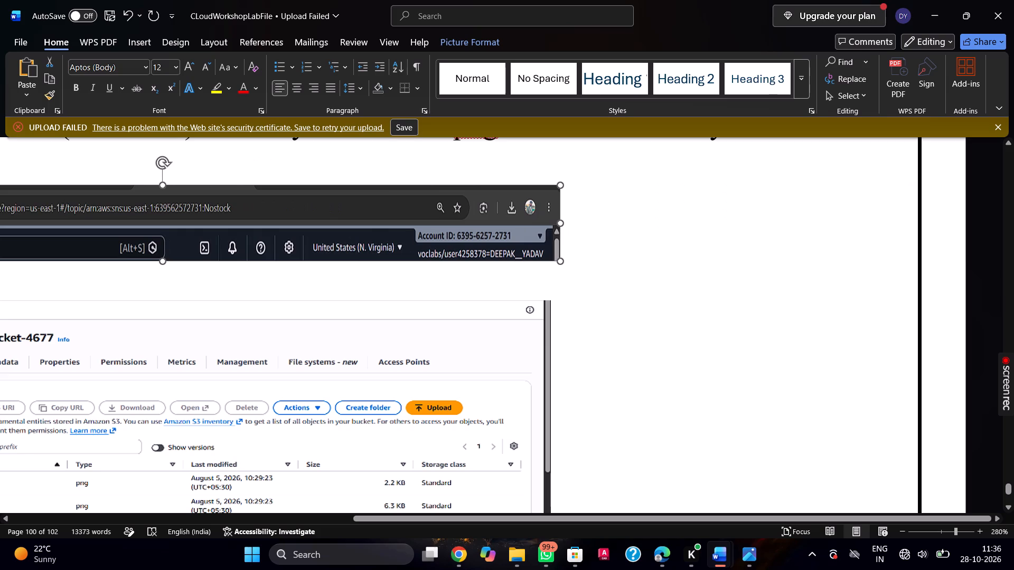
drag(560, 240, 553, 240)
scroll(553, 240, right, 1)
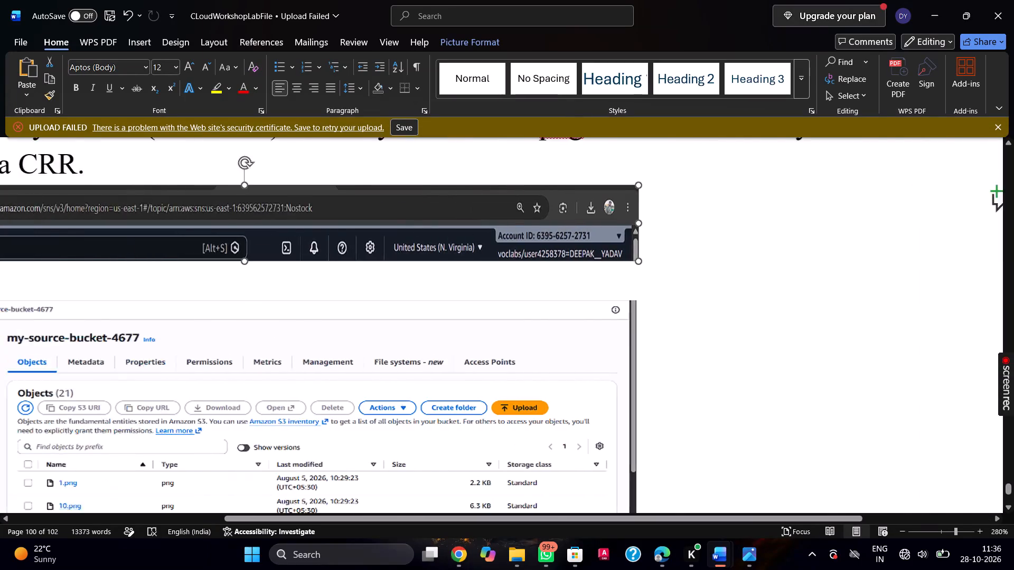
scroll(553, 240, right, 1)
click(656, 219)
Set the new header image's text wrapping to Behind Text so the bucket screenshot moves up against it.
scroll(762, 254, left, 1)
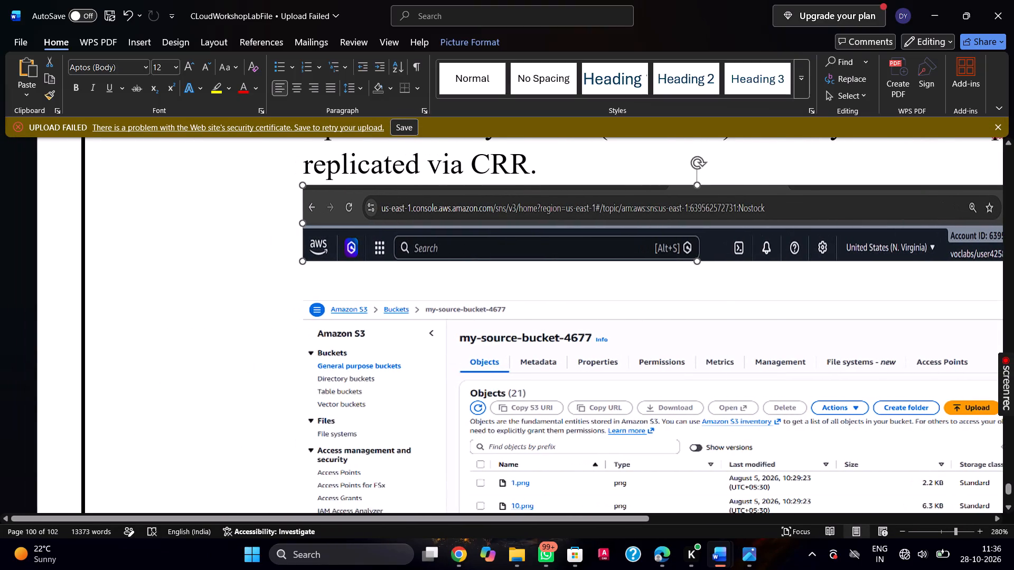
scroll(762, 254, left, 1)
click(725, 199)
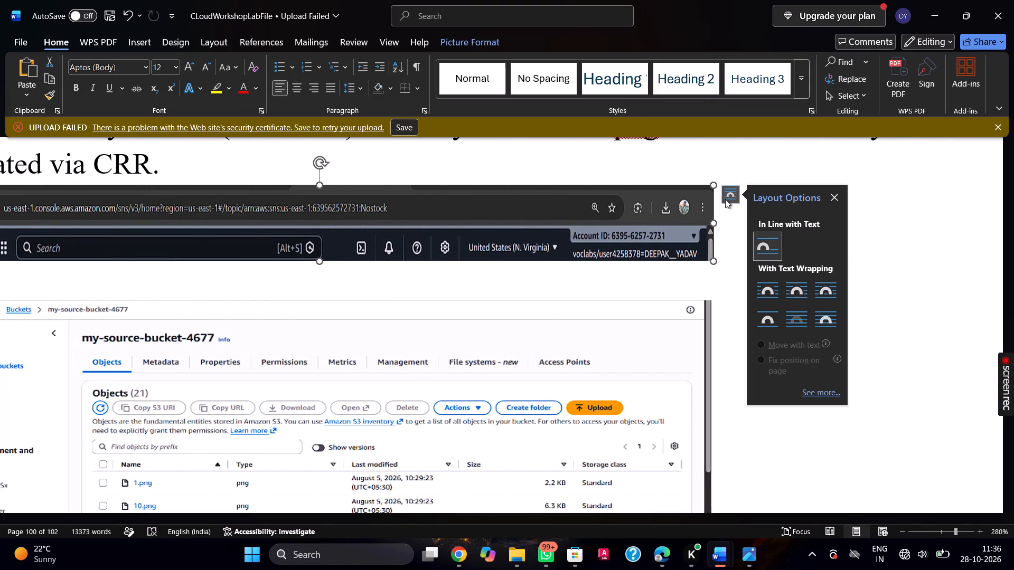
click(806, 322)
right_click(802, 322)
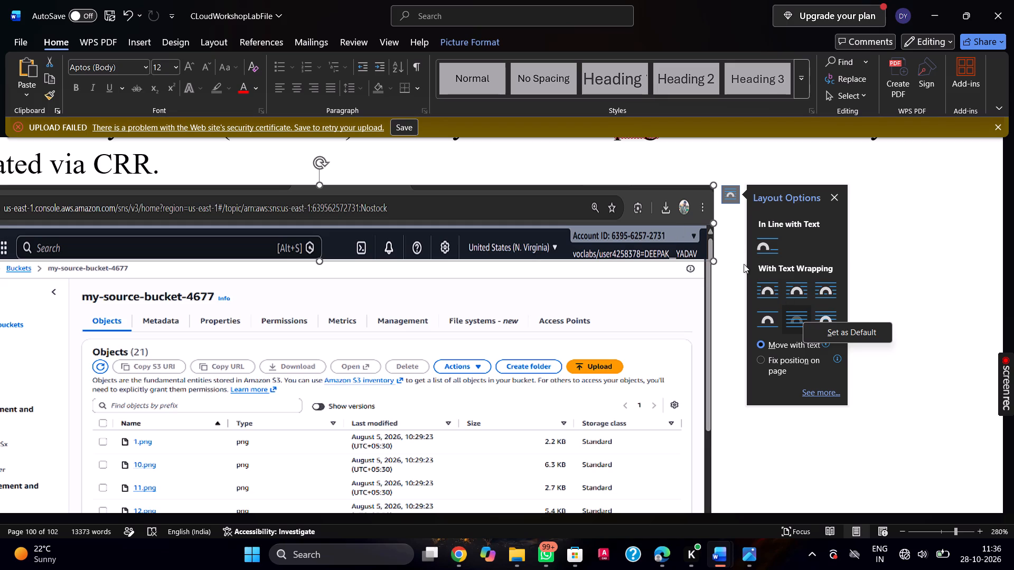
Narrow the header image slightly toward the my-source-bucket-4677 screenshot's right edge.
drag(712, 223, 709, 223)
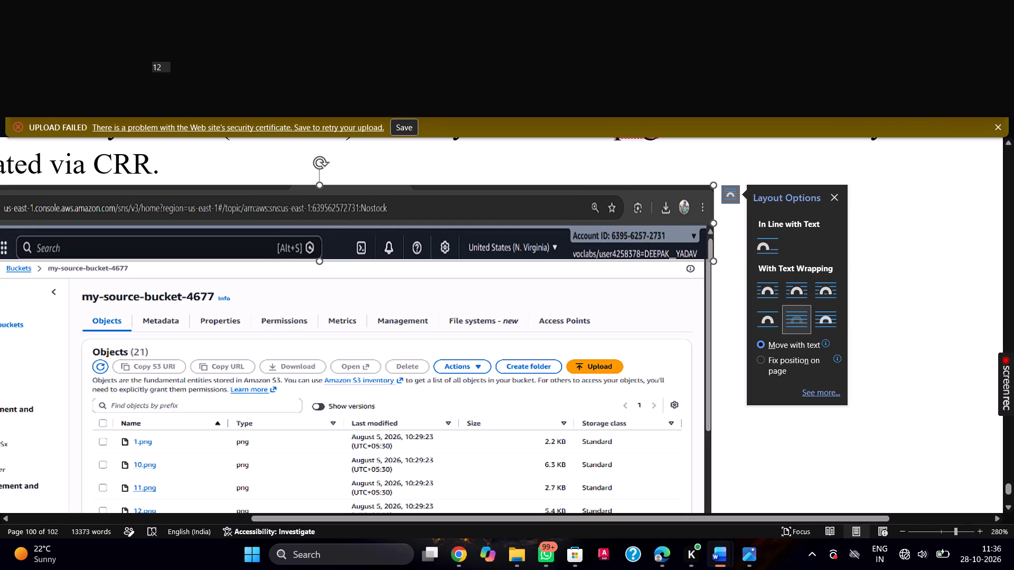
drag(709, 223, 703, 224)
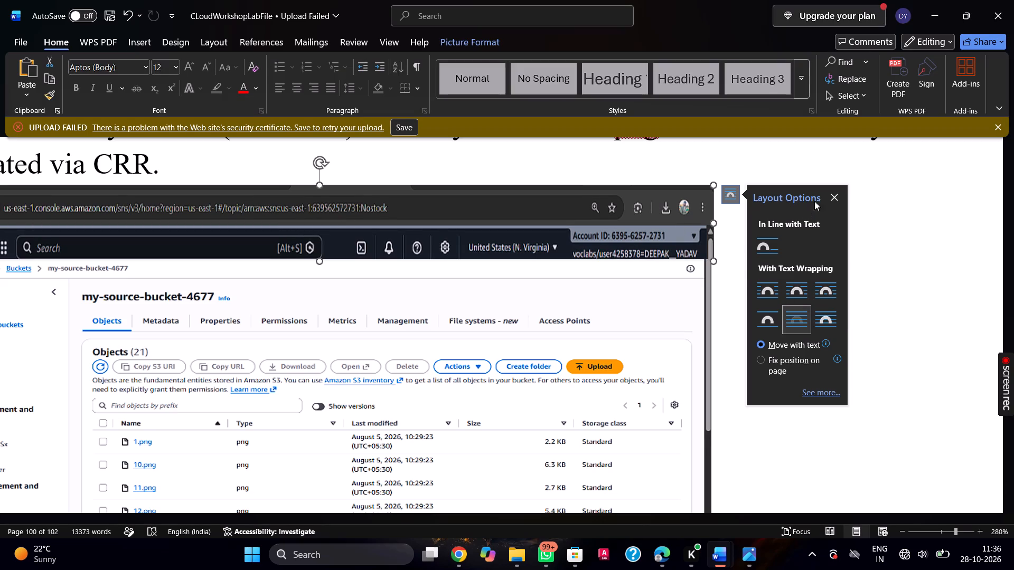
click(829, 199)
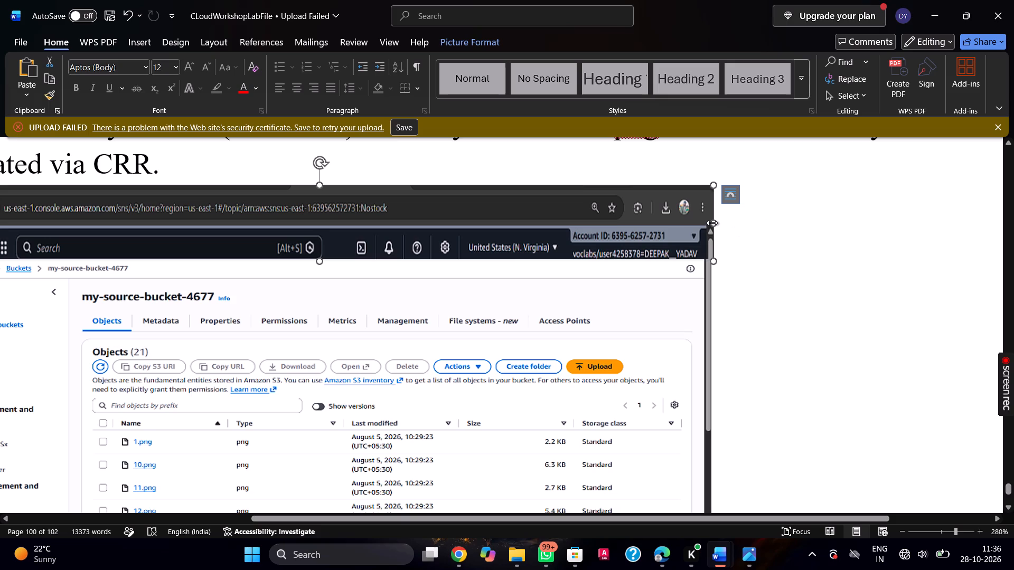
click(712, 223)
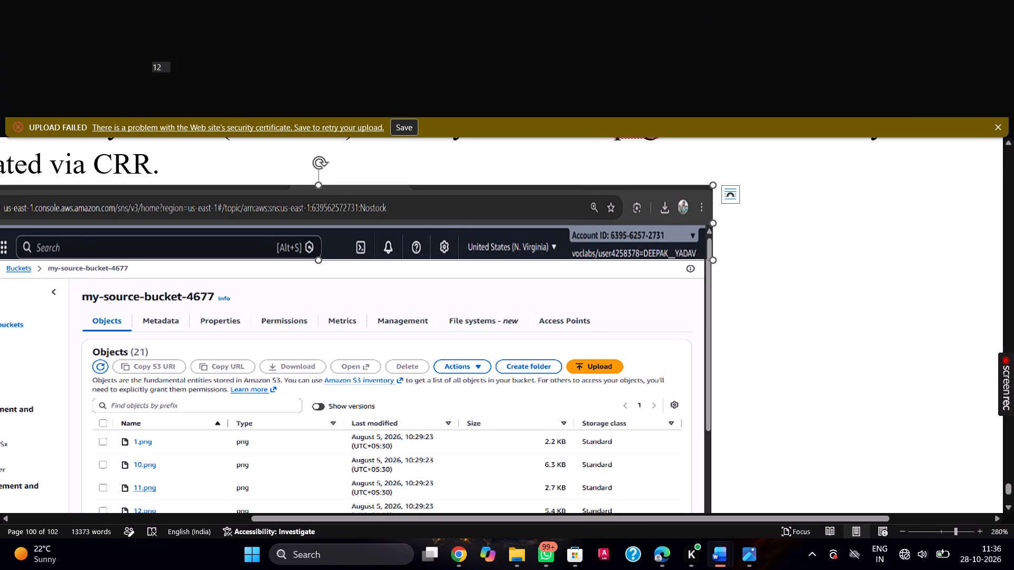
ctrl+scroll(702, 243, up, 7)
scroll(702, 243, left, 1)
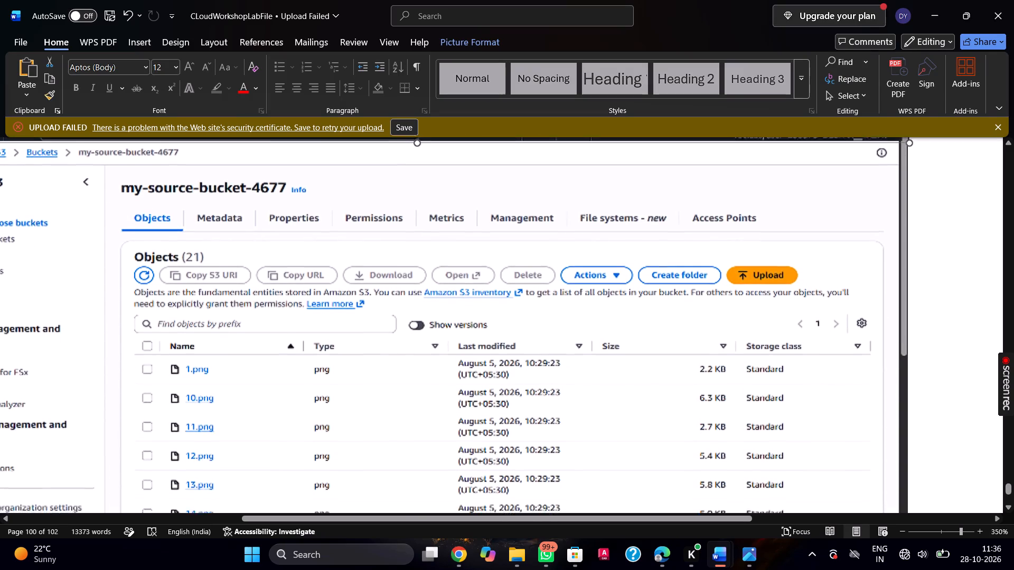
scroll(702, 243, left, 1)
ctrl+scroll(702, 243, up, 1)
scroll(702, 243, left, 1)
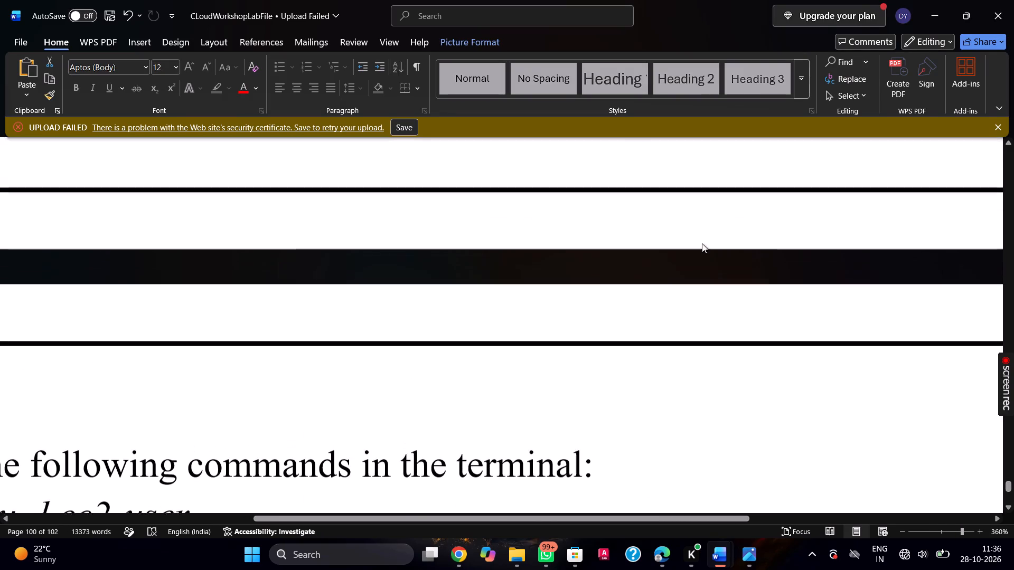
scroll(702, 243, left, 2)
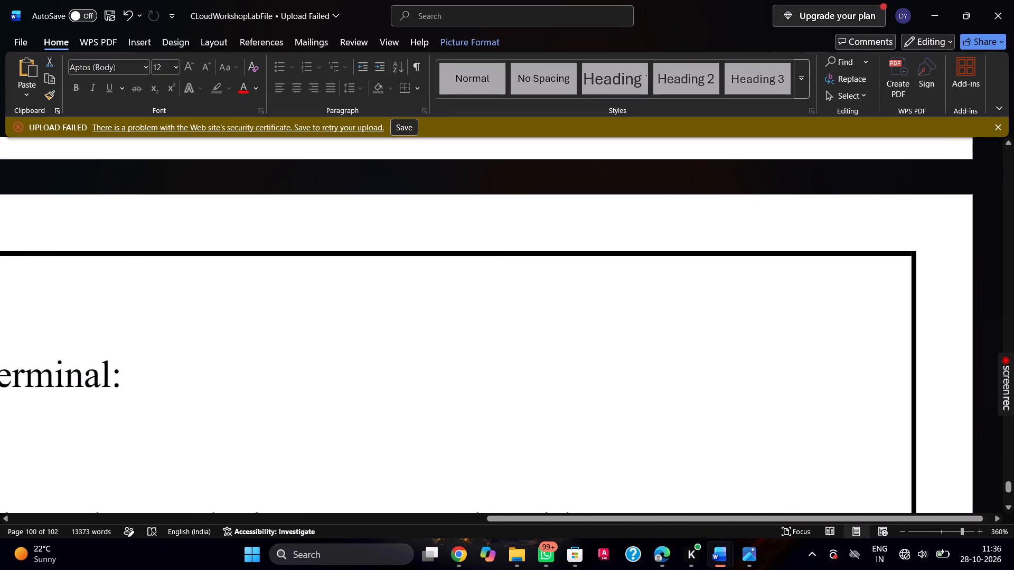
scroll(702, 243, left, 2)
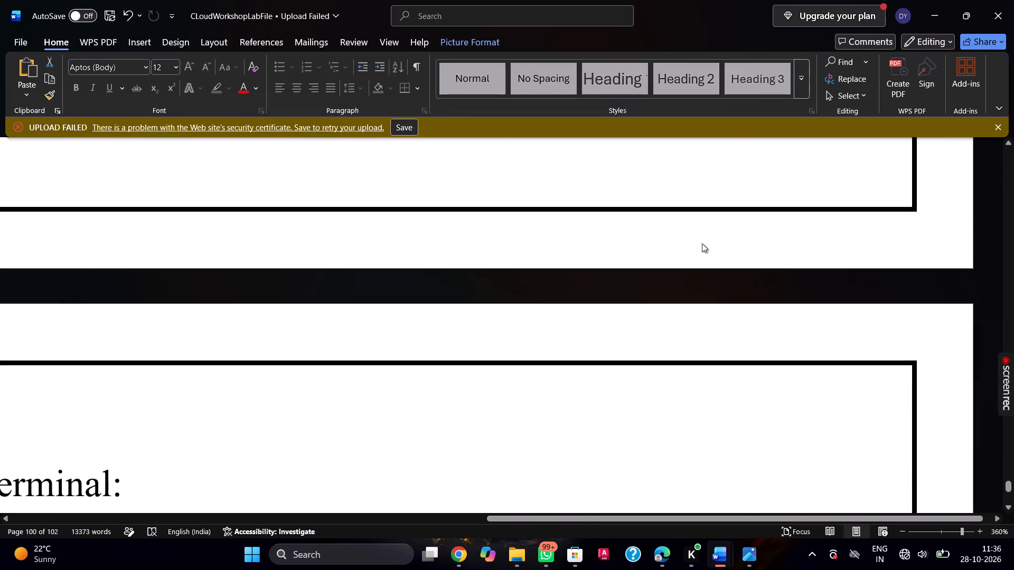
Reduce the height of the header image above the my-source-bucket-4677 bucket screenshot by lowering its top edge, leaving a small gap below "replicated via CRR.".
ctrl+scroll(702, 243, down, 7)
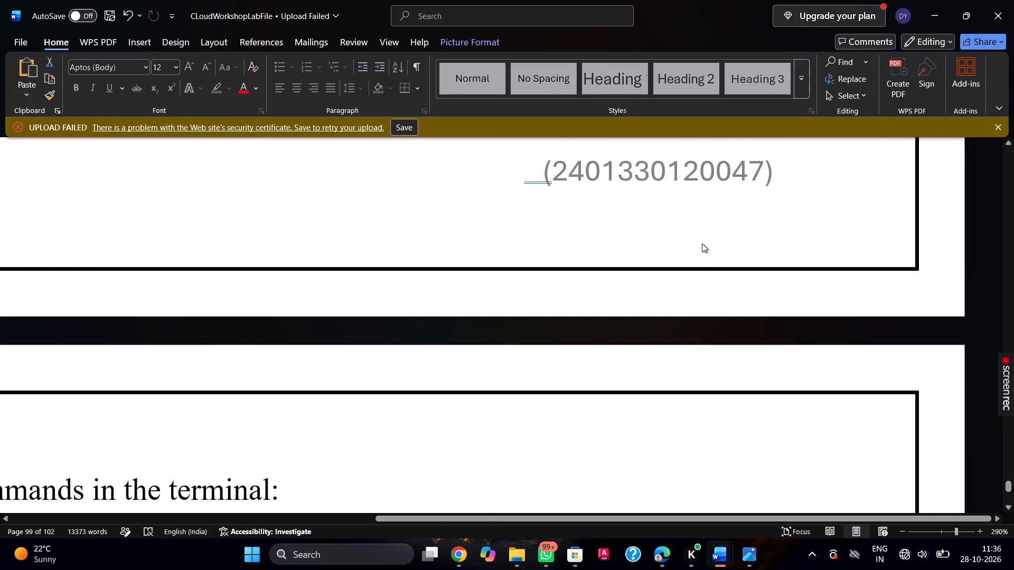
ctrl+scroll(702, 243, down, 2)
scroll(702, 243, down, 1)
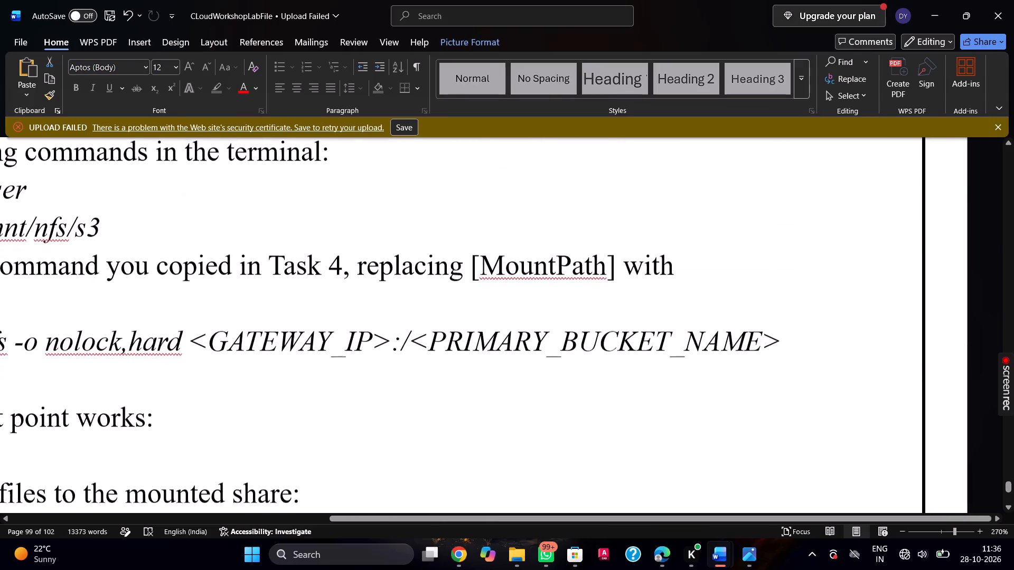
ctrl+scroll(702, 243, down, 14)
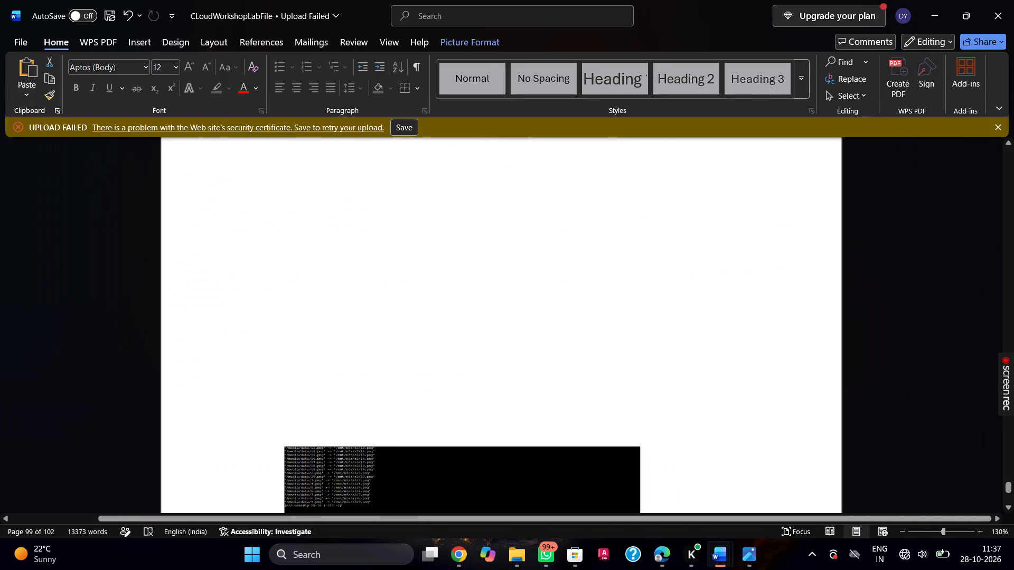
scroll(702, 243, down, 4)
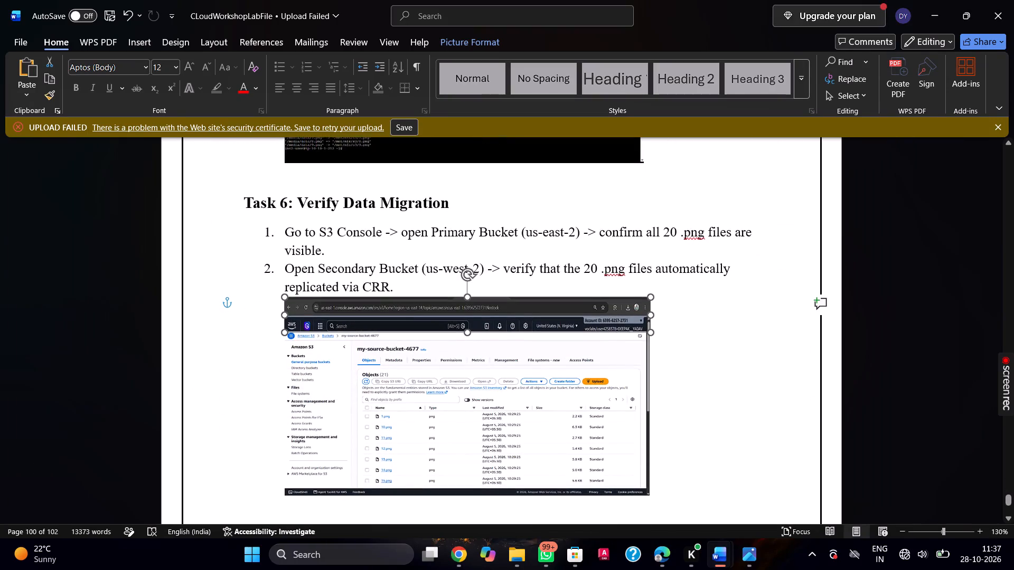
ctrl+scroll(608, 334, up, 7)
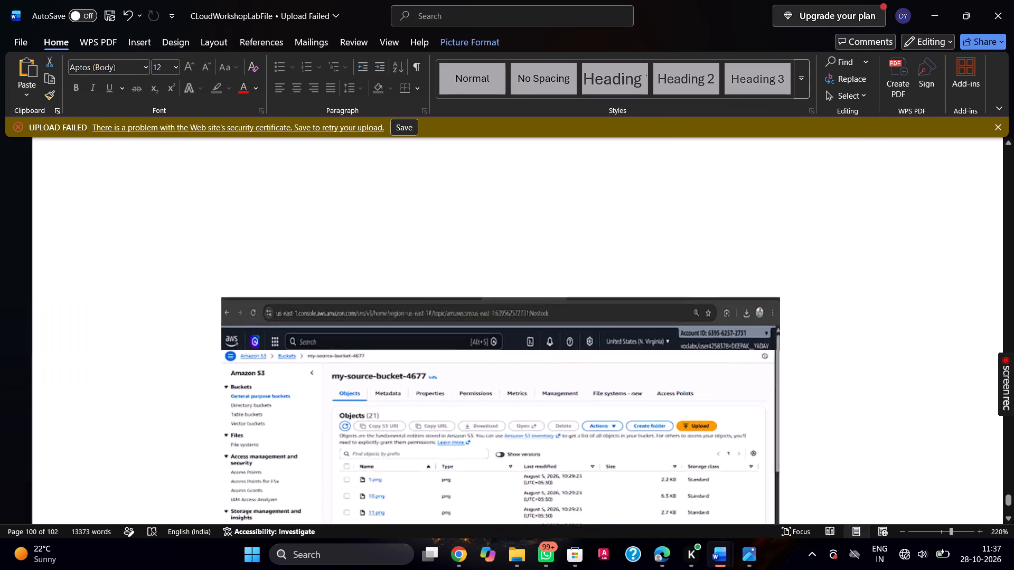
ctrl+scroll(608, 334, up, 5)
scroll(608, 334, left, 1)
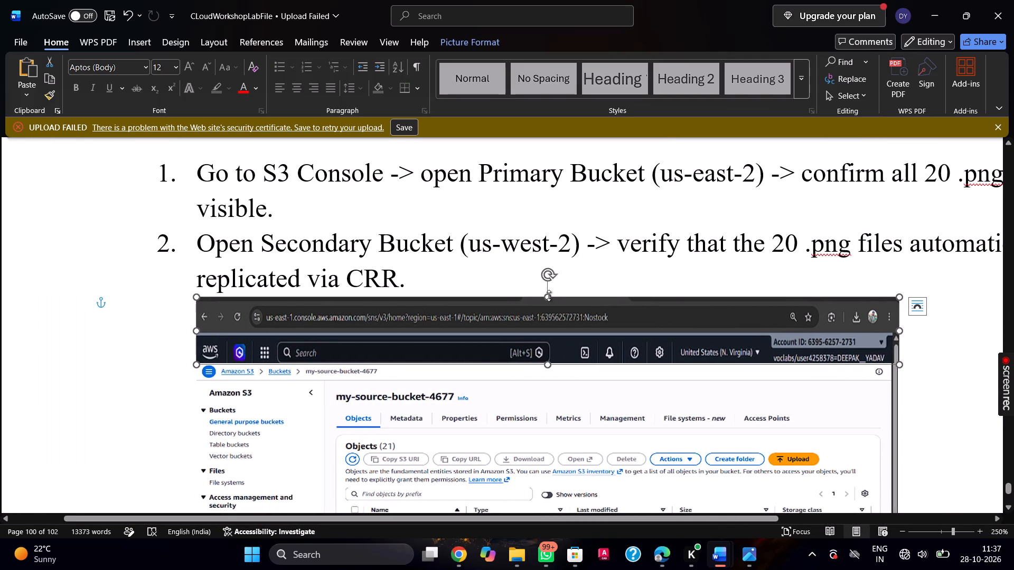
drag(549, 296, 547, 314)
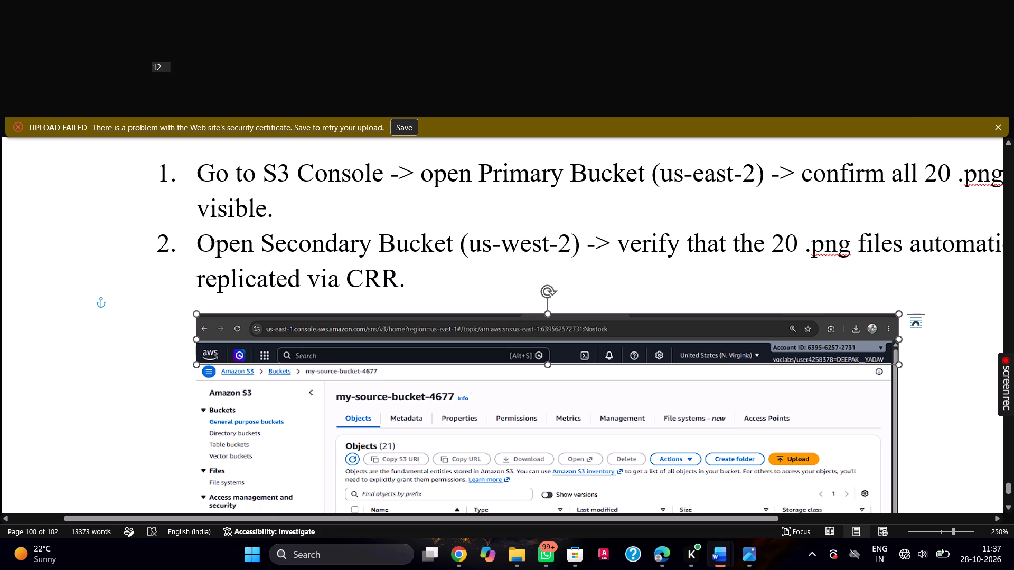
Fine-tune the header image's width so its right edge lines up with the my-source-bucket-4677 bucket screenshot's right edge.
click(900, 340)
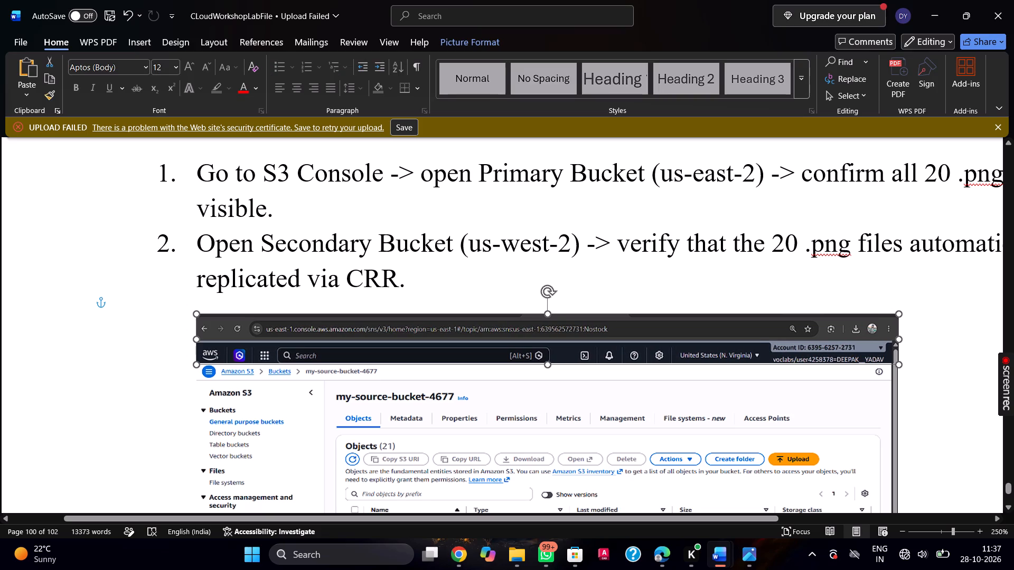
click(924, 363)
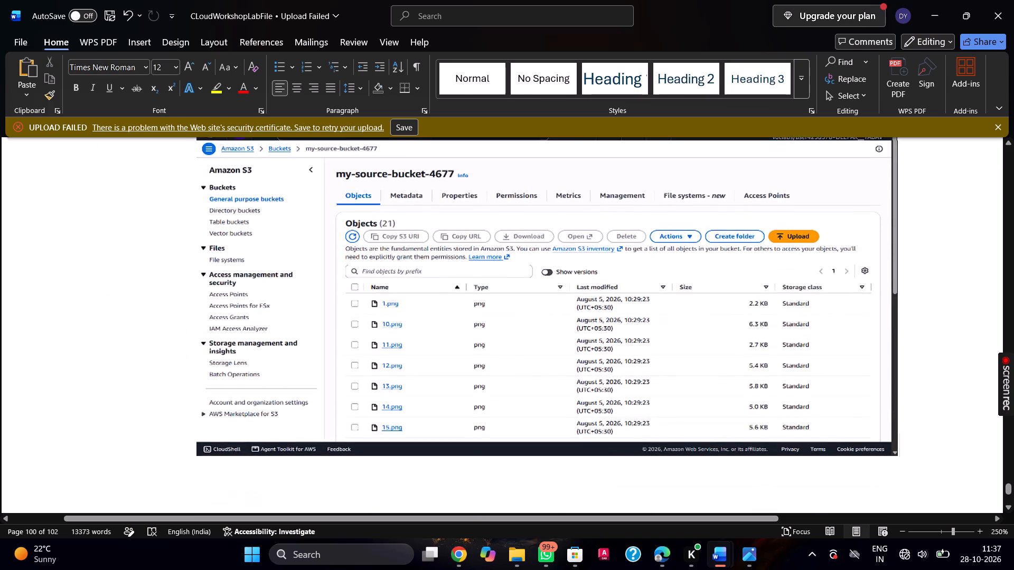
scroll(880, 355, up, 1)
scroll(870, 241, up, 1)
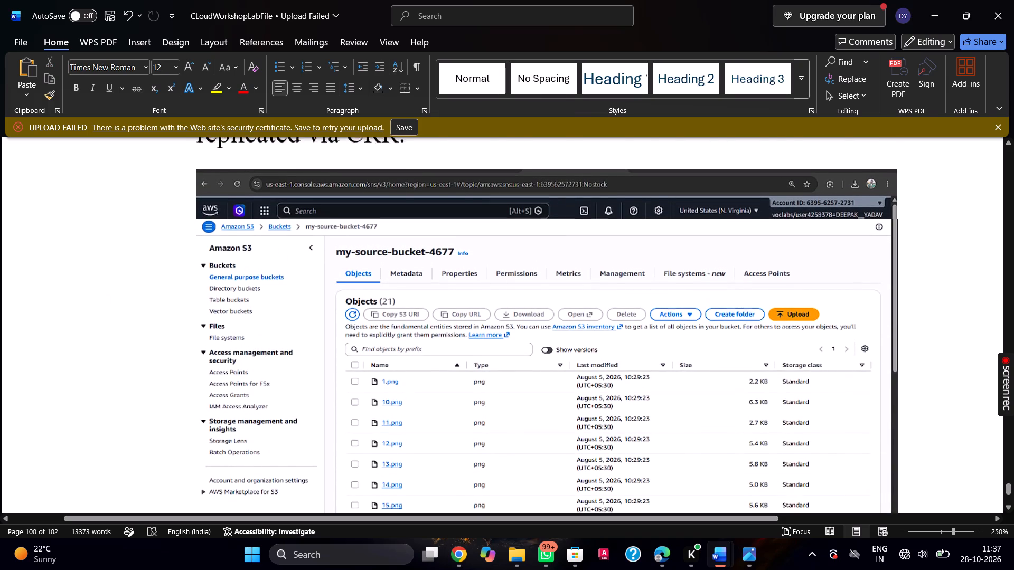
scroll(870, 241, up, 1)
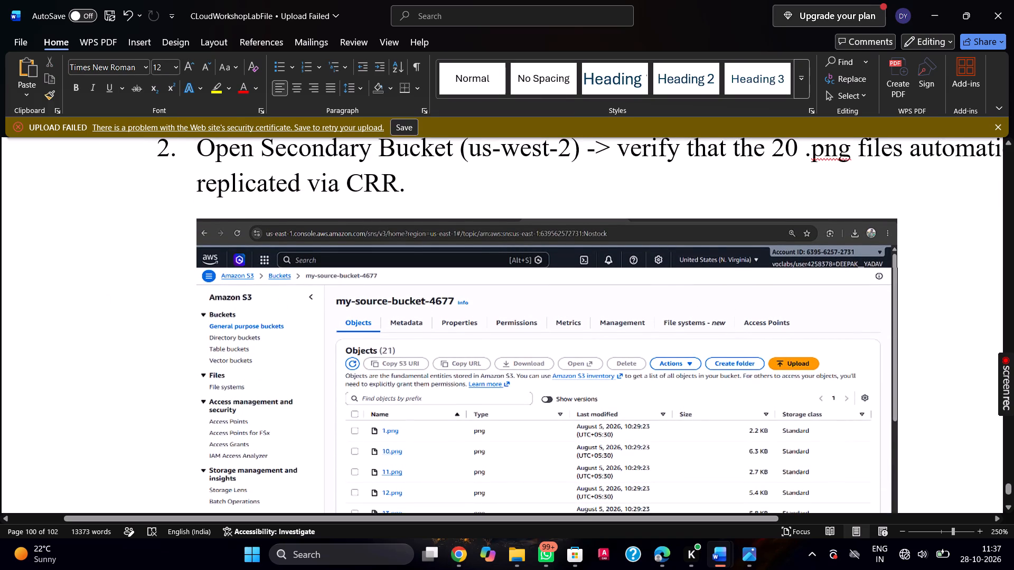
ctrl+scroll(916, 269, up, 15)
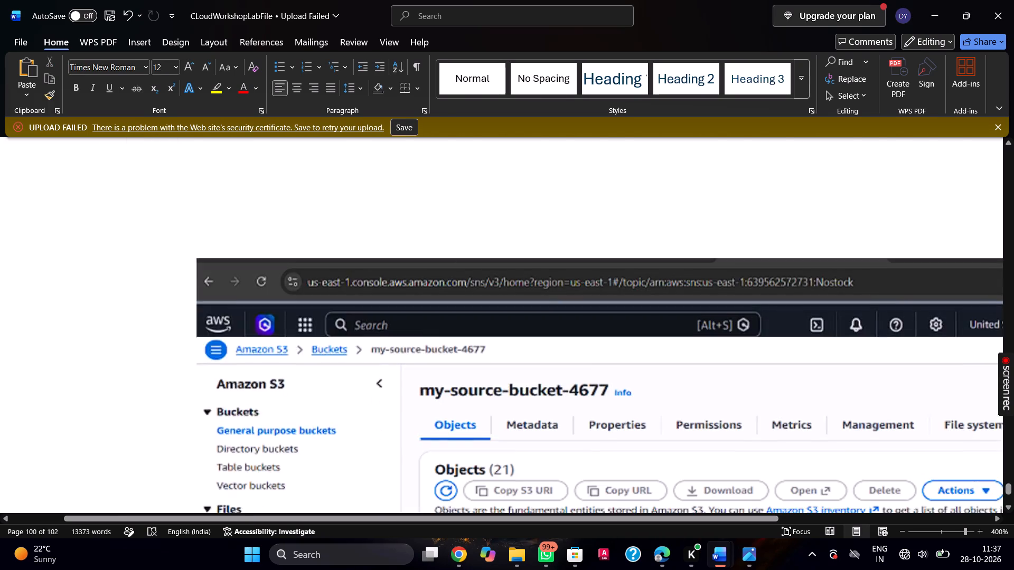
scroll(916, 269, left, 3)
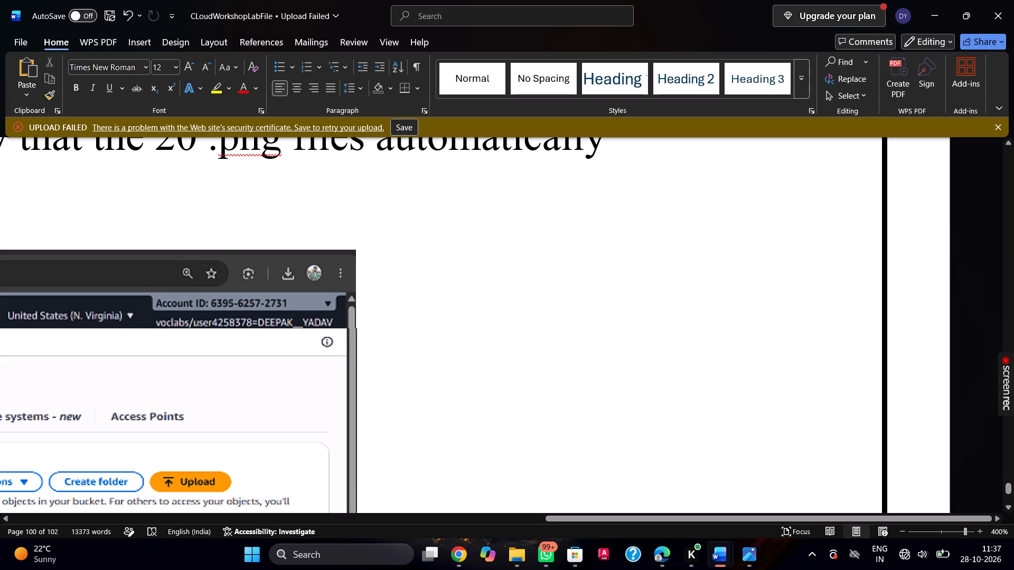
click(355, 289)
click(327, 290)
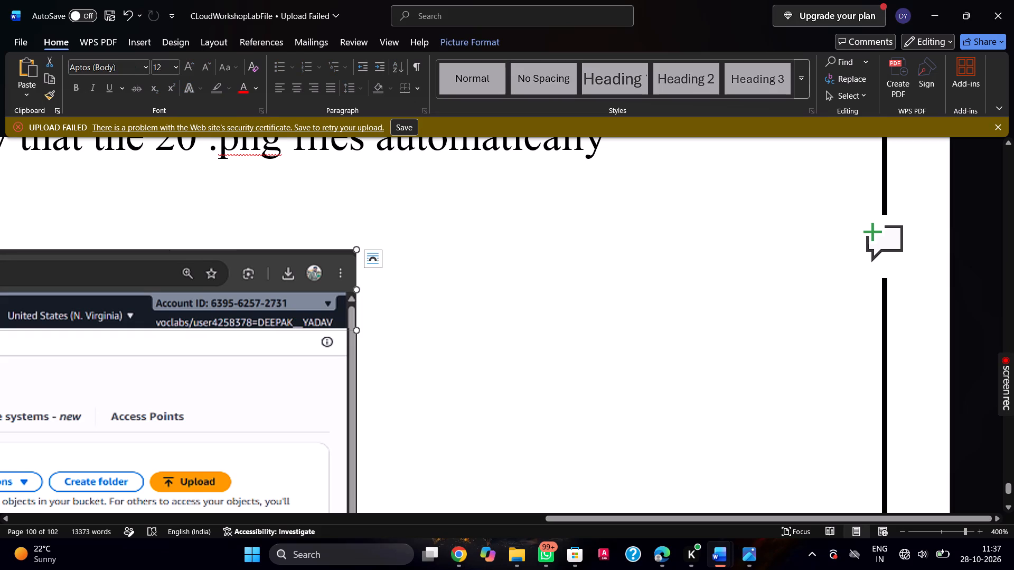
click(355, 290)
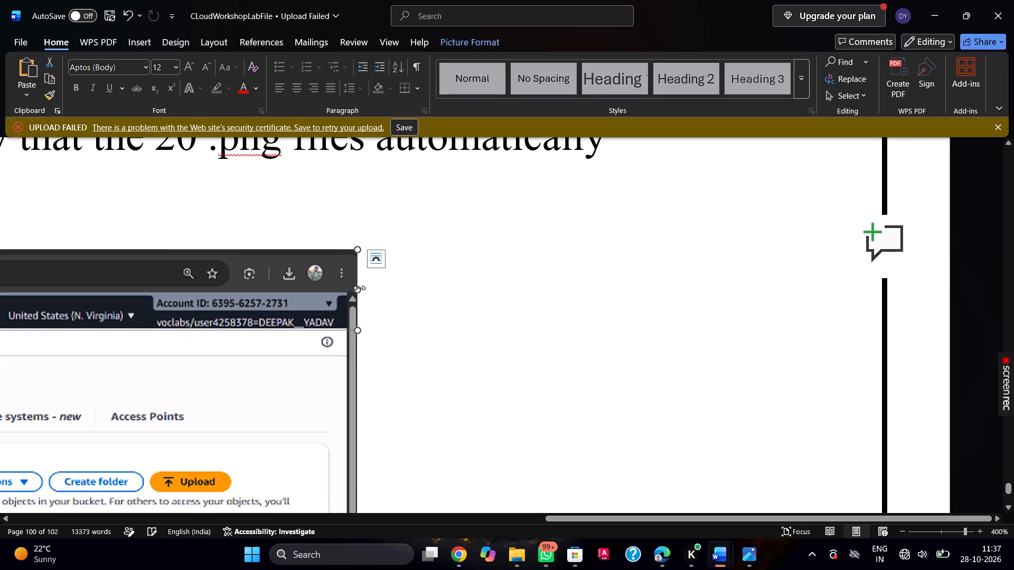
click(411, 313)
Crop the old AWS navigation bar off the top of the share-5BB19A31 file share screenshot, down to the breadcrumb row.
scroll(297, 306, up, 1)
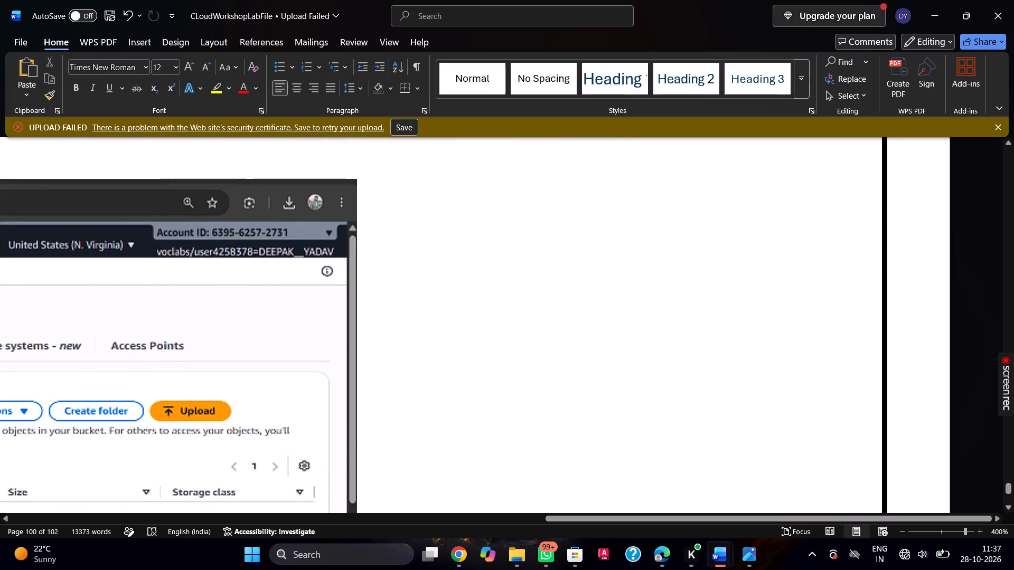
scroll(369, 317, right, 2)
scroll(297, 294, up, 2)
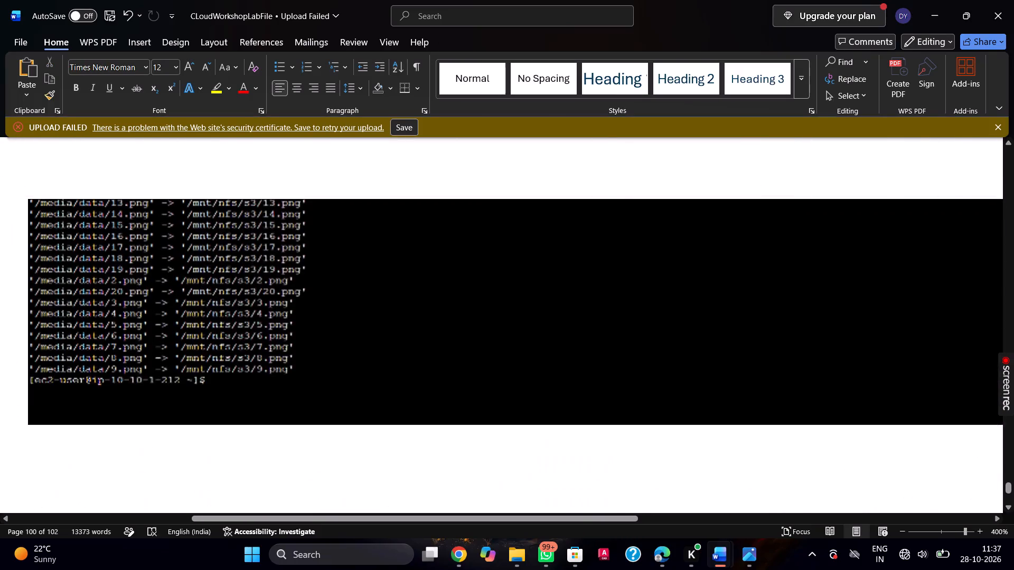
scroll(297, 294, up, 1)
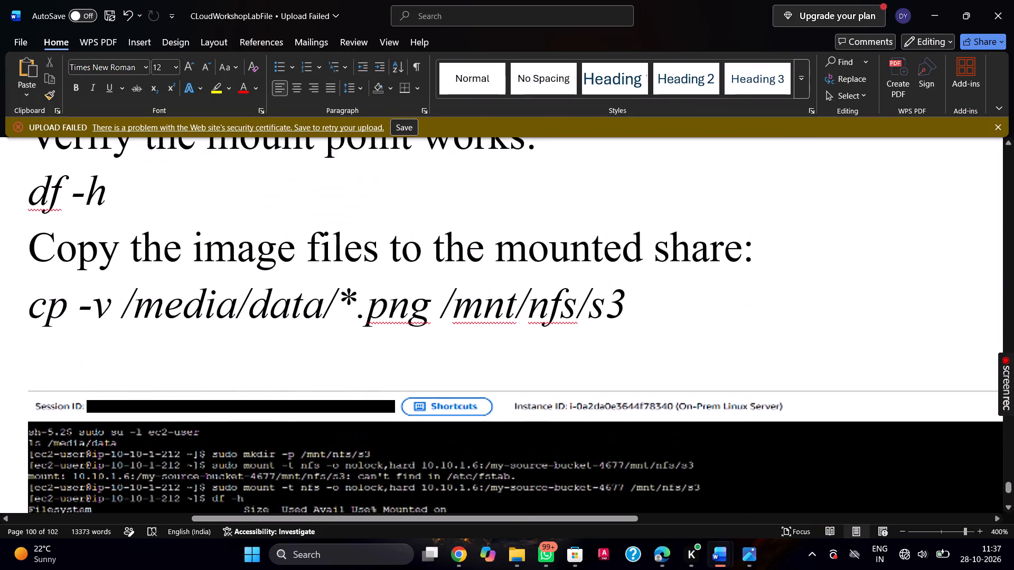
scroll(297, 294, up, 4)
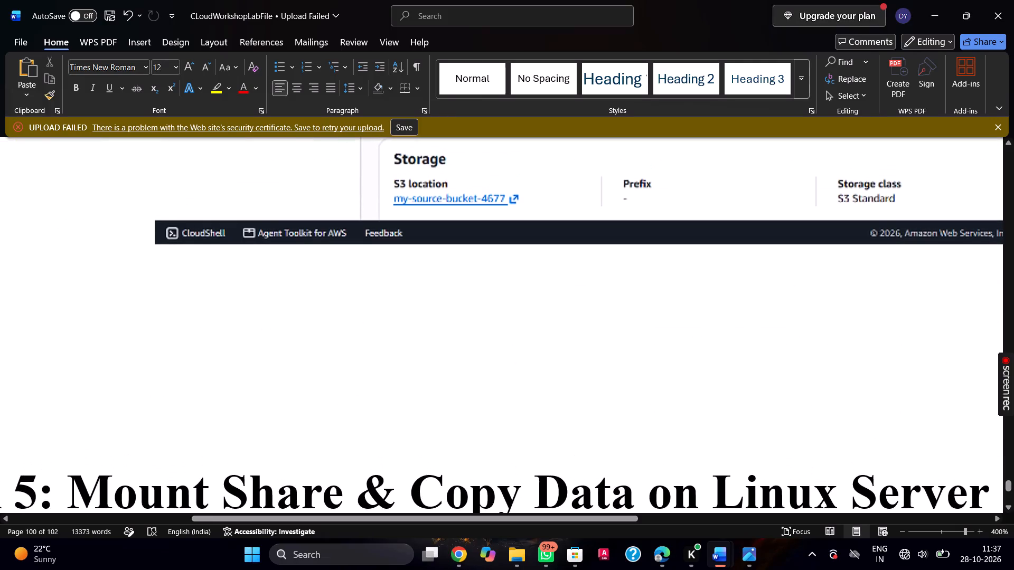
scroll(297, 294, up, 2)
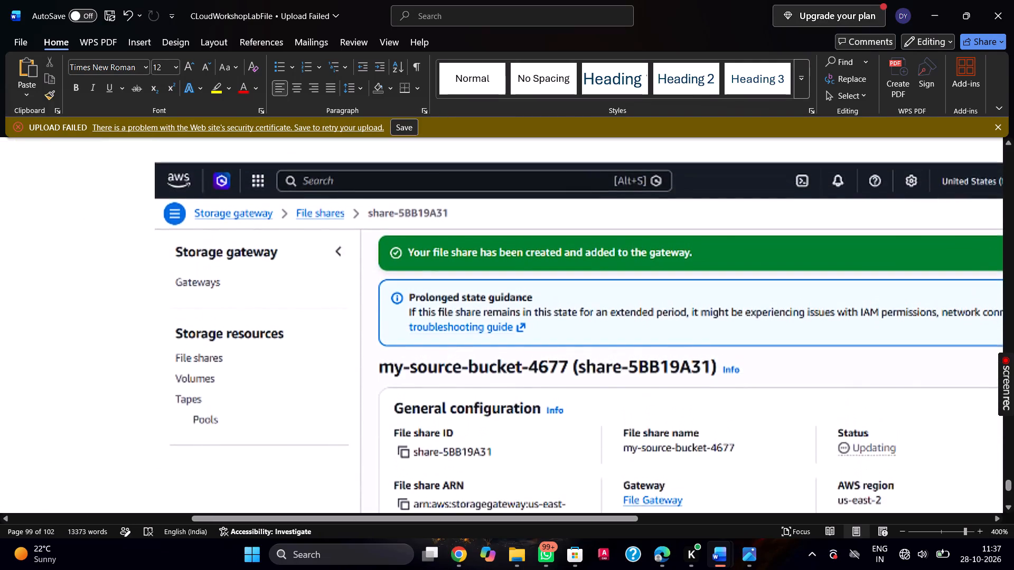
scroll(297, 294, left, 1)
click(408, 298)
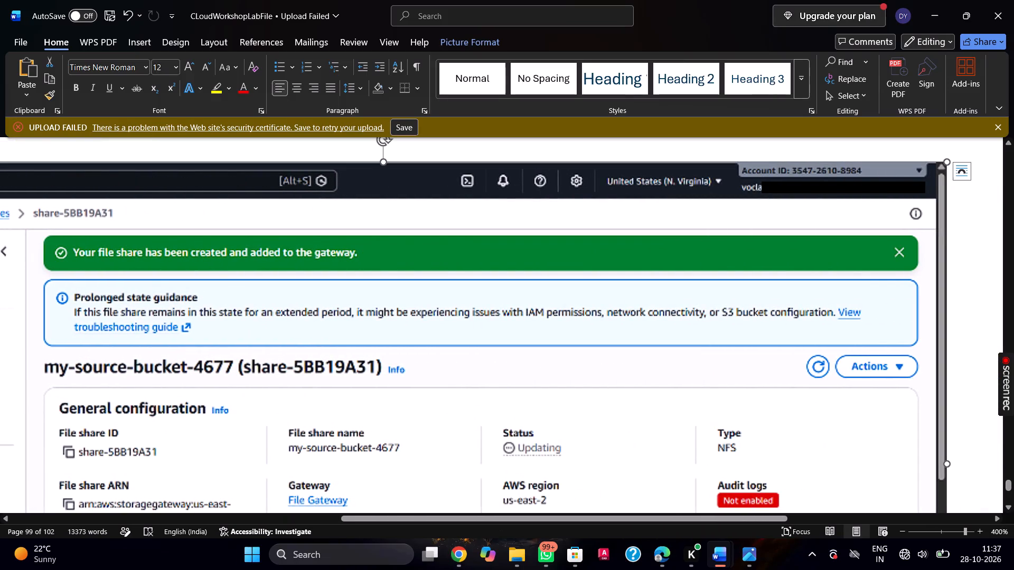
right_click(458, 265)
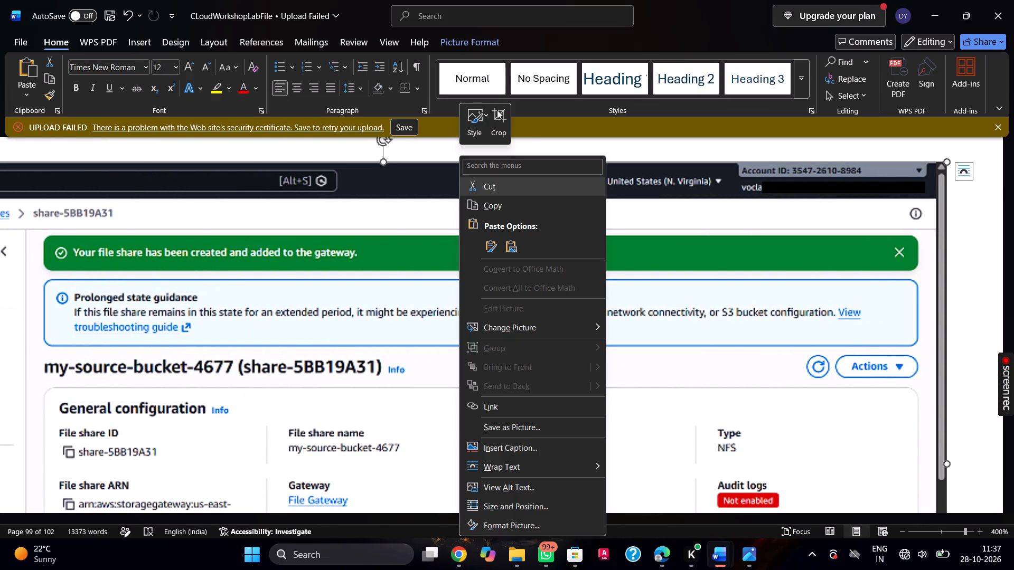
click(497, 110)
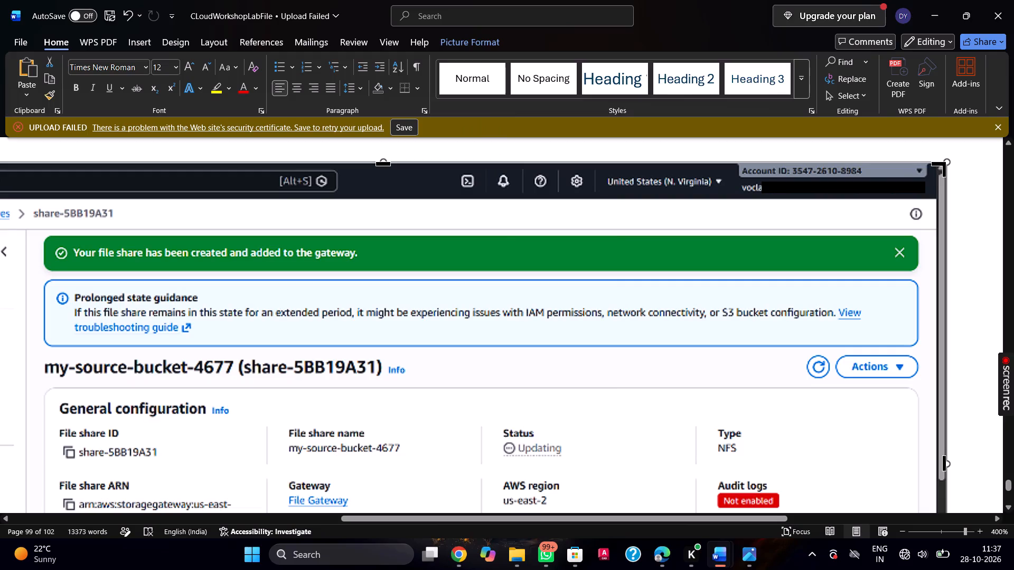
drag(381, 163, 374, 198)
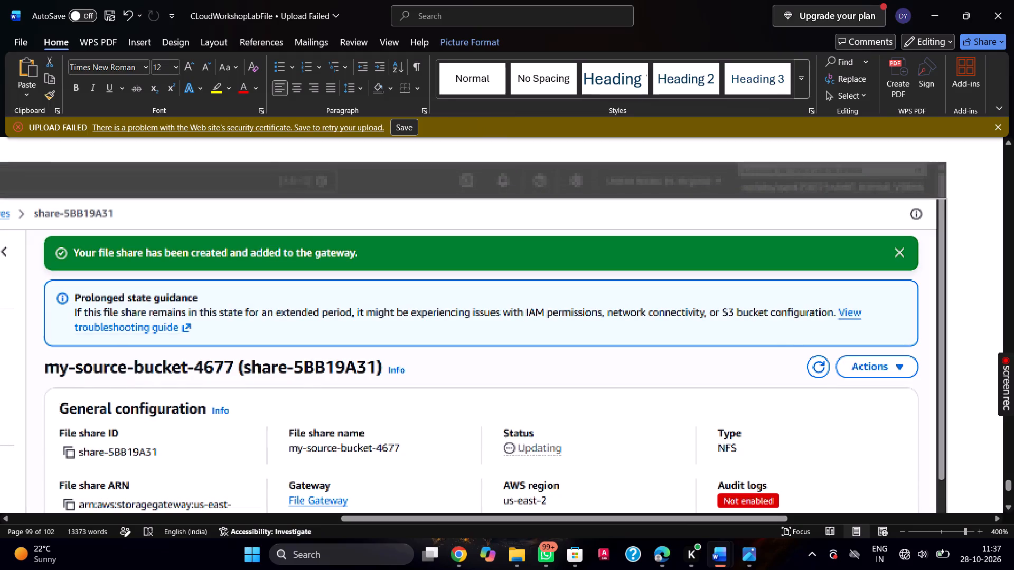
drag(374, 198, 371, 203)
Add an unbulleted line after "displayed on the success screen." and paste the browser header image there.
scroll(371, 203, right, 1)
scroll(371, 203, up, 1)
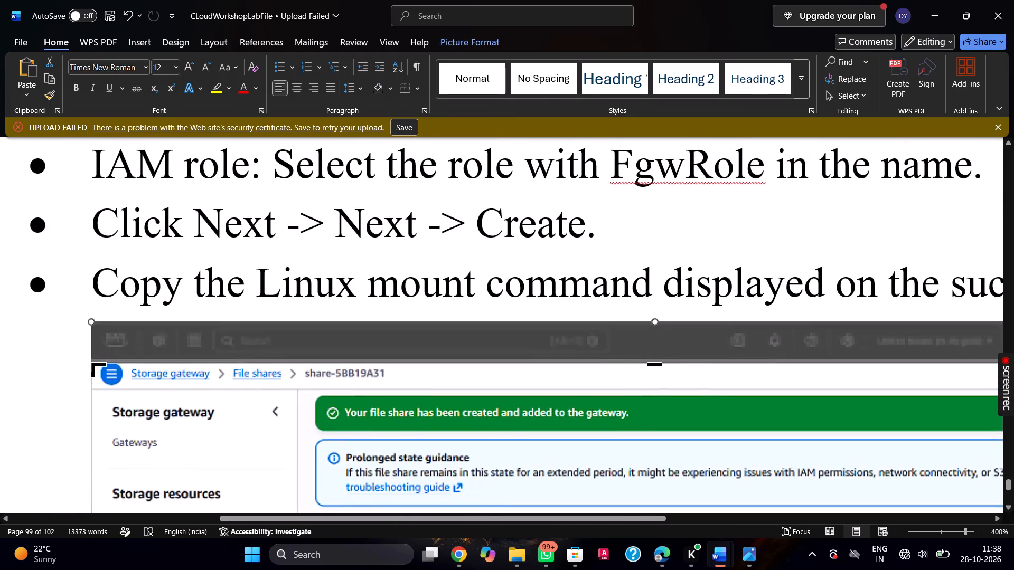
scroll(542, 225, left, 1)
click(485, 290)
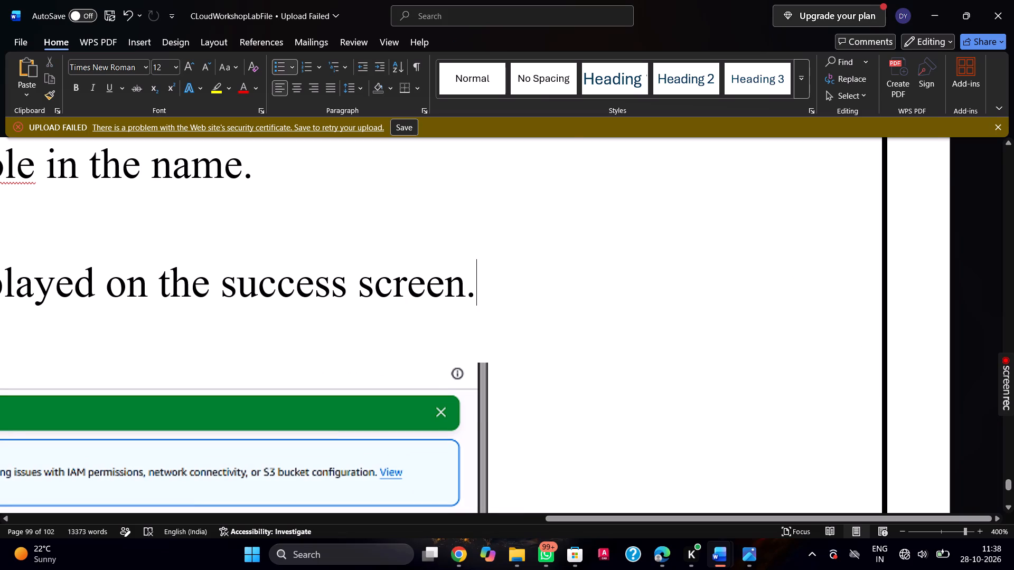
key(Return)
key(BackSpace)
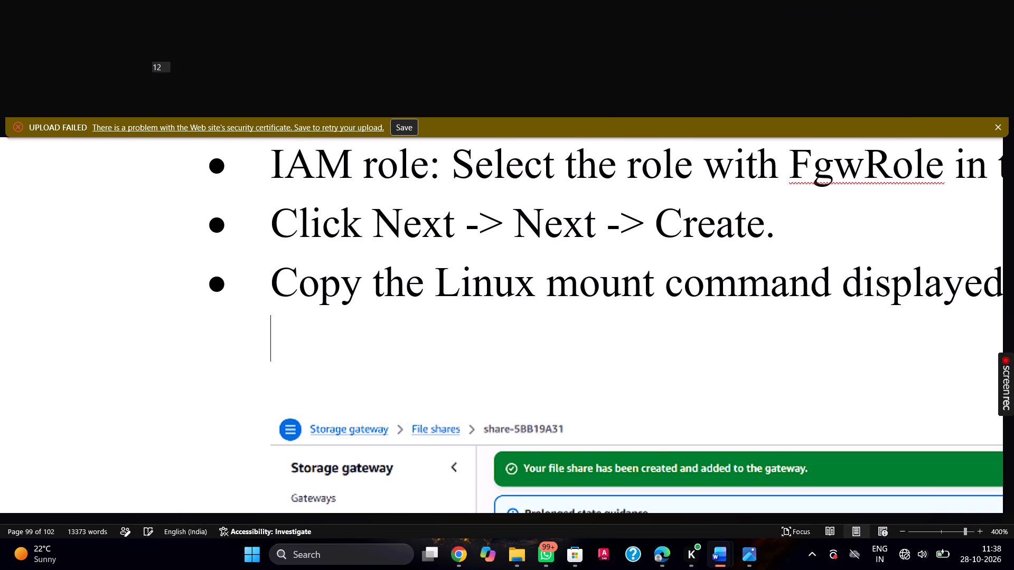
key(ctrl+v)
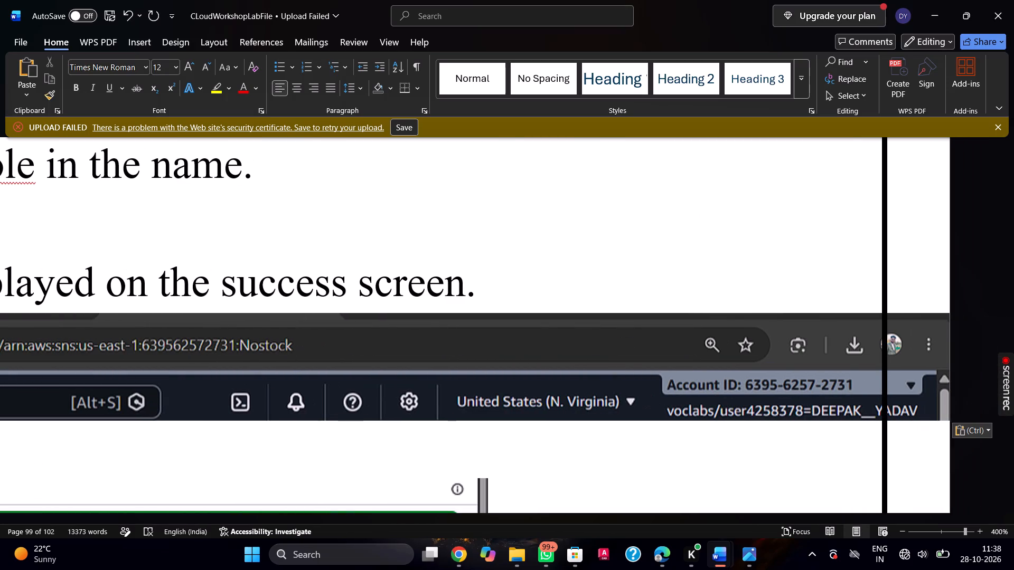
Narrow the pasted header image so it ends slightly past the file share screenshot's right edge.
click(747, 373)
scroll(747, 373, left, 1)
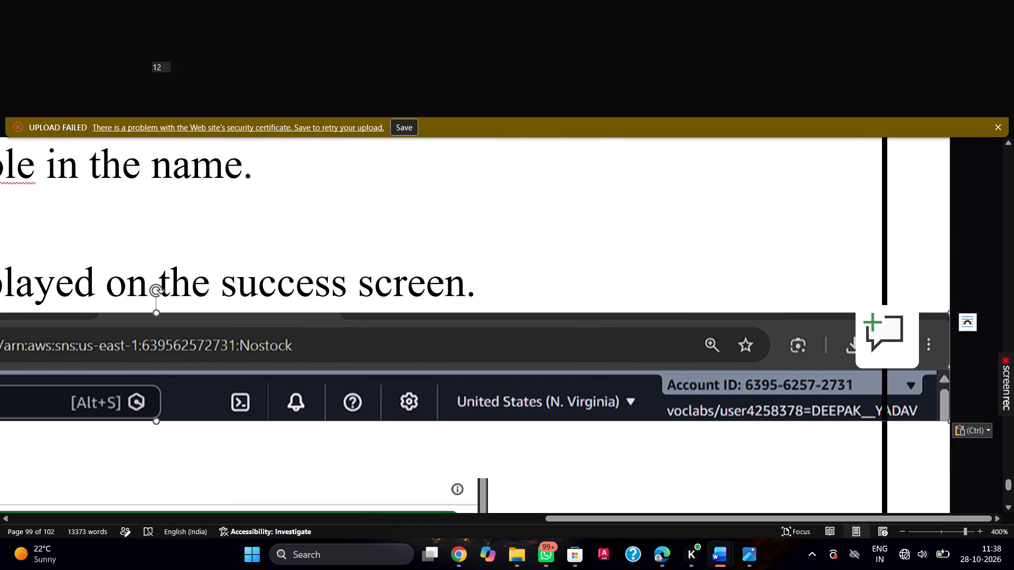
drag(947, 367, 788, 368)
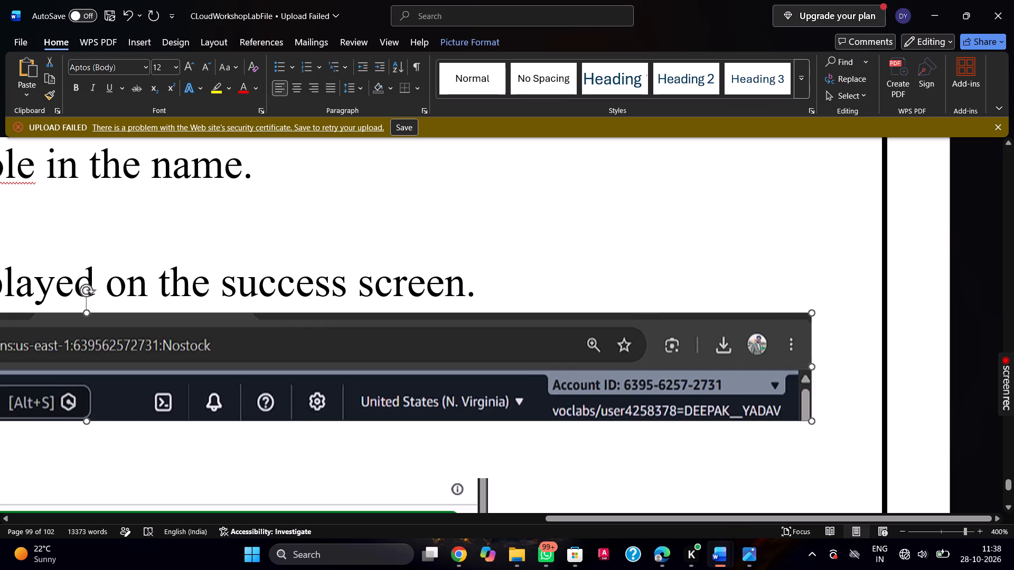
drag(788, 368, 490, 398)
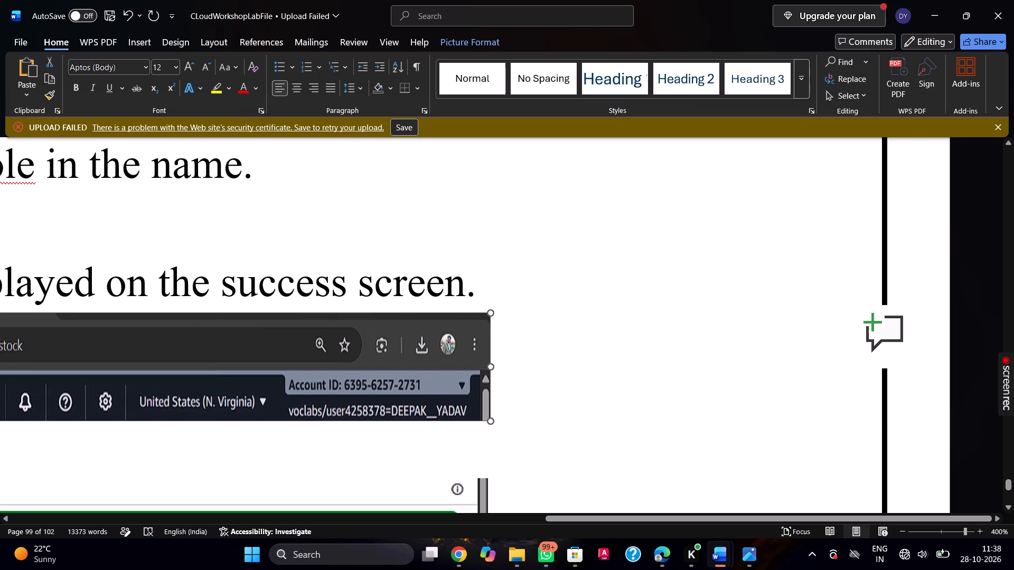
Set the new header image's text wrapping to Behind Text so the file share screenshot moves up against it.
click(504, 329)
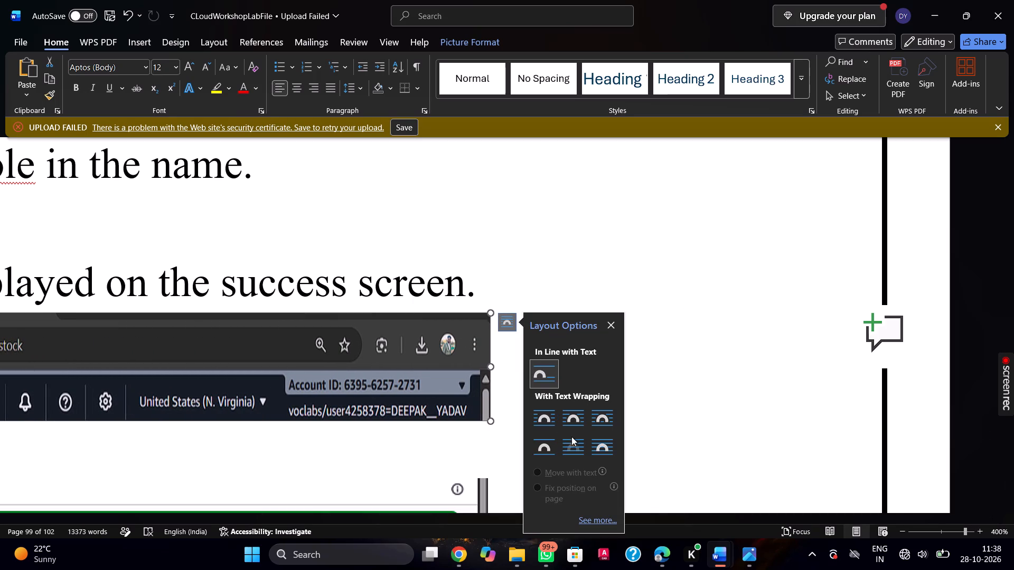
click(571, 438)
Reduce the height of the header image above the file share screenshot by lowering its top edge, keeping its bottom edge in place.
scroll(382, 394, right, 2)
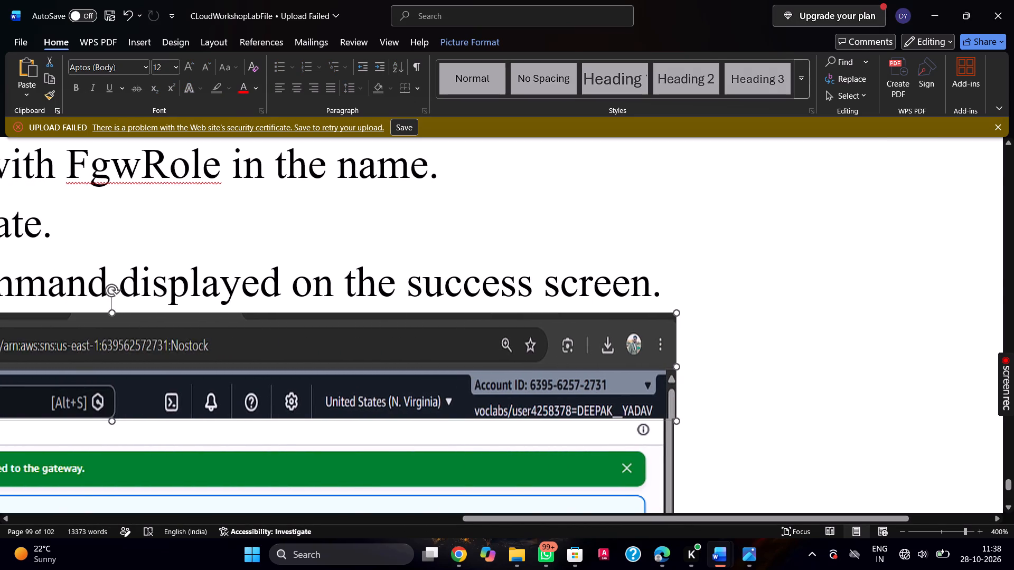
scroll(382, 394, right, 1)
scroll(621, 368, left, 1)
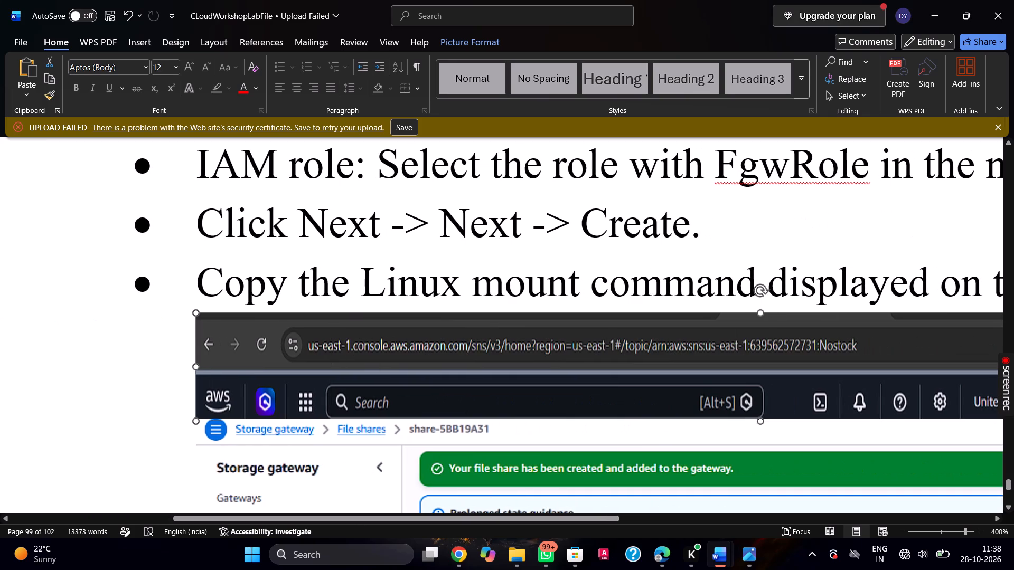
click(708, 368)
drag(758, 312, 747, 354)
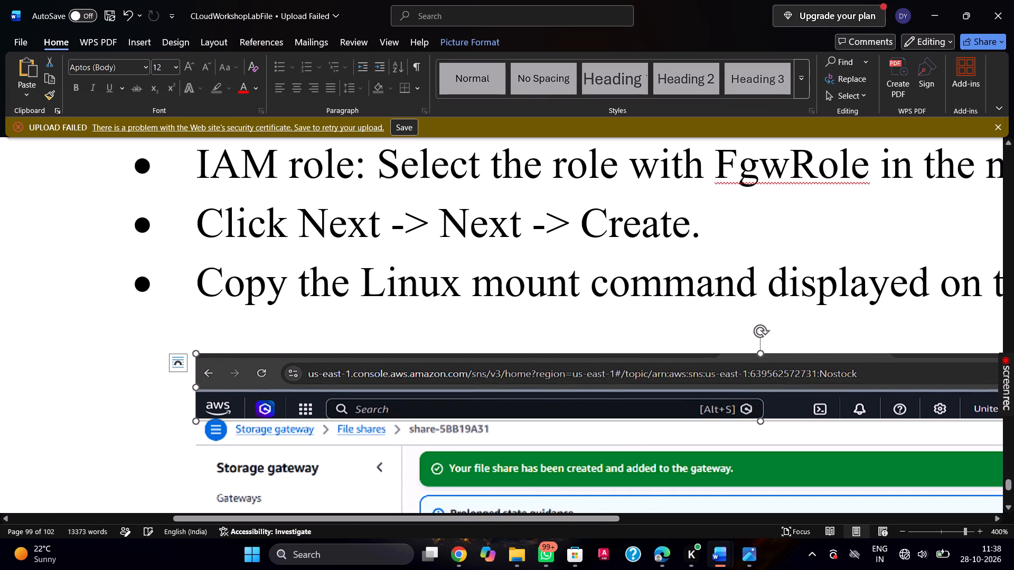
Examine at high magnification how the header image's right edge lines up with the file share screenshot below it.
scroll(672, 369, left, 1)
scroll(763, 389, left, 1)
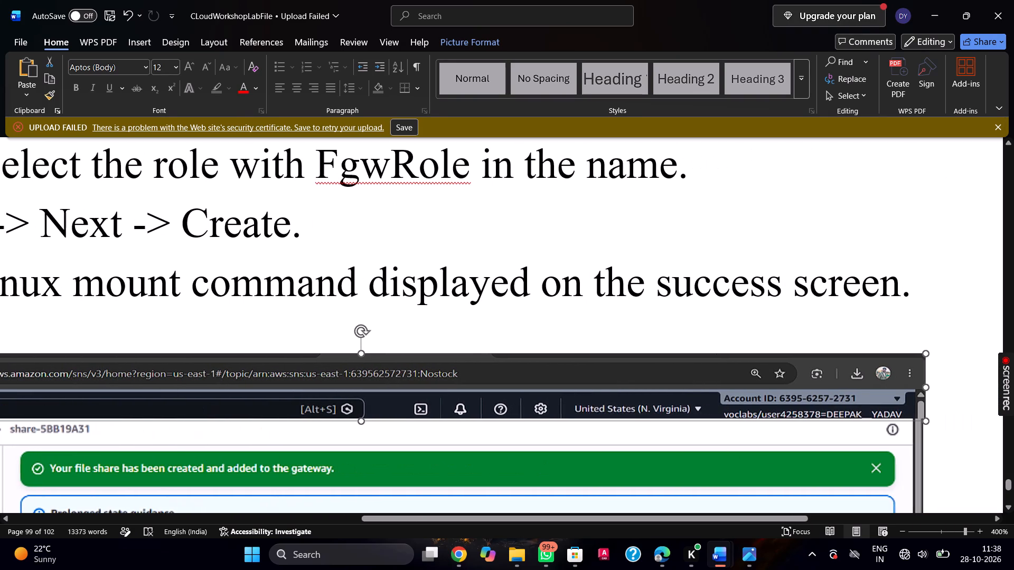
scroll(763, 389, left, 1)
click(900, 387)
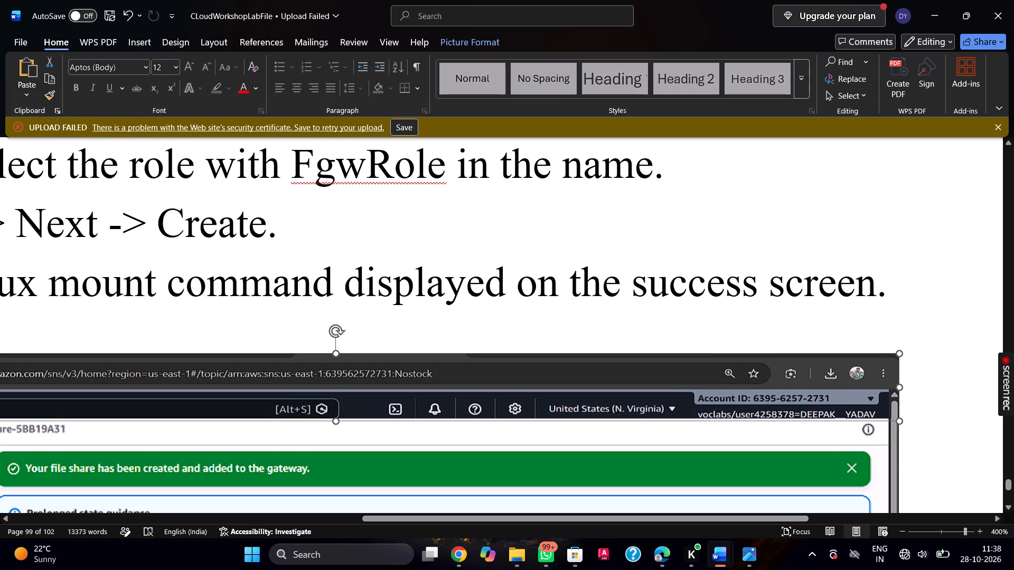
click(918, 405)
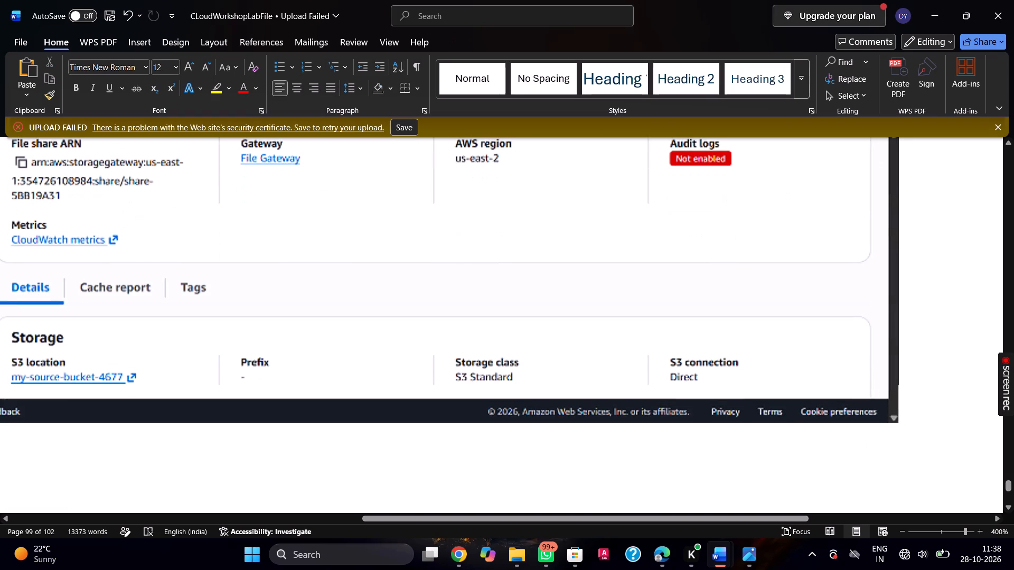
scroll(821, 374, up, 2)
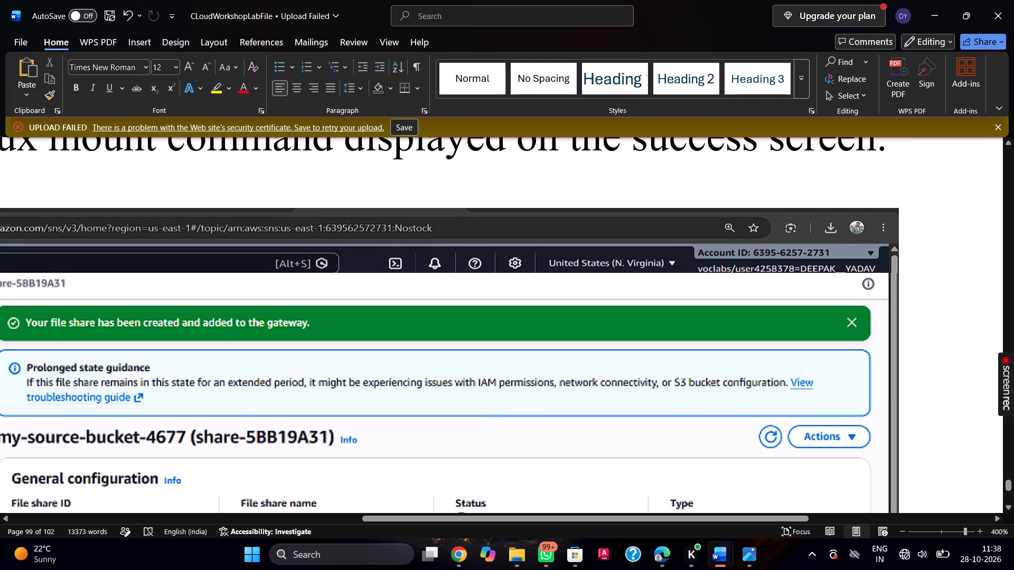
click(857, 255)
scroll(873, 228, up, 1)
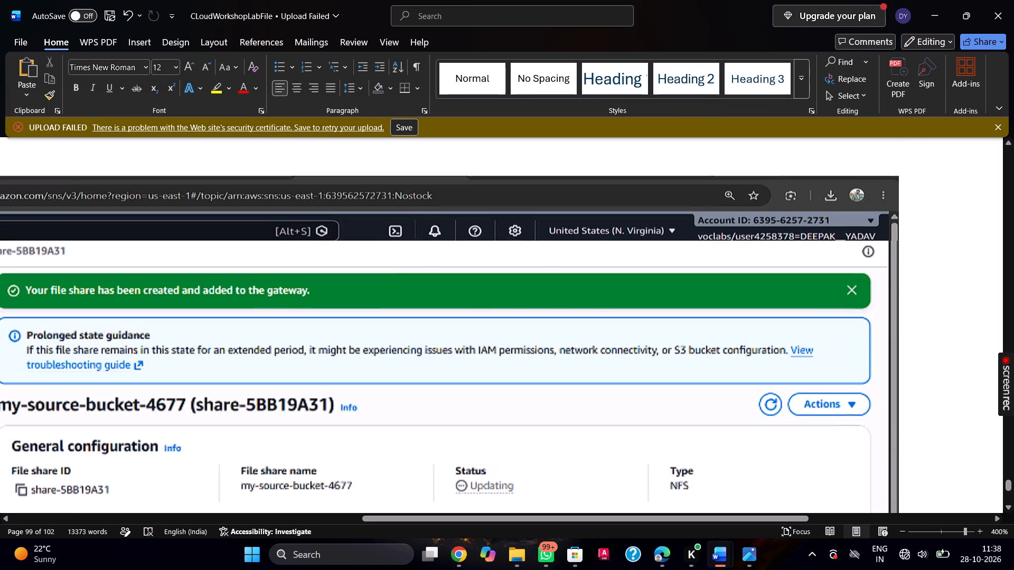
click(872, 231)
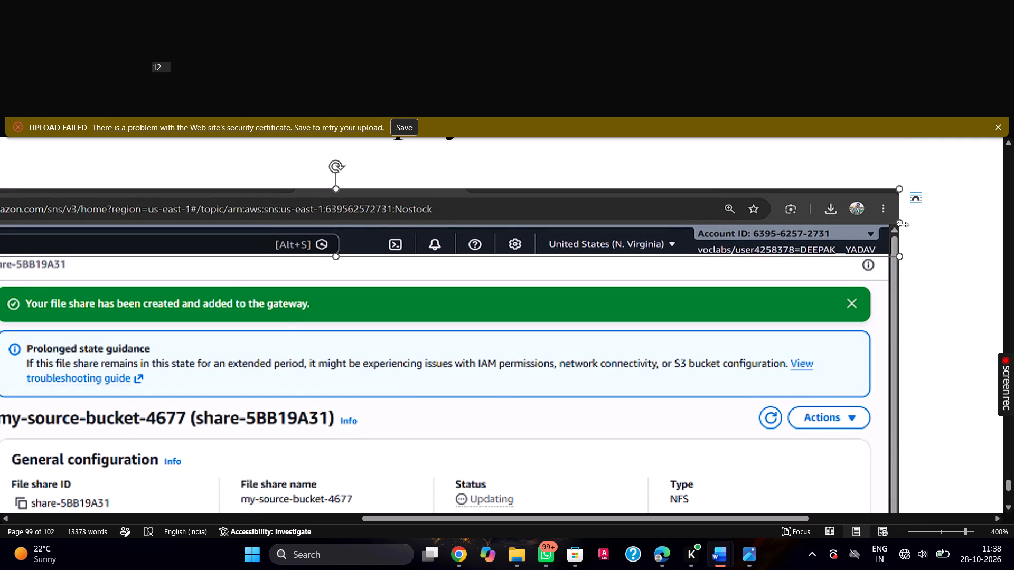
click(900, 223)
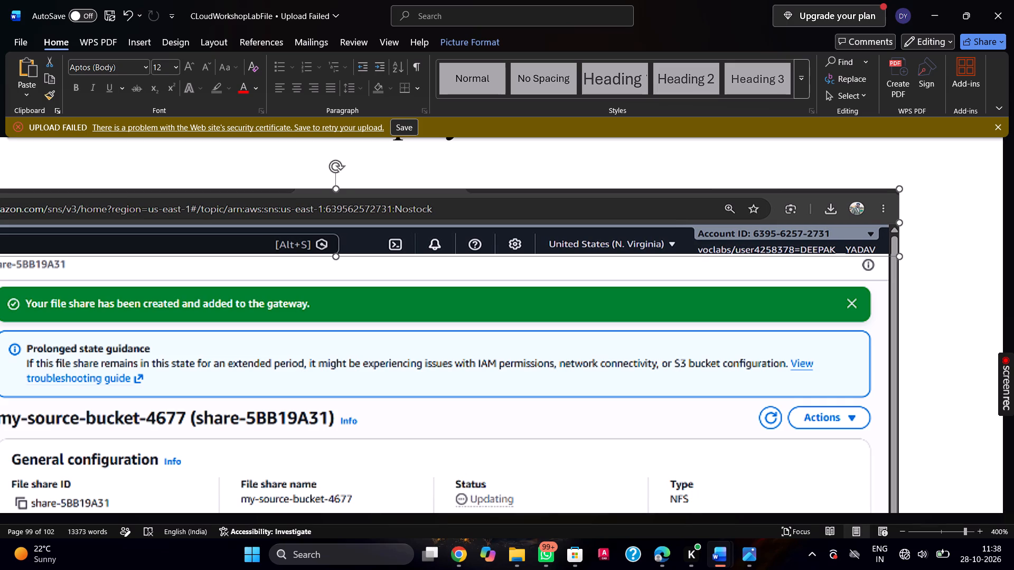
click(914, 232)
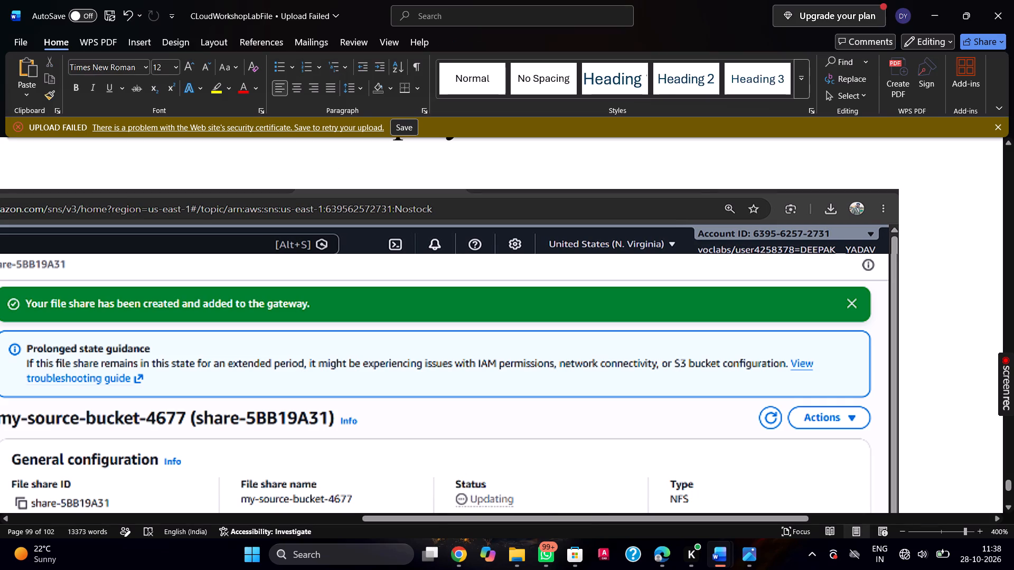
ctrl+scroll(898, 241, up, 4)
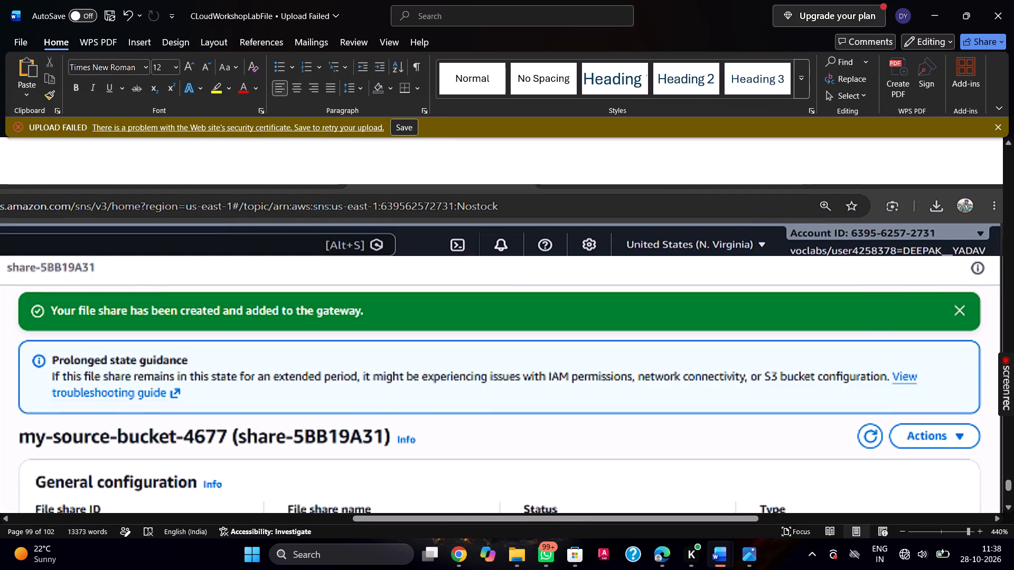
scroll(898, 241, left, 1)
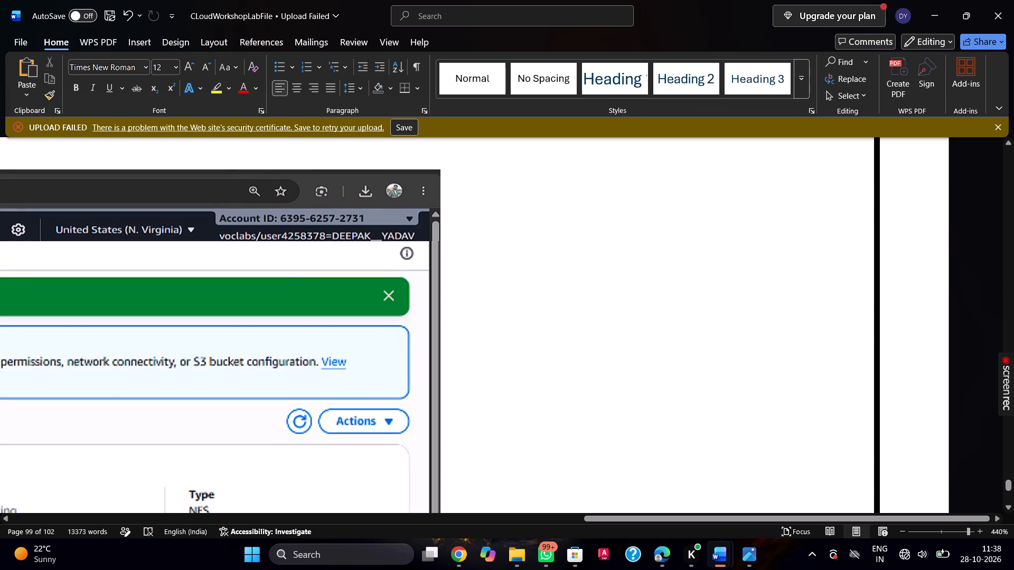
ctrl+scroll(421, 220, up, 3)
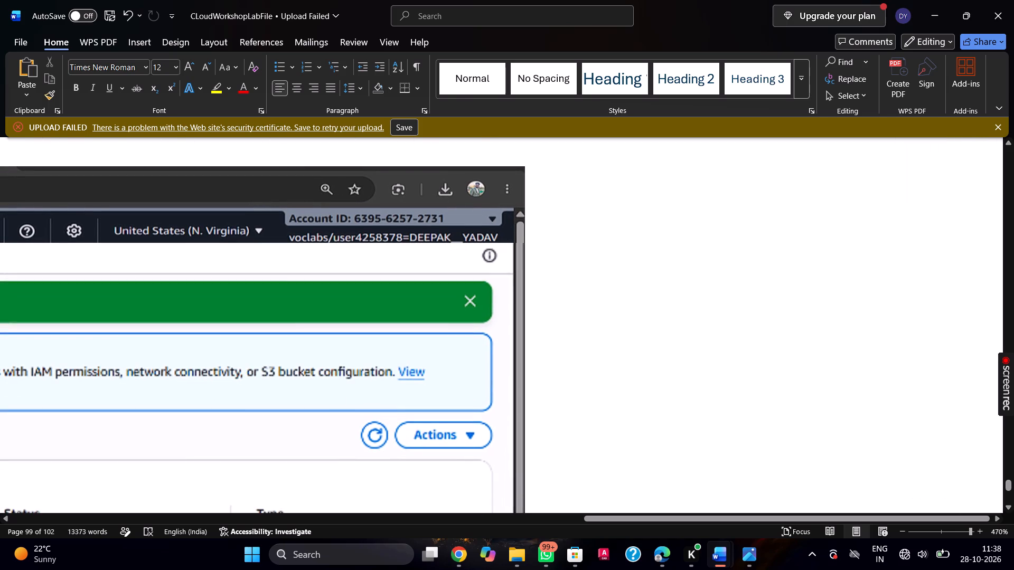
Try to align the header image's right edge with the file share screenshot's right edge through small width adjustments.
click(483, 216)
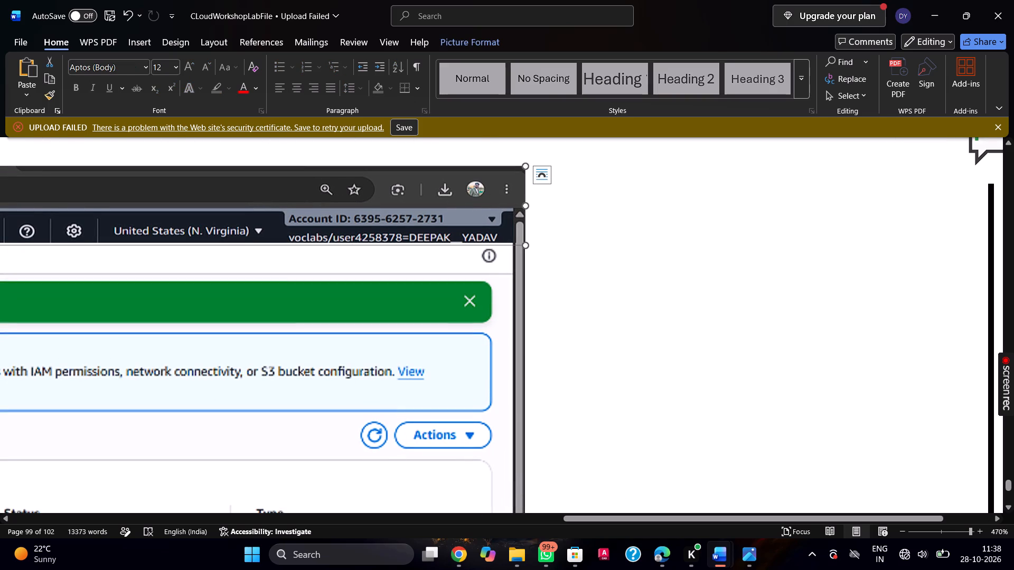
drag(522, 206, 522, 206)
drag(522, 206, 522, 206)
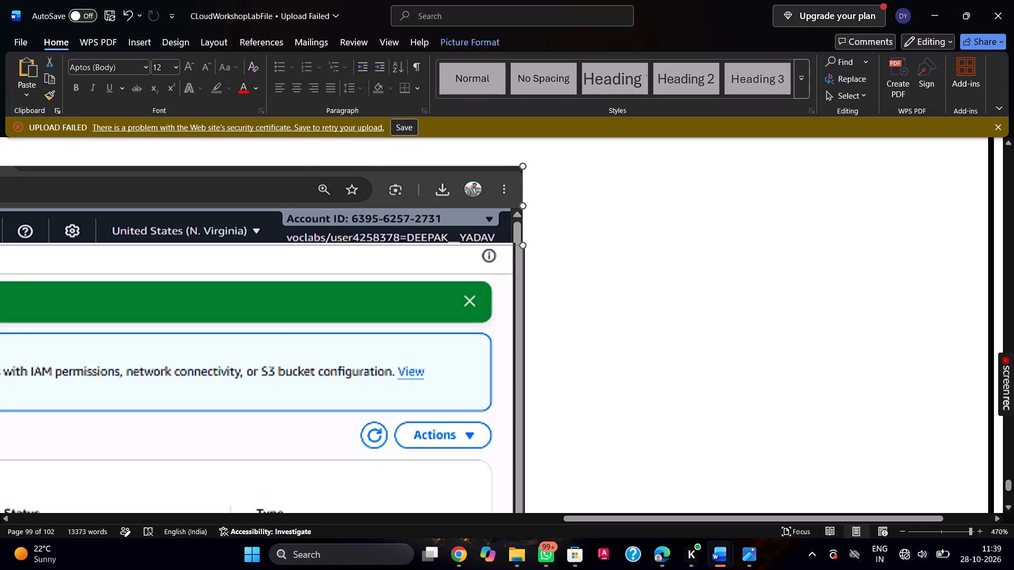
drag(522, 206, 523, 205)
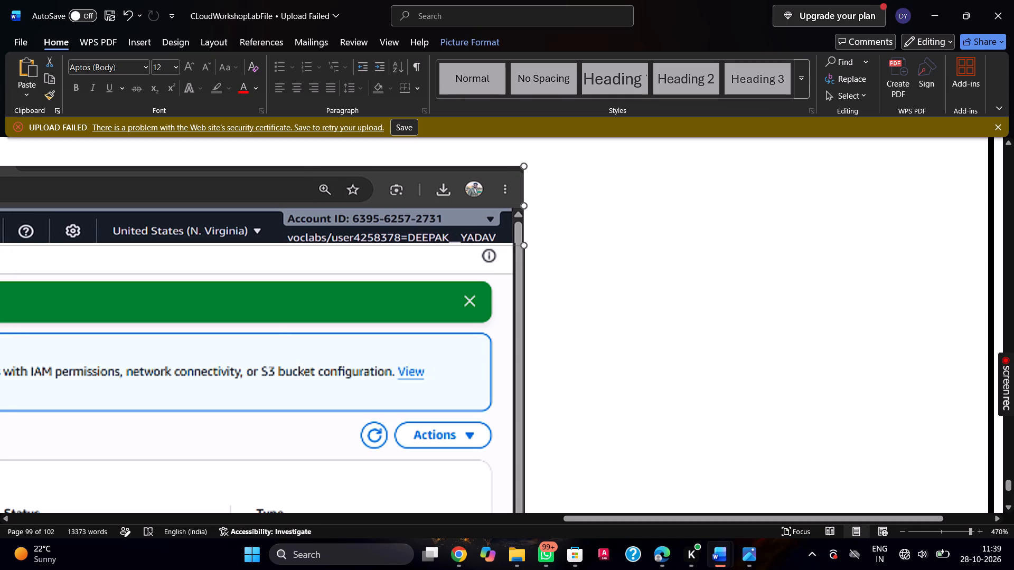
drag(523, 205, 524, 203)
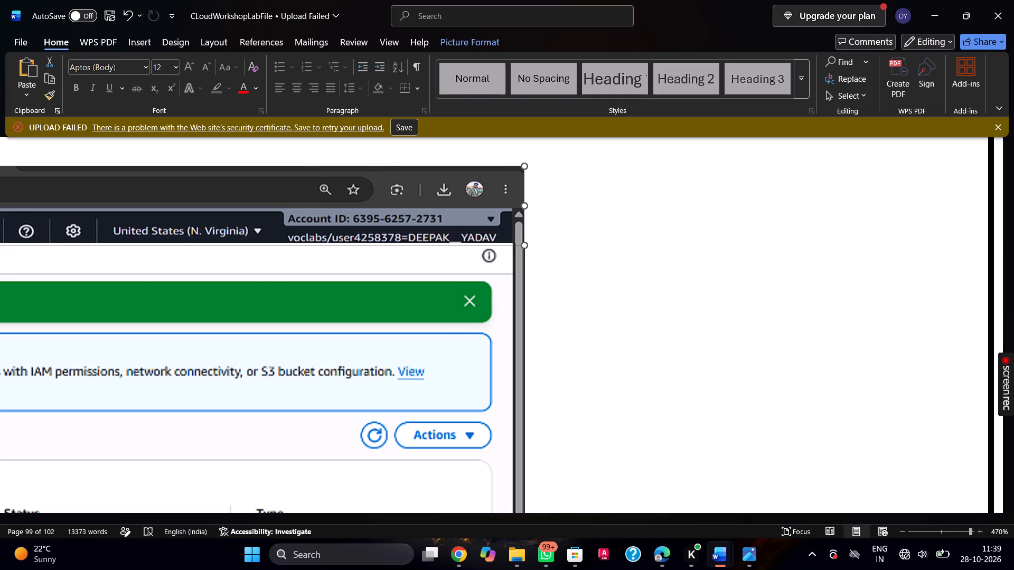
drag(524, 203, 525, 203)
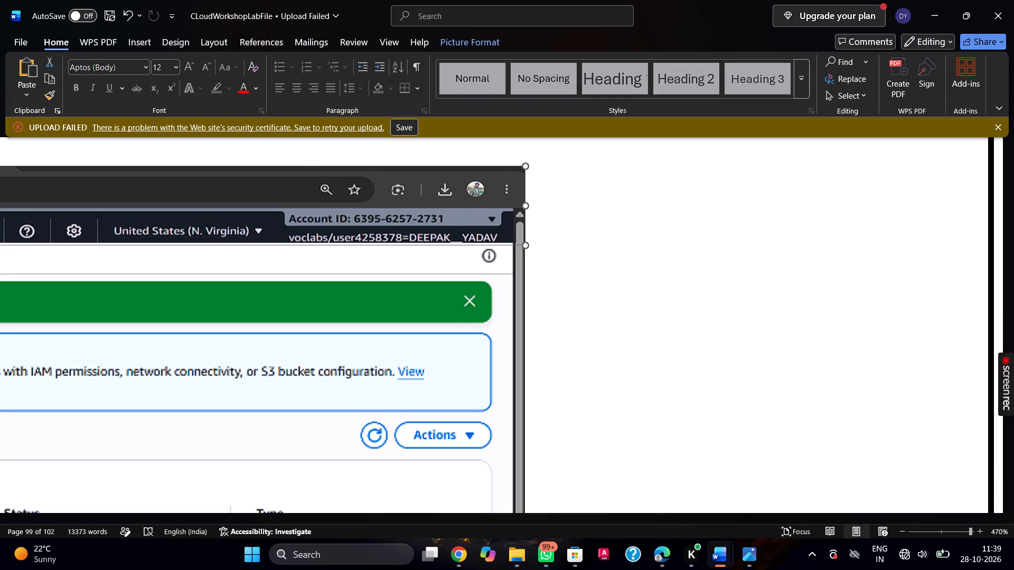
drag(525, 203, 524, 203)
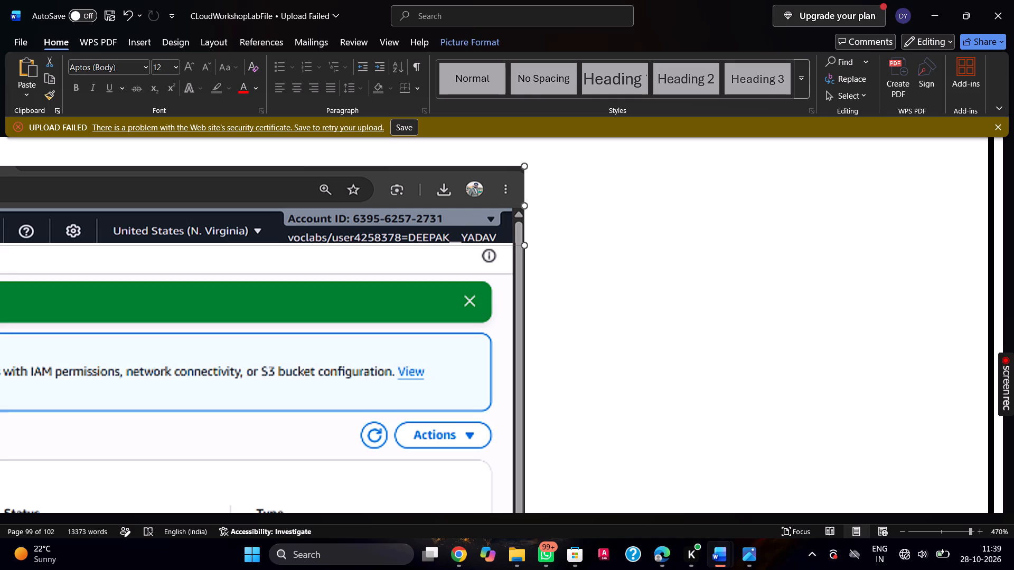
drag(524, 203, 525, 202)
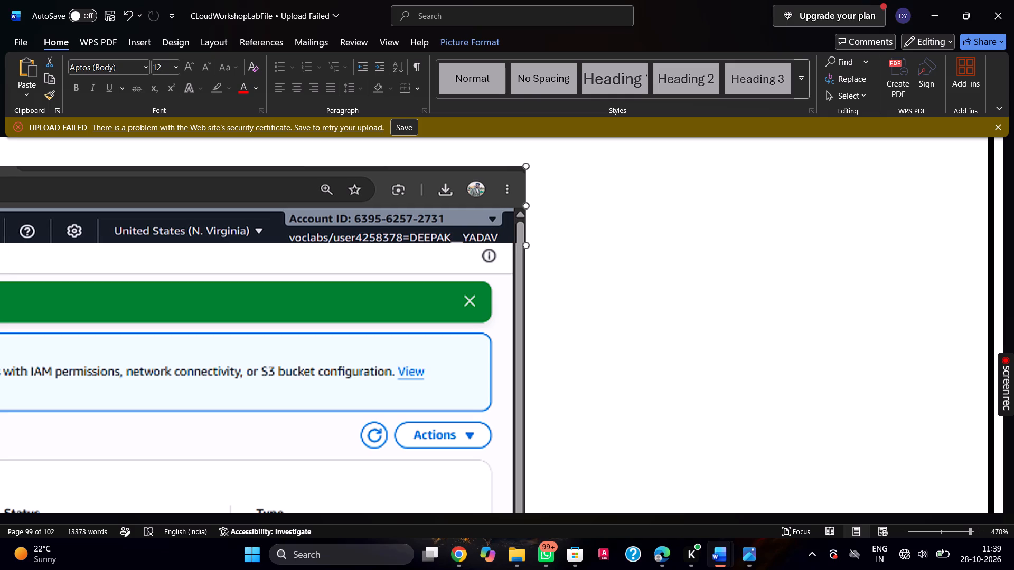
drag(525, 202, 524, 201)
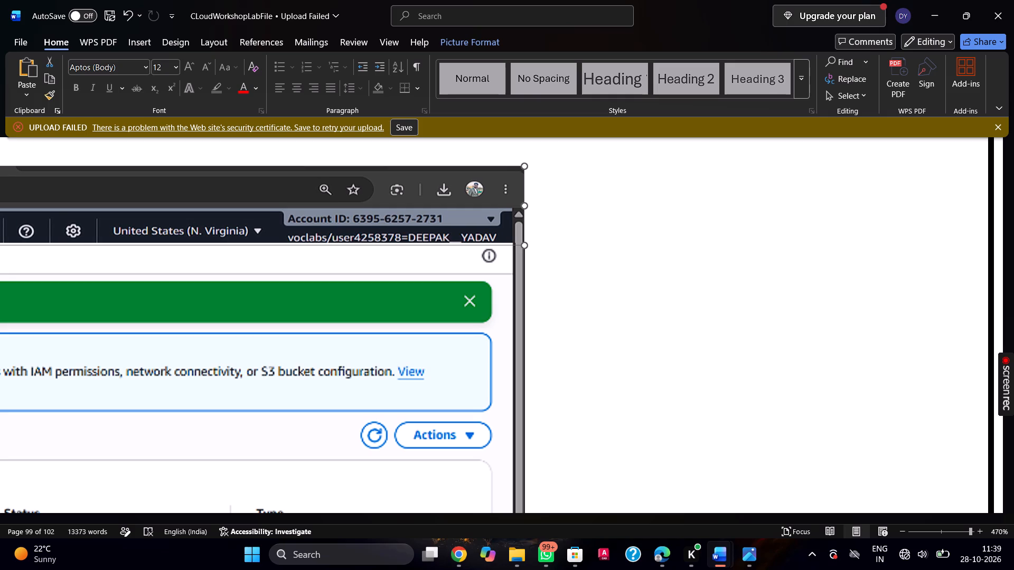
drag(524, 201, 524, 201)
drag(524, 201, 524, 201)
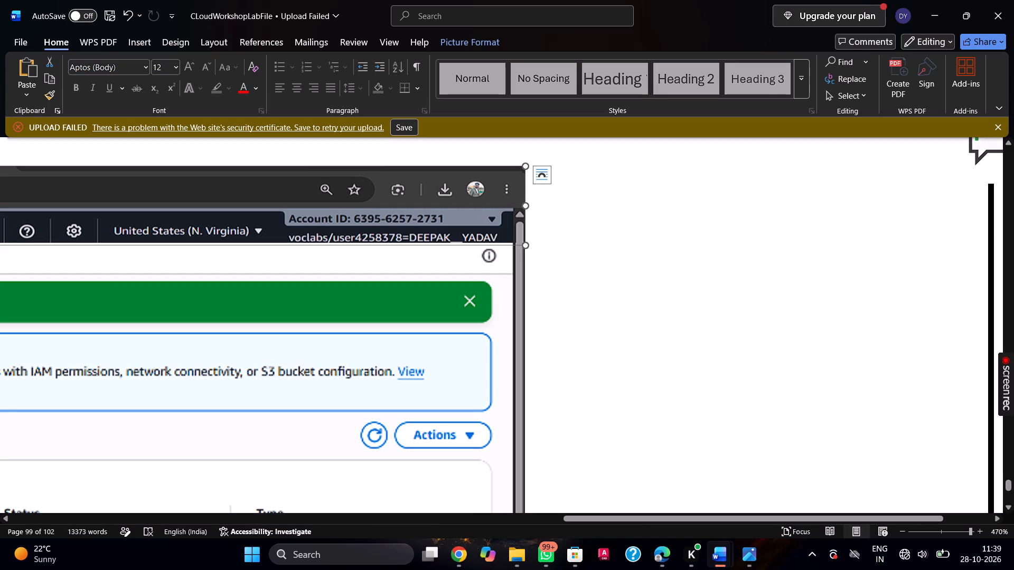
Fine-tune the header image's width at 500% zoom so its right edge lines up with the file share screenshot's right edge.
ctrl+scroll(497, 198, up, 1)
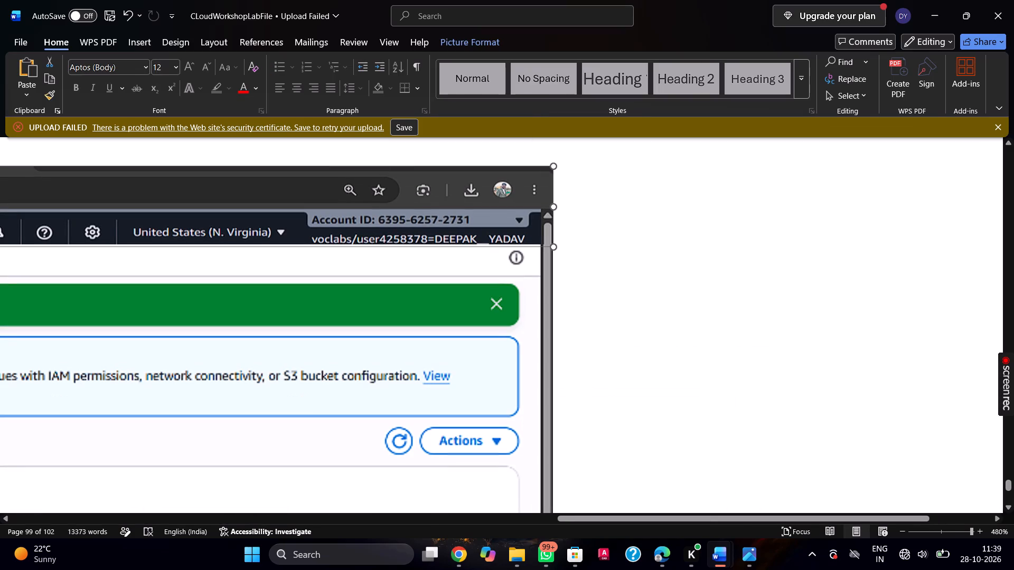
ctrl+scroll(497, 198, up, 2)
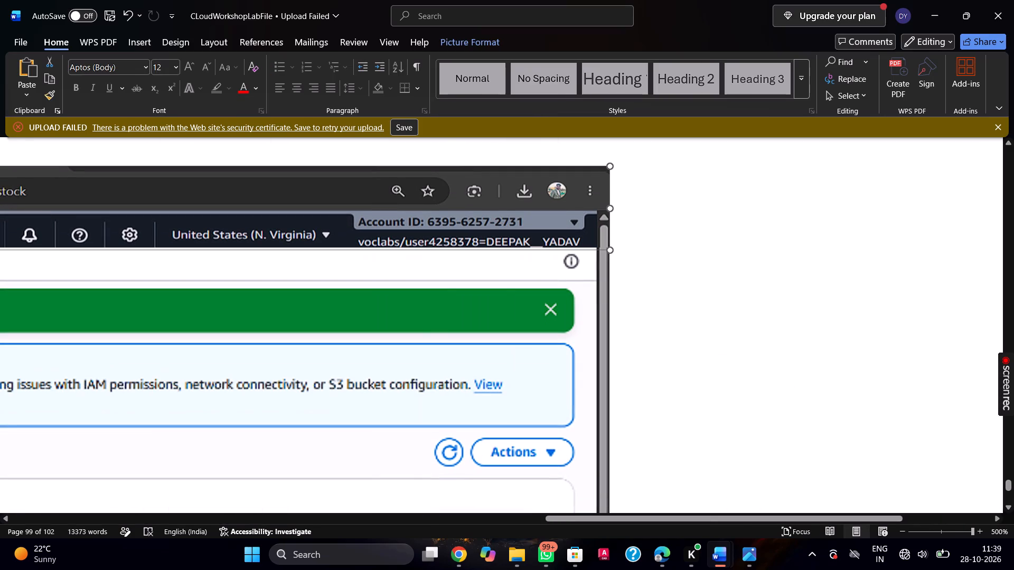
drag(611, 210, 604, 210)
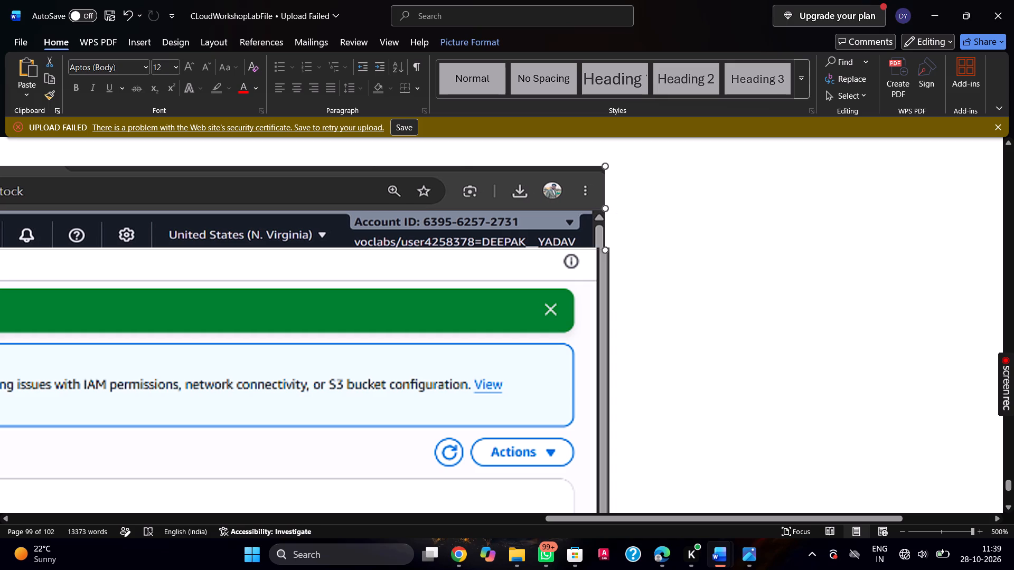
drag(604, 210, 608, 209)
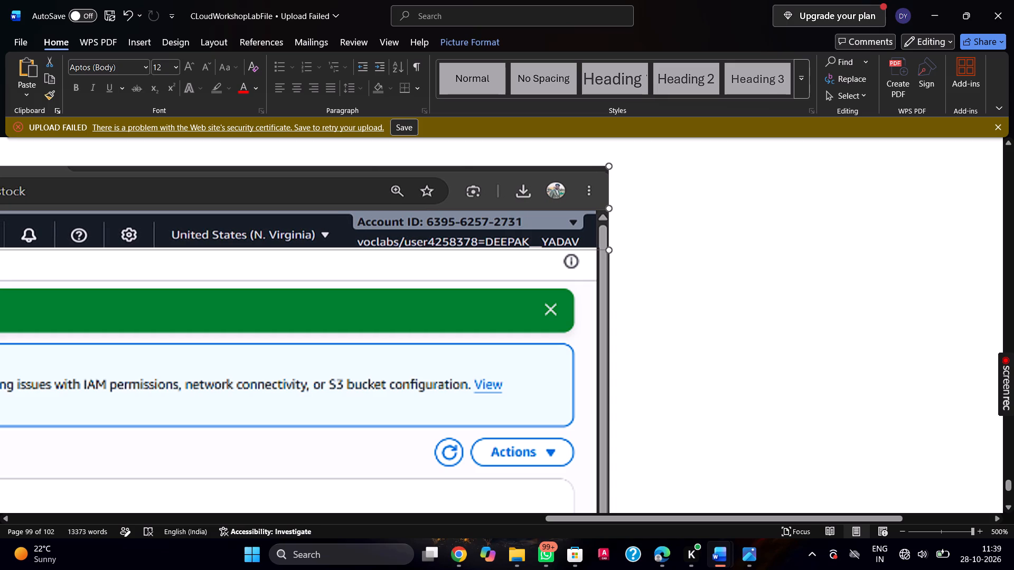
drag(608, 209, 609, 208)
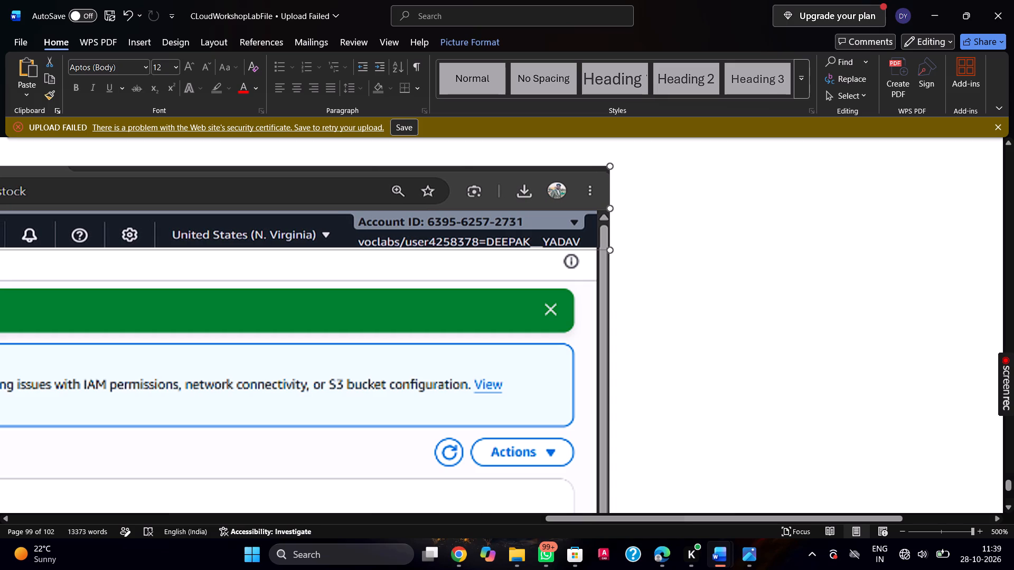
drag(609, 208, 607, 207)
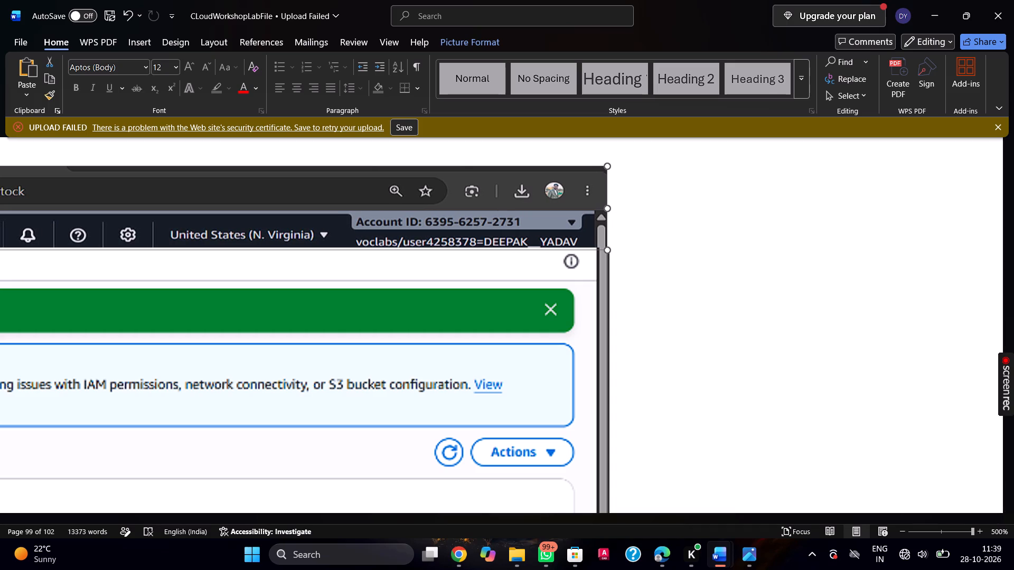
drag(607, 207, 607, 206)
drag(607, 206, 608, 206)
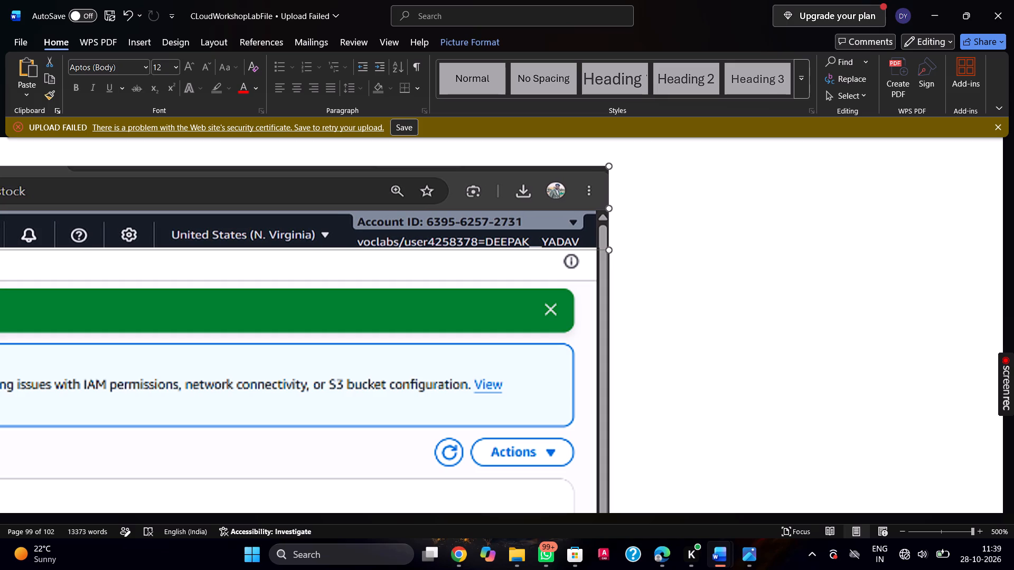
drag(608, 206, 609, 205)
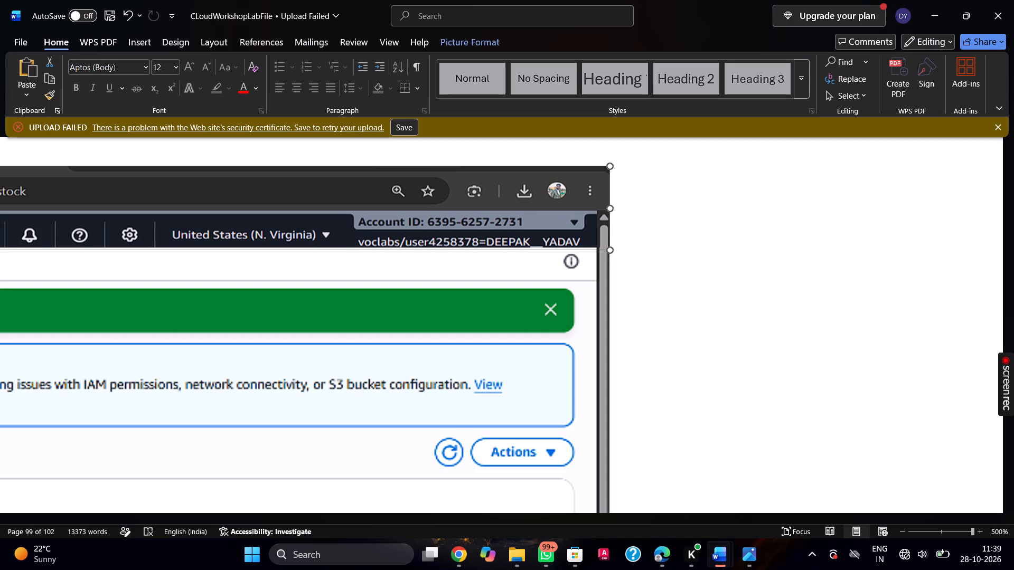
drag(609, 205, 607, 205)
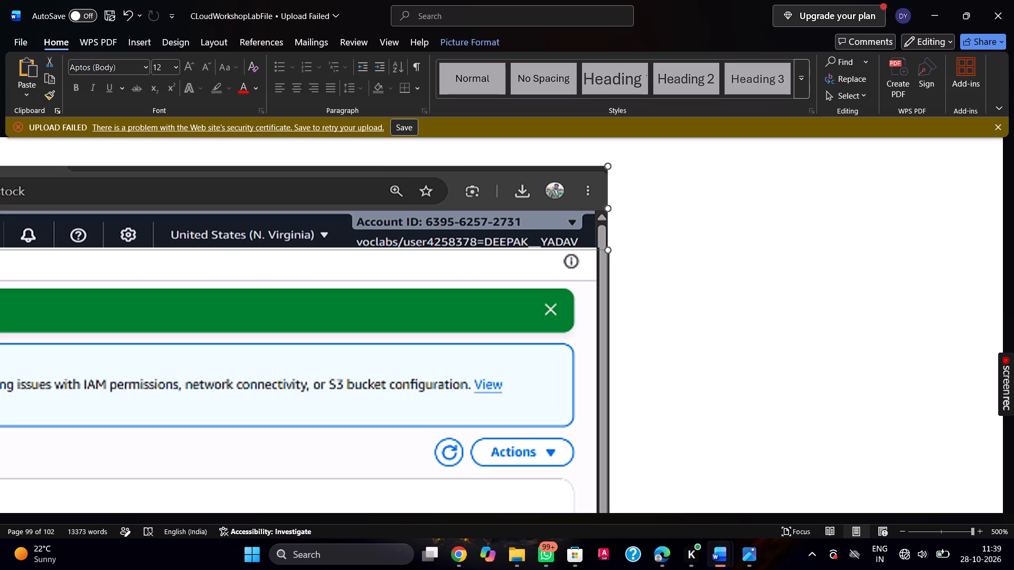
drag(607, 205, 608, 205)
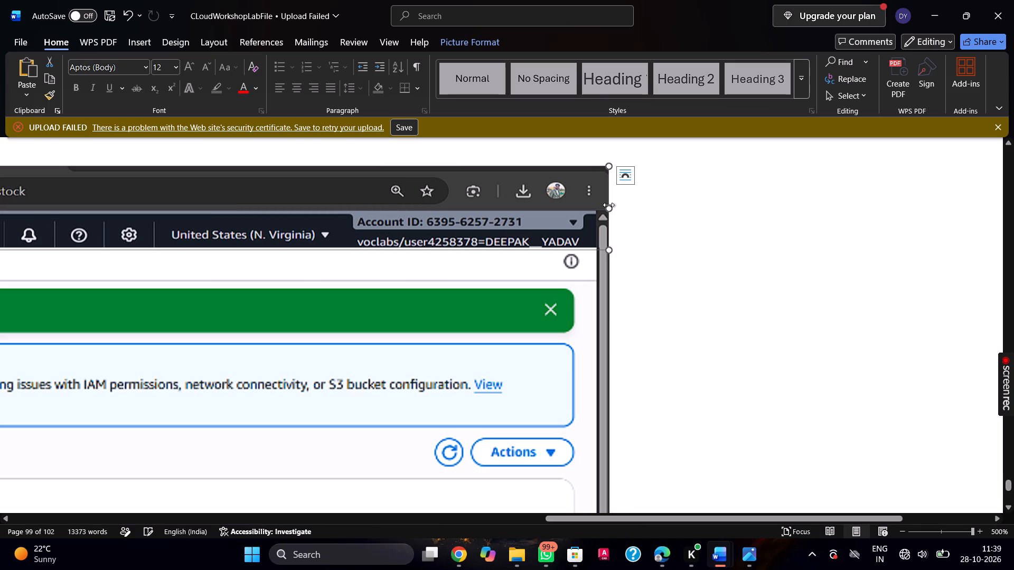
click(652, 250)
scroll(563, 260, up, 1)
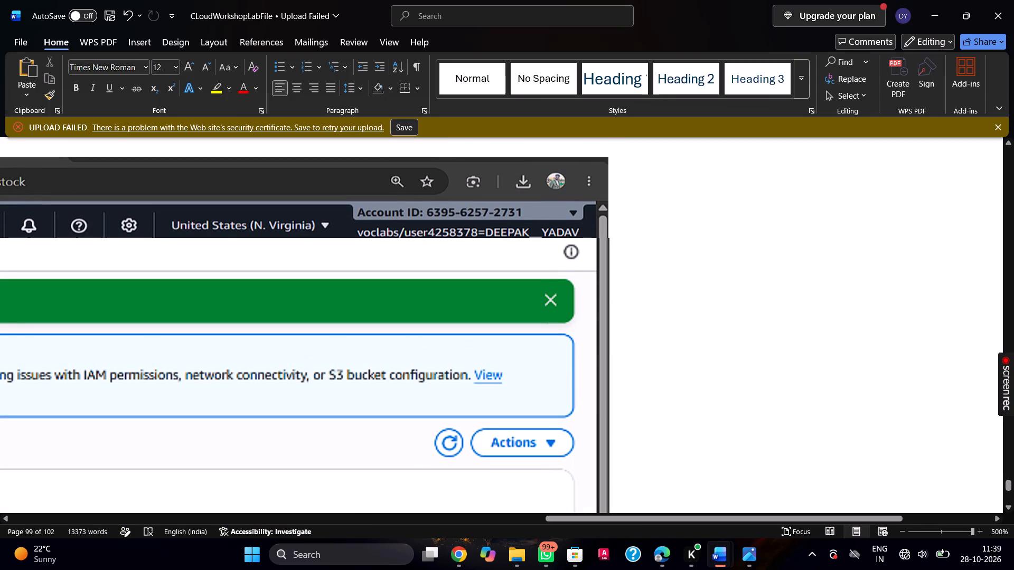
click(594, 202)
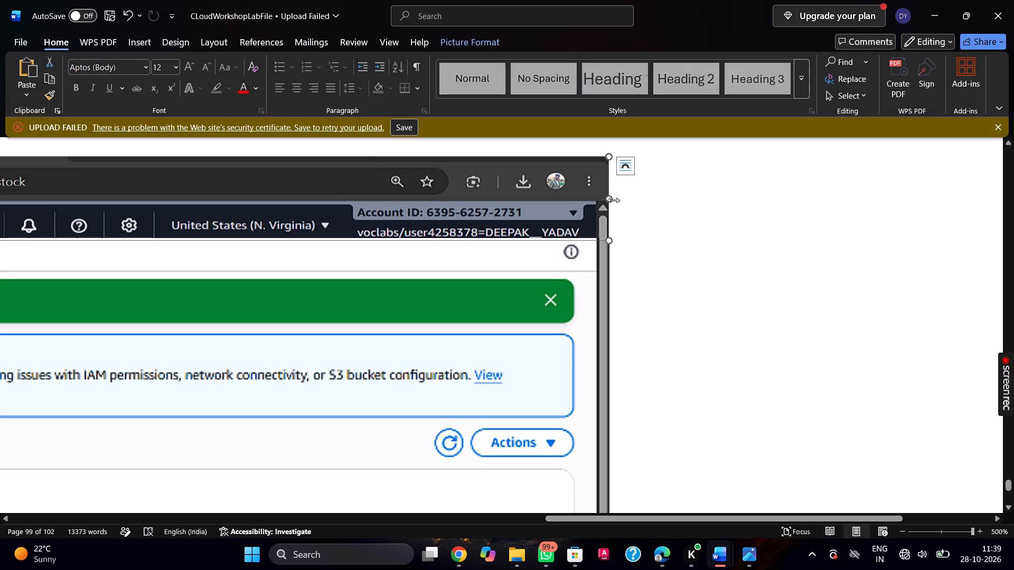
click(613, 200)
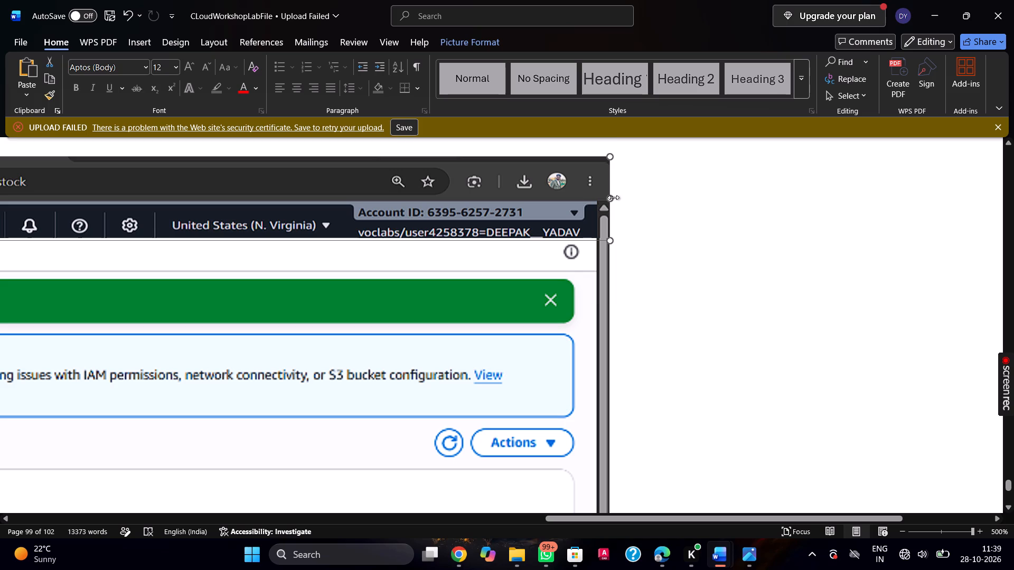
click(649, 242)
scroll(544, 239, up, 1)
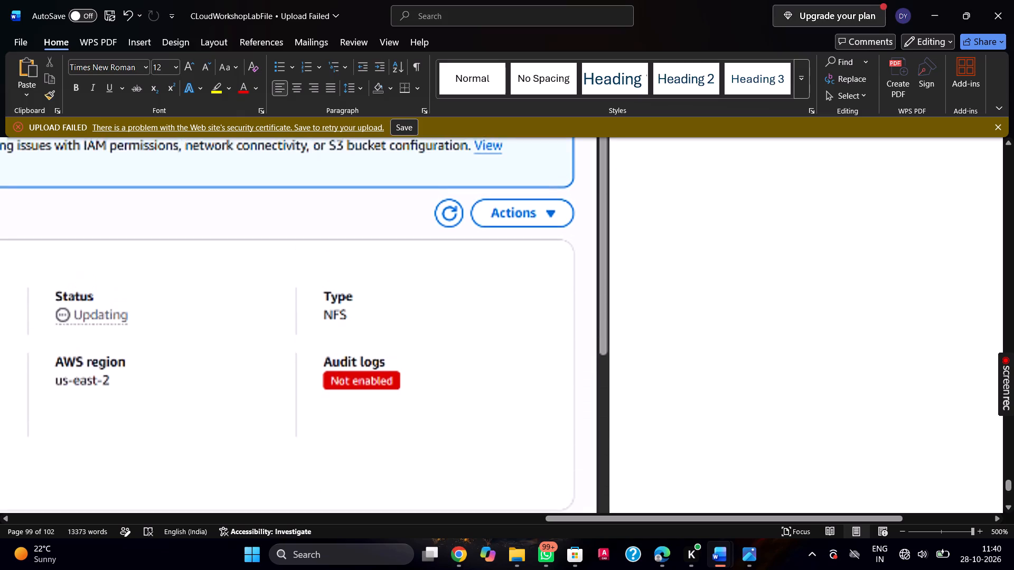
scroll(544, 239, up, 2)
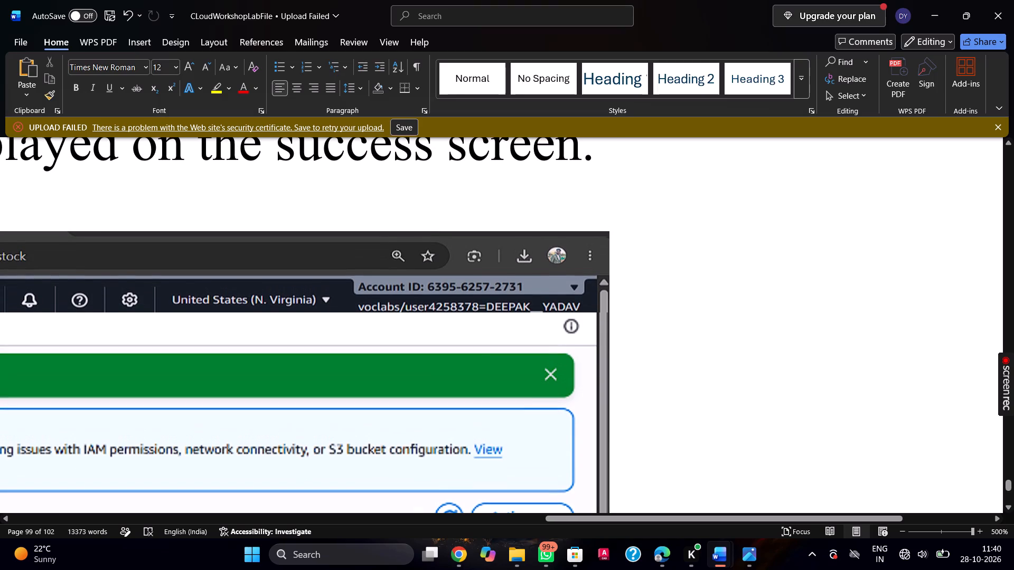
Return to the start of the document and examine the headers of the Lab 1 screenshots, from Task 1 through Task 3.
scroll(626, 266, down, 1)
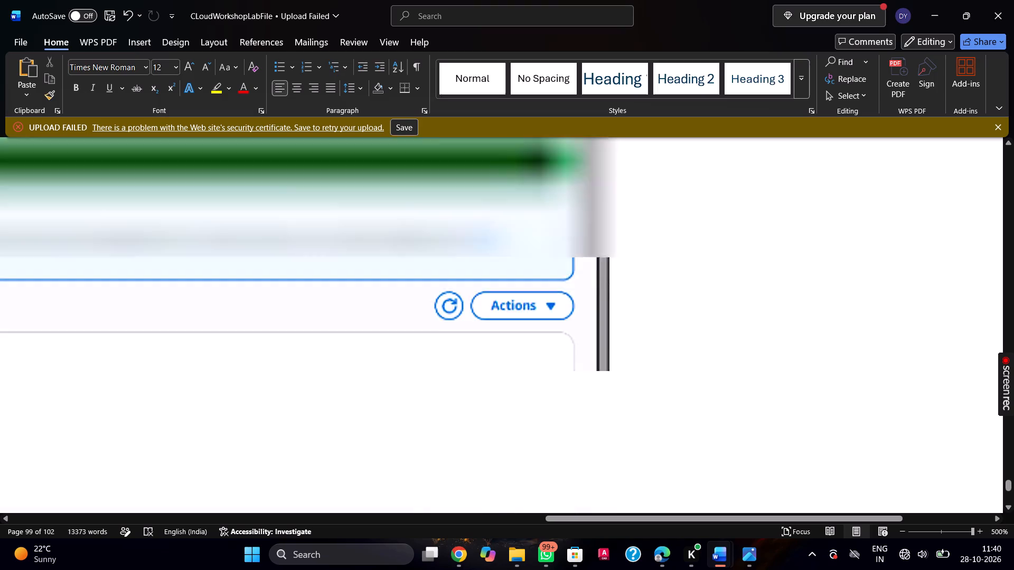
scroll(626, 266, down, 1)
ctrl+scroll(626, 266, down, 7)
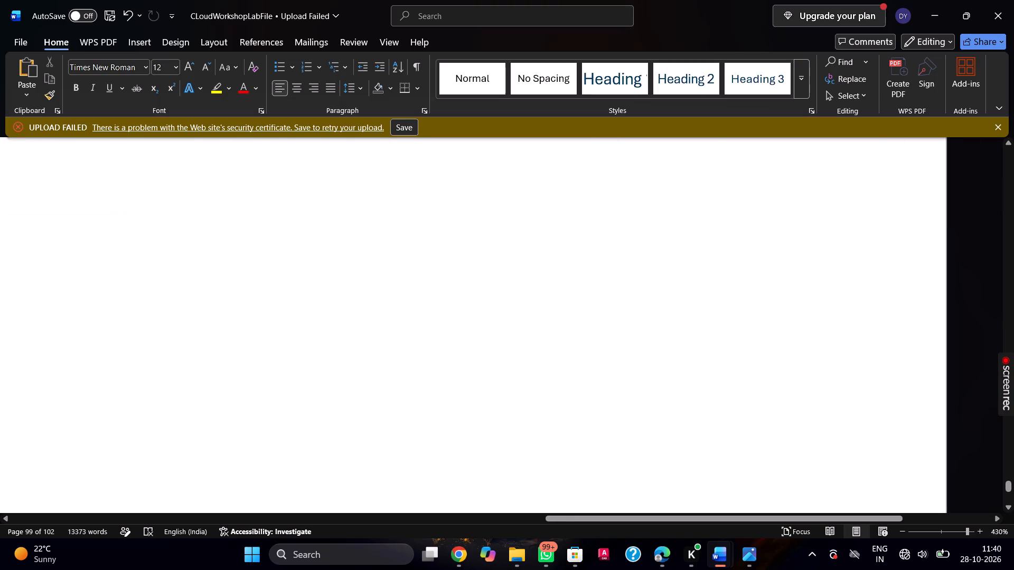
ctrl+scroll(626, 266, down, 15)
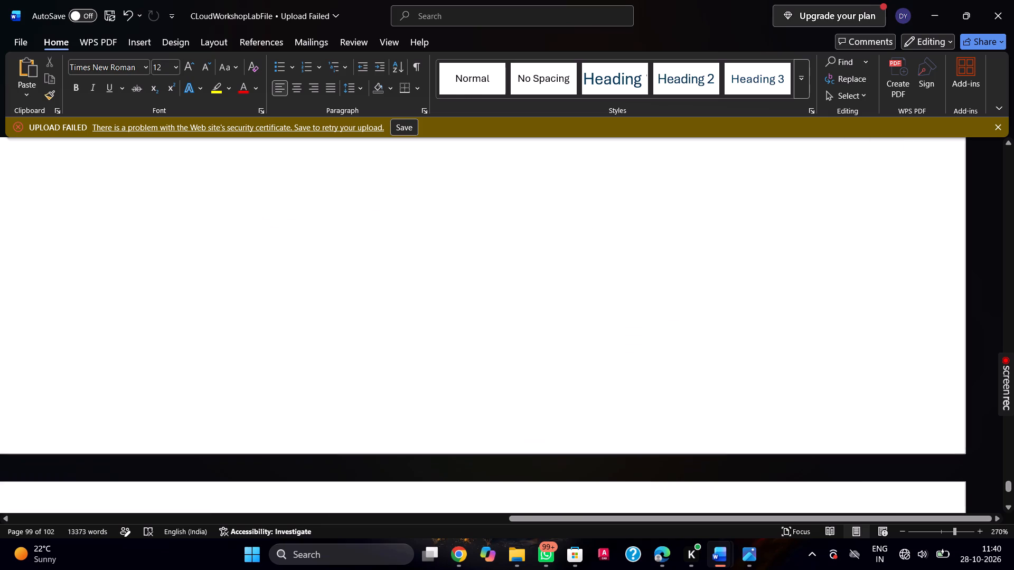
ctrl+scroll(626, 266, down, 19)
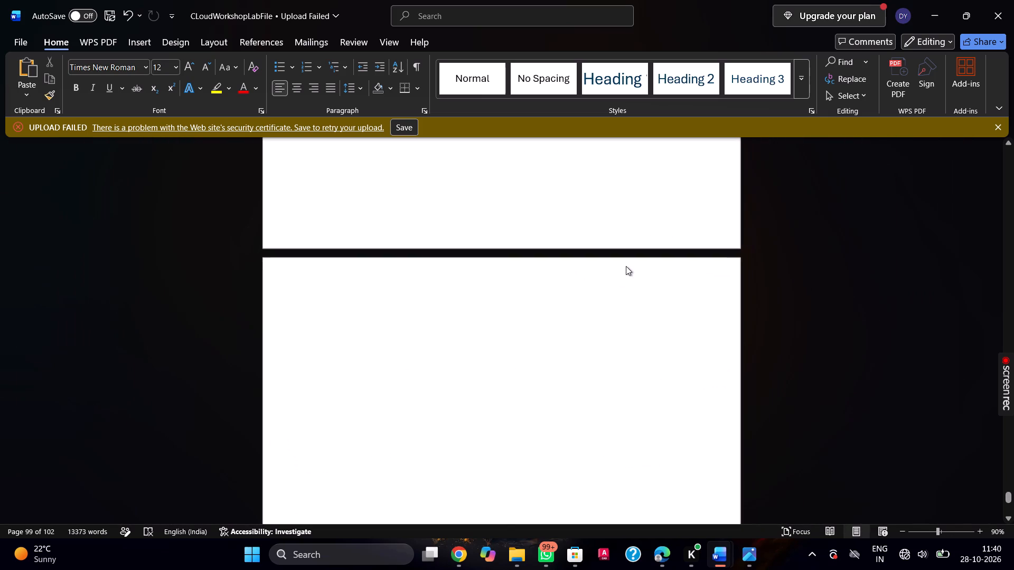
scroll(407, 308, up, 20)
scroll(407, 308, up, 18)
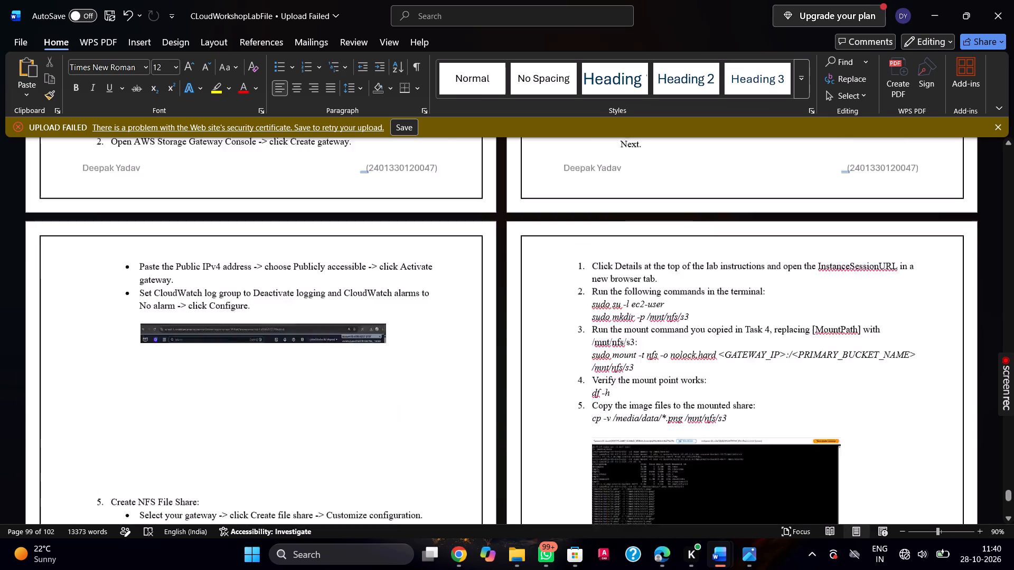
scroll(407, 308, up, 20)
scroll(407, 308, up, 12)
scroll(407, 308, up, 20)
scroll(407, 308, up, 20)
scroll(407, 308, up, 20)
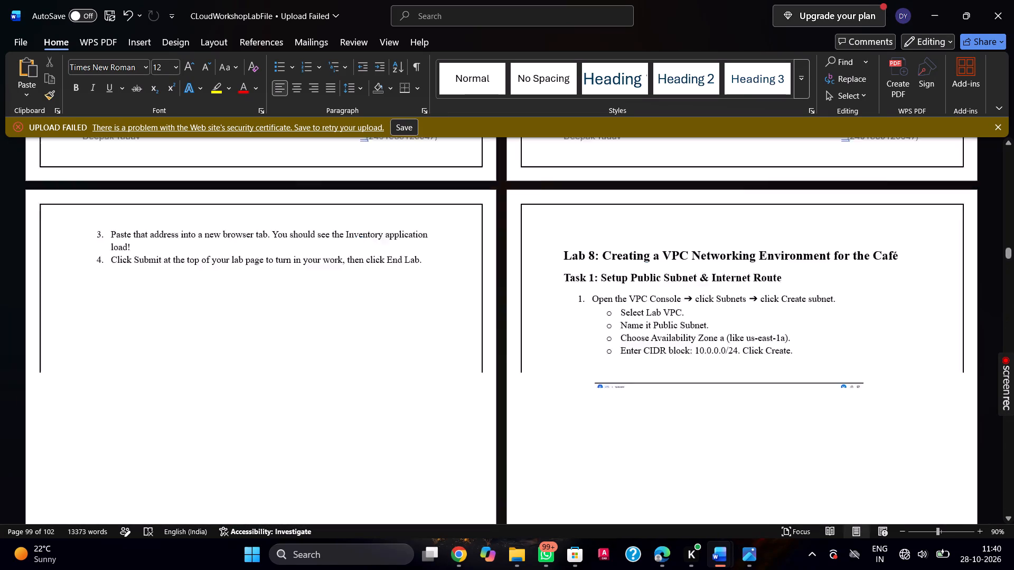
scroll(398, 425, up, 20)
scroll(398, 425, up, 20)
scroll(398, 425, up, 20)
scroll(398, 425, up, 20)
scroll(398, 425, up, 20)
scroll(398, 425, up, 20)
scroll(398, 425, up, 4)
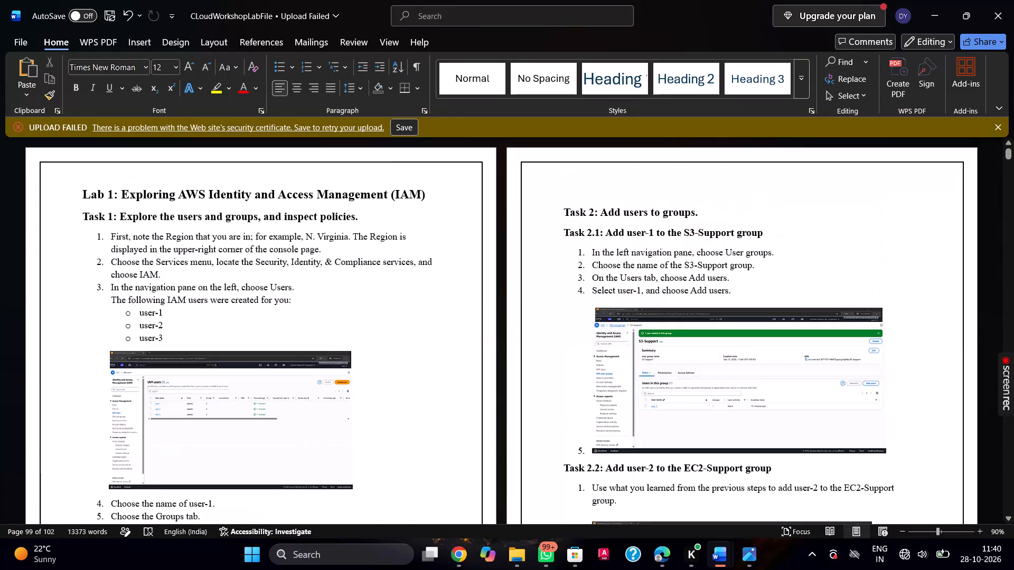
scroll(398, 425, up, 1)
ctrl+scroll(212, 394, up, 8)
scroll(212, 394, down, 1)
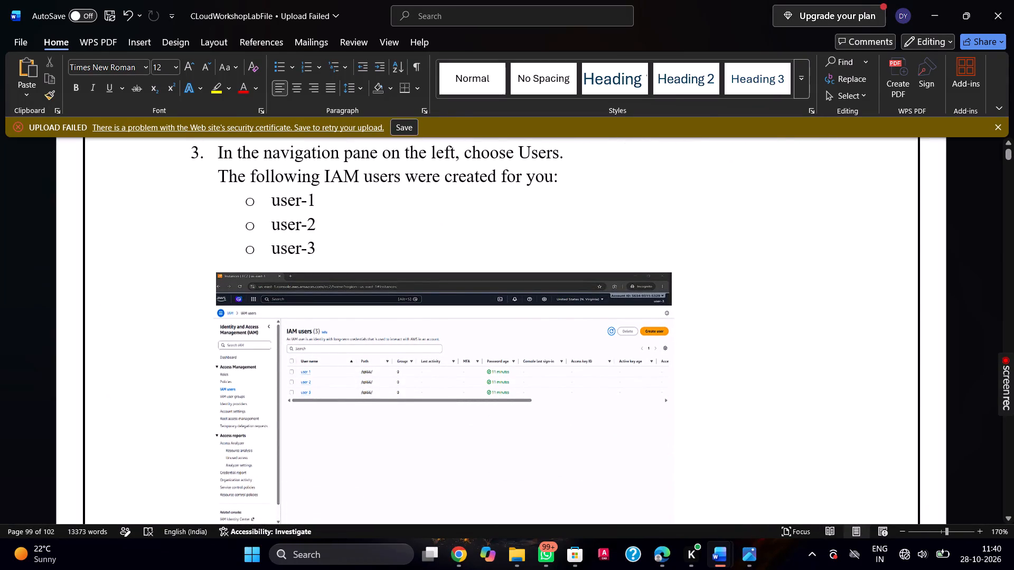
scroll(430, 325, left, 5)
scroll(554, 277, left, 1)
ctrl+scroll(554, 277, down, 7)
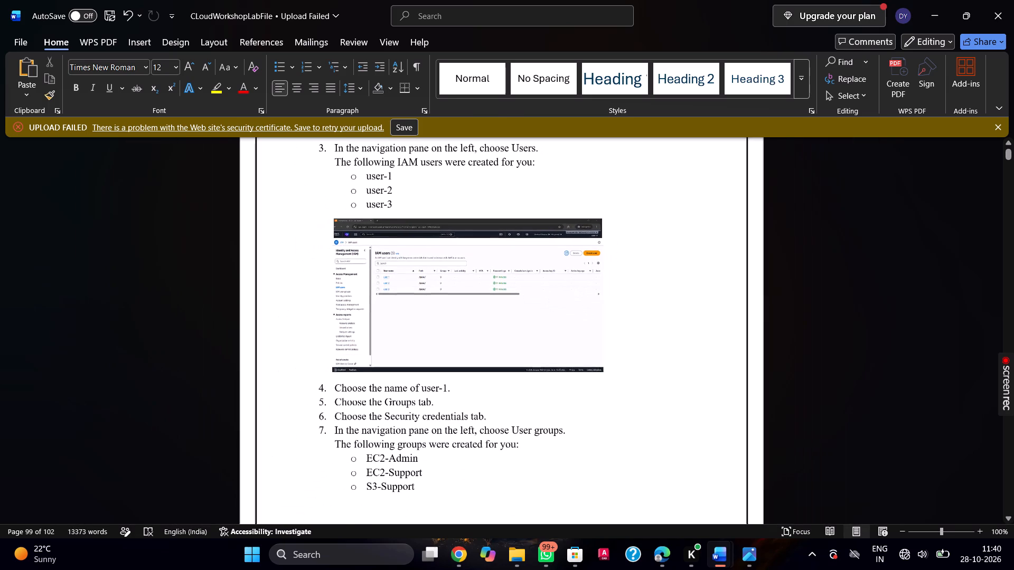
scroll(858, 281, left, 3)
ctrl+scroll(858, 281, down, 6)
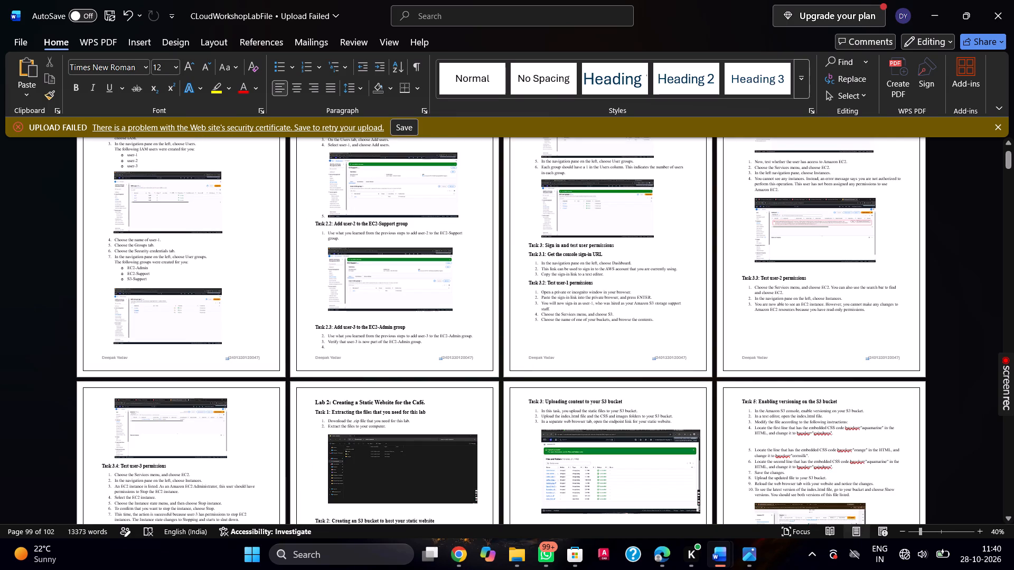
ctrl+scroll(92, 255, up, 4)
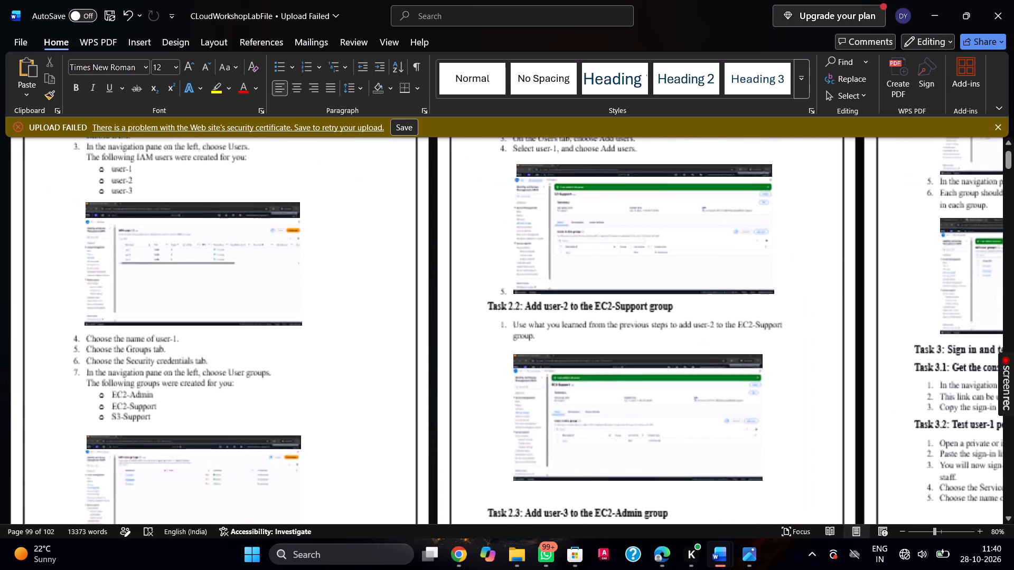
ctrl+scroll(92, 255, up, 9)
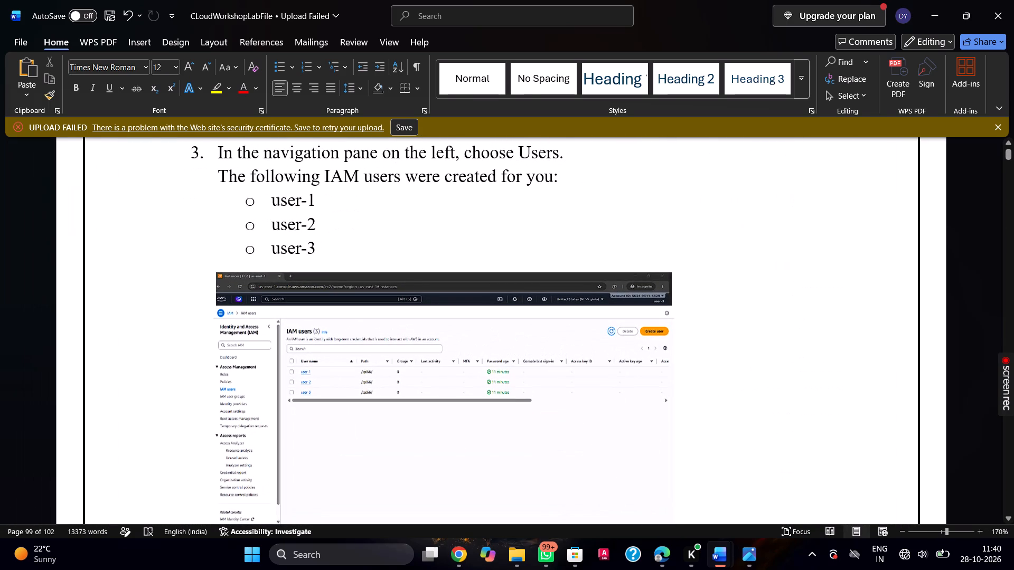
scroll(345, 313, down, 5)
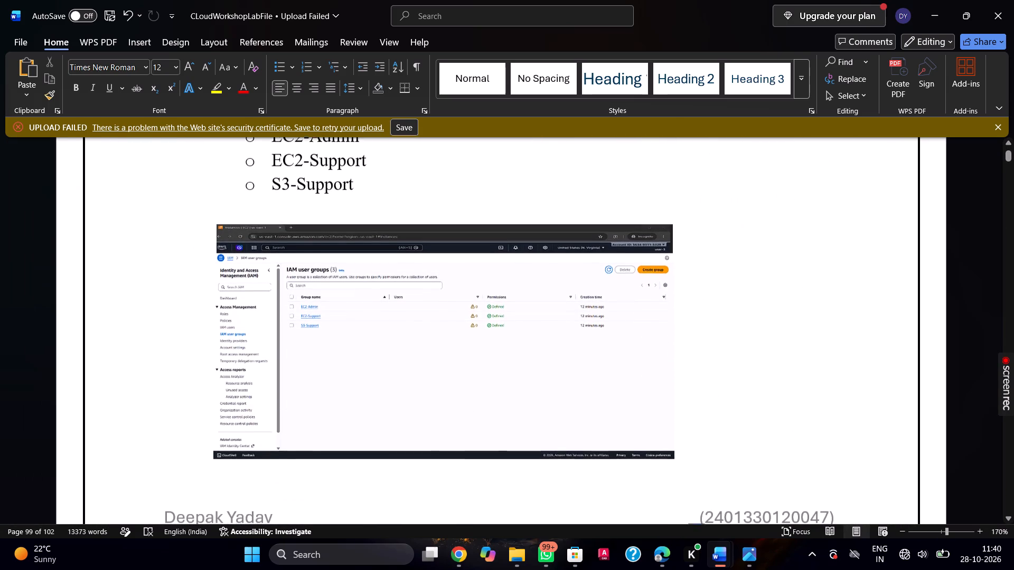
scroll(345, 313, down, 5)
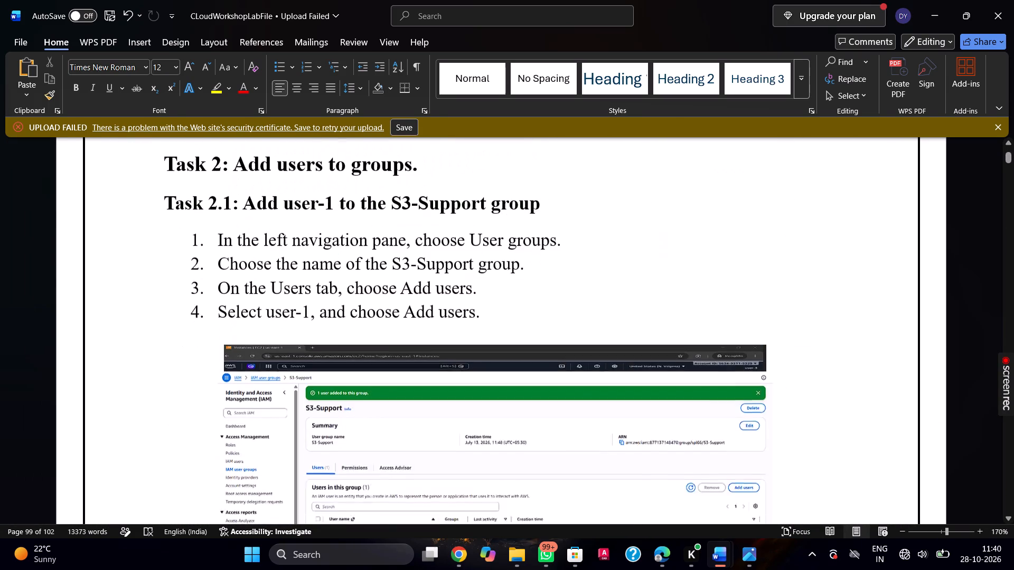
scroll(345, 313, down, 2)
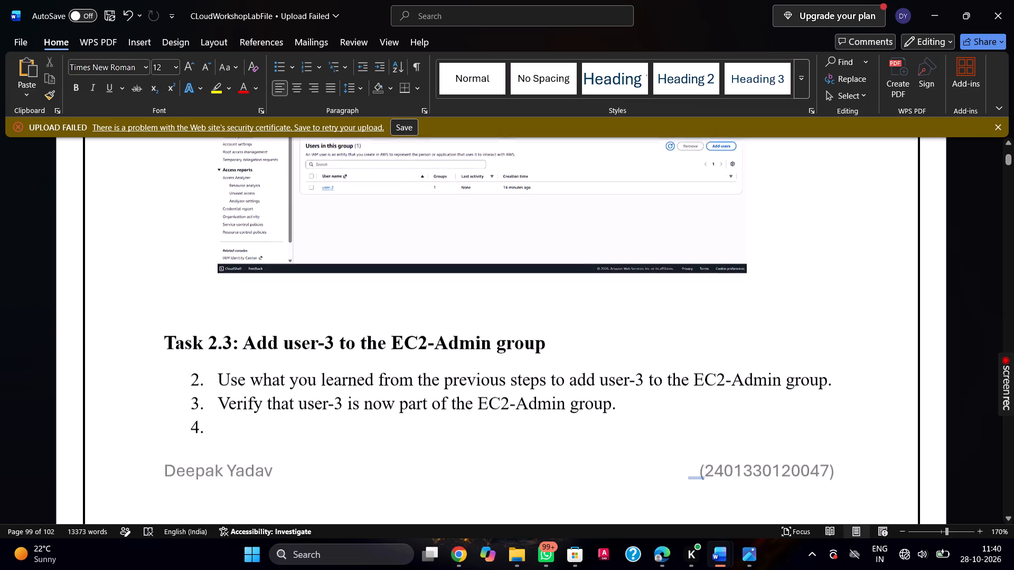
scroll(345, 313, down, 5)
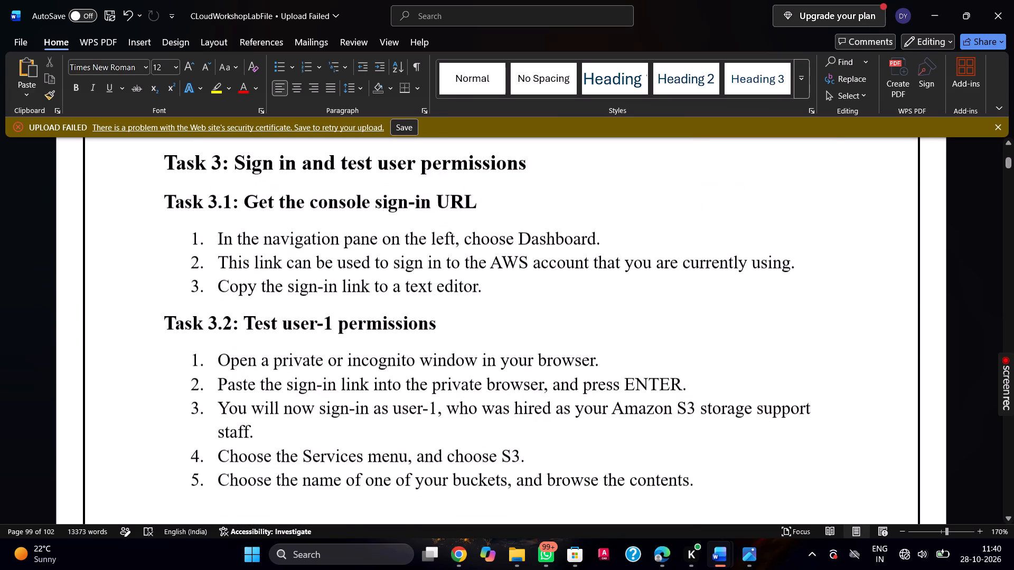
scroll(345, 313, down, 3)
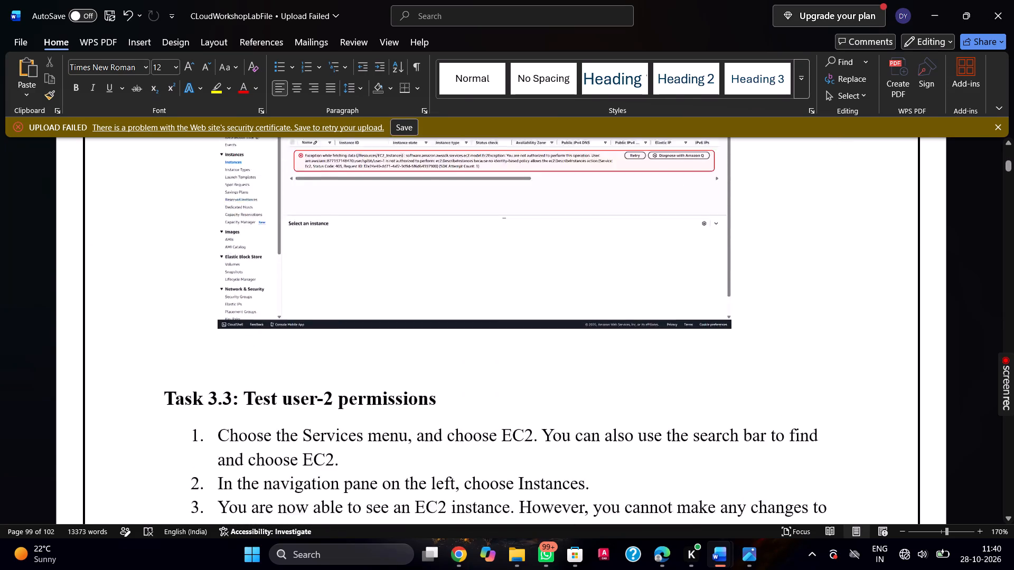
Examine the headers of the screenshots from Lab 1 Task 3.3 through the S3 lab to Task 1 of Lab 3.
scroll(345, 313, down, 4)
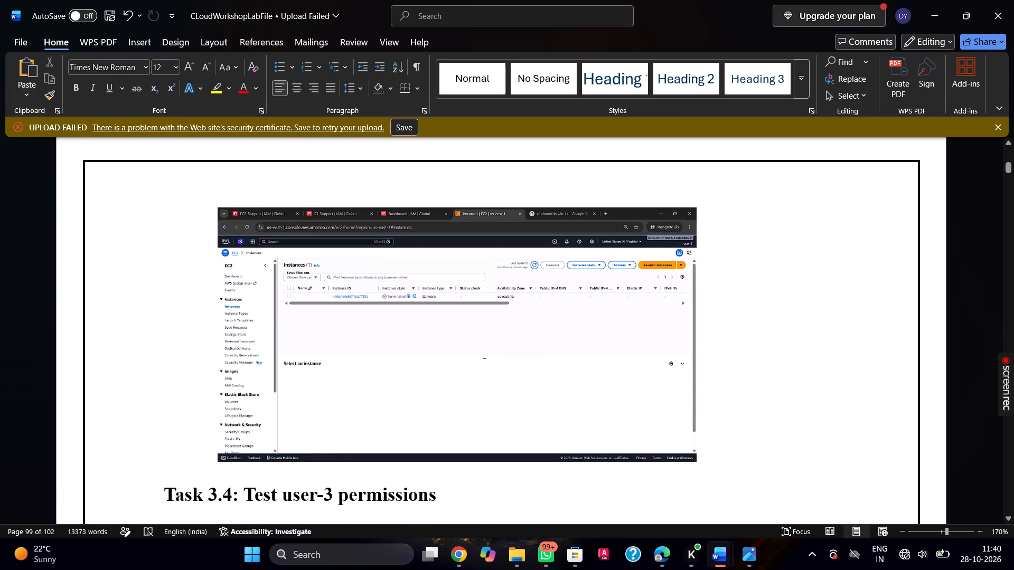
scroll(345, 313, down, 4)
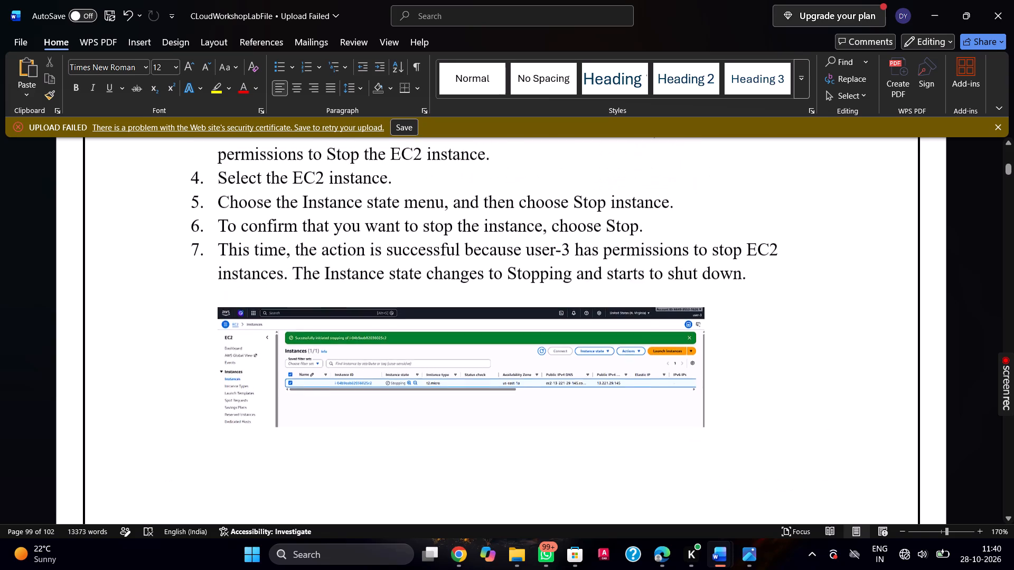
scroll(345, 313, down, 3)
scroll(345, 313, up, 1)
scroll(345, 313, down, 2)
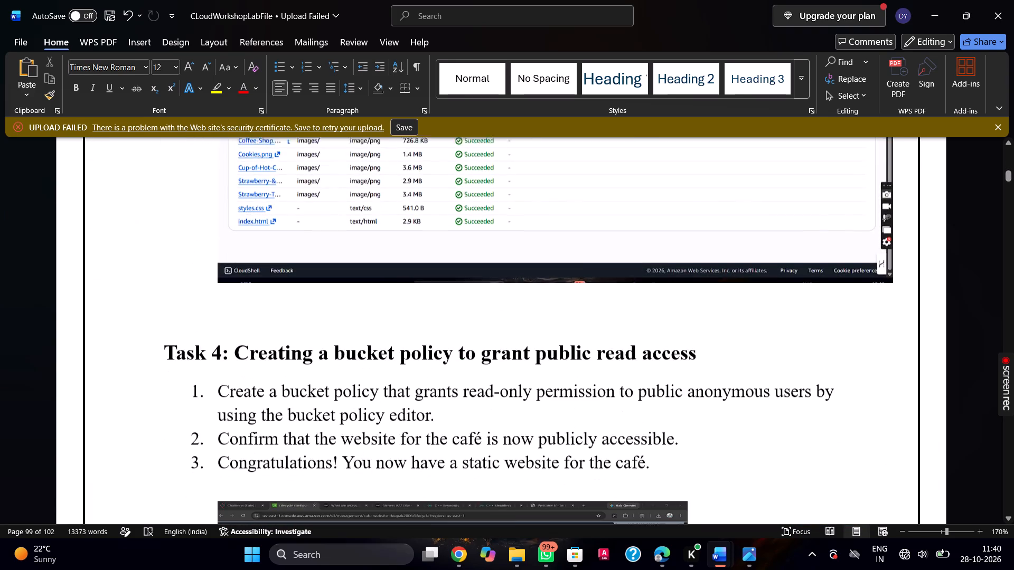
scroll(345, 313, down, 5)
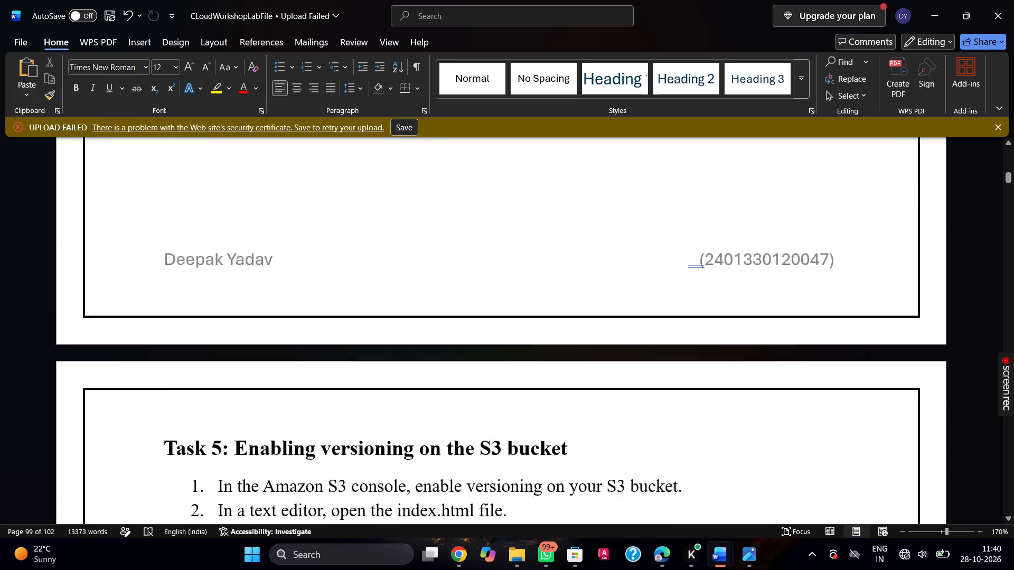
scroll(345, 313, down, 6)
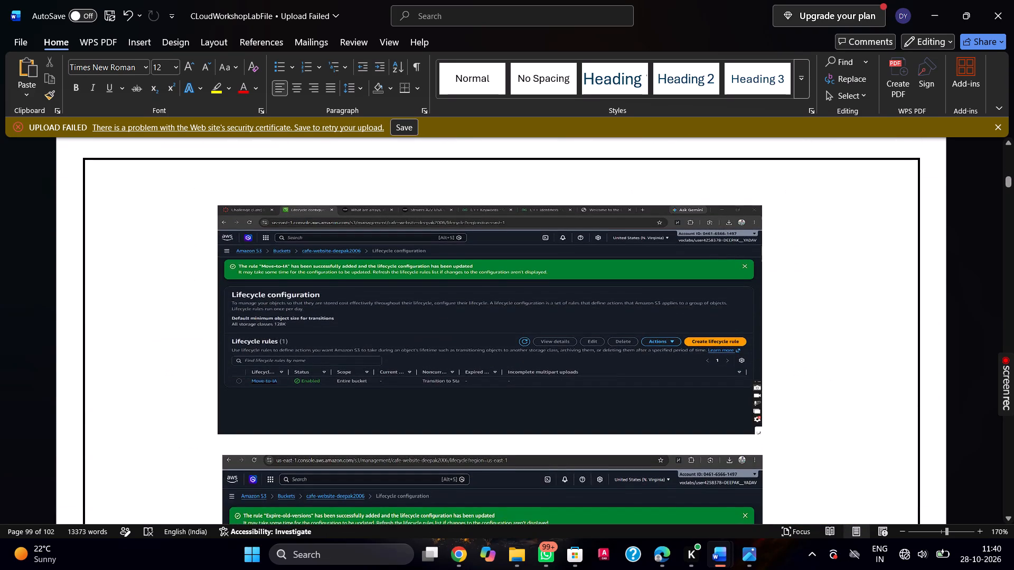
scroll(345, 313, down, 8)
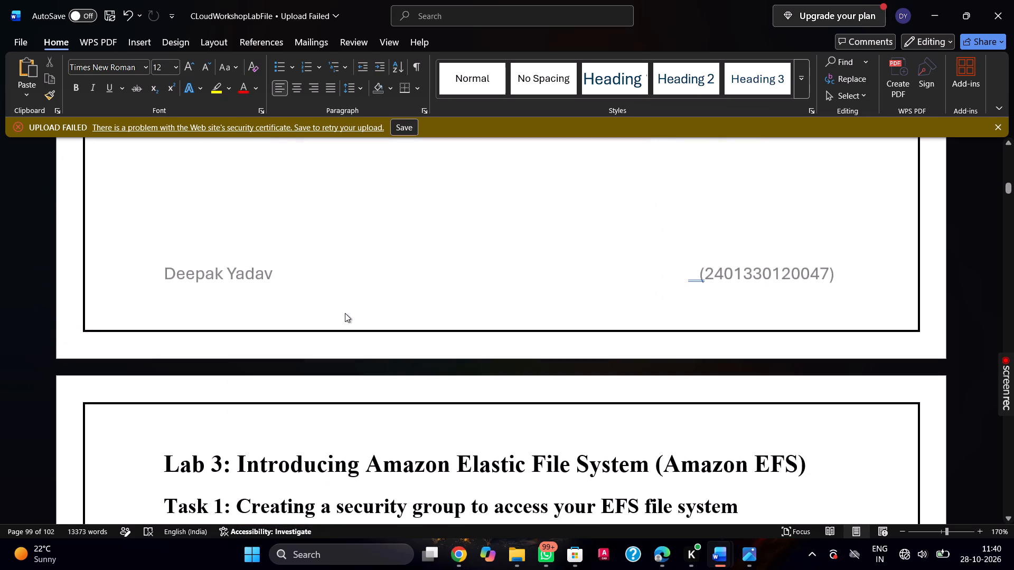
scroll(345, 313, down, 4)
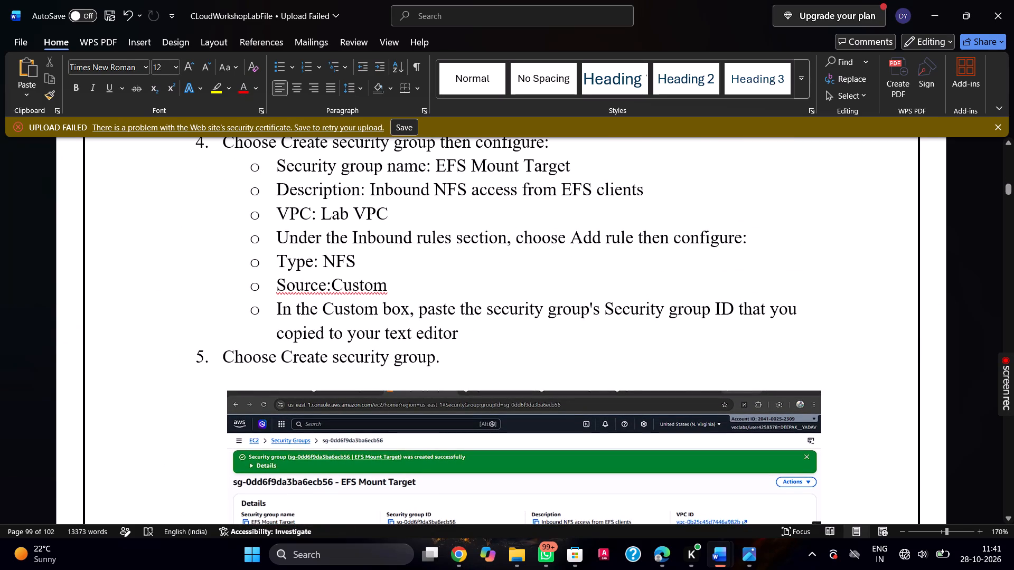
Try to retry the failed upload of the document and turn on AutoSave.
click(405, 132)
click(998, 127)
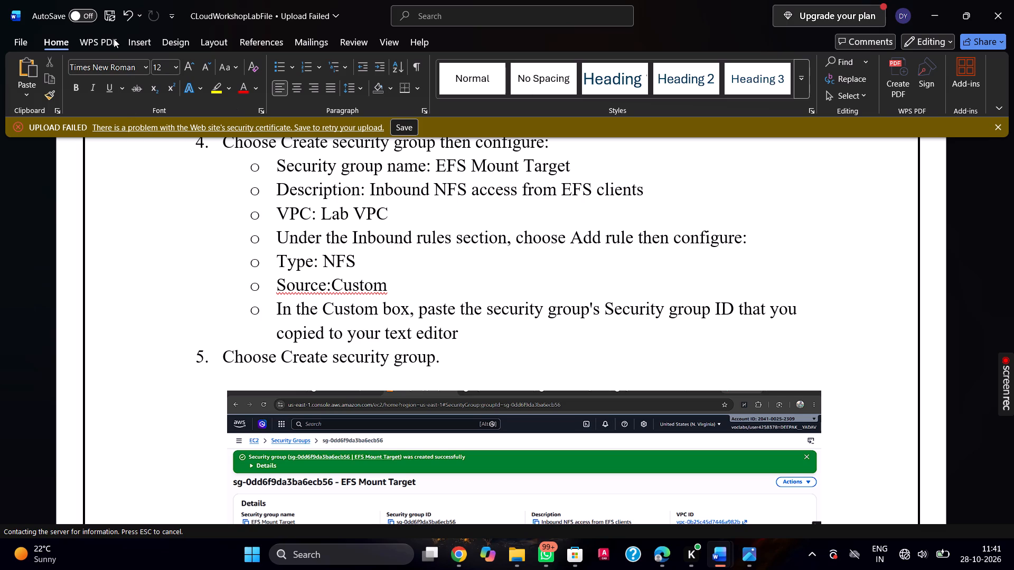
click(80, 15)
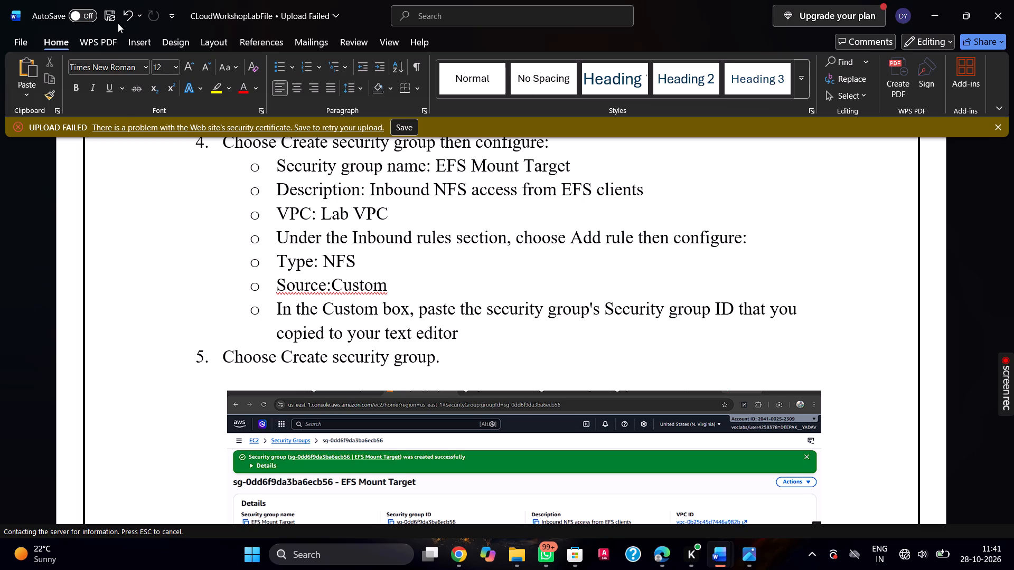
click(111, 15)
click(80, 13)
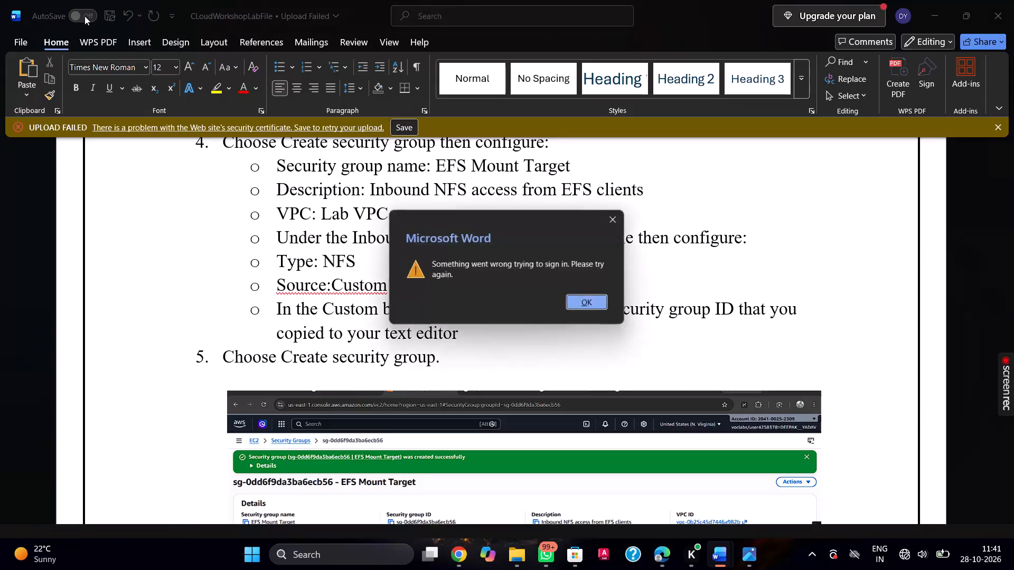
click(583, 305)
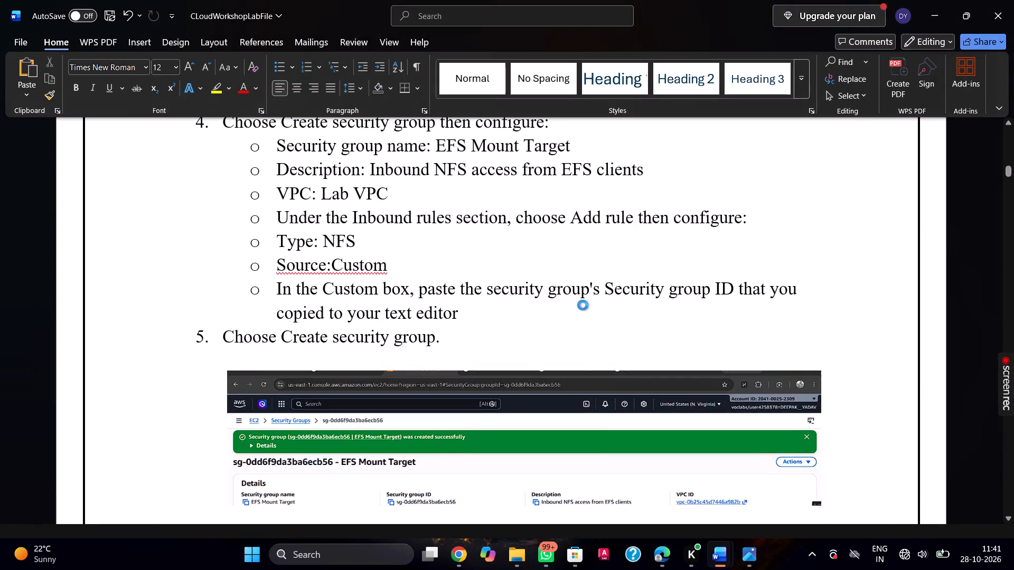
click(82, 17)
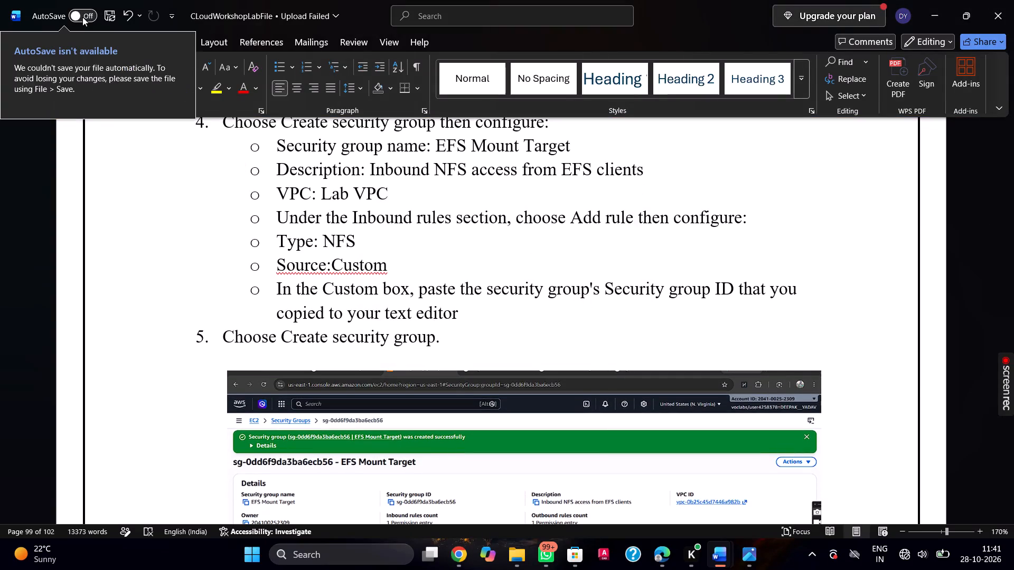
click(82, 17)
Check which Microsoft account is signed in.
click(904, 19)
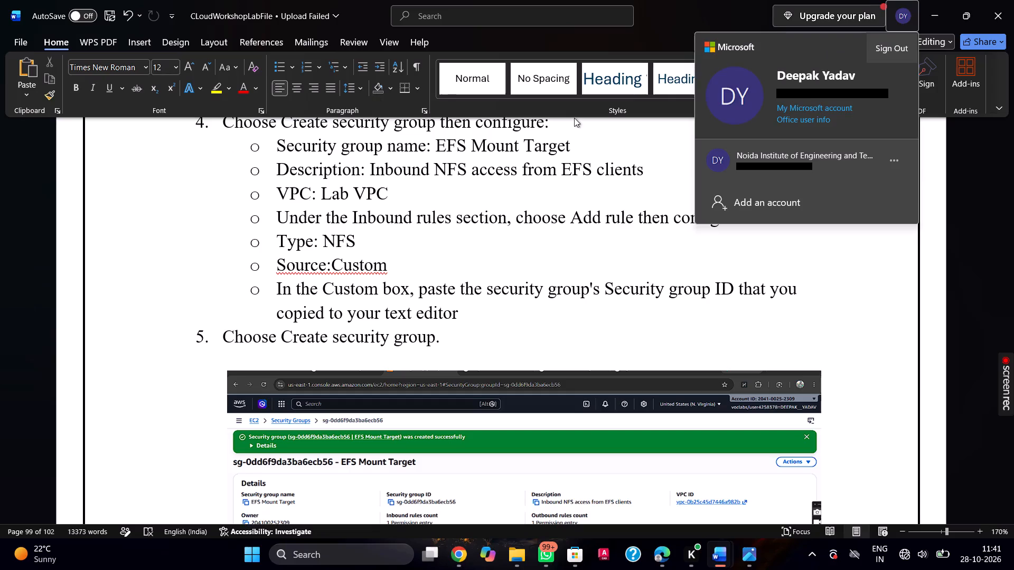
click(741, 108)
click(1004, 185)
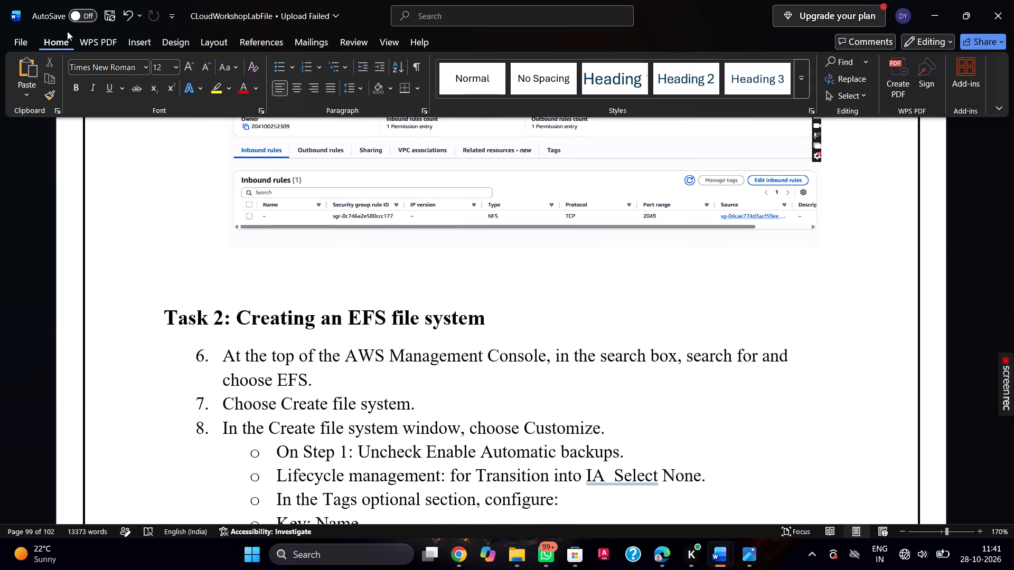
Try again to turn on AutoSave, and save the document manually.
click(78, 14)
click(78, 14)
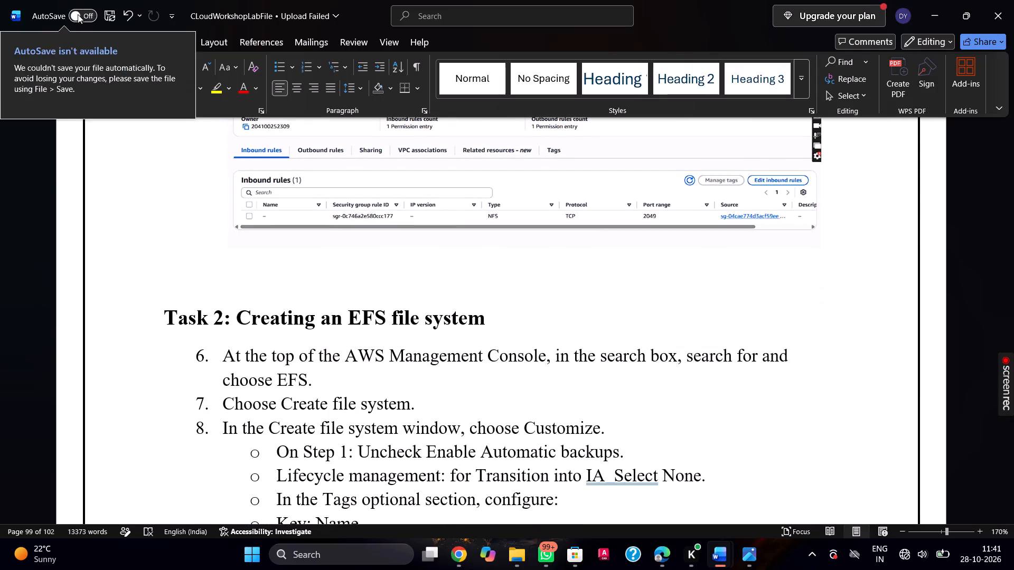
click(78, 14)
click(78, 14)
click(112, 13)
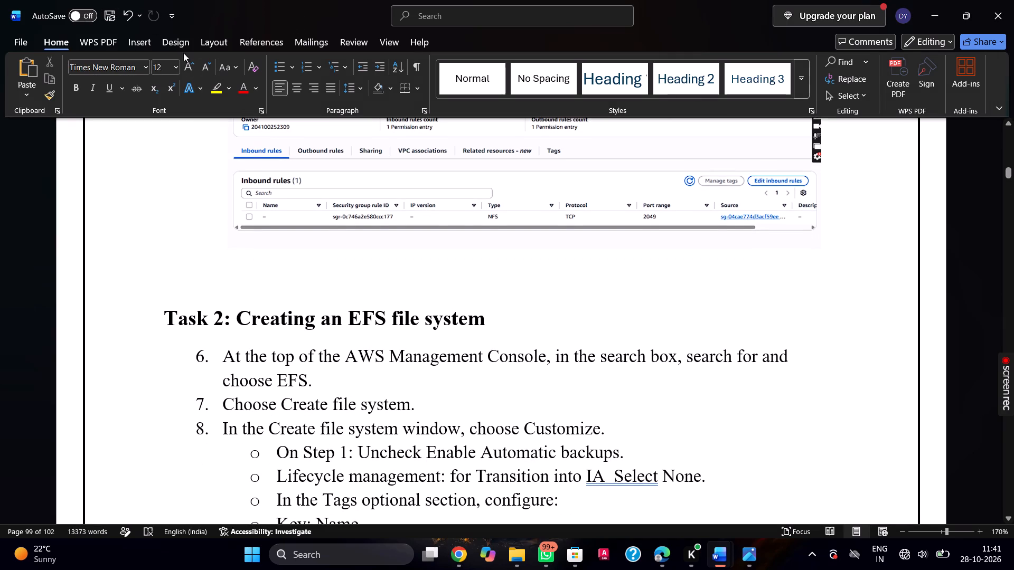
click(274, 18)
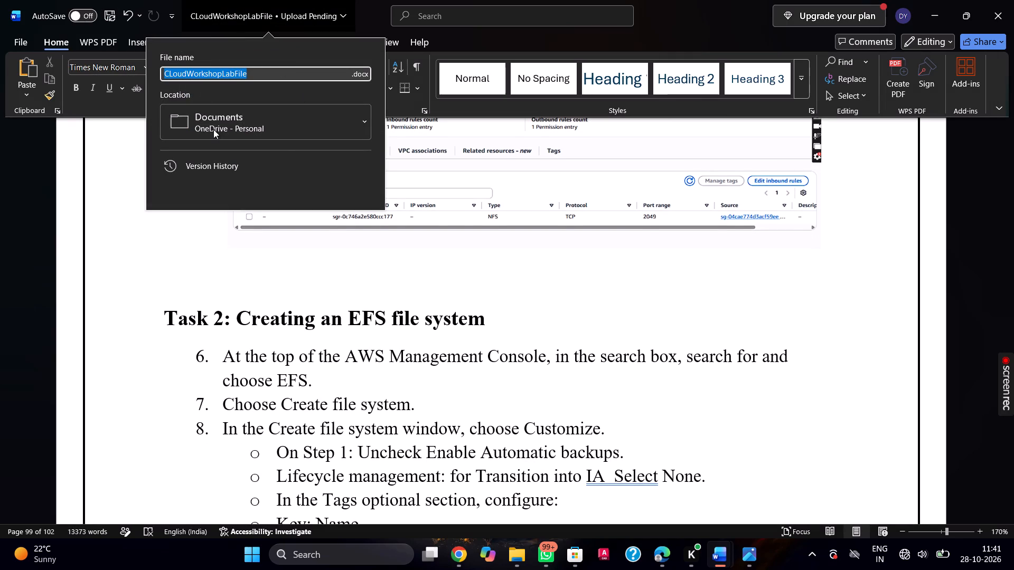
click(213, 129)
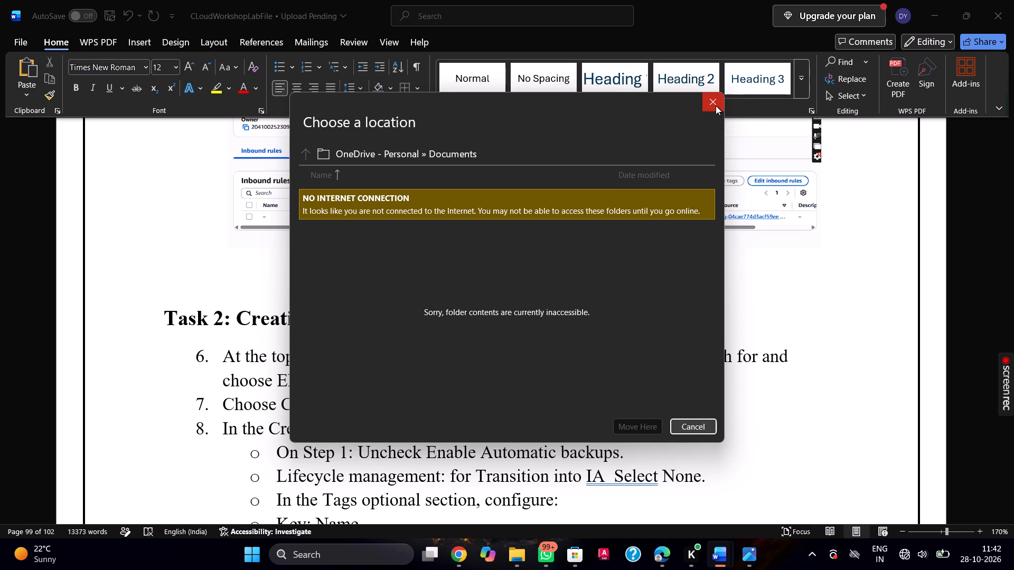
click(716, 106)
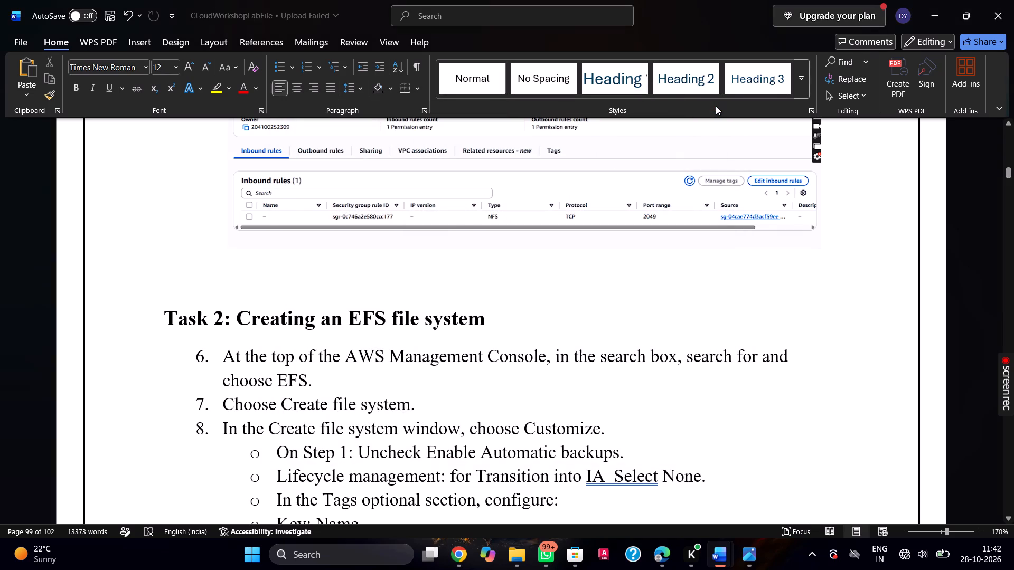
Examine the headers of the Lab 3 EFS screenshots, from the security group to the CloudWatch metrics graph.
scroll(585, 289, up, 2)
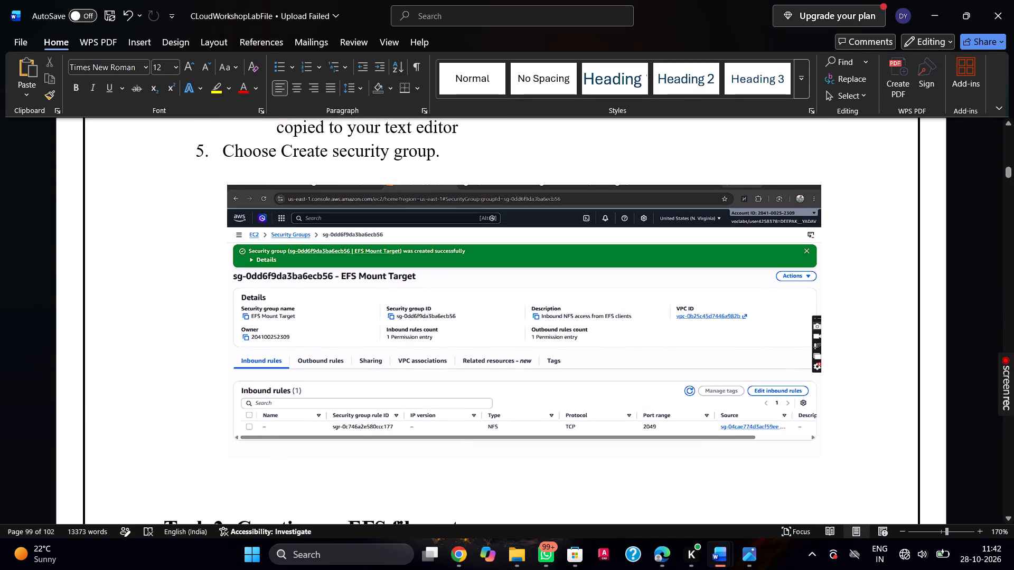
scroll(589, 320, down, 4)
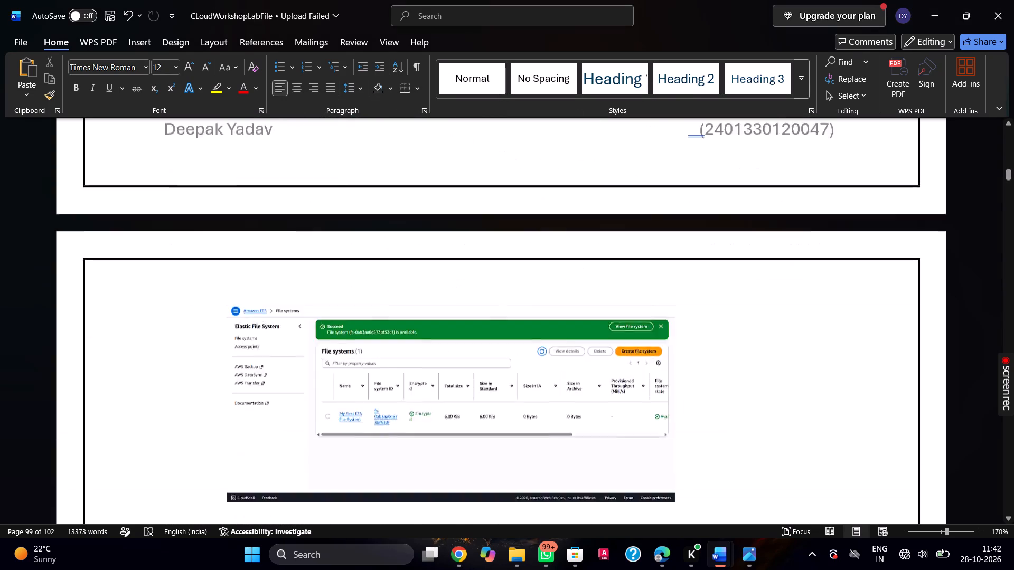
scroll(589, 320, down, 2)
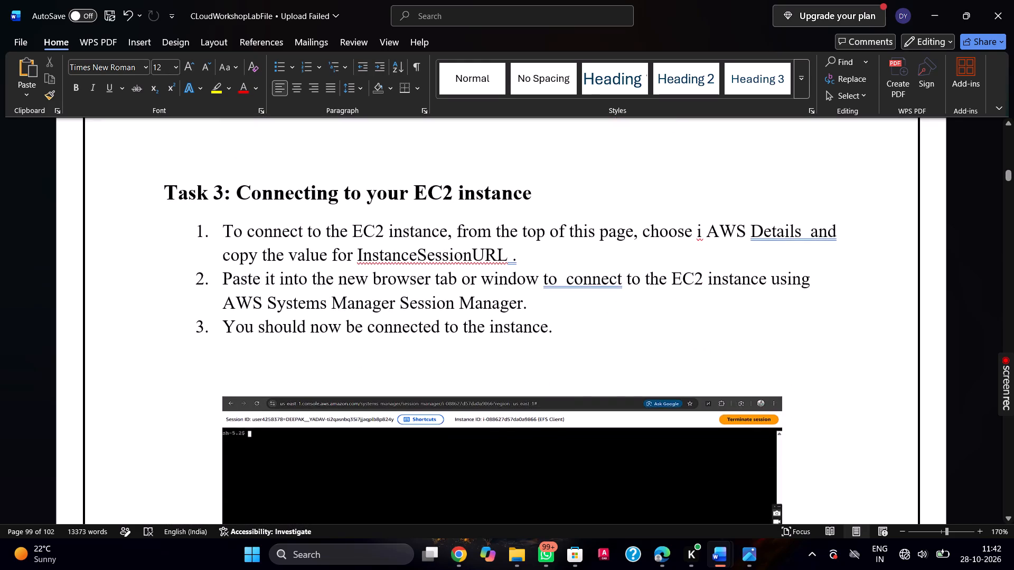
scroll(589, 320, down, 5)
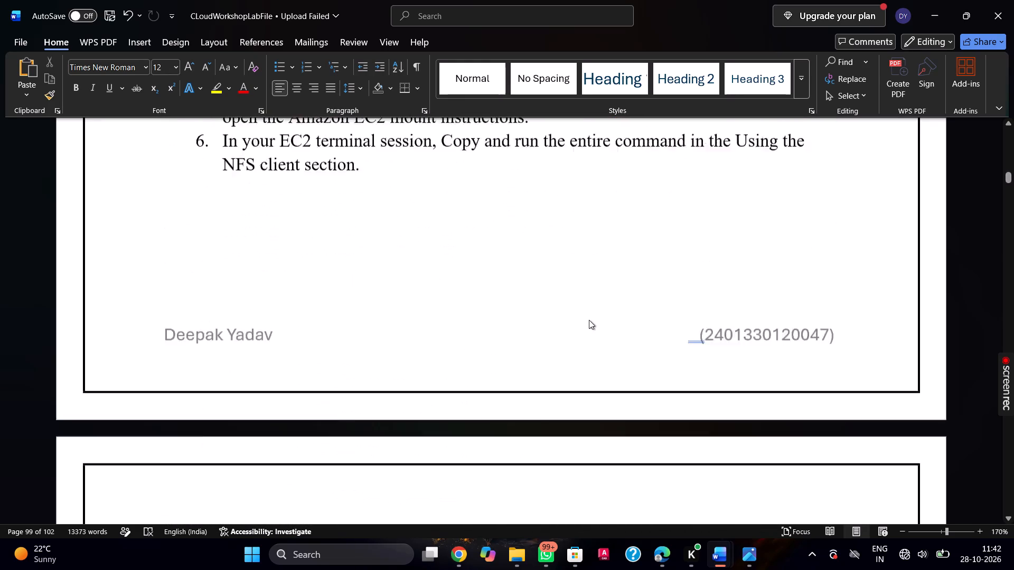
scroll(589, 320, down, 7)
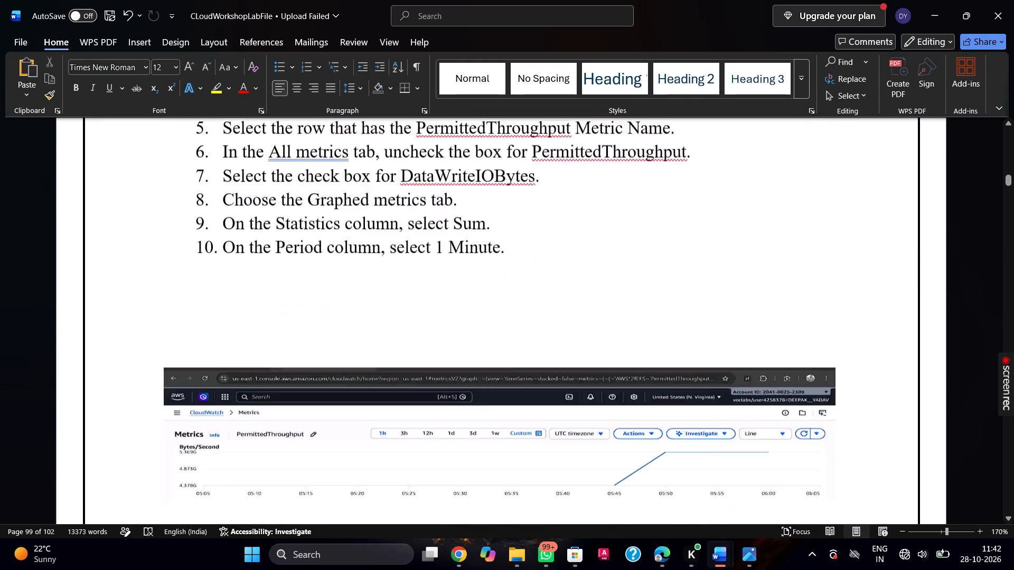
Examine the headers of the café web server lab's screenshots, from the Lab IDE security group to the launched instance page.
scroll(589, 320, down, 7)
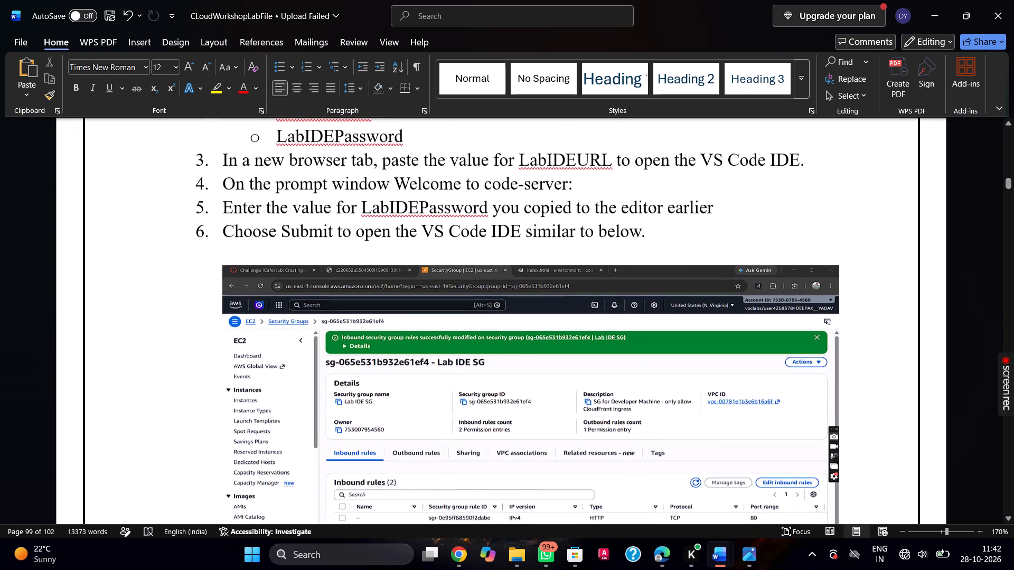
scroll(589, 320, down, 7)
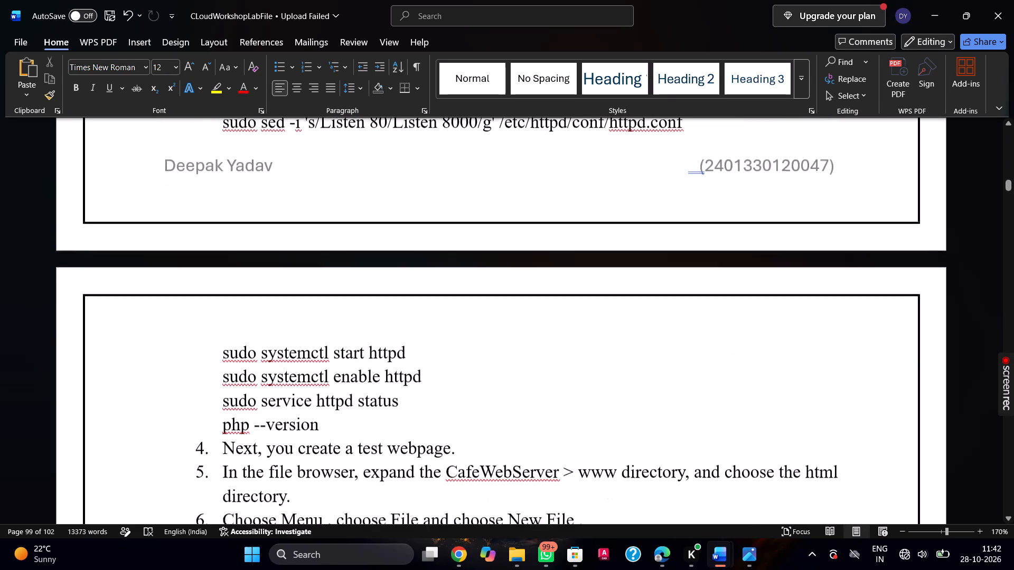
scroll(589, 320, down, 4)
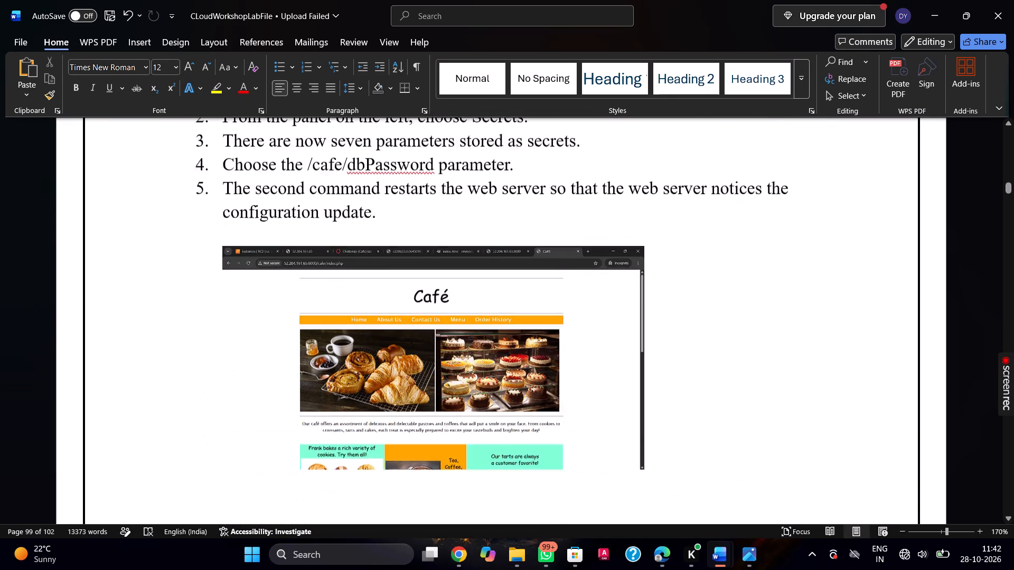
scroll(589, 320, down, 1)
ctrl+scroll(589, 320, up, 1)
scroll(589, 320, down, 2)
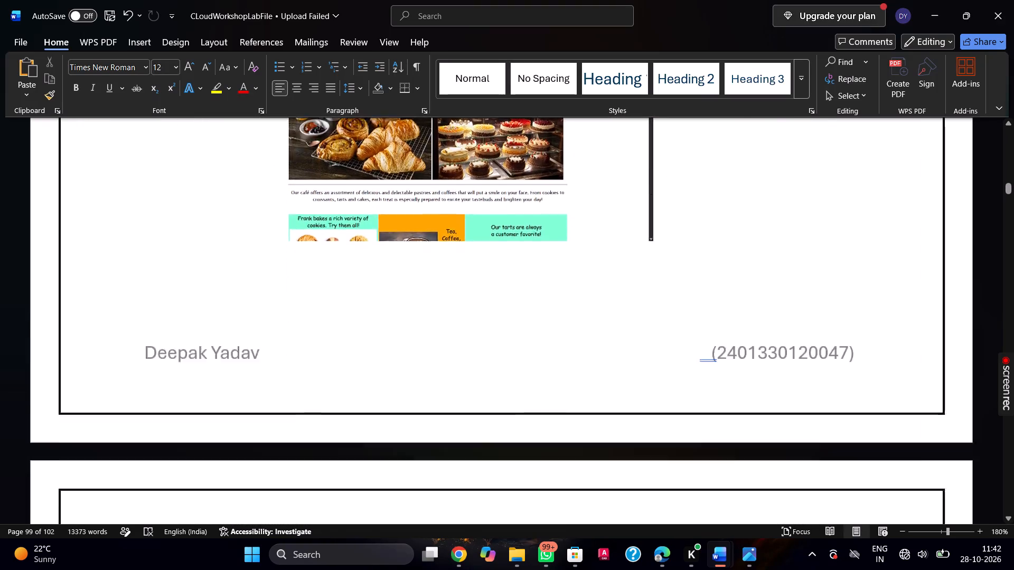
scroll(589, 320, down, 3)
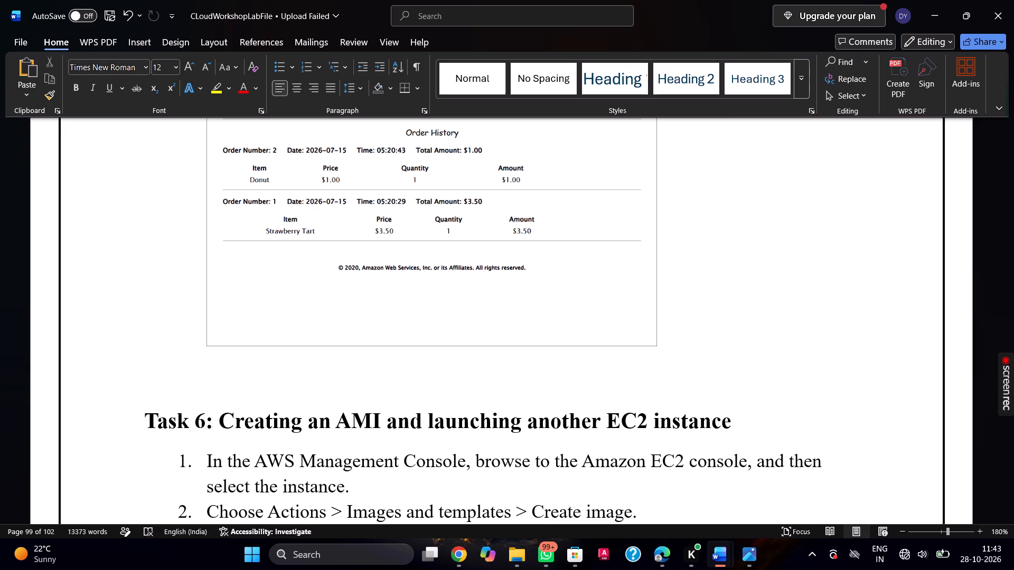
scroll(589, 320, down, 2)
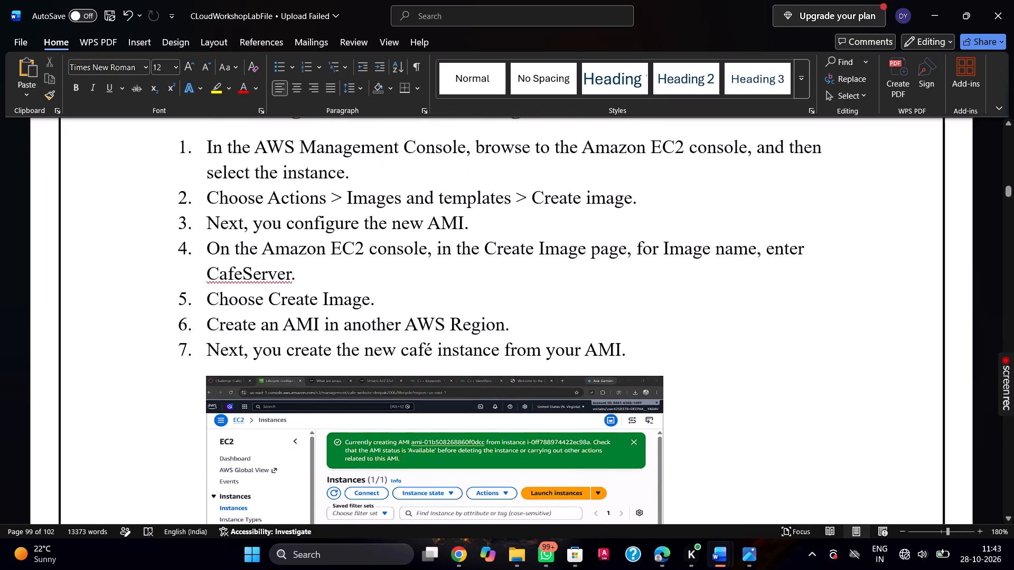
scroll(589, 320, down, 3)
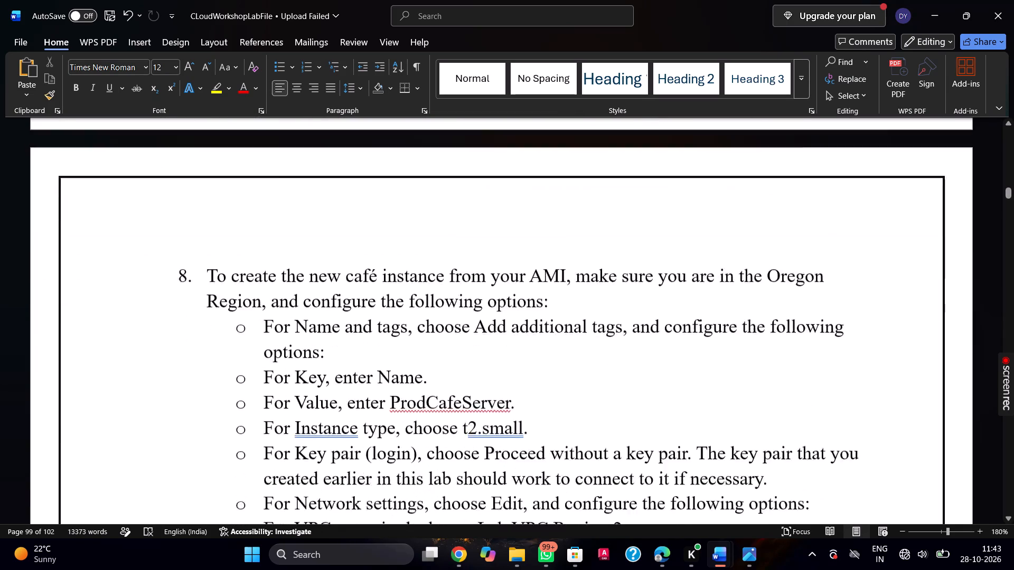
scroll(589, 320, down, 4)
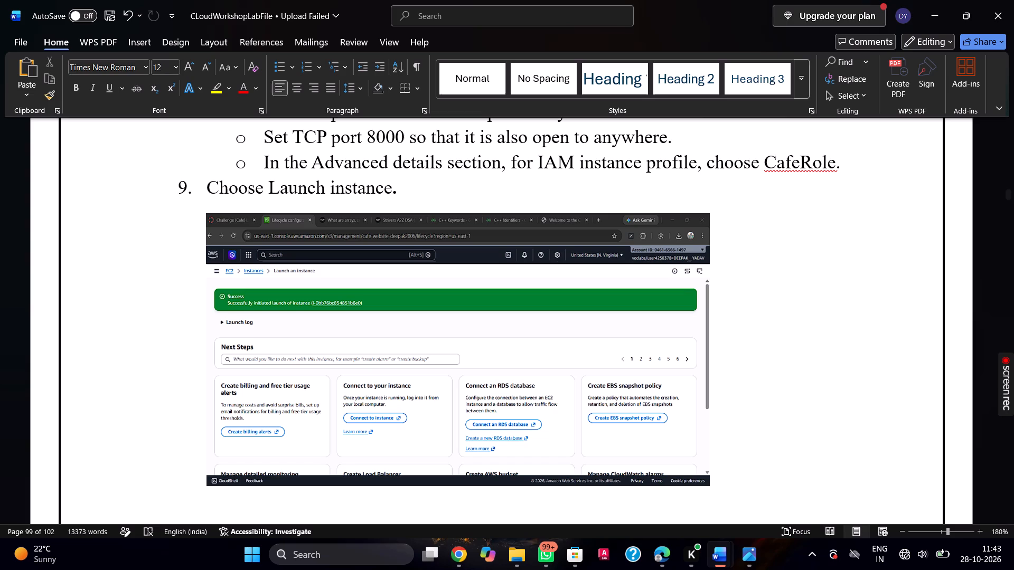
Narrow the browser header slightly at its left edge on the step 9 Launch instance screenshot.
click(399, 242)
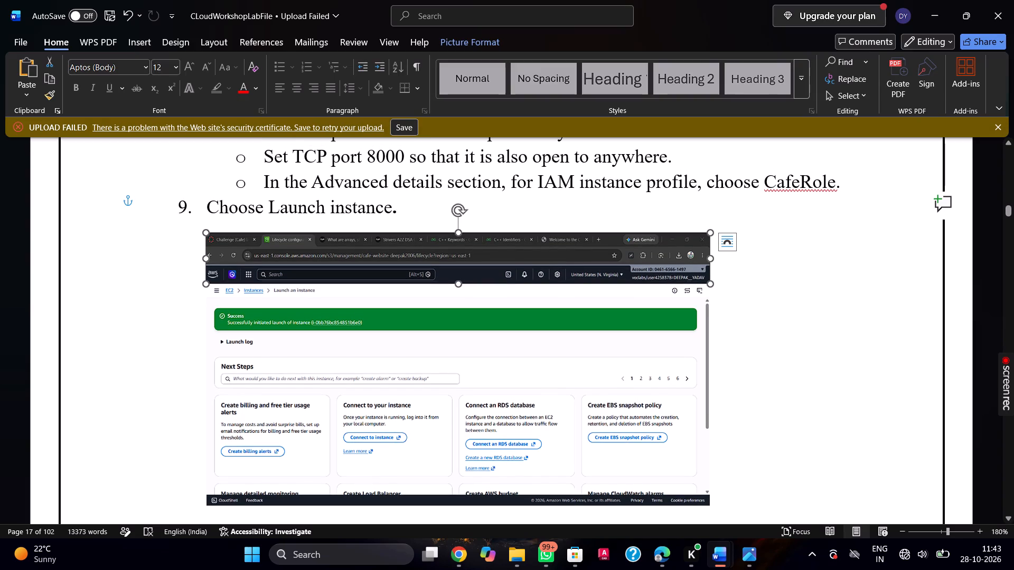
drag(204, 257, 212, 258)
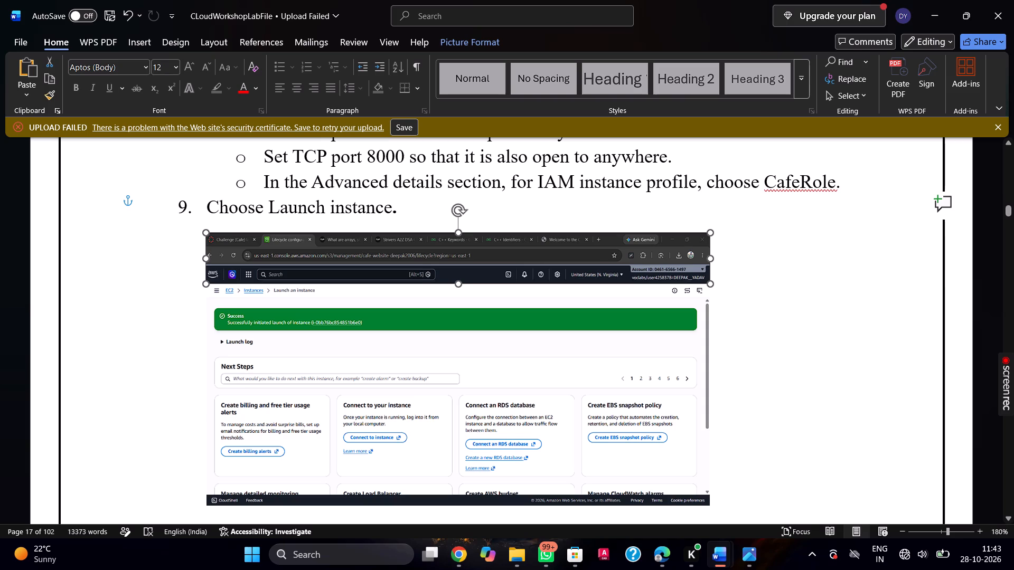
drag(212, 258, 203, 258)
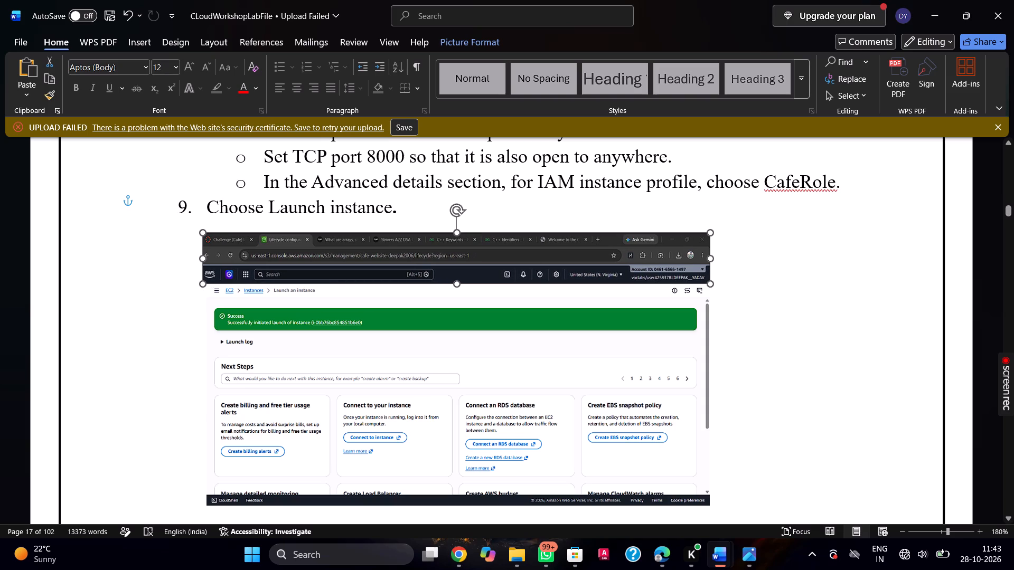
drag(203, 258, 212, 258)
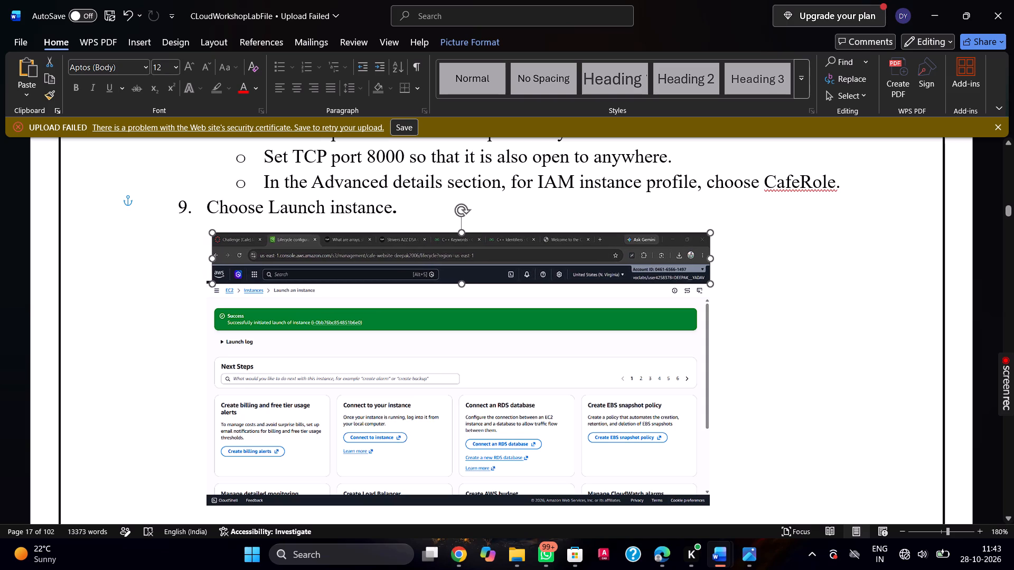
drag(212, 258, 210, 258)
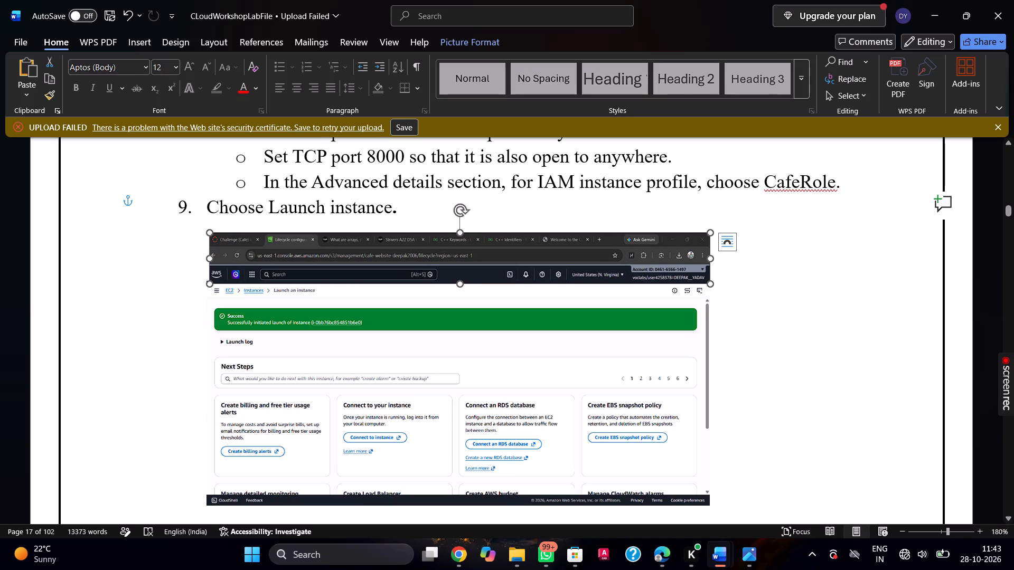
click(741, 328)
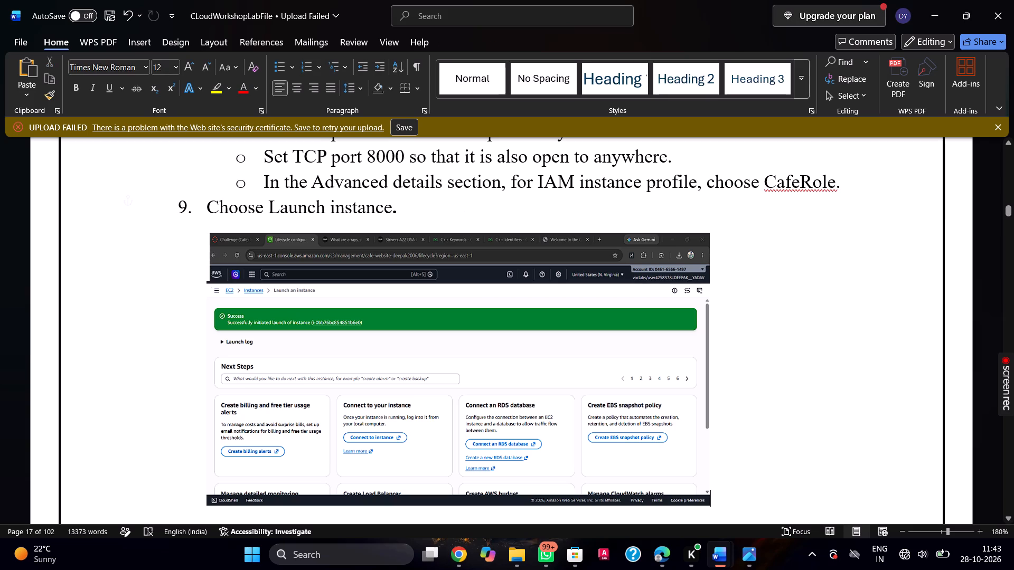
Crop a thin strip off the left edge of the Launch instance screenshot beneath its browser header.
click(335, 347)
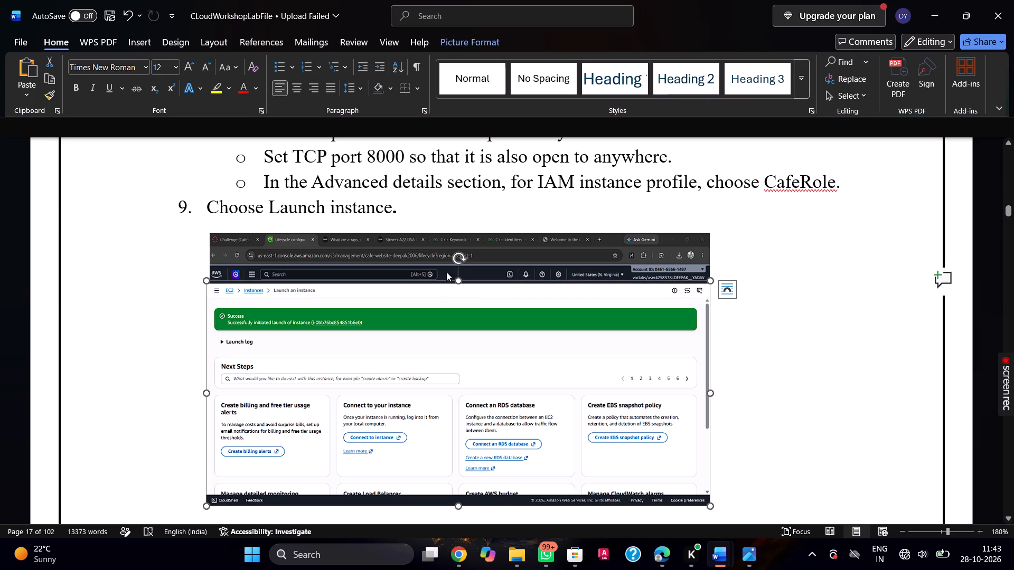
click(393, 349)
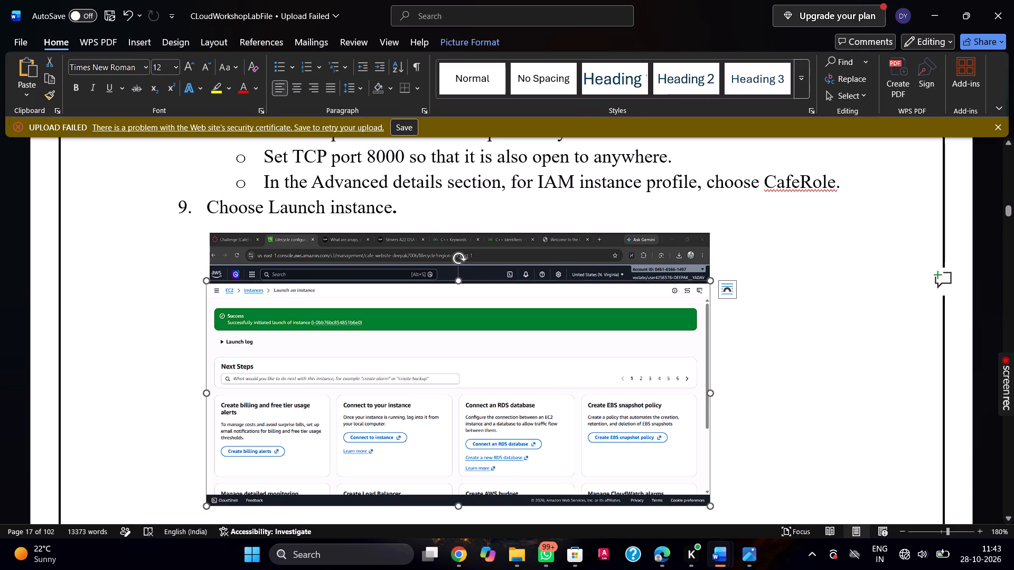
right_click(577, 338)
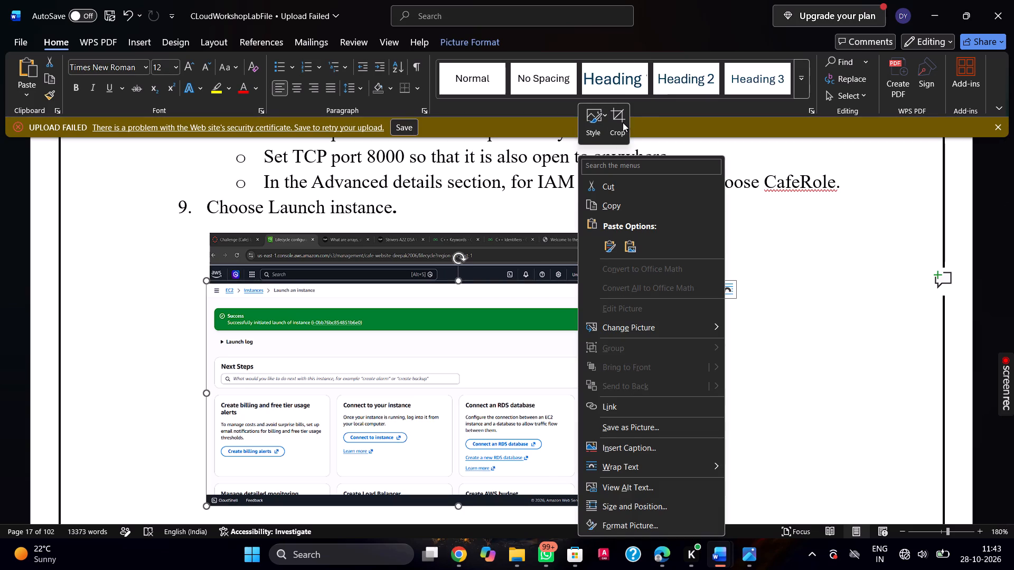
click(623, 122)
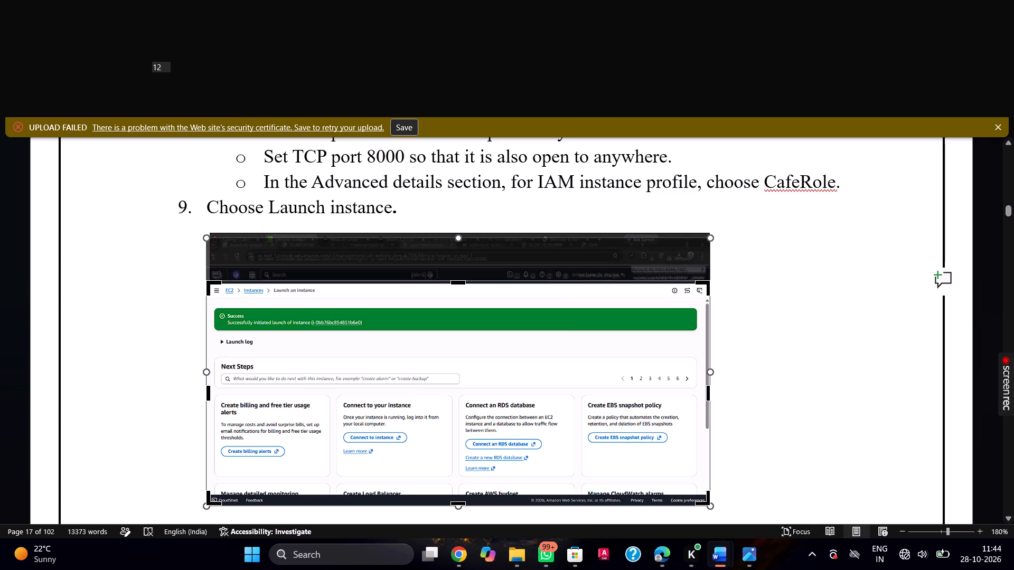
click(207, 396)
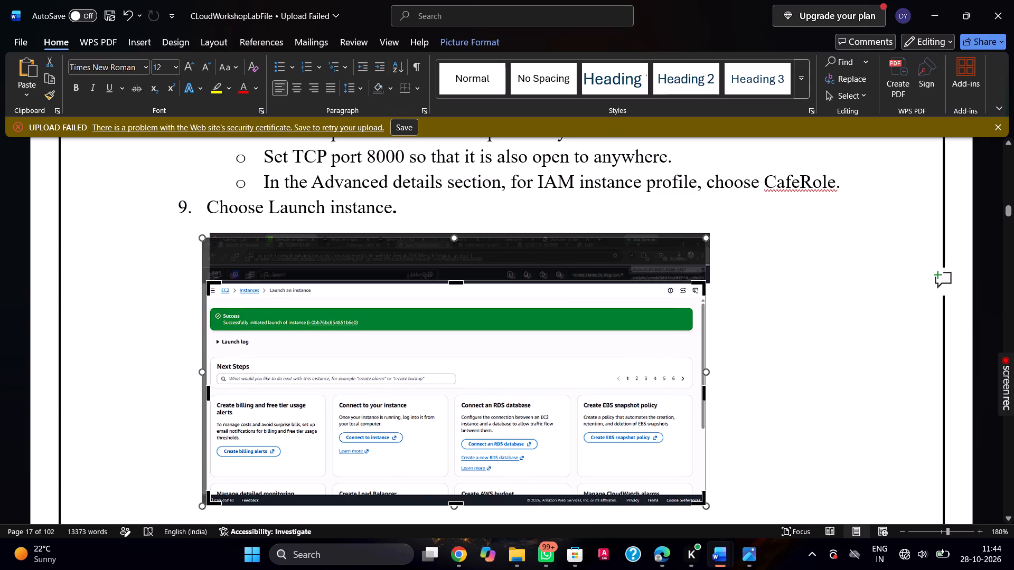
click(782, 341)
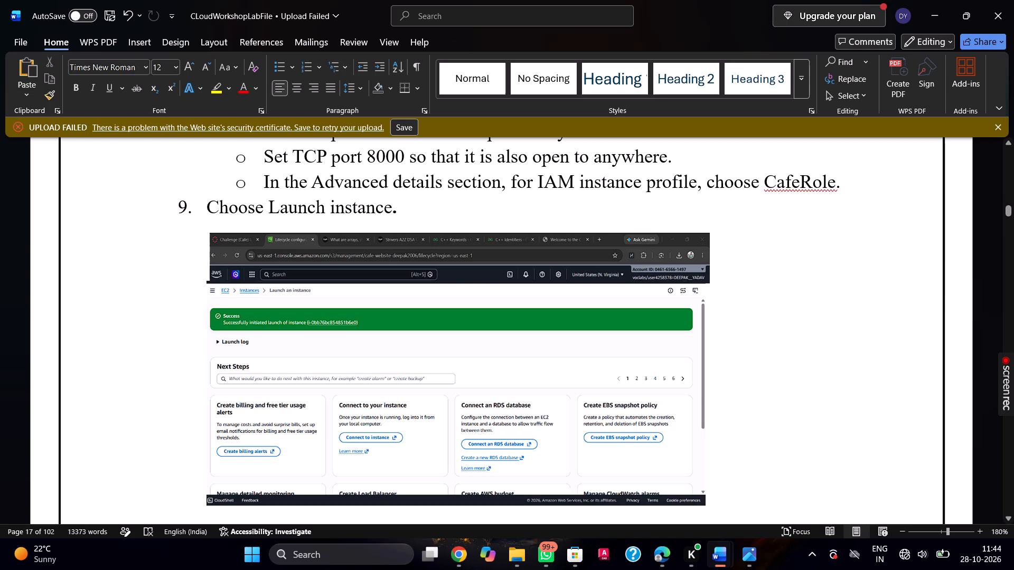
Crop the left edge of the Launch instance screenshot's body slightly further.
click(296, 358)
right_click(296, 358)
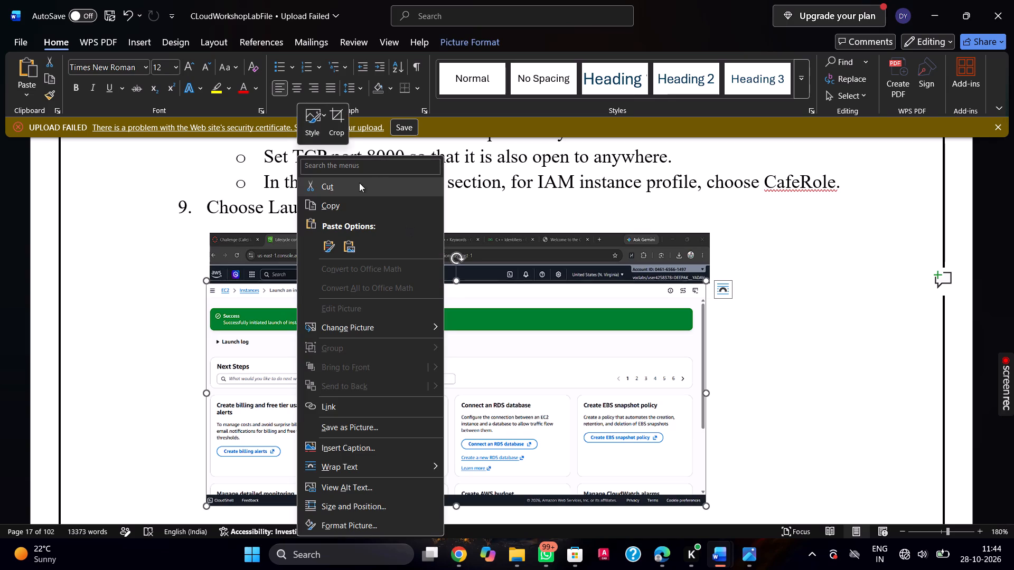
click(333, 121)
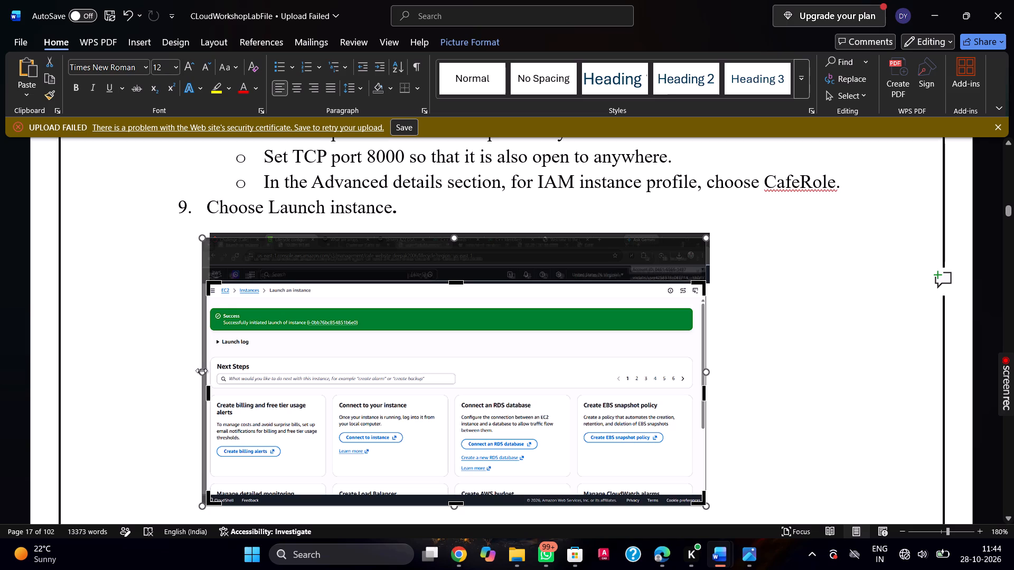
drag(208, 389, 256, 392)
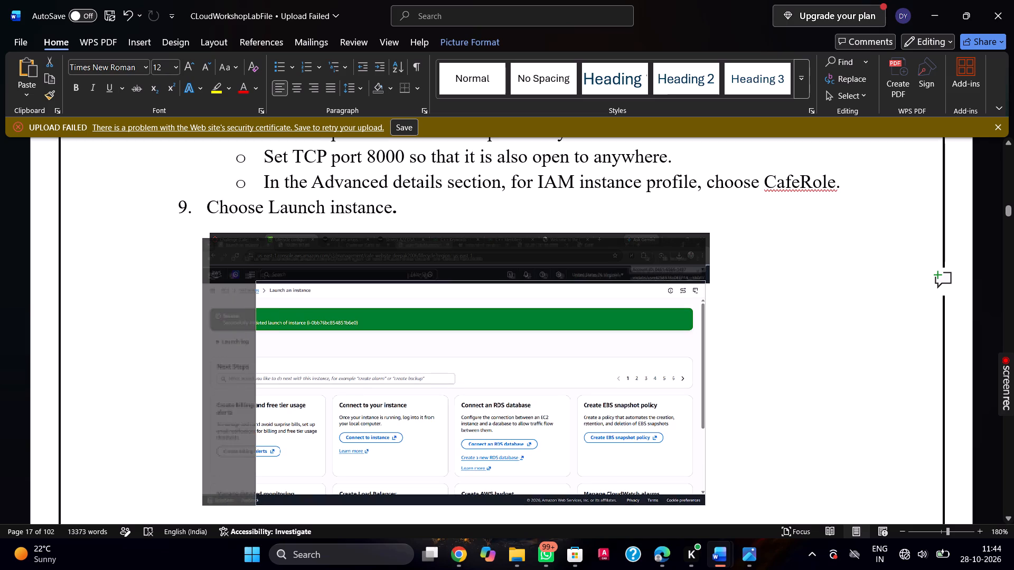
drag(256, 392, 212, 382)
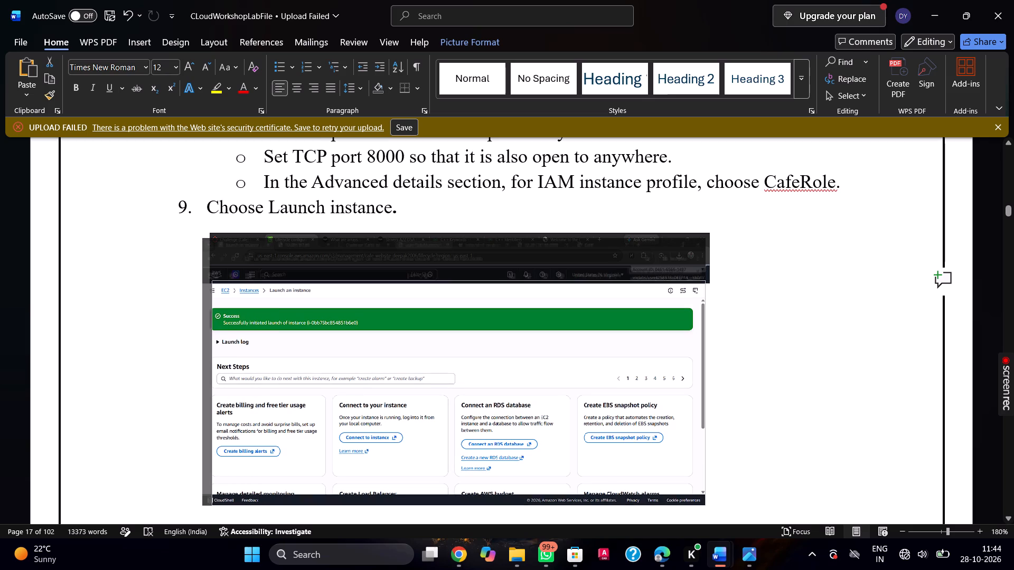
drag(212, 382, 202, 382)
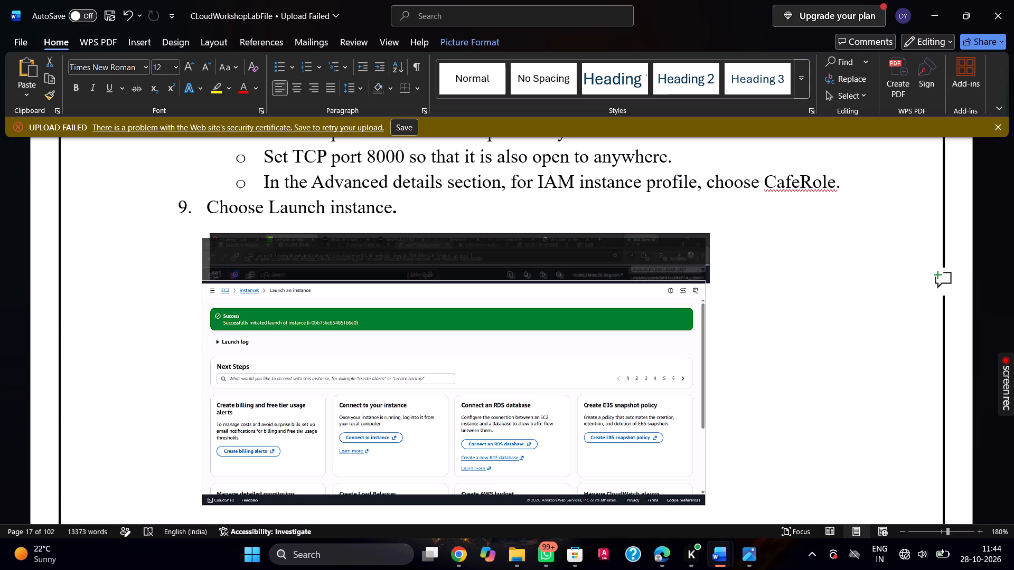
drag(202, 382, 209, 382)
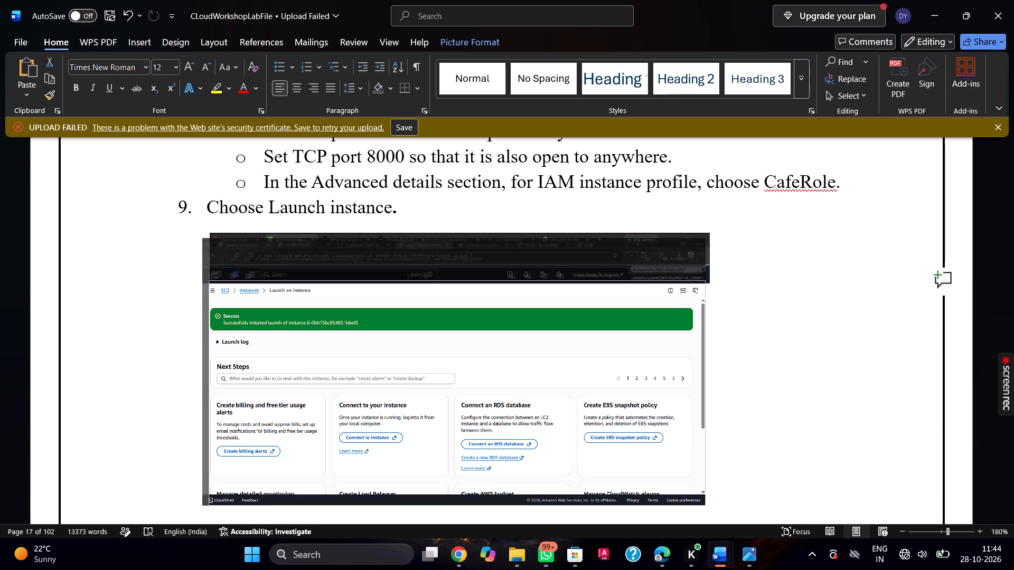
drag(209, 382, 211, 382)
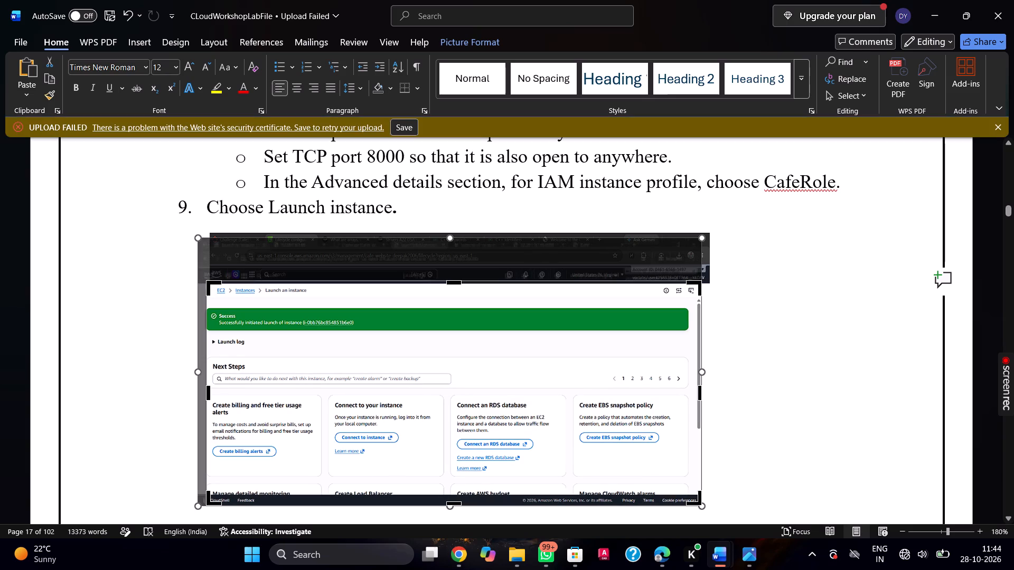
click(715, 369)
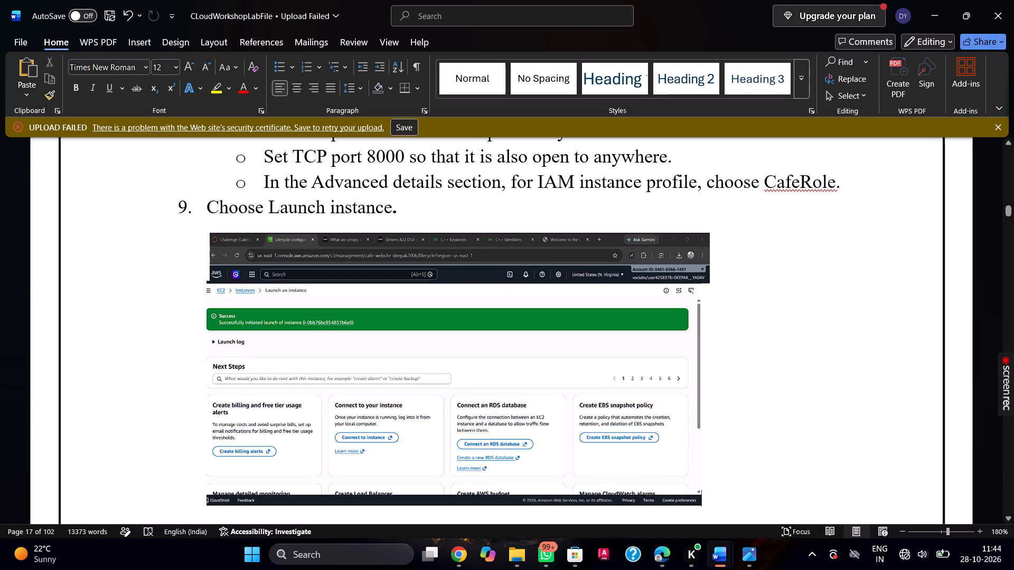
Extend the browser header's left edge outward to cover the left side of the Launch instance screenshot.
click(294, 256)
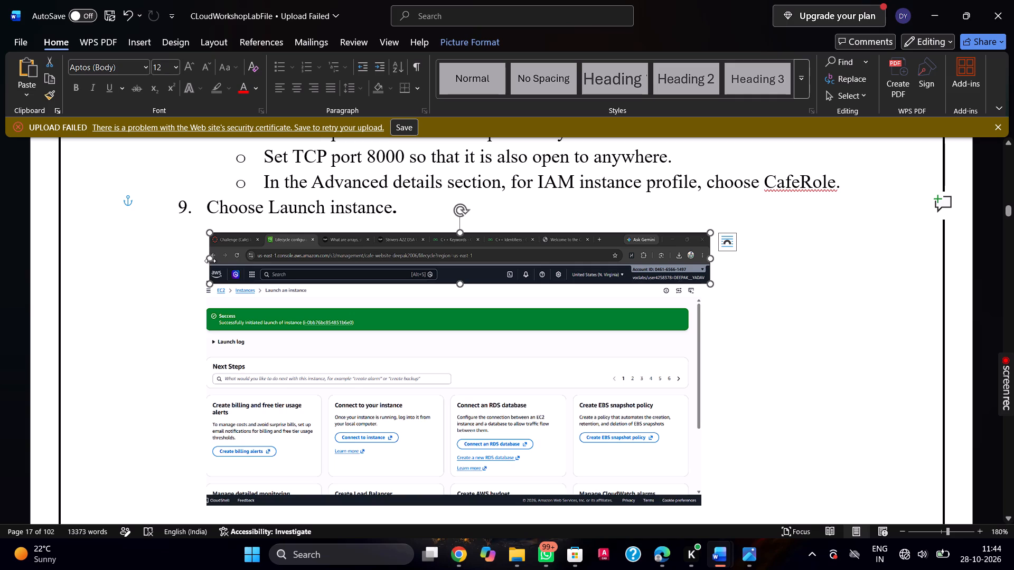
drag(211, 258, 205, 260)
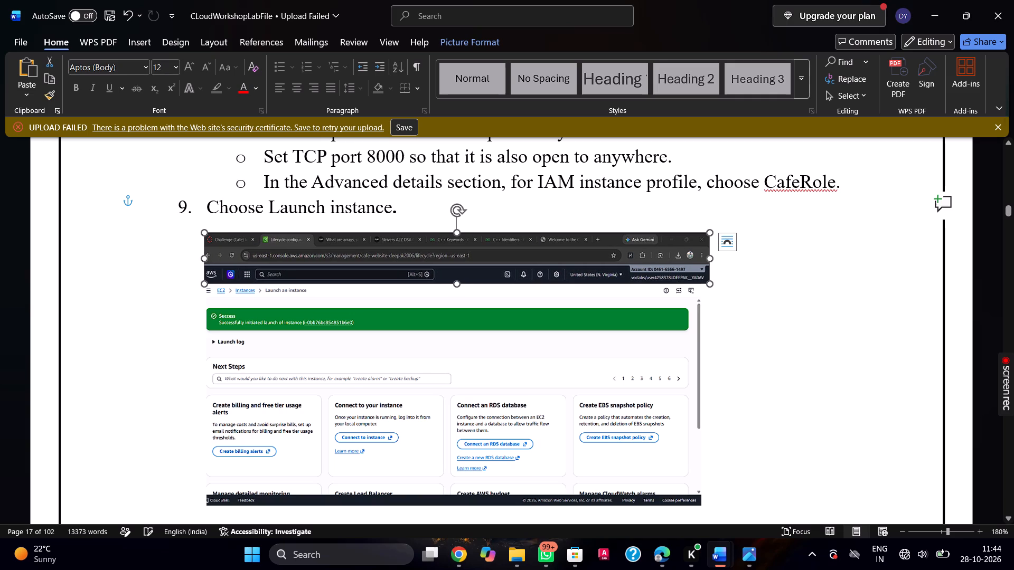
click(151, 309)
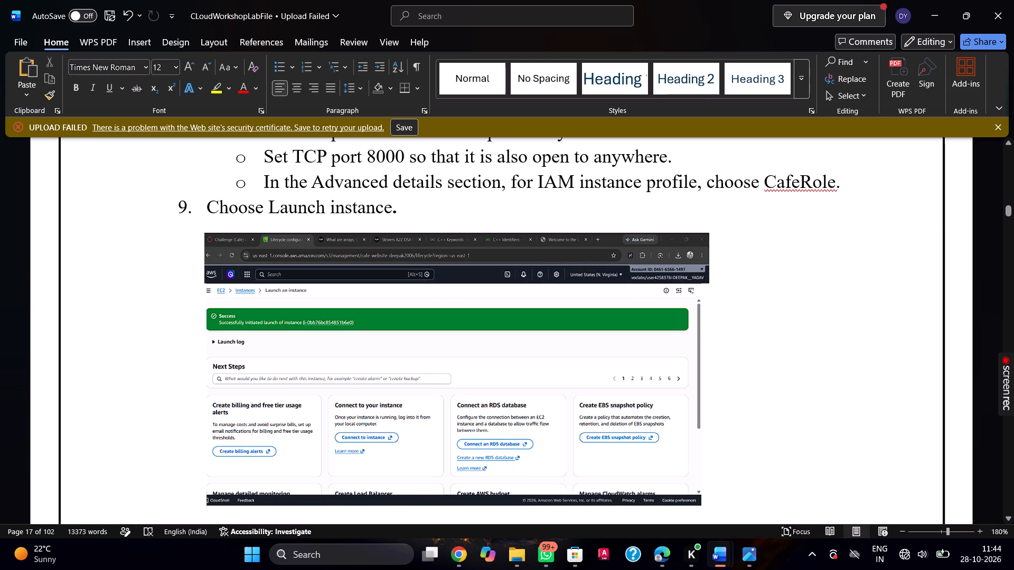
Examine the headers of the Task 7 café website screenshots up to the start of Lab 5.
scroll(766, 323, down, 3)
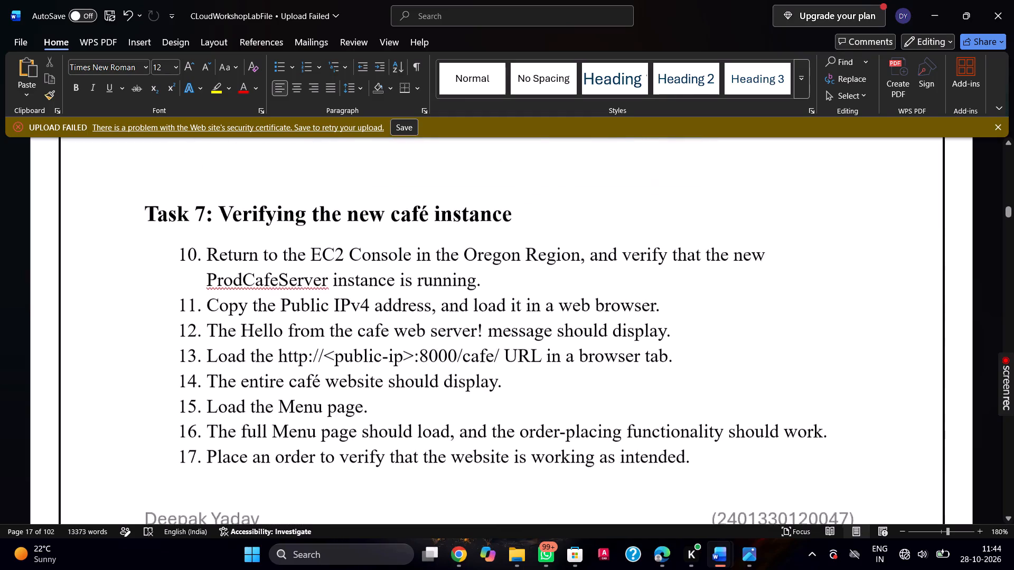
scroll(766, 323, down, 3)
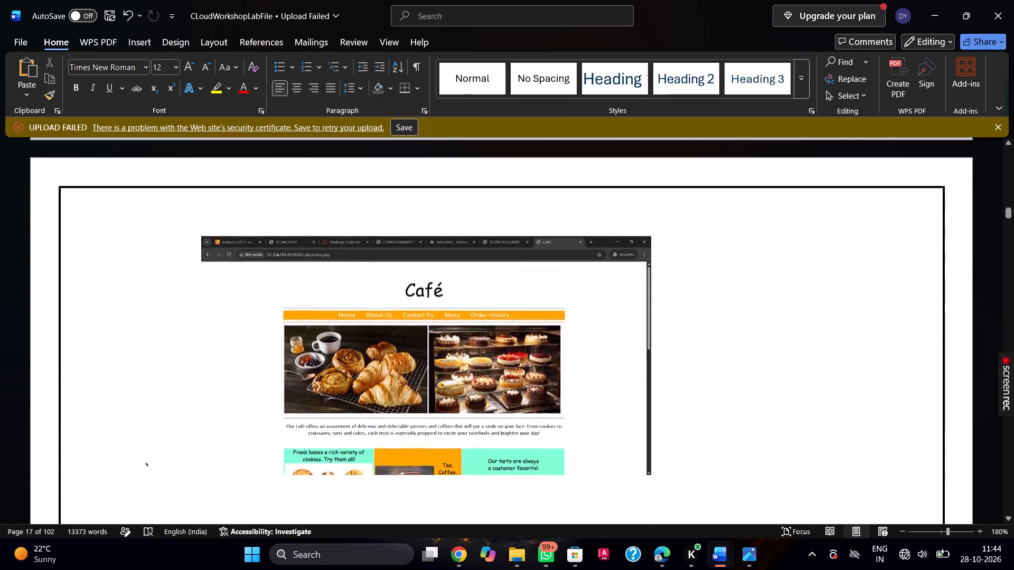
scroll(766, 323, down, 4)
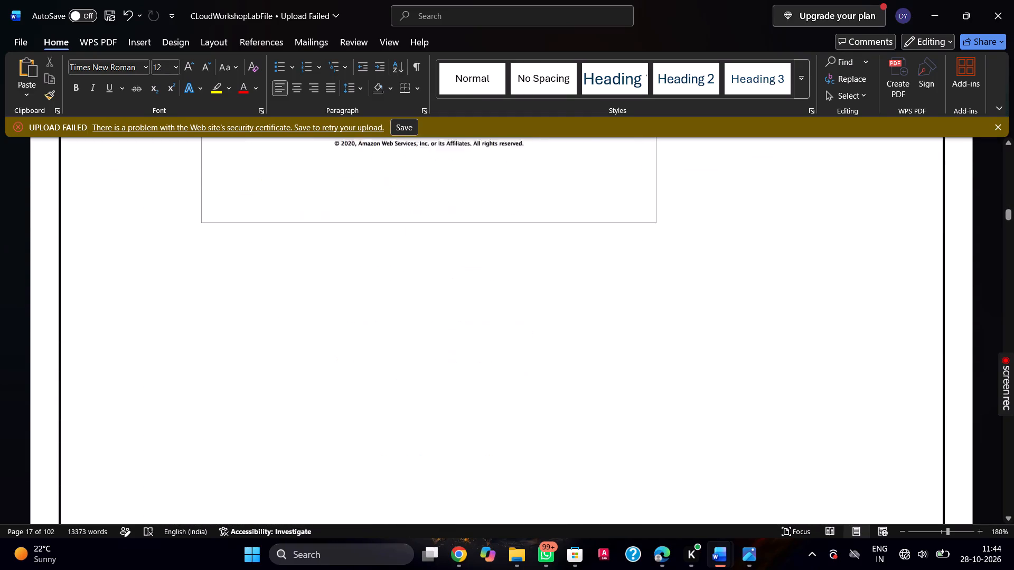
scroll(766, 323, down, 3)
scroll(766, 323, left, 1)
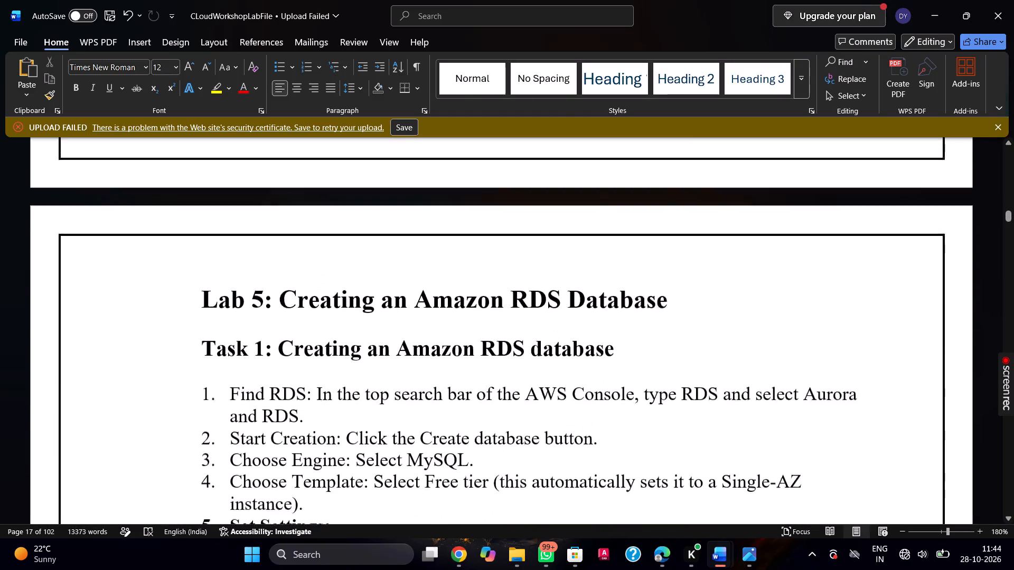
Examine the headers of the Lab 5 Amazon RDS database screenshots, including the inventory website screenshot.
scroll(766, 323, left, 1)
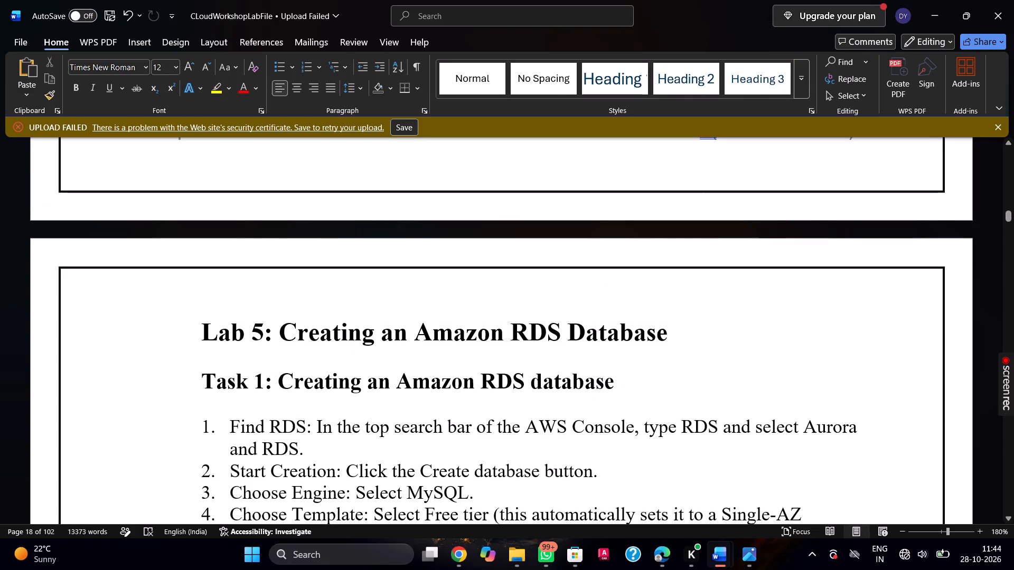
scroll(766, 323, down, 5)
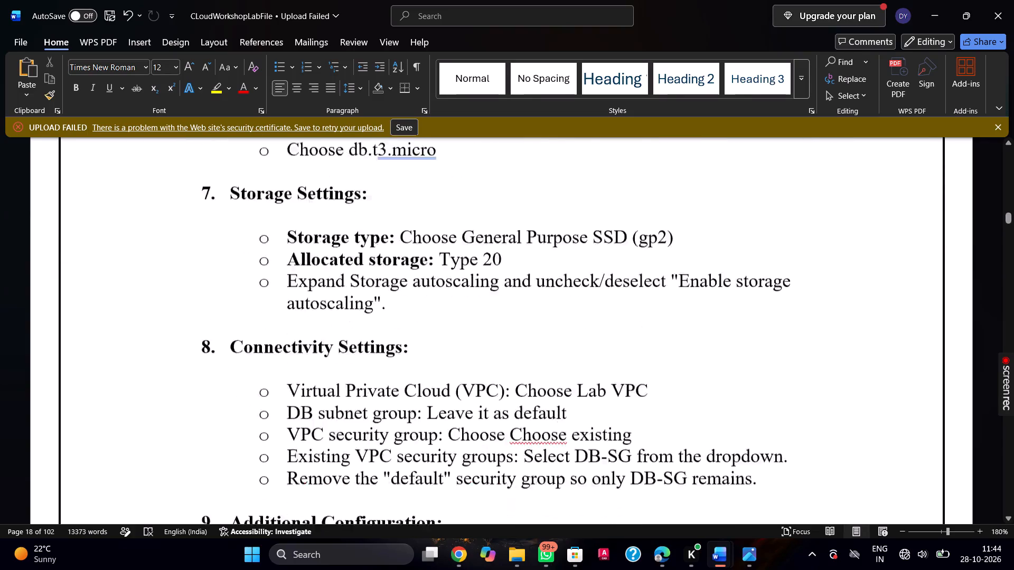
scroll(783, 229, down, 2)
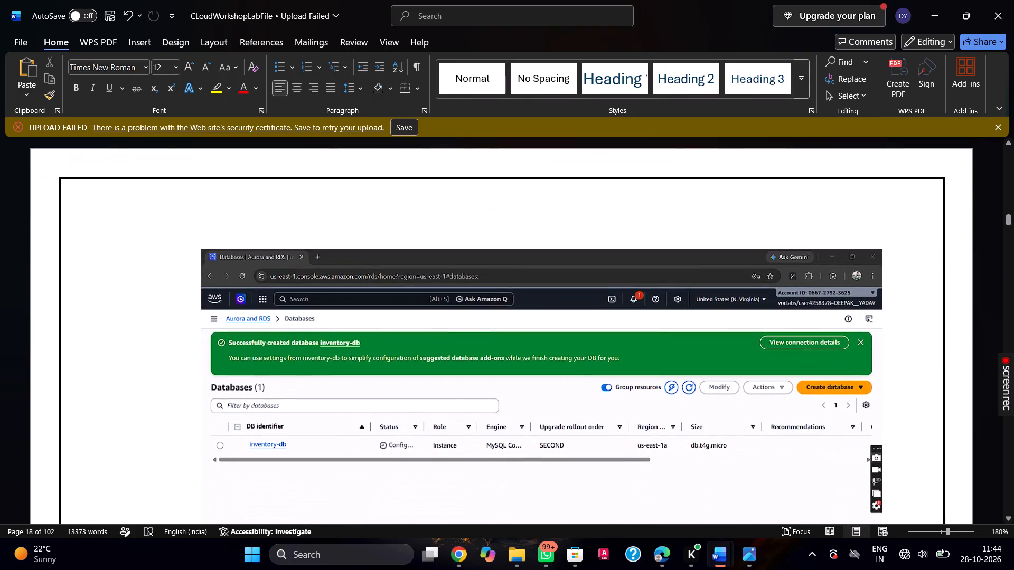
scroll(782, 227, down, 6)
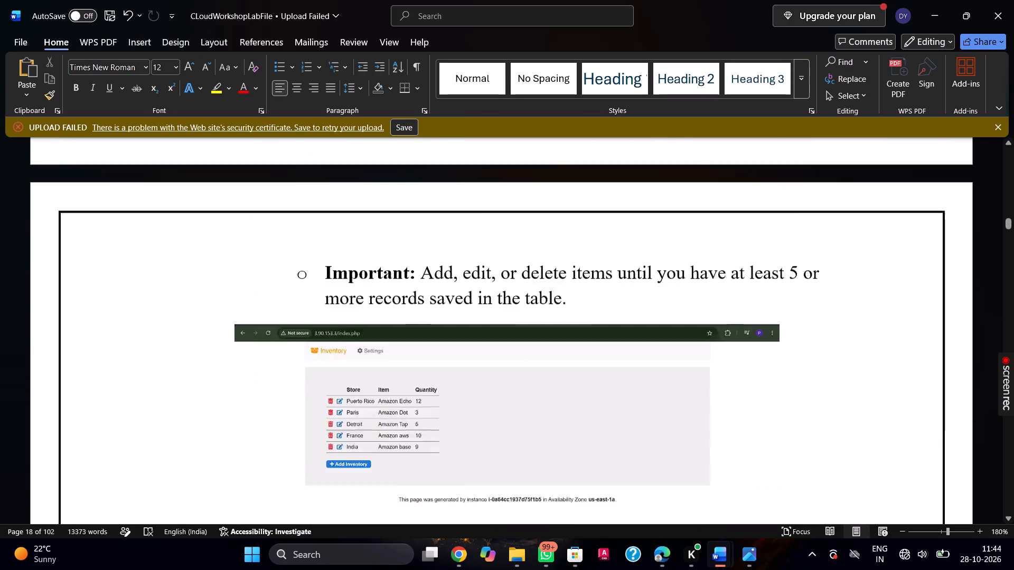
scroll(782, 227, down, 2)
Examine the headers of the café database lab's screenshots, from creating the RDS instance through the database dump terminal.
scroll(782, 227, down, 3)
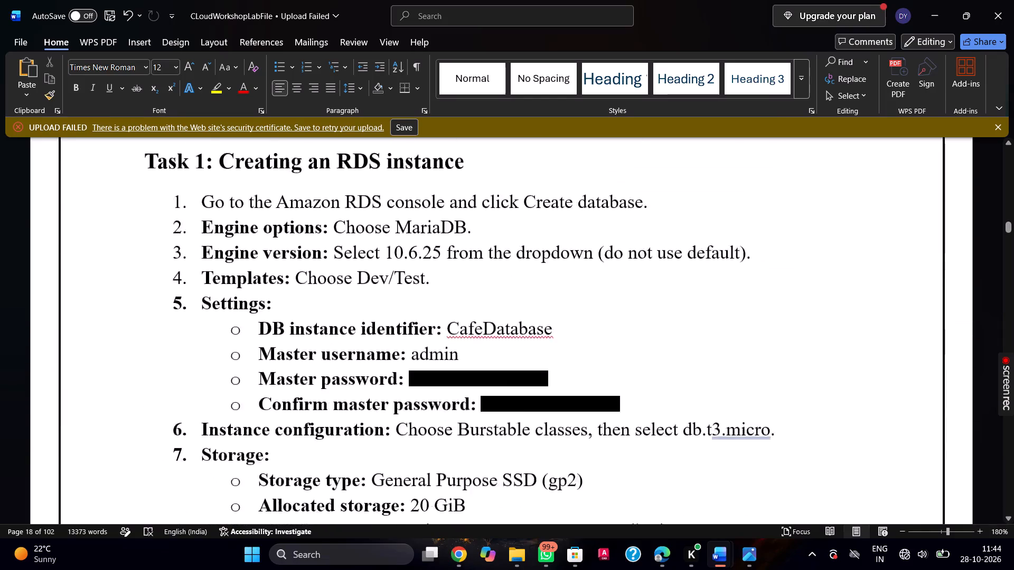
scroll(782, 227, down, 4)
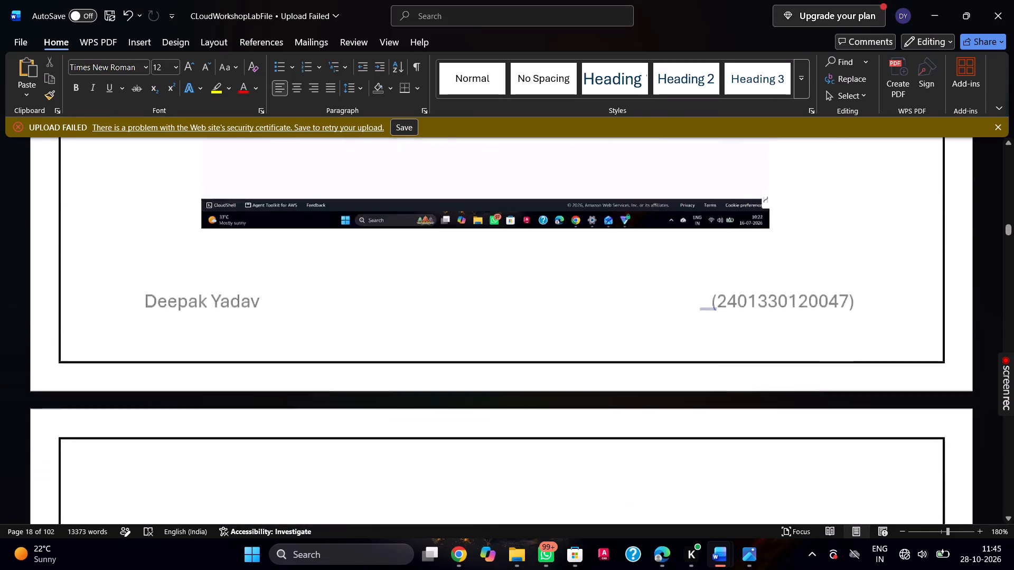
scroll(782, 227, down, 6)
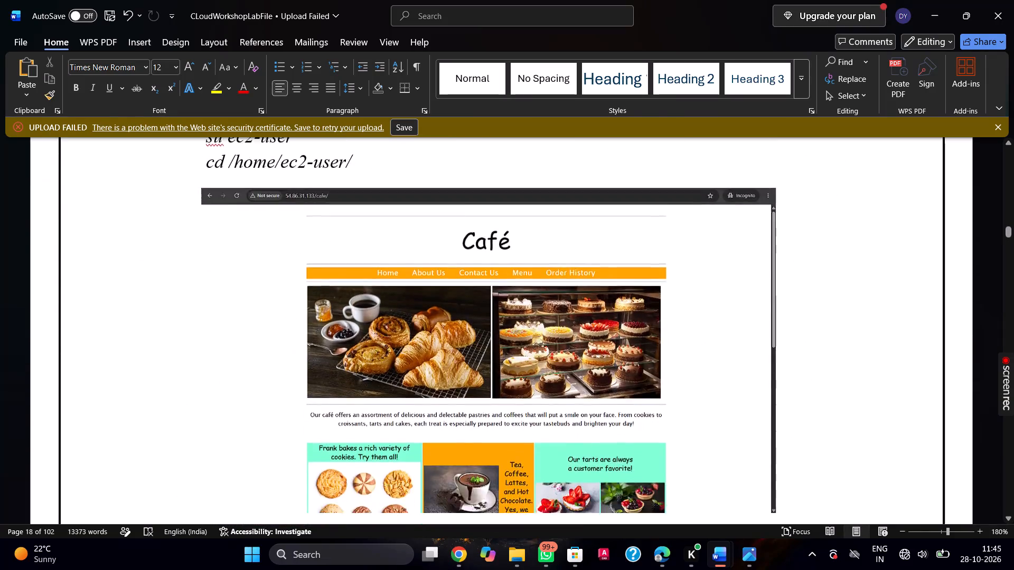
scroll(782, 227, down, 16)
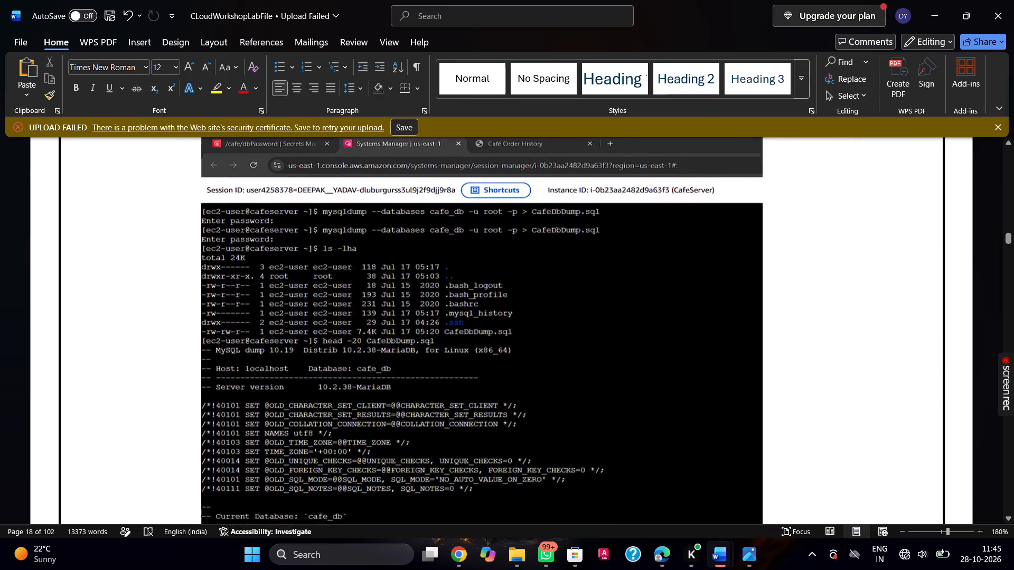
scroll(782, 227, down, 3)
Examine the headers of the Lab 7 VPC, subnet, internet gateway and Public Route Table screenshots.
scroll(782, 227, down, 1)
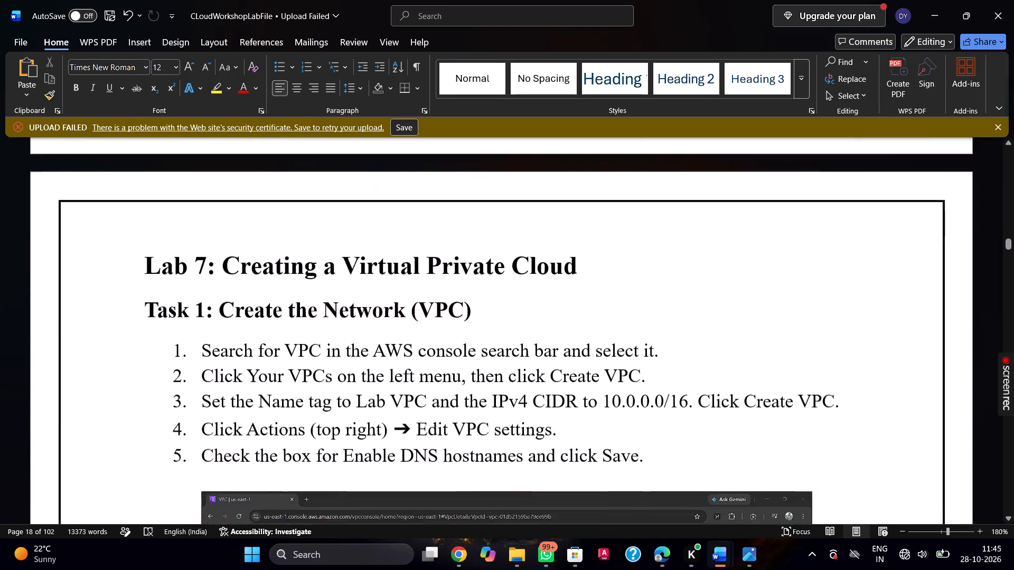
scroll(782, 227, down, 6)
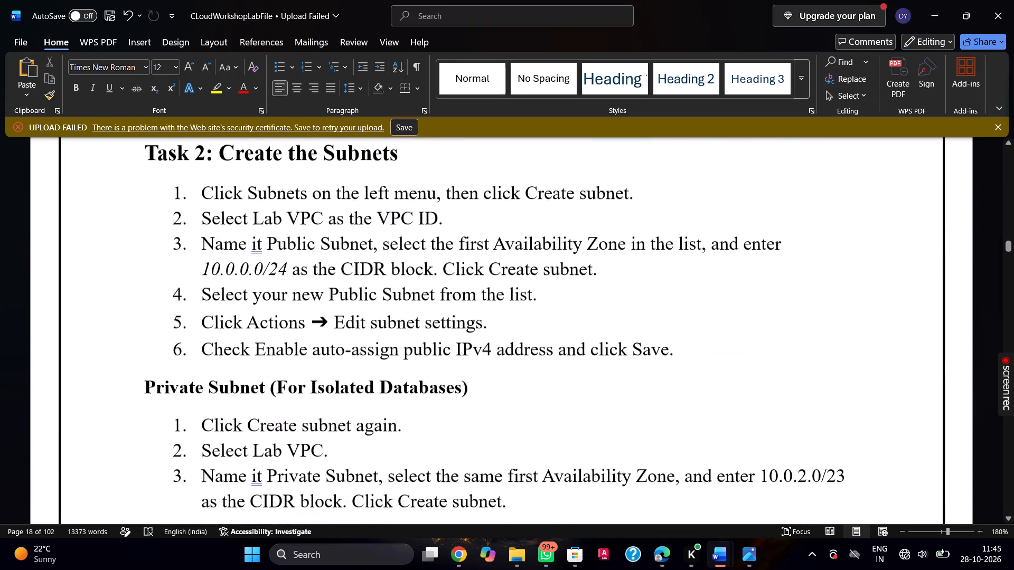
scroll(782, 227, down, 3)
scroll(782, 227, up, 1)
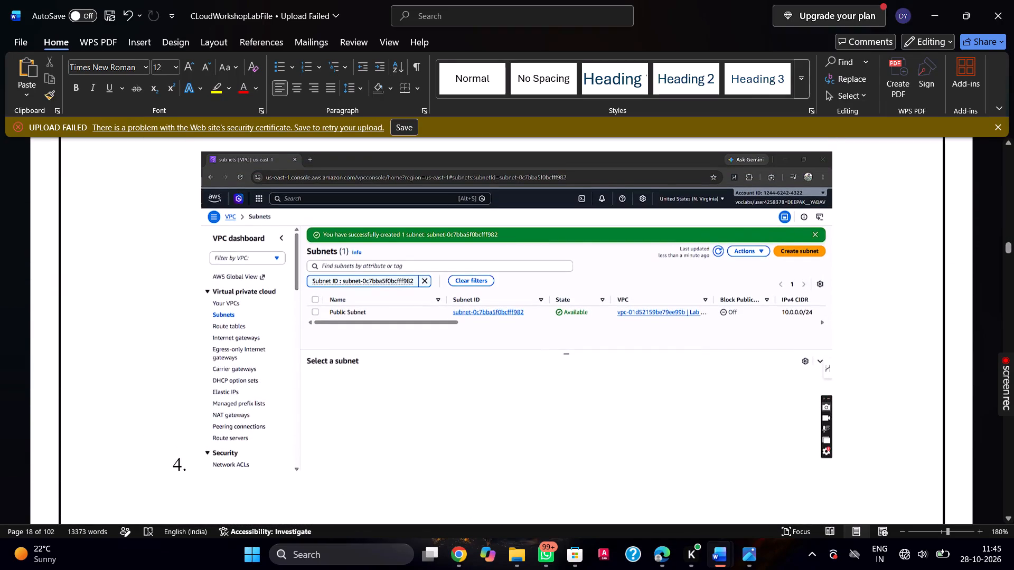
scroll(782, 227, down, 3)
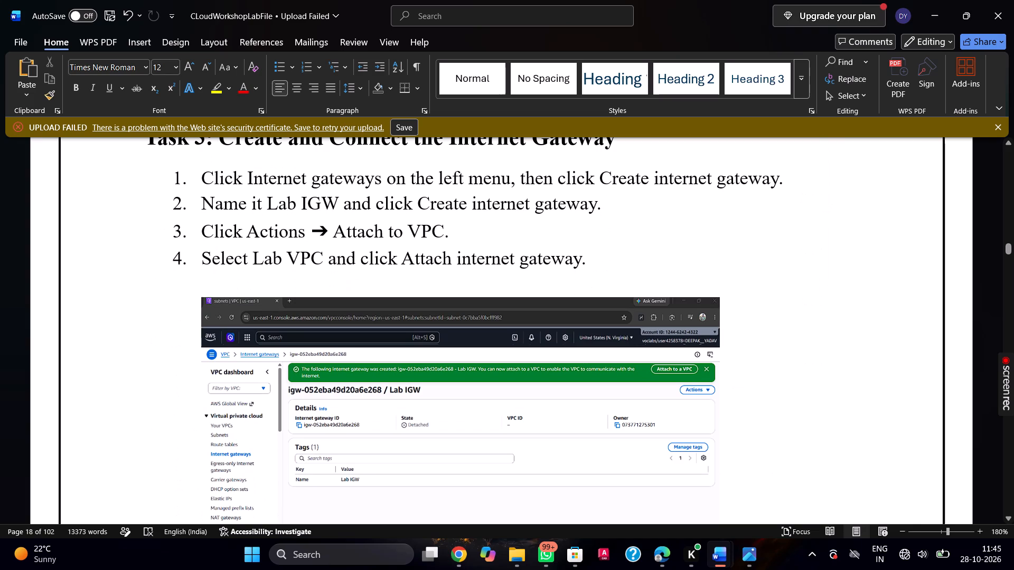
scroll(782, 227, down, 4)
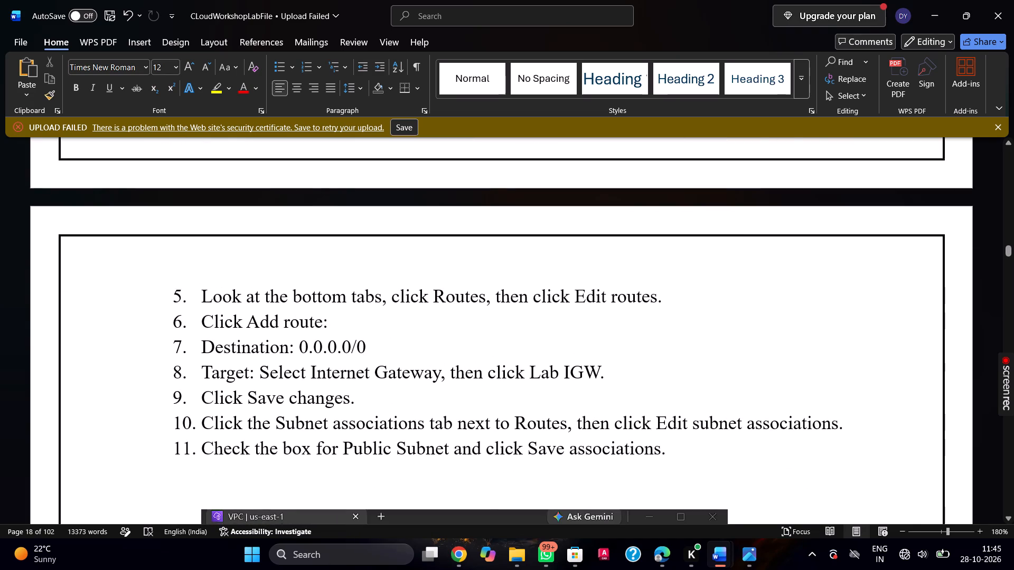
scroll(782, 227, down, 1)
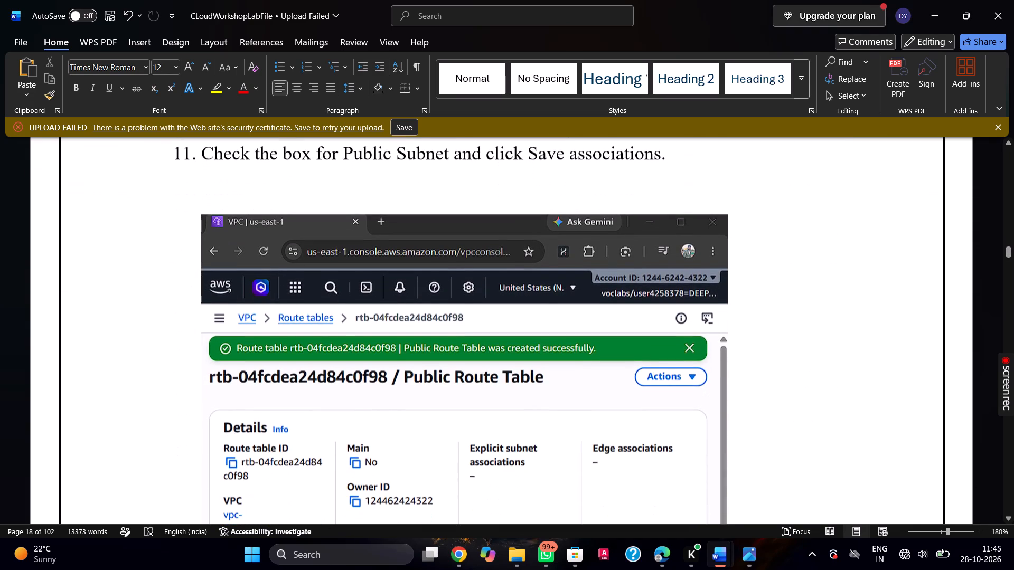
In crop mode, pull the top edge of Lab 7's Public Route Table creation screenshot slightly downward.
scroll(782, 227, left, 1)
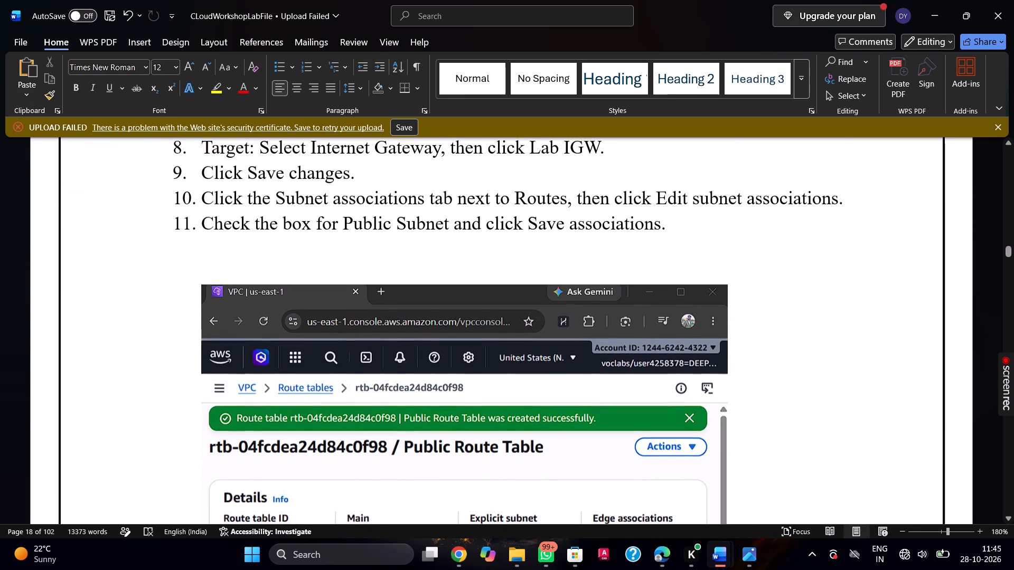
click(463, 313)
right_click(463, 313)
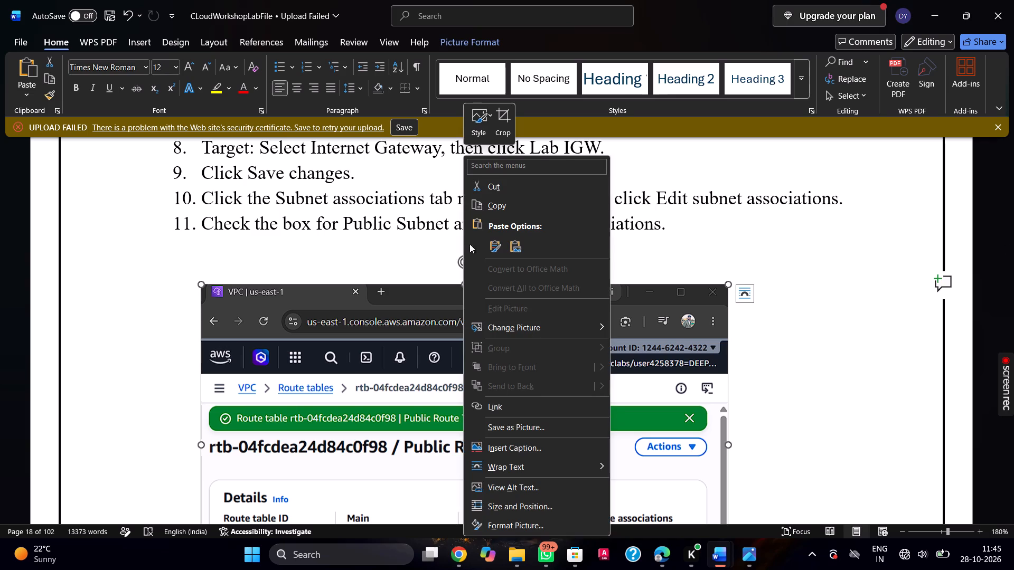
click(507, 130)
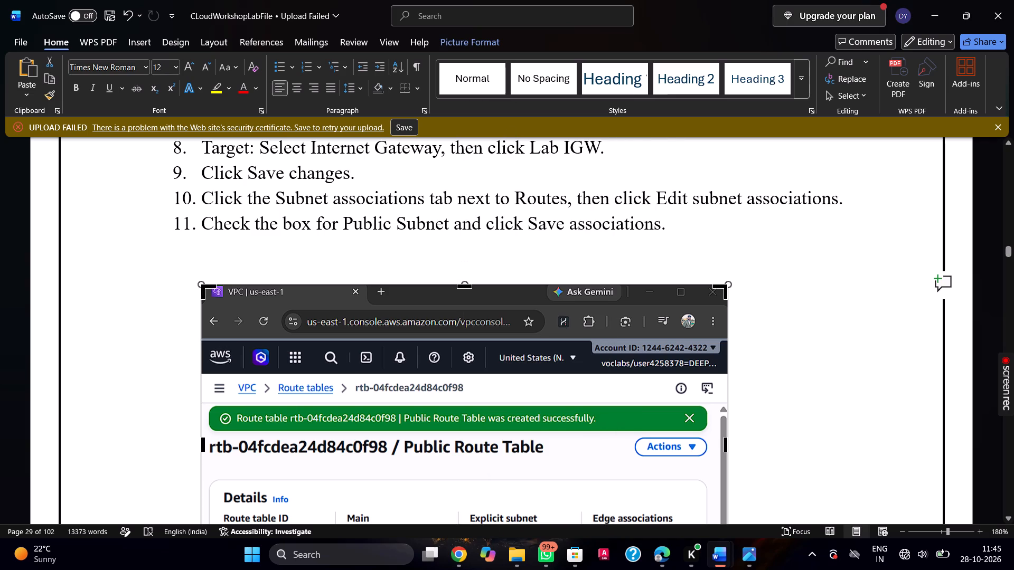
drag(463, 283, 462, 296)
click(491, 240)
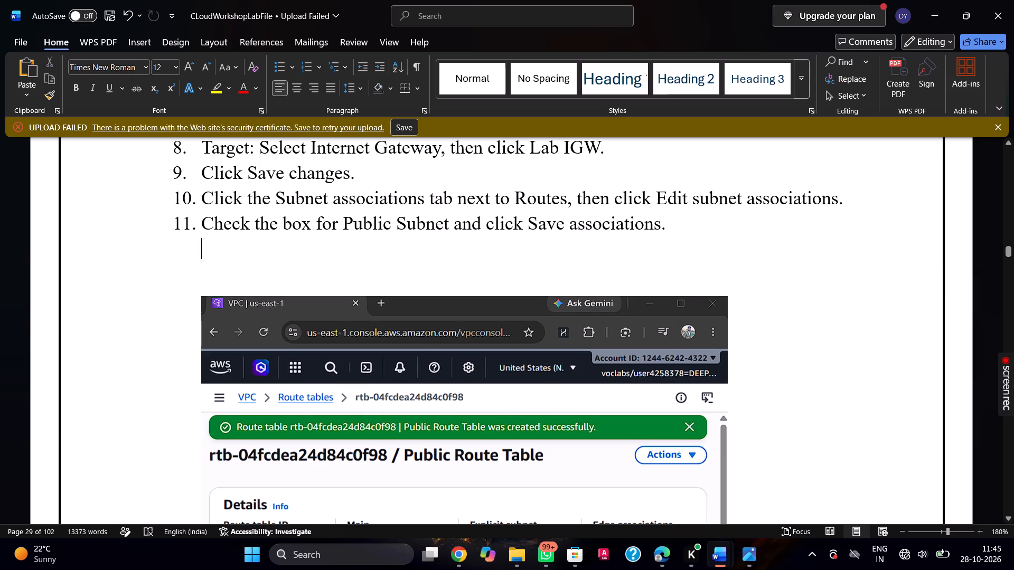
Examine the headers of the remaining Lab 7 screenshots, from the Task 5 security group section up to Lab 8.
scroll(436, 324, down, 5)
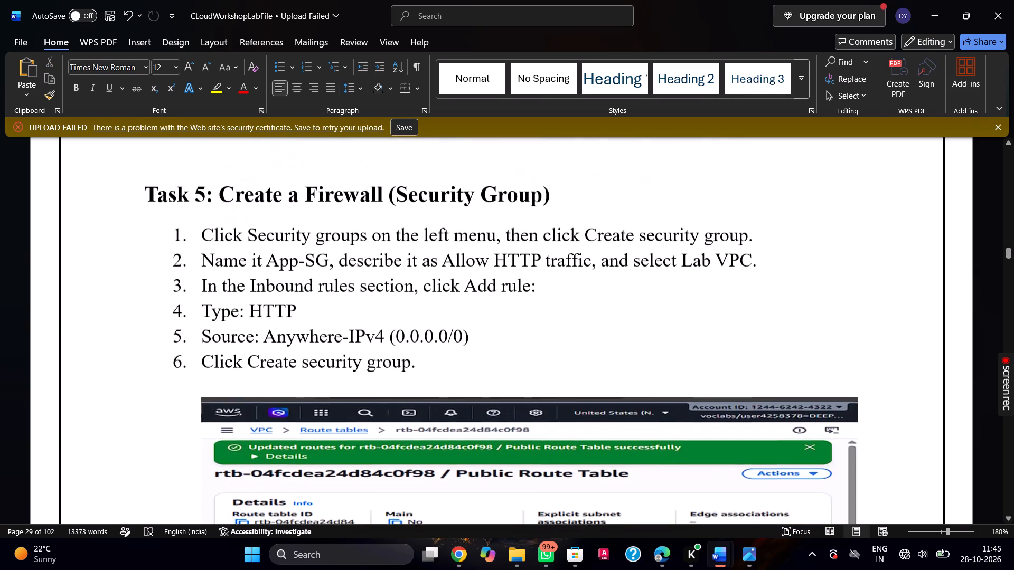
scroll(436, 324, down, 2)
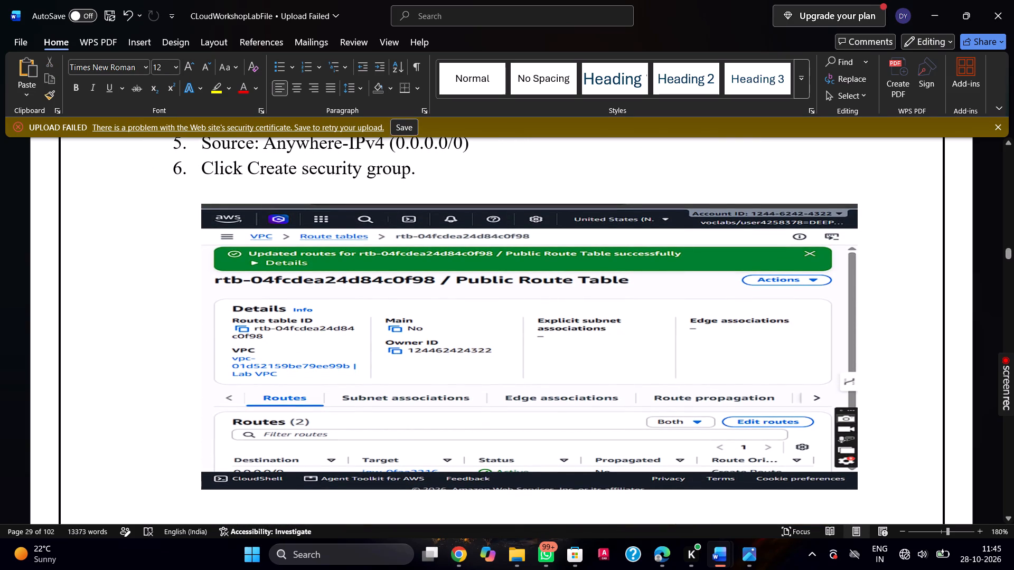
scroll(436, 324, down, 6)
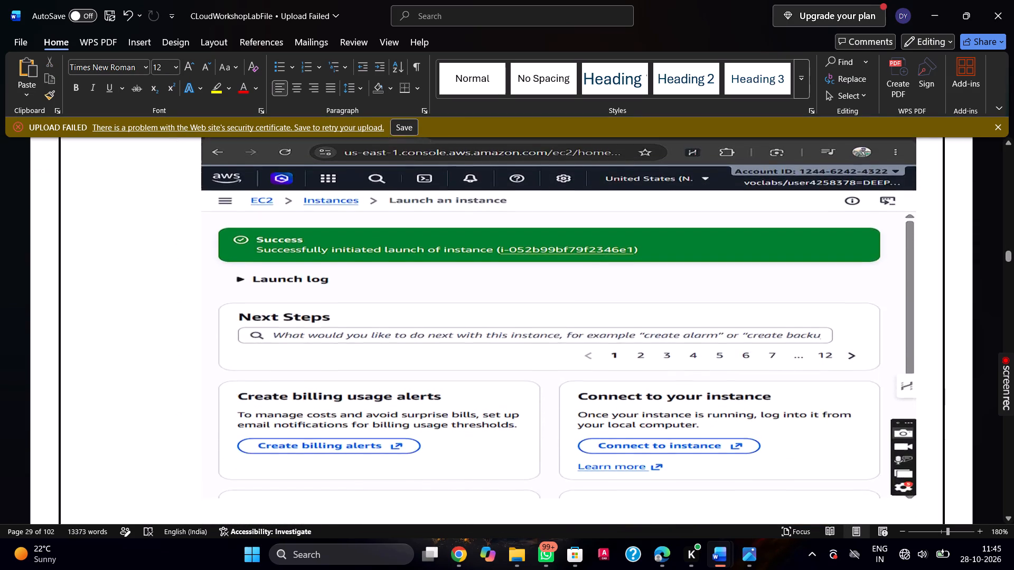
scroll(436, 324, down, 5)
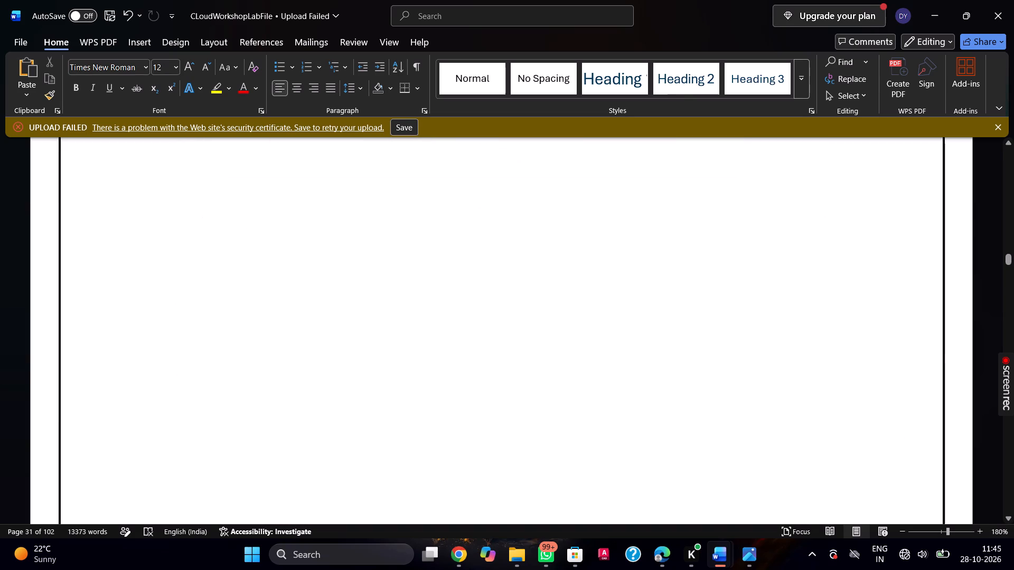
scroll(436, 324, down, 6)
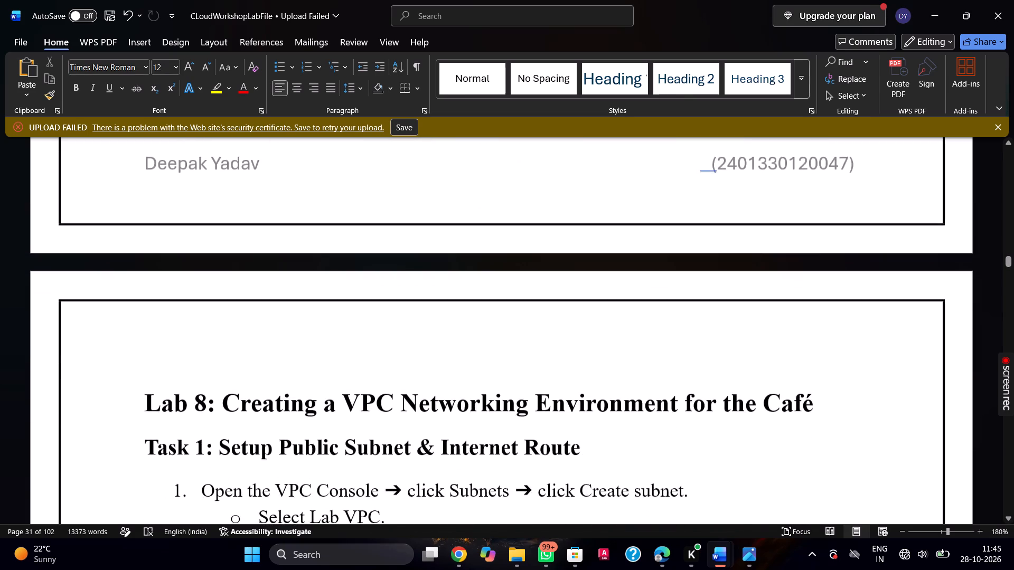
Examine the headers of the Lab 8 café networking screenshots, from the public subnet setup through the Lab Network ACL.
scroll(436, 324, down, 6)
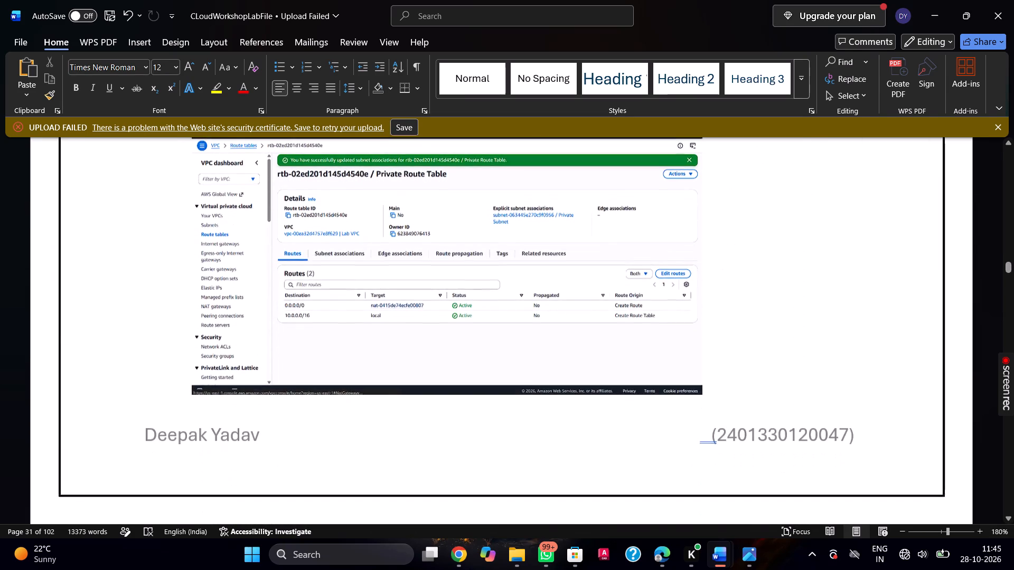
scroll(436, 324, down, 5)
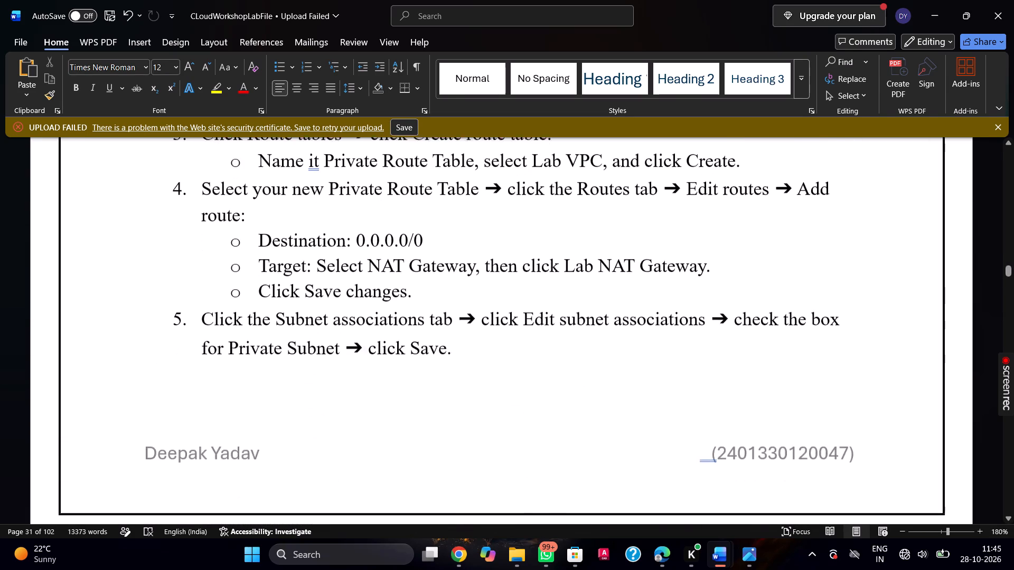
scroll(436, 324, down, 2)
scroll(436, 324, up, 3)
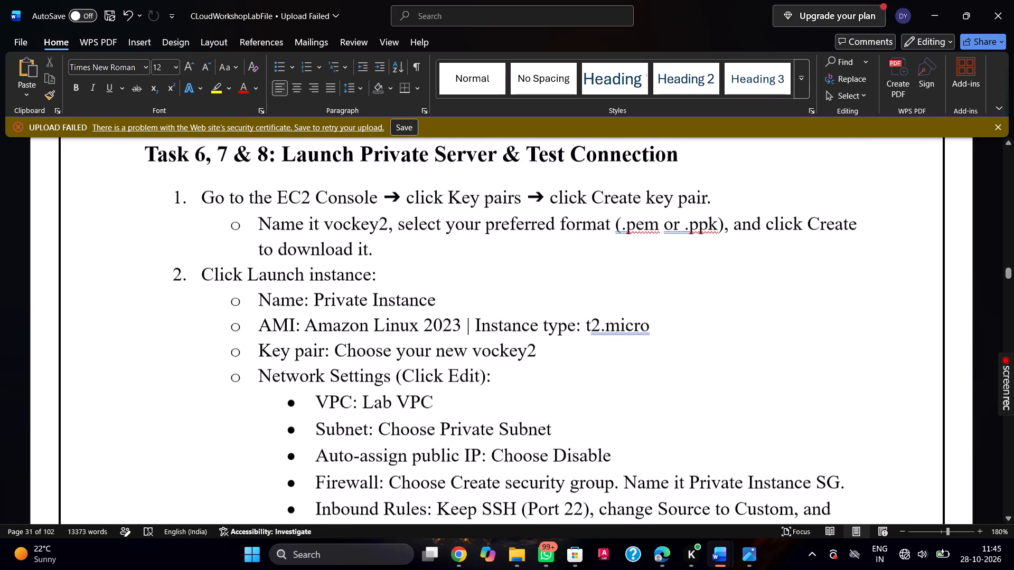
scroll(436, 324, down, 1)
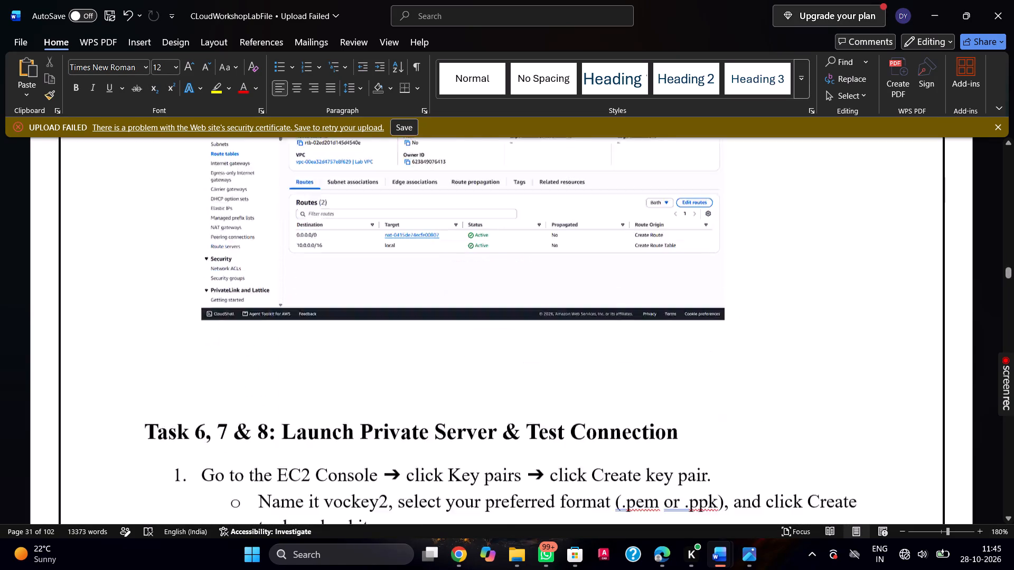
scroll(436, 324, down, 4)
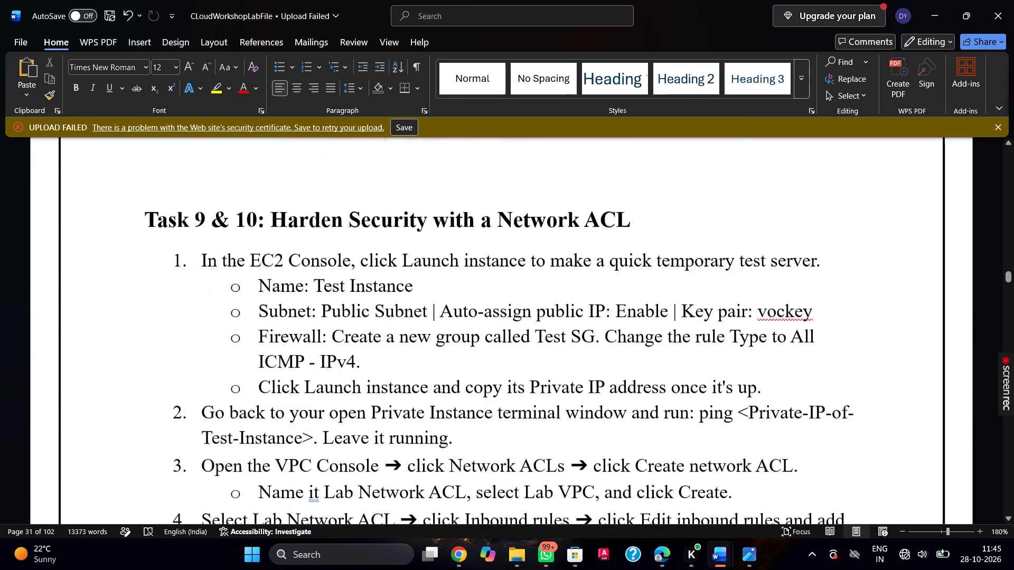
scroll(436, 324, down, 5)
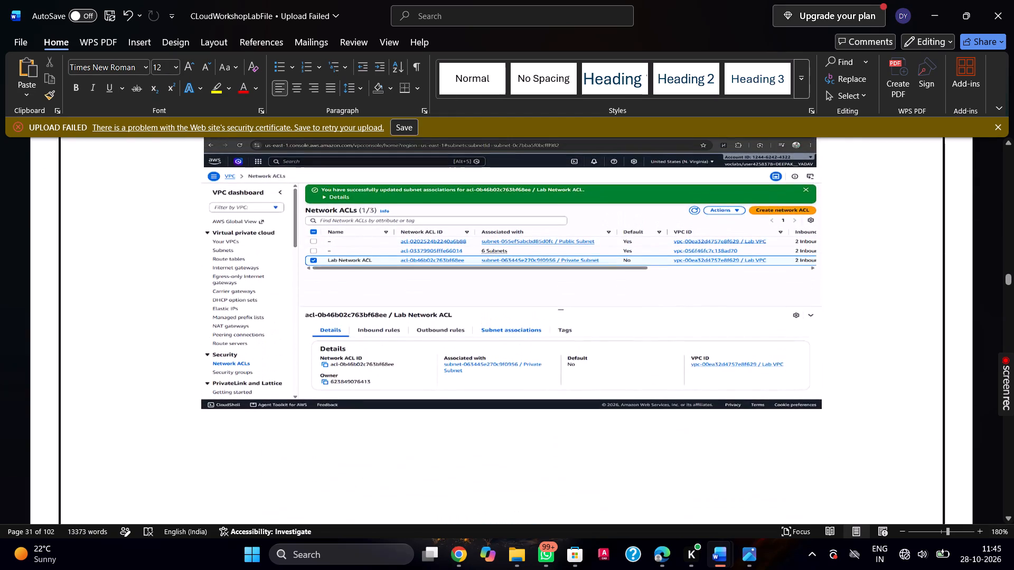
Examine the headers of the VPC peering lab's screenshots, from the peering connection through the route tables and flow logs to Task 5.
scroll(436, 324, down, 5)
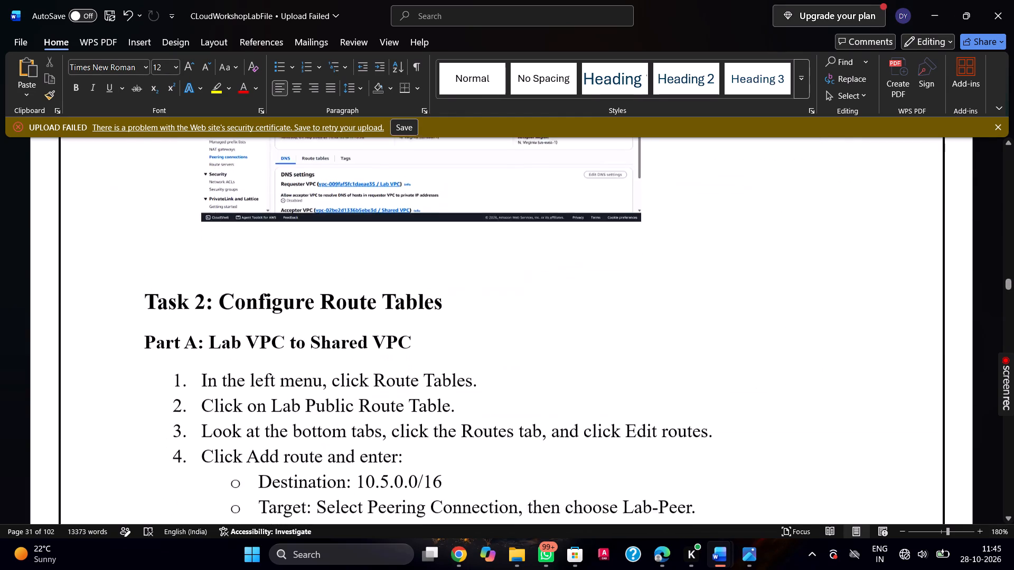
scroll(436, 324, up, 1)
scroll(436, 324, down, 3)
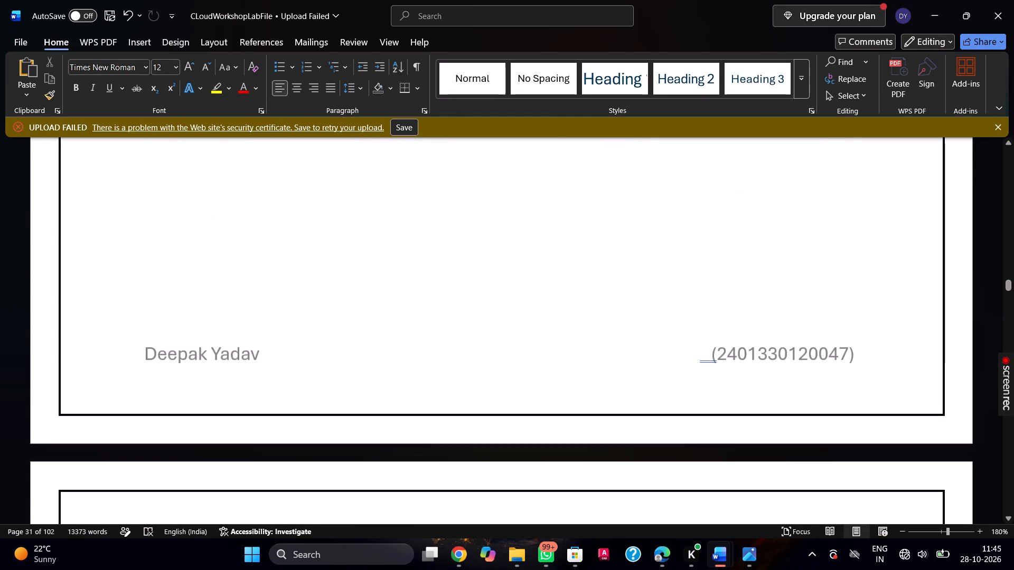
scroll(436, 324, down, 7)
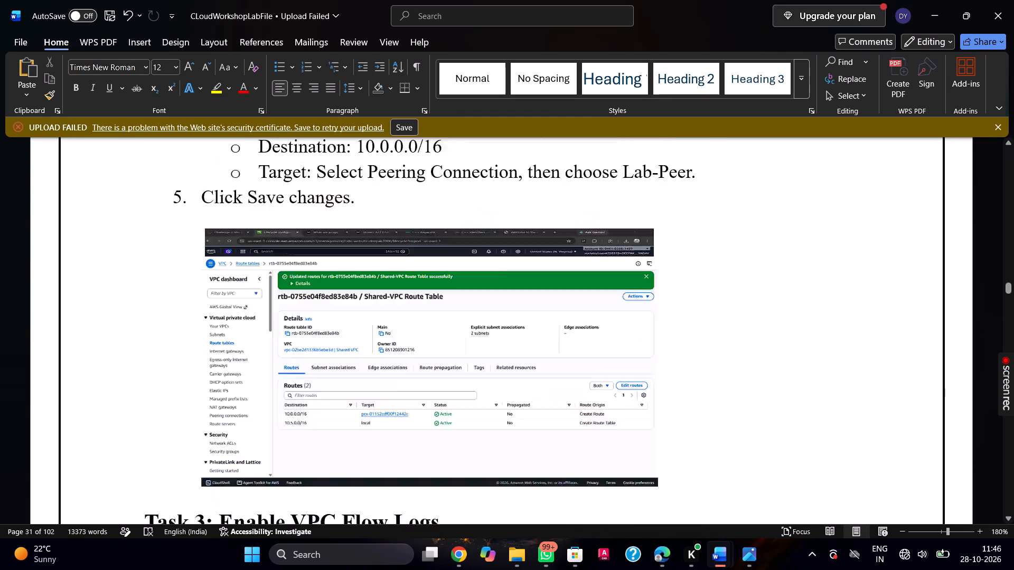
scroll(436, 324, down, 4)
ctrl+scroll(436, 324, up, 1)
ctrl+scroll(436, 324, down, 1)
scroll(436, 324, down, 1)
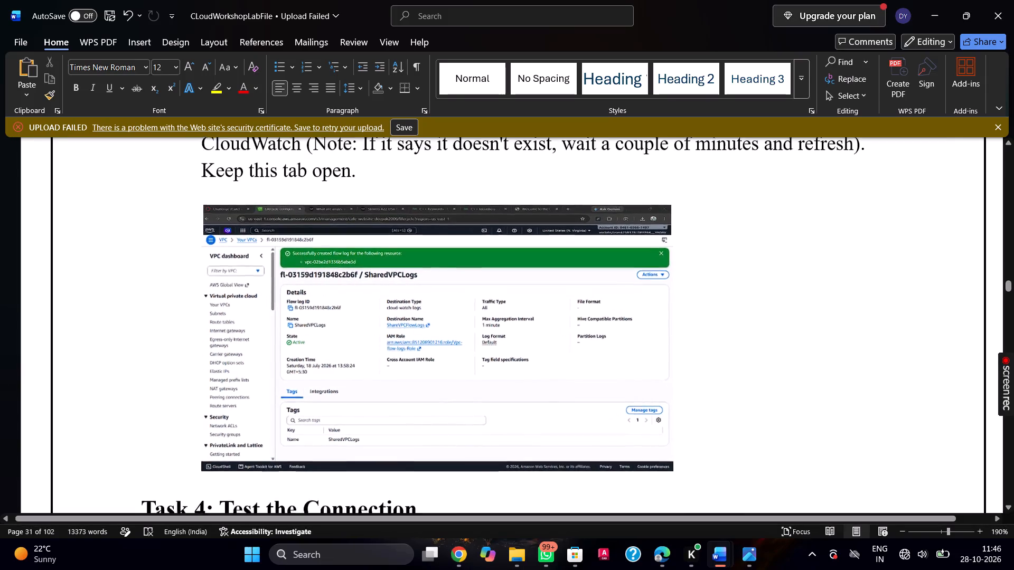
scroll(436, 324, down, 7)
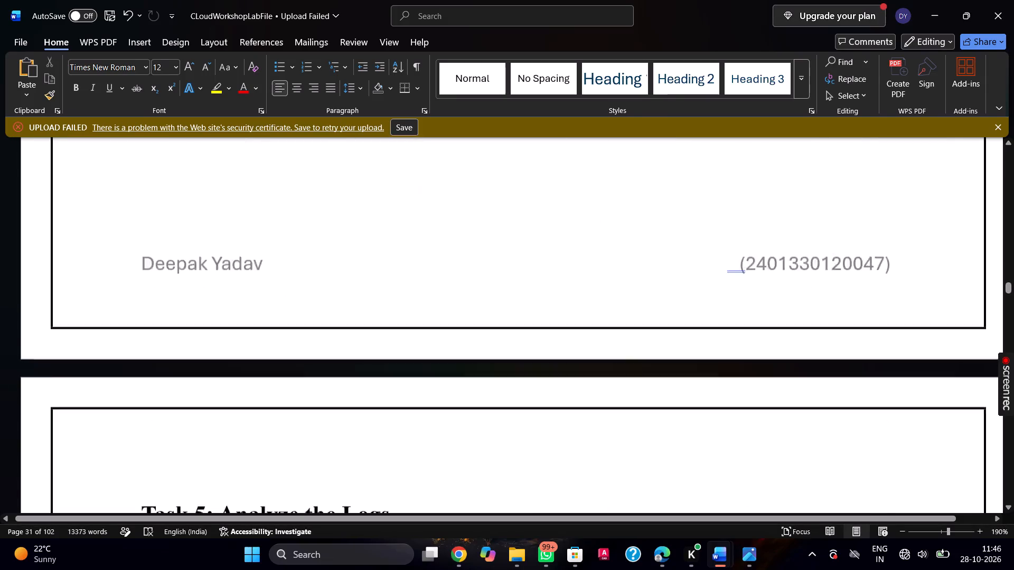
scroll(436, 324, down, 6)
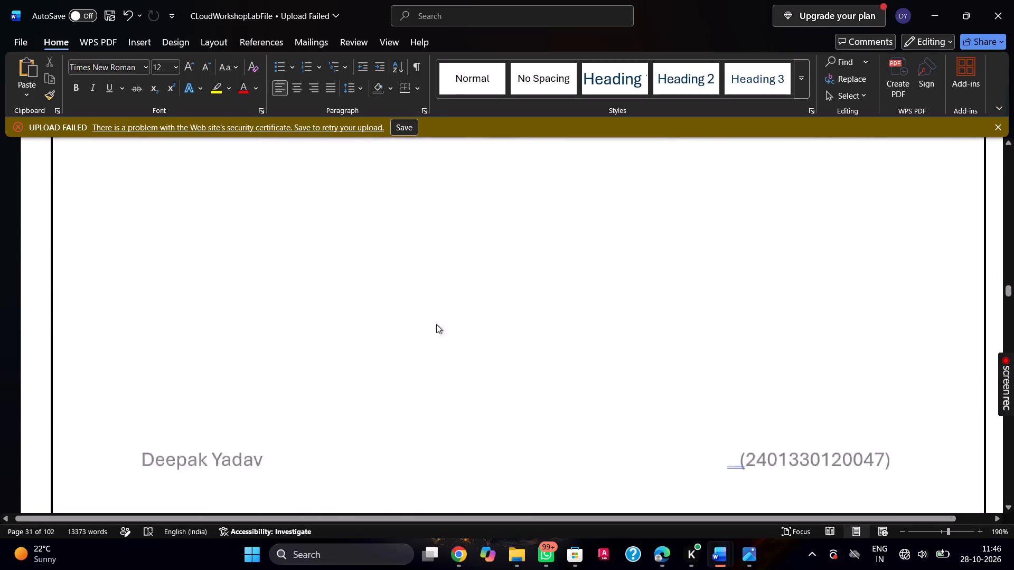
Examine the headers of the Amazon Cognito lab's user pool, application setup and identity pool screenshots.
scroll(436, 324, down, 7)
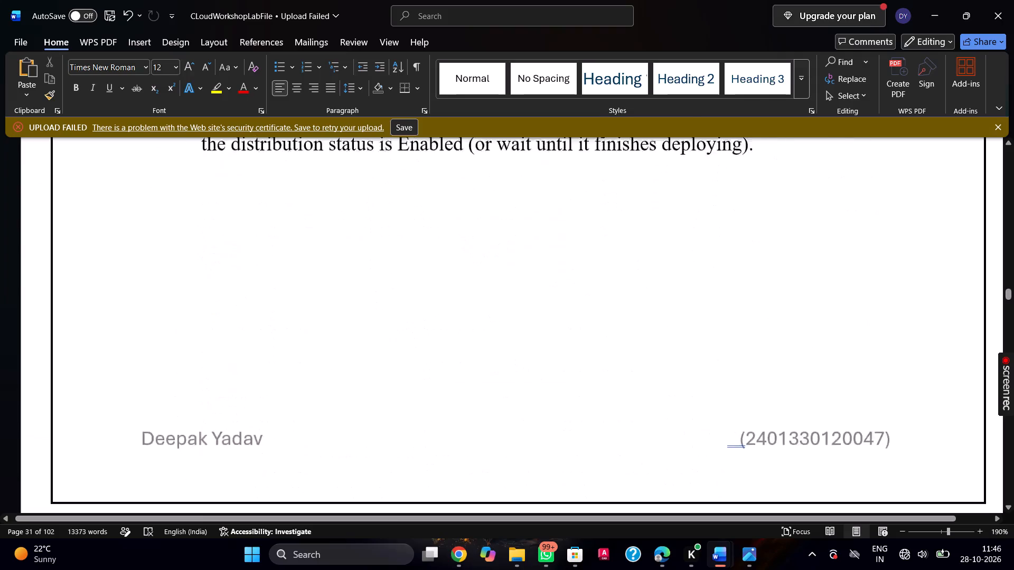
scroll(436, 324, down, 8)
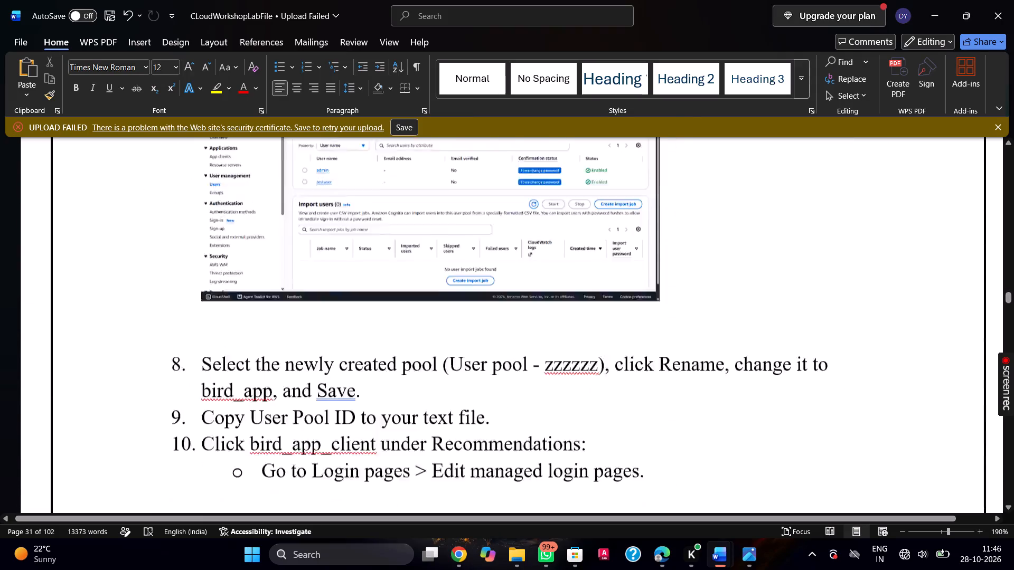
scroll(436, 324, down, 5)
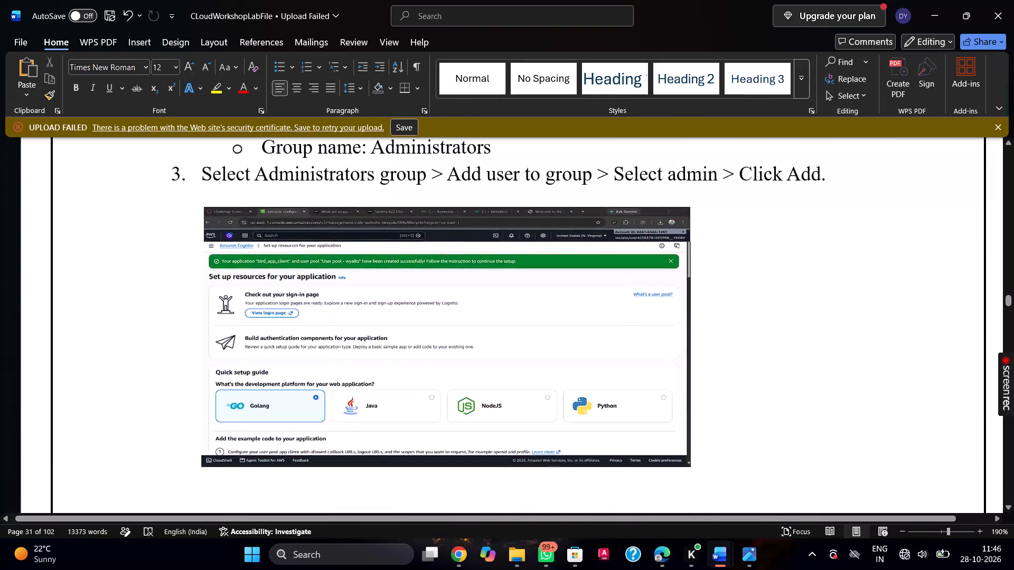
scroll(436, 324, down, 7)
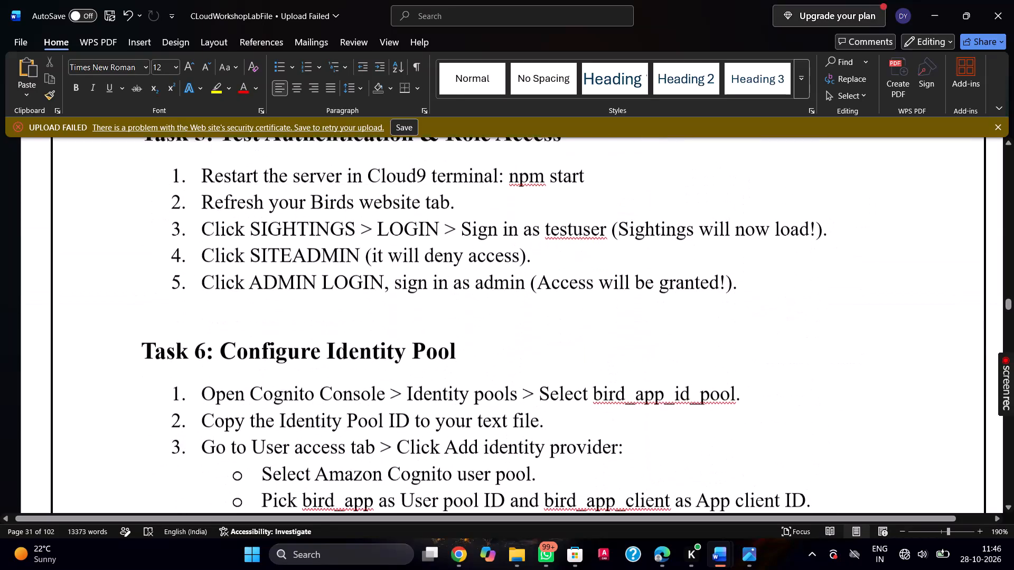
scroll(436, 324, down, 1)
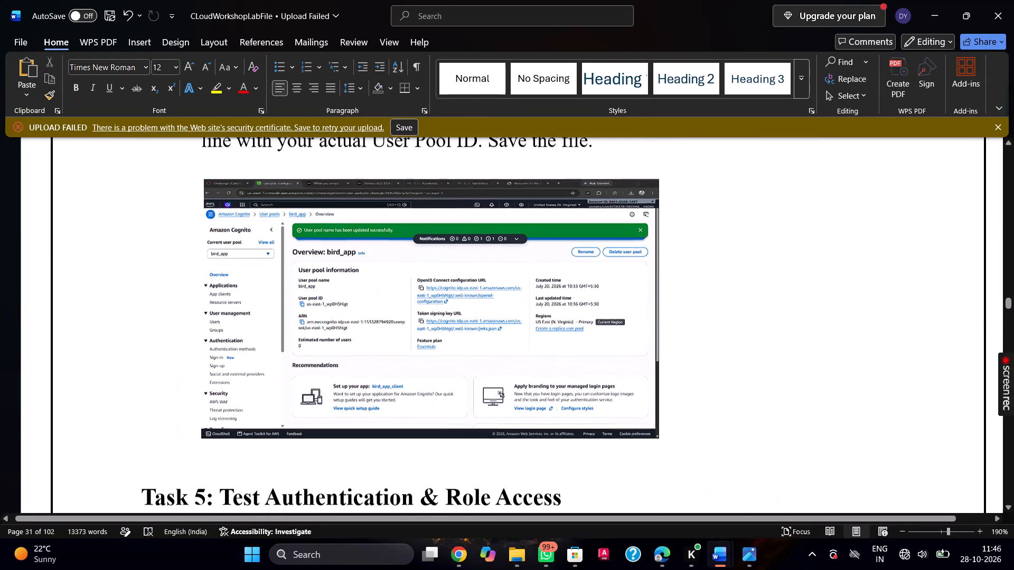
scroll(436, 324, down, 6)
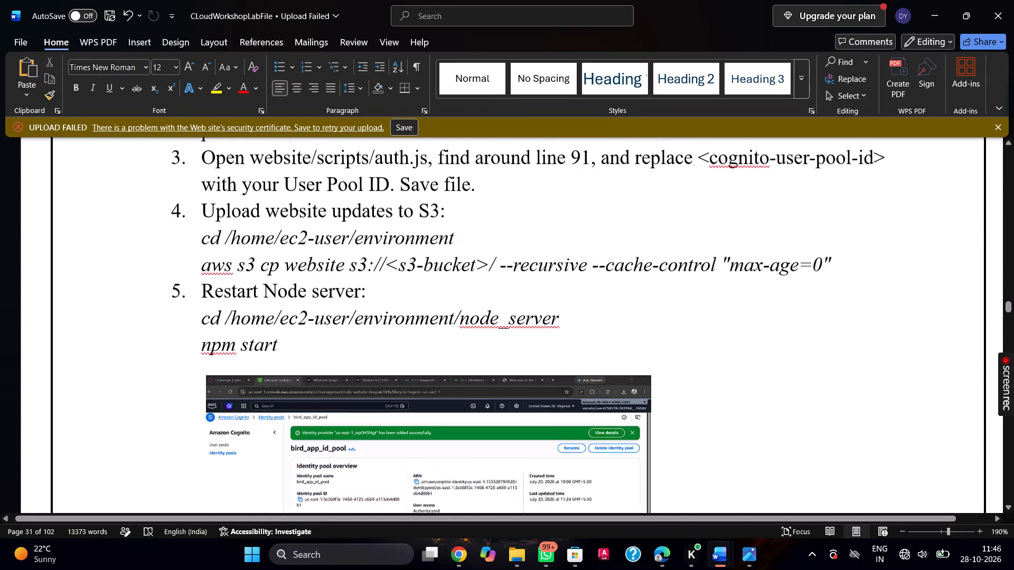
Examine the headers of the encryption lab's screenshots, from the S3 clock image through the KMS key to the Task 3 volumes.
scroll(436, 324, down, 5)
scroll(436, 324, up, 1)
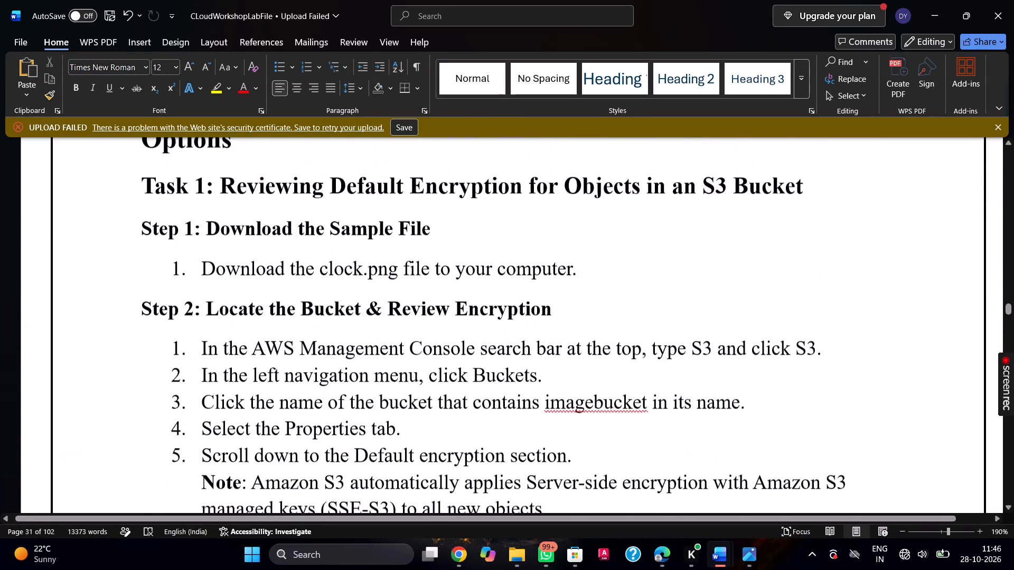
scroll(436, 324, up, 1)
scroll(436, 324, down, 3)
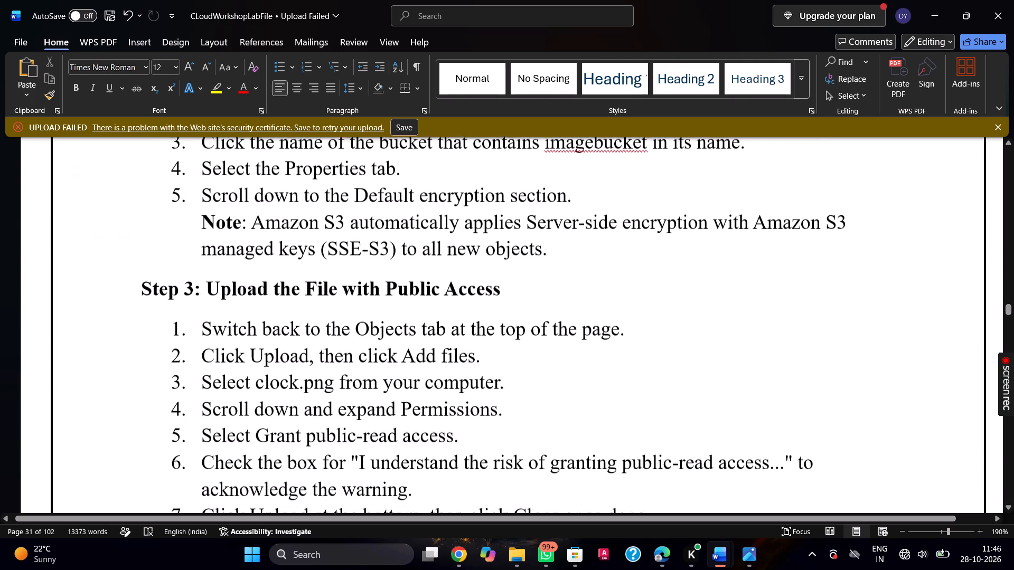
scroll(436, 324, down, 2)
scroll(436, 324, up, 1)
scroll(436, 324, down, 3)
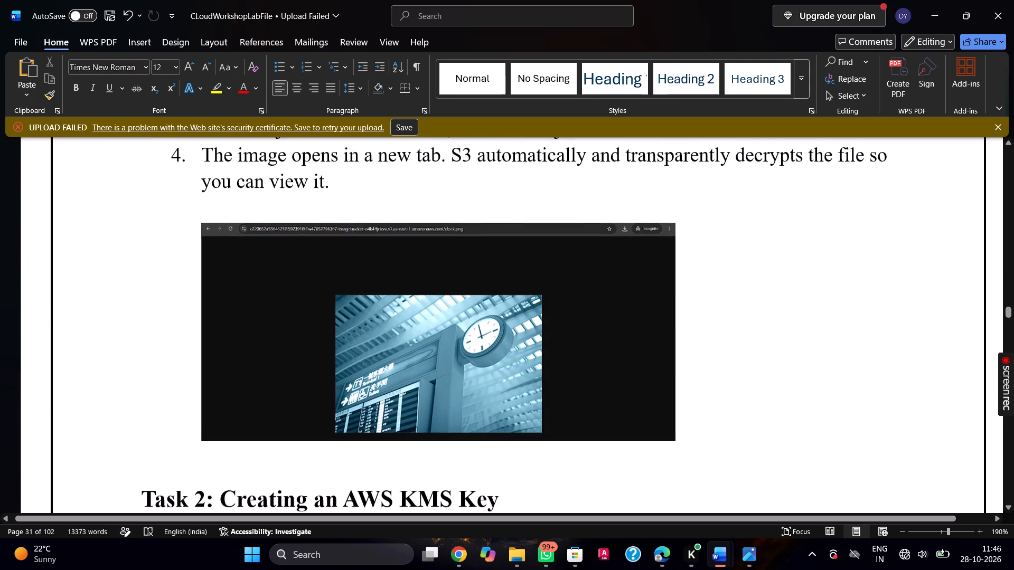
scroll(436, 324, down, 5)
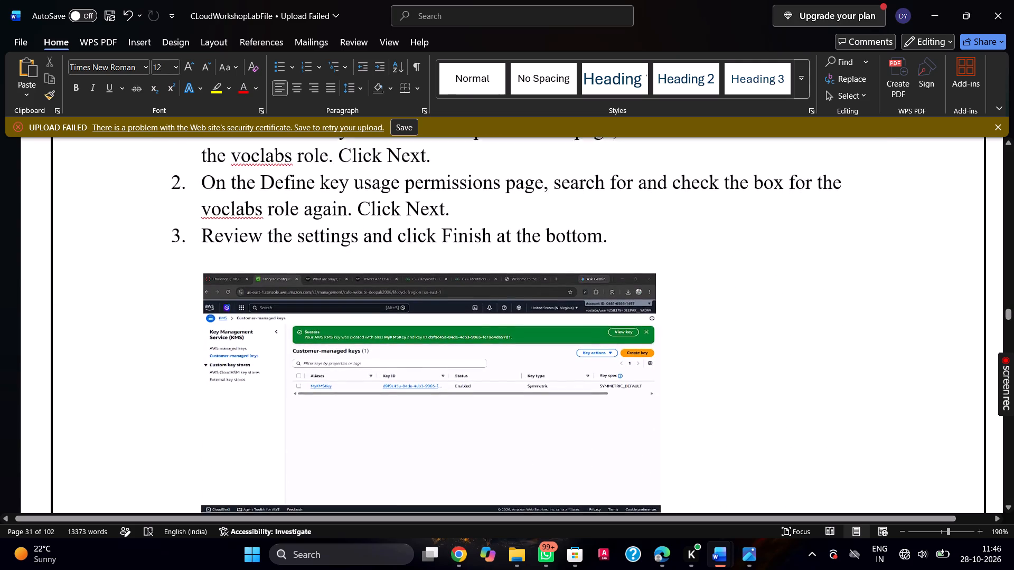
scroll(436, 324, down, 4)
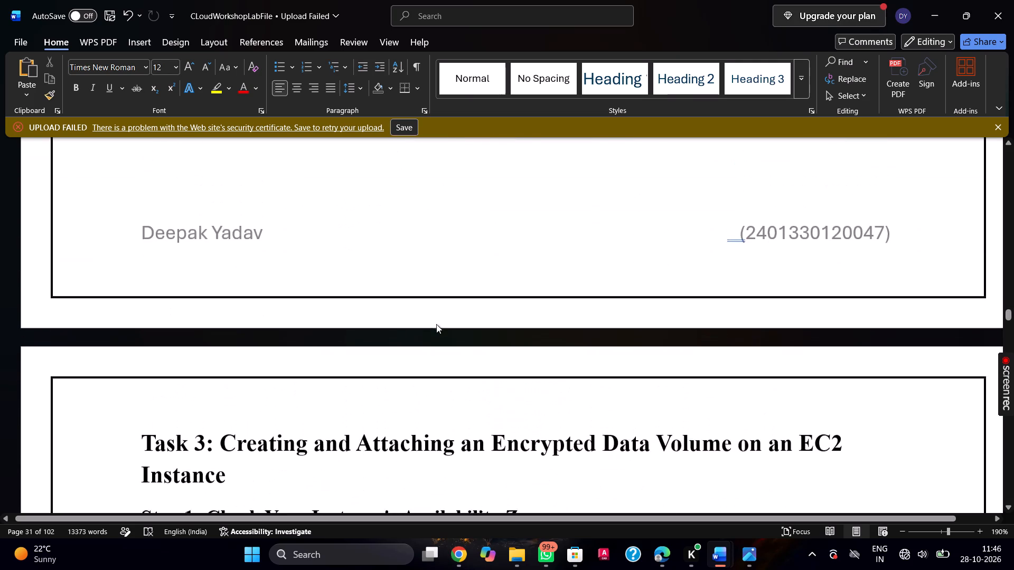
scroll(436, 324, down, 2)
scroll(436, 324, left, 1)
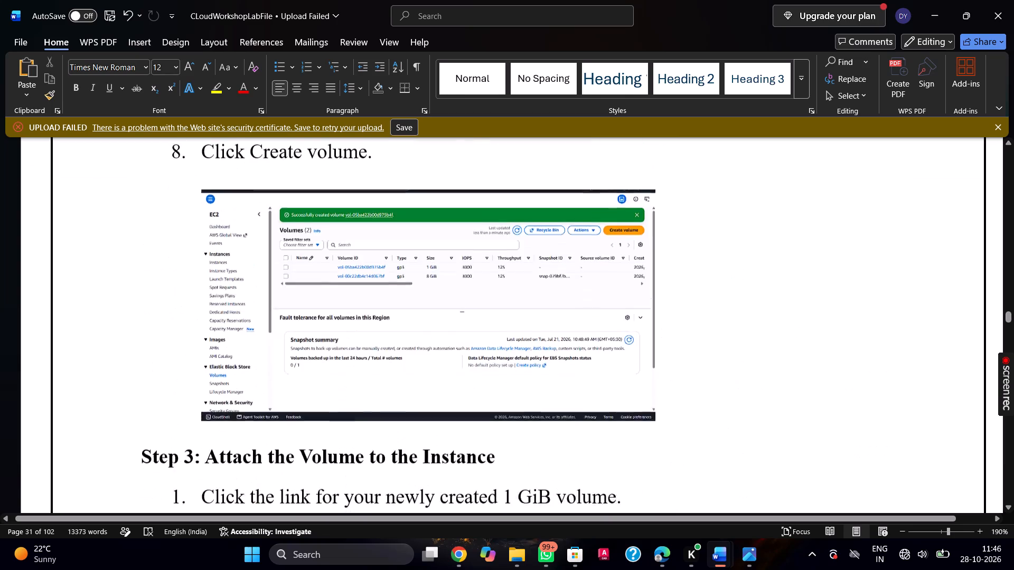
scroll(436, 324, left, 1)
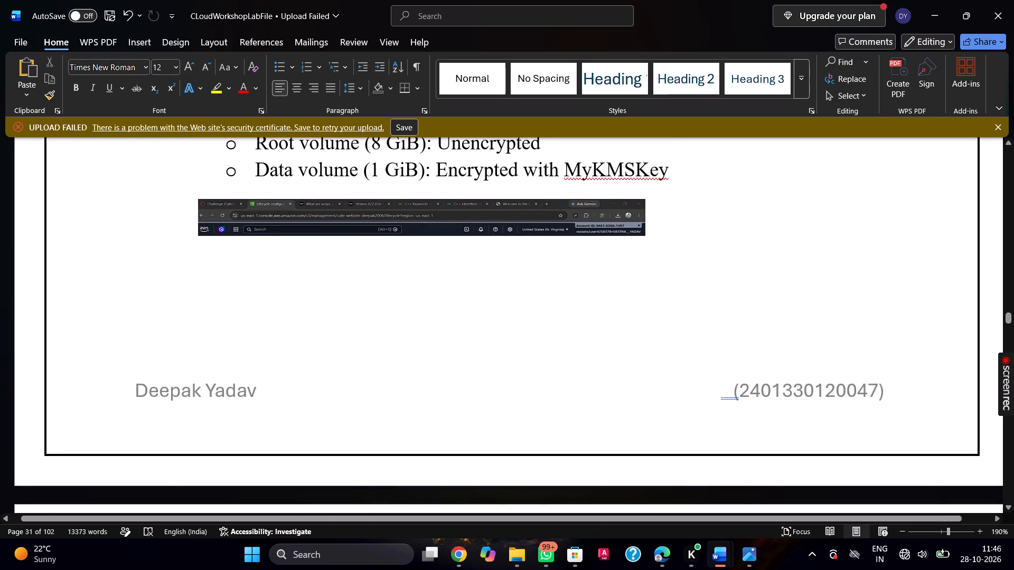
Insert blank lines after the "Data volume (1 GiB): Encrypted with MyKMSKey" bullet so the stranded header moves onto the attached-volume screenshot on the next page.
scroll(436, 324, up, 1)
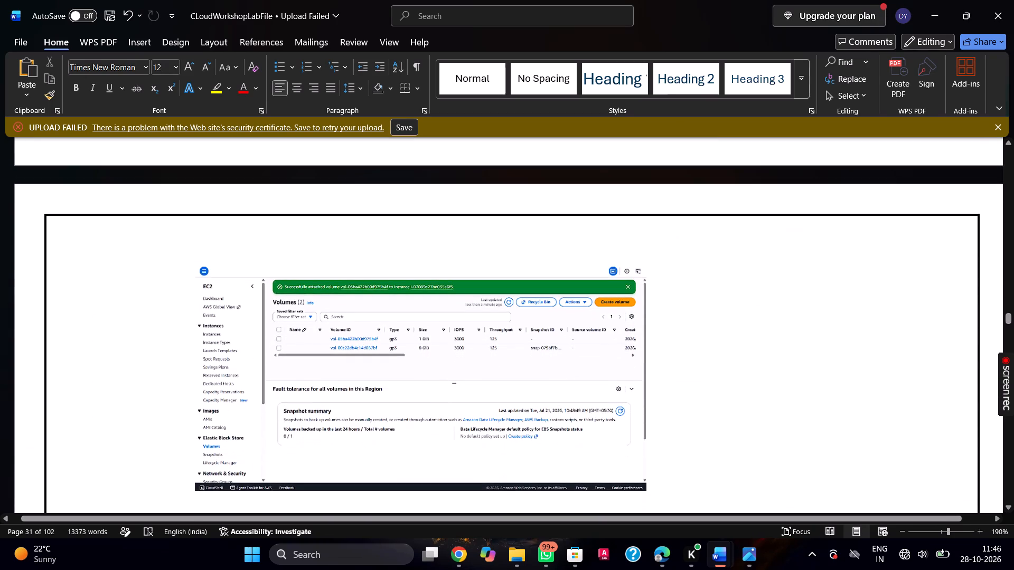
scroll(436, 324, up, 1)
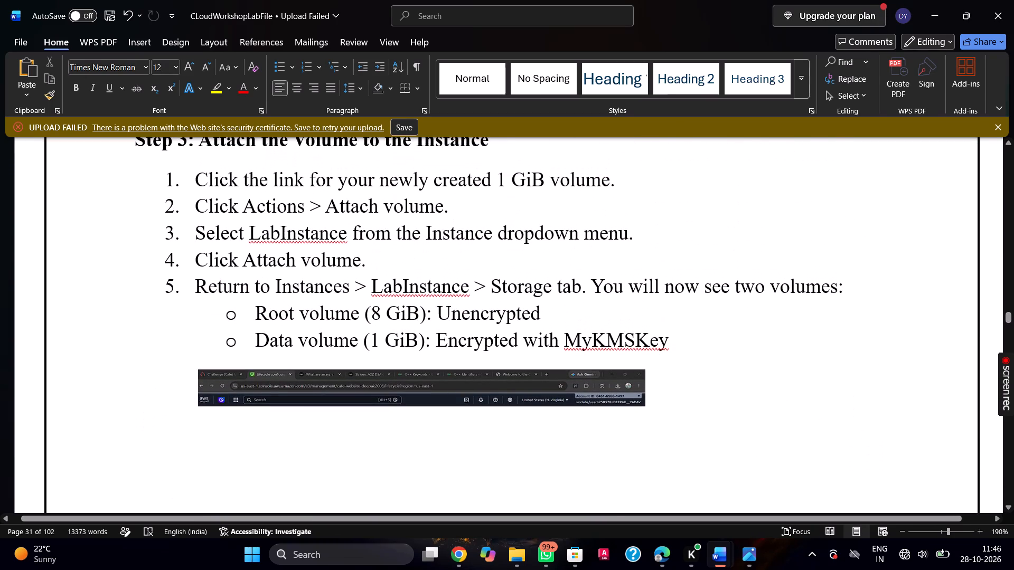
scroll(433, 330, up, 1)
scroll(416, 383, left, 1)
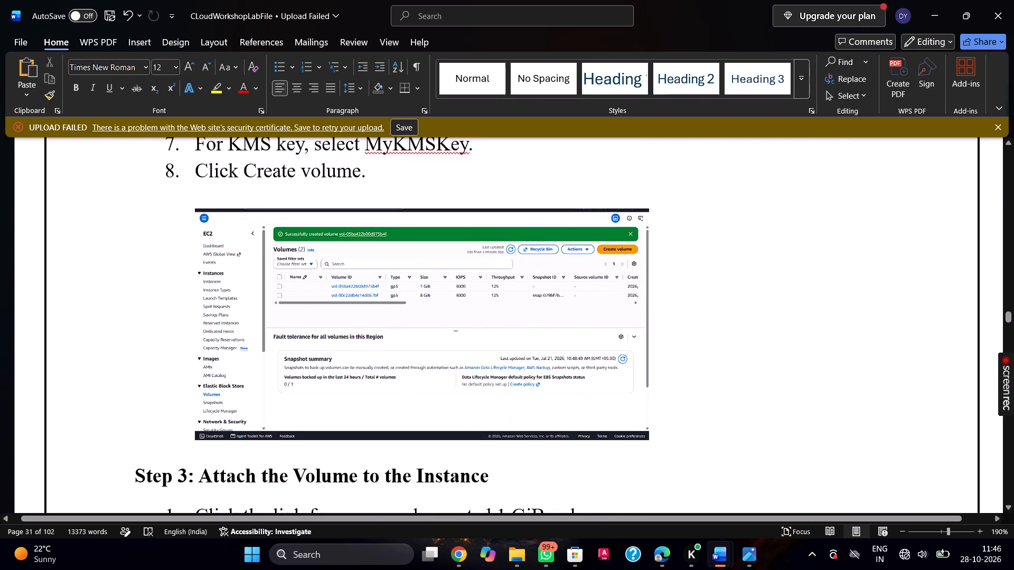
scroll(416, 383, left, 1)
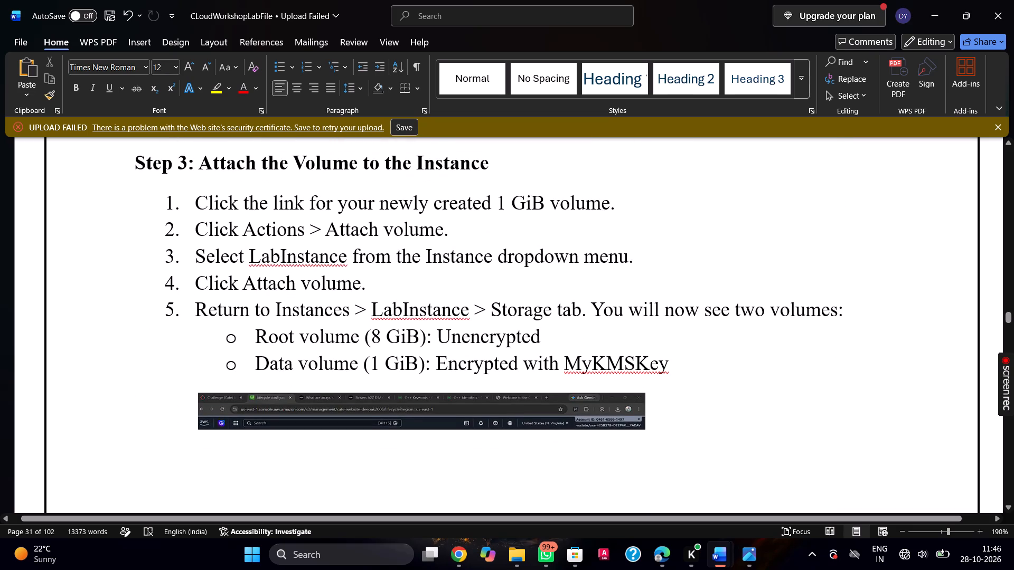
click(683, 363)
key(Return)
key(Return)
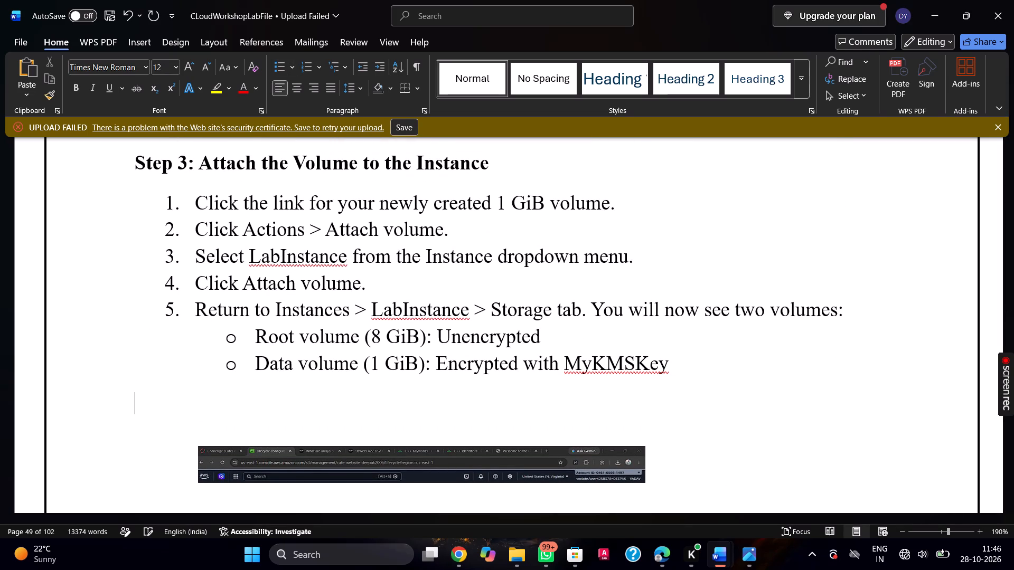
key(Return)
key(Return)
scroll(683, 363, down, 1)
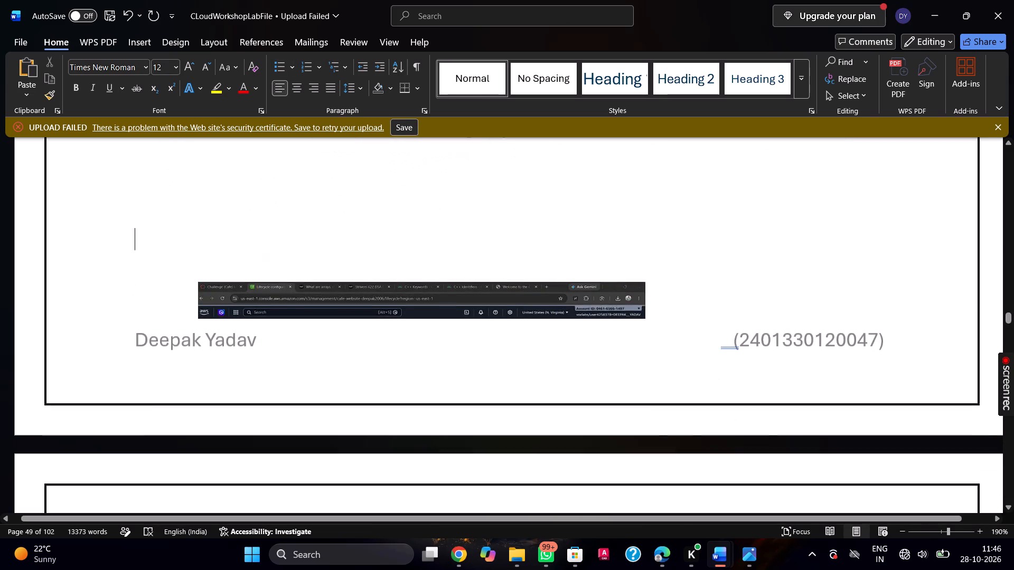
scroll(683, 363, down, 1)
key(Return)
scroll(683, 363, down, 1)
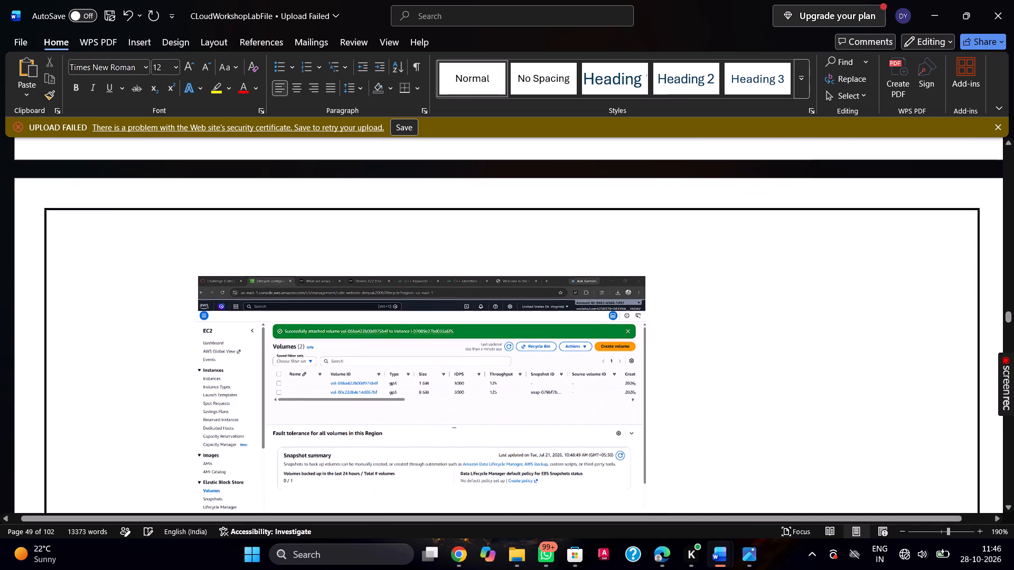
scroll(683, 363, up, 3)
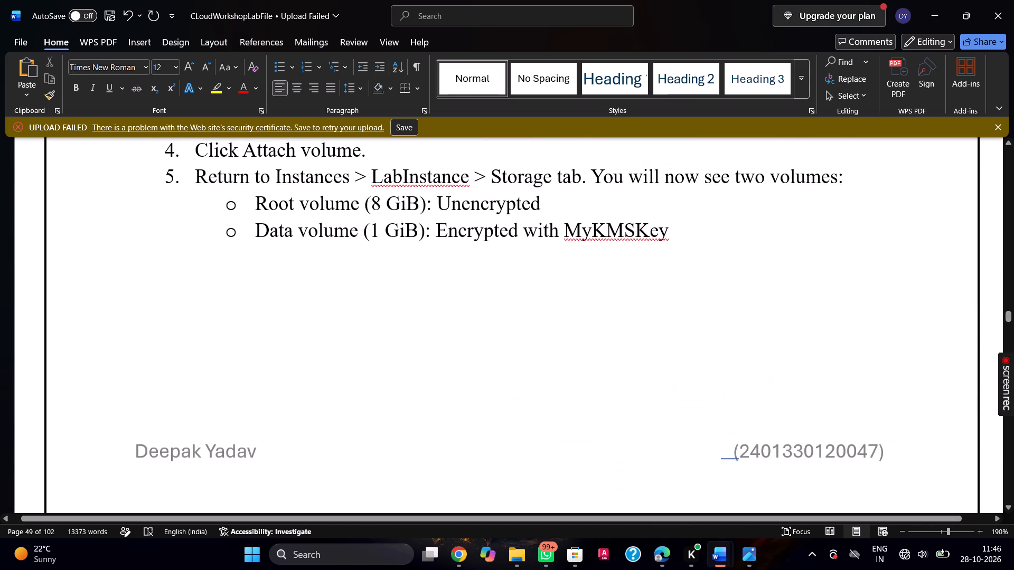
scroll(683, 363, down, 4)
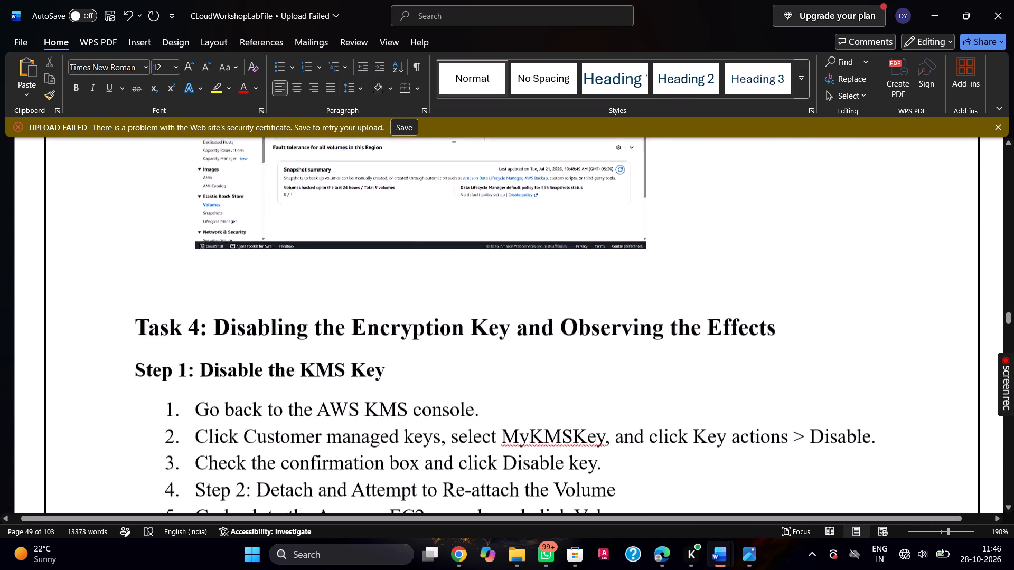
Examine the headers of the encryption lab's remaining screenshots, from disabling the KMS key in Task 4 to the CloudTrail event details.
scroll(683, 363, down, 1)
scroll(683, 363, left, 1)
scroll(683, 363, down, 1)
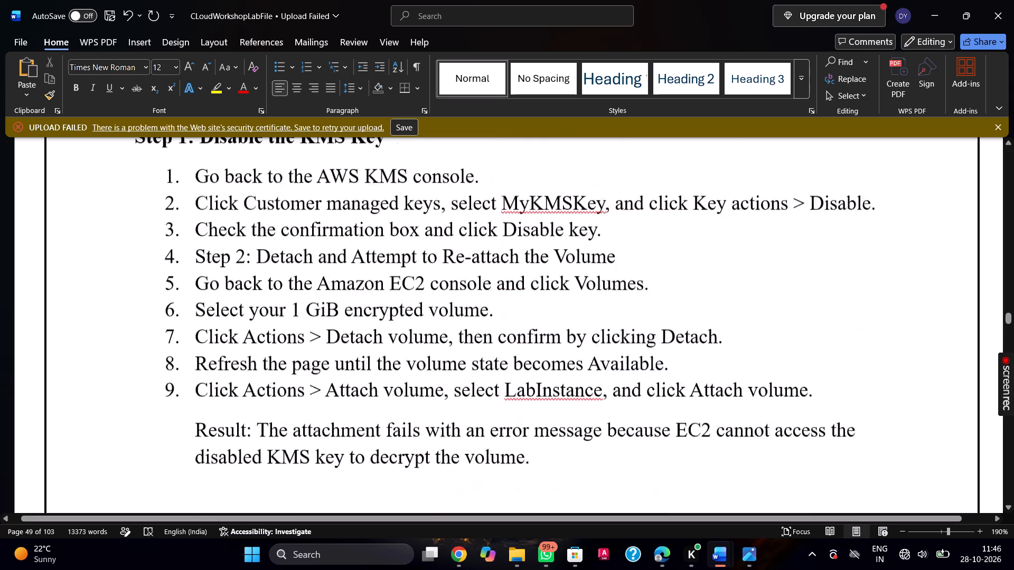
scroll(683, 363, down, 1)
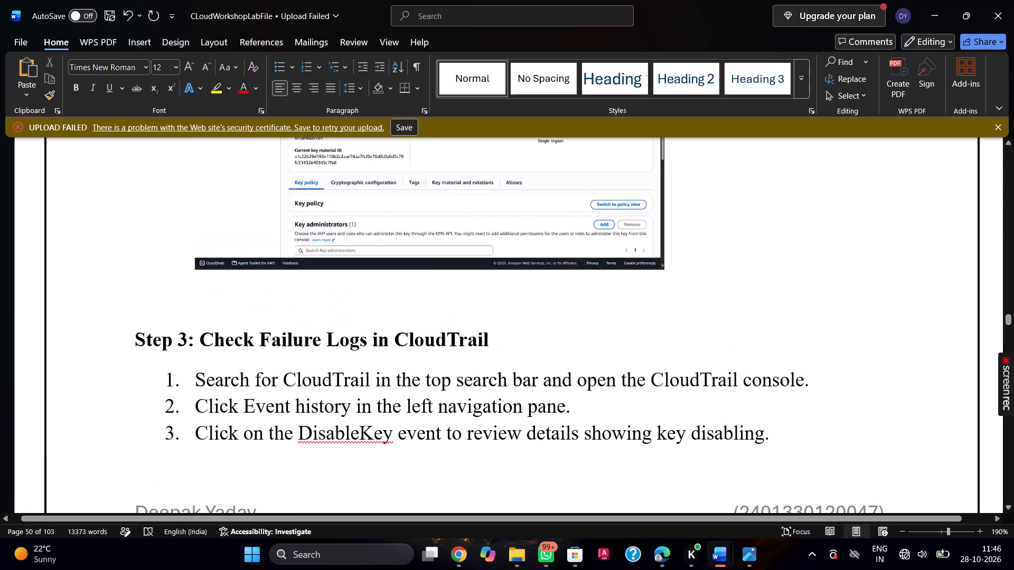
scroll(683, 363, left, 1)
scroll(683, 363, down, 3)
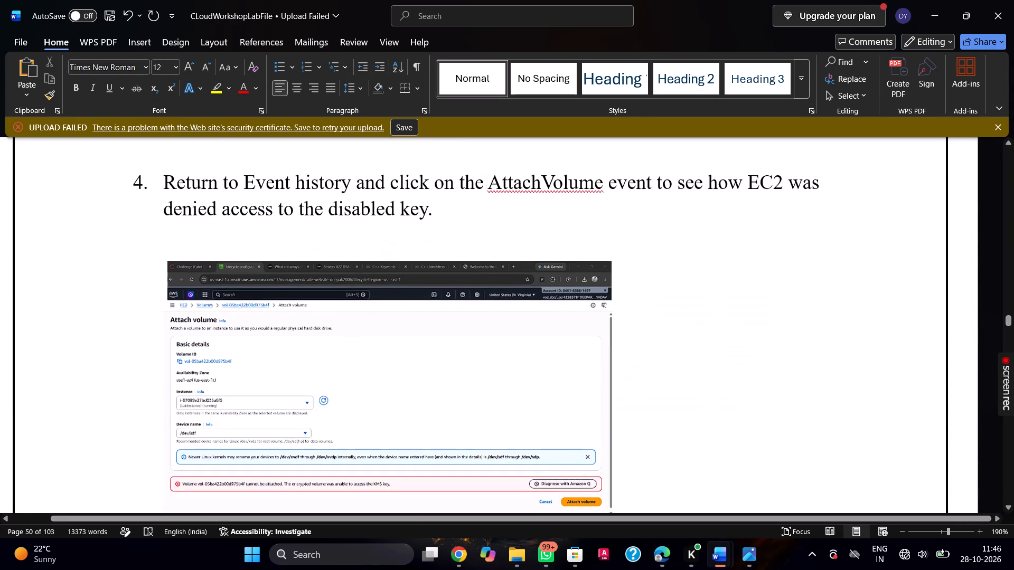
scroll(683, 363, down, 3)
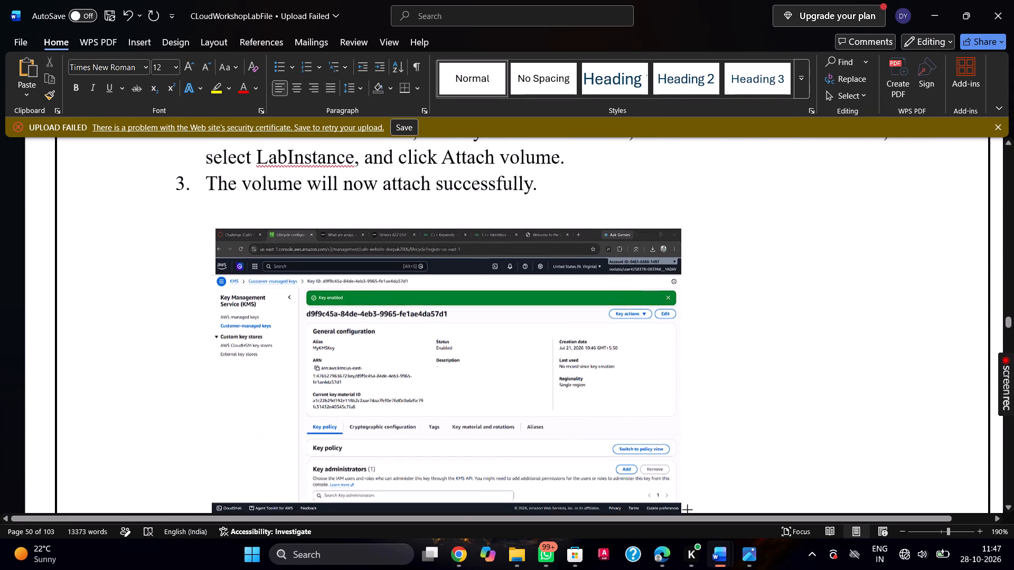
scroll(683, 363, down, 4)
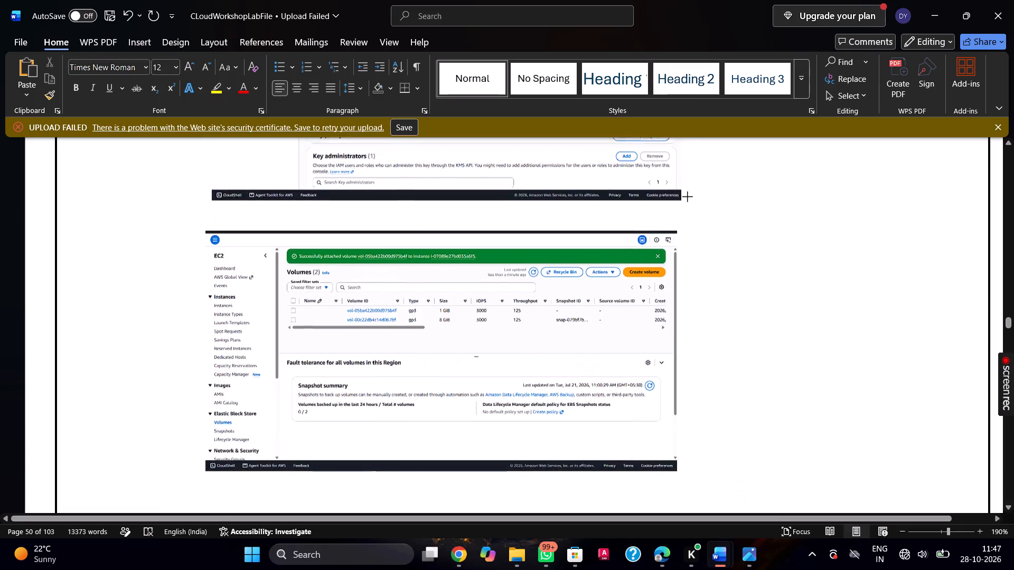
scroll(683, 363, down, 2)
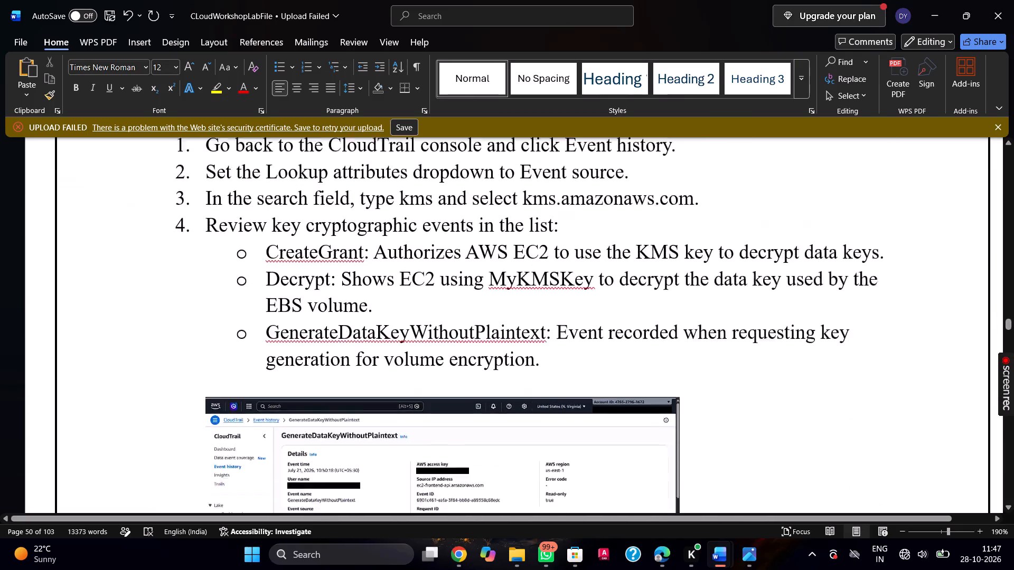
Crop the old AWS header off the top of the GenerateDataKeyWithoutPlaintext event screenshot in Task 5.
scroll(683, 363, down, 2)
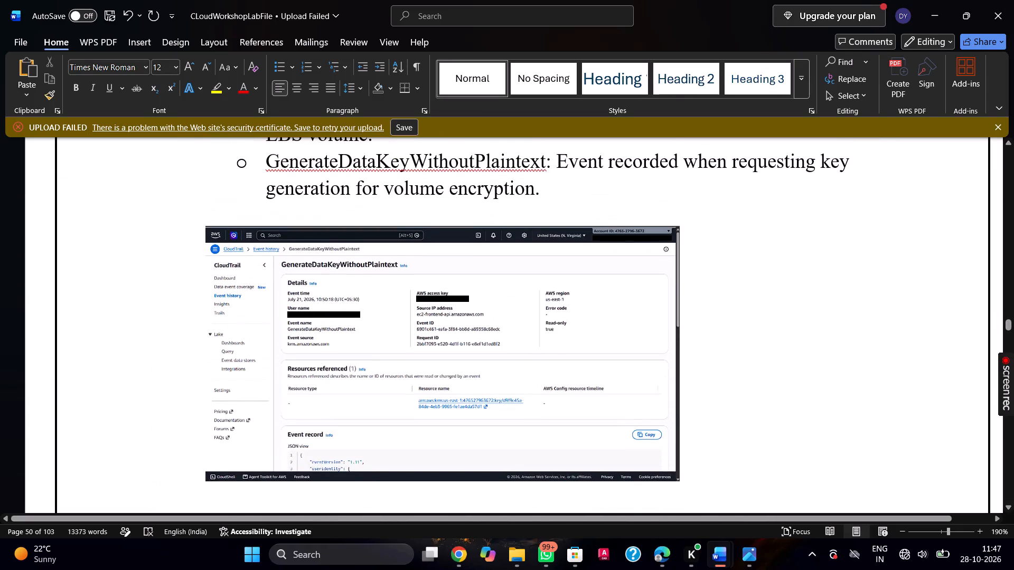
click(503, 362)
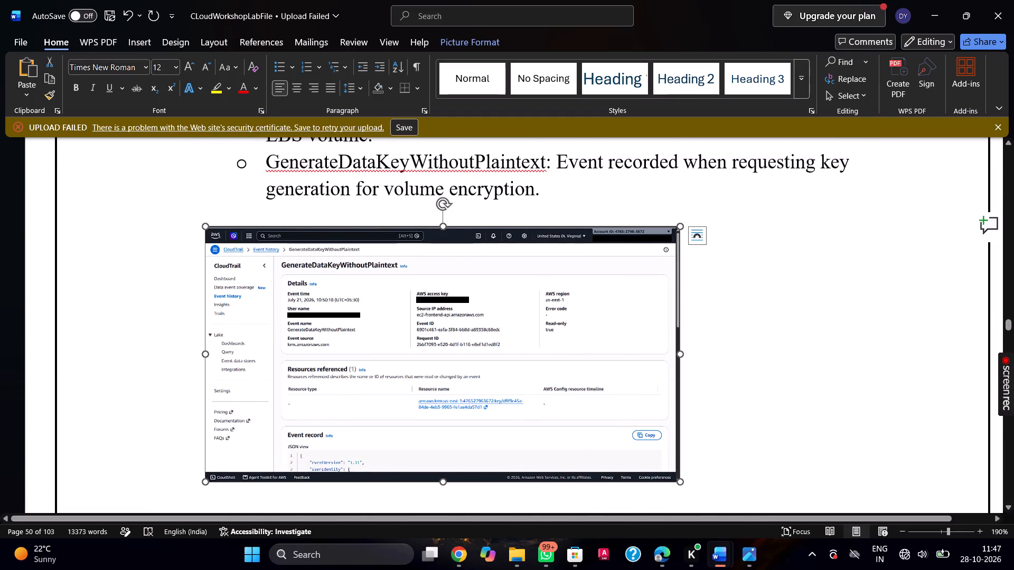
right_click(463, 274)
click(500, 125)
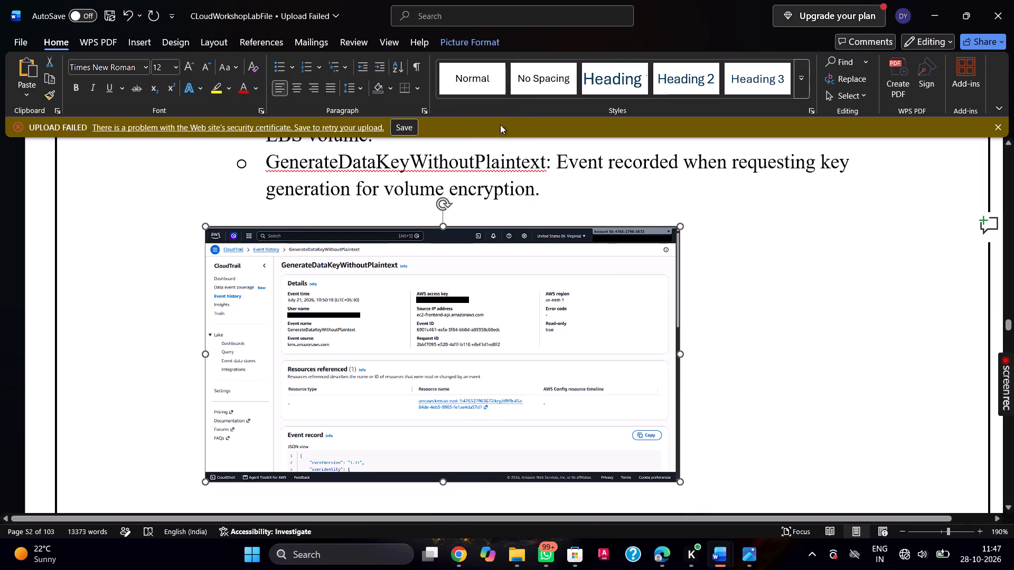
drag(438, 230, 436, 243)
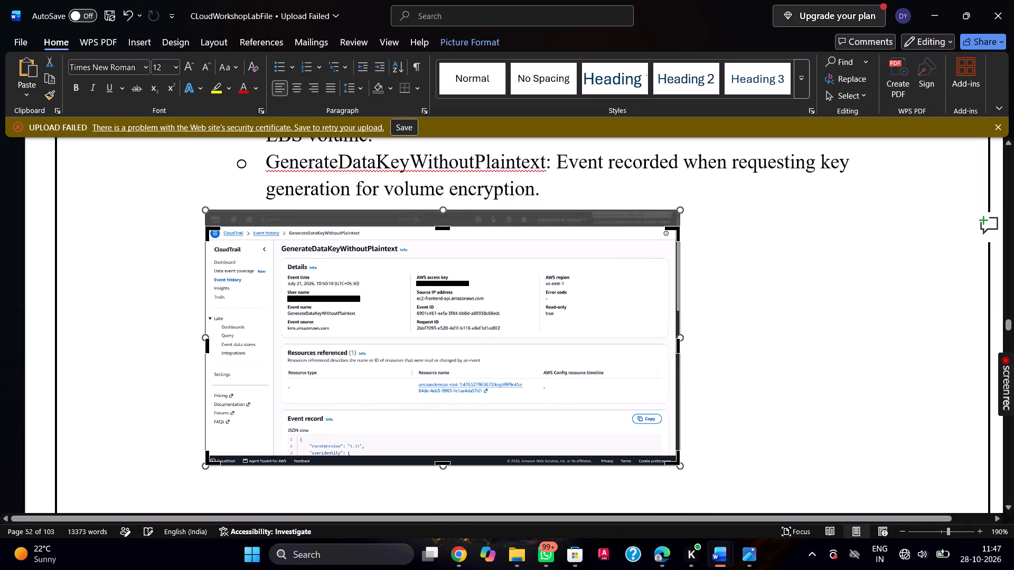
click(558, 199)
Examine the screenshot headers from the re-enabled KMS key and attached volume through Task 6 to the first Lab 12 screenshot.
scroll(558, 199, up, 2)
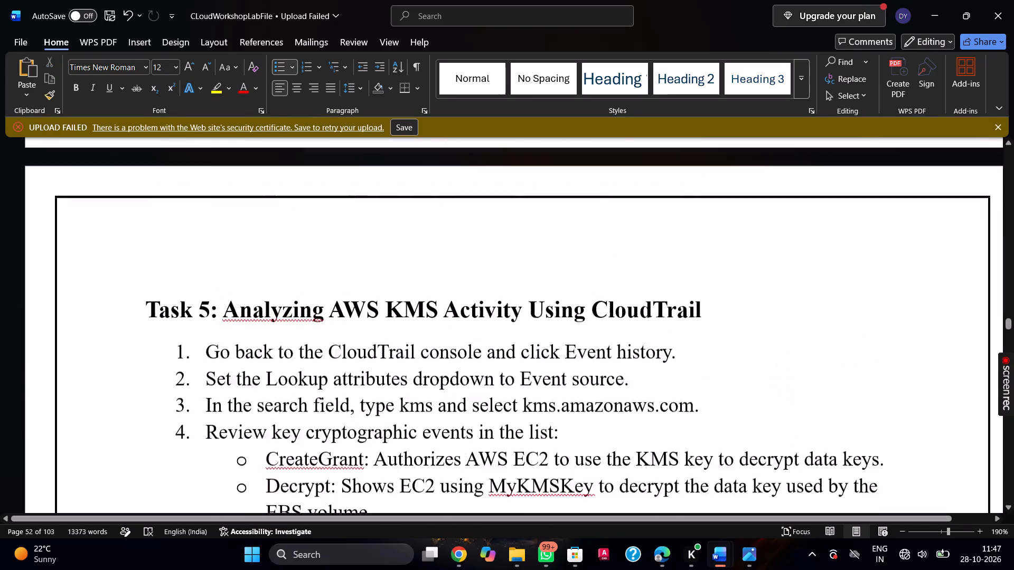
scroll(558, 199, up, 3)
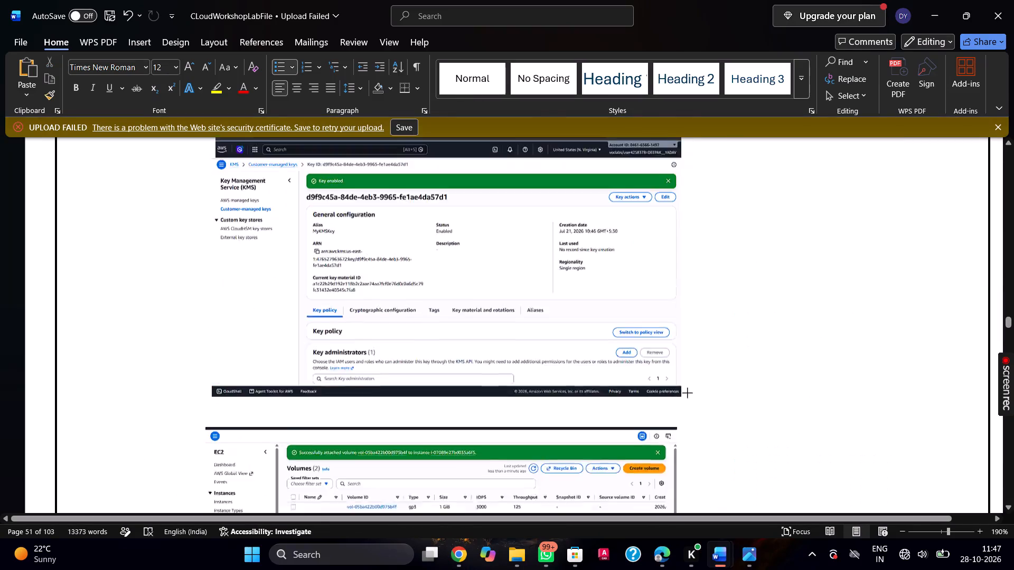
scroll(558, 199, up, 2)
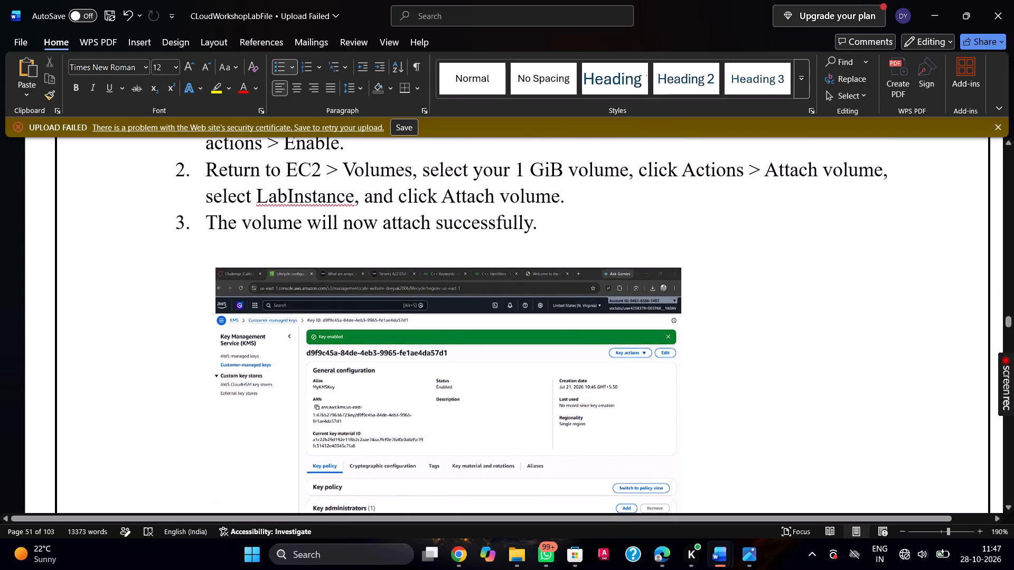
scroll(558, 199, down, 7)
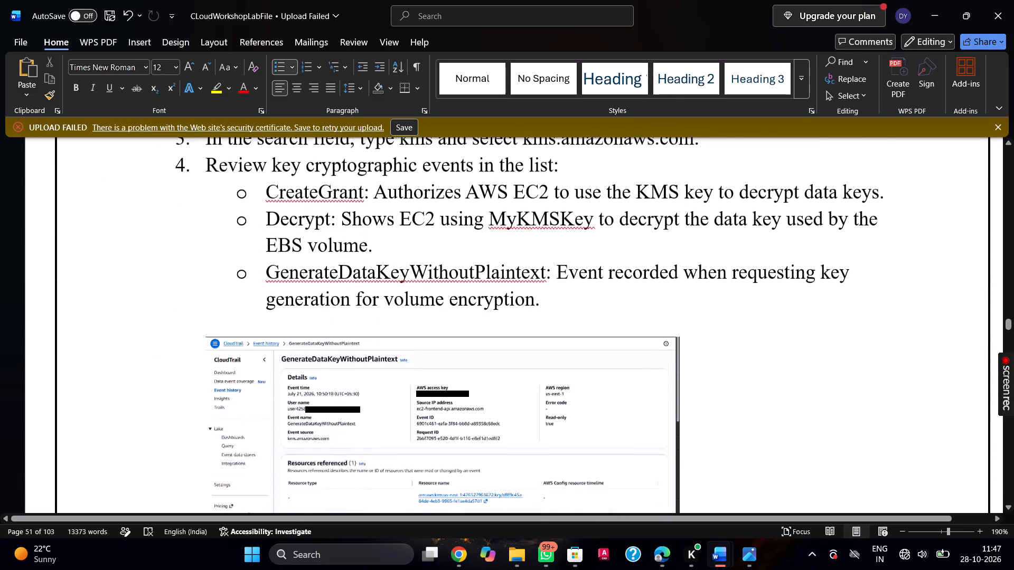
scroll(558, 199, down, 3)
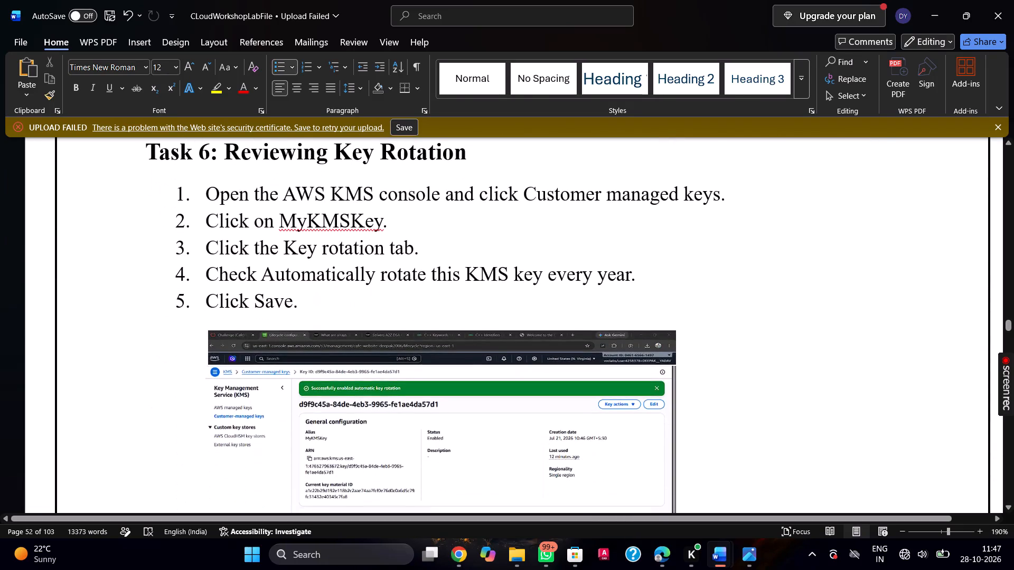
scroll(558, 199, down, 6)
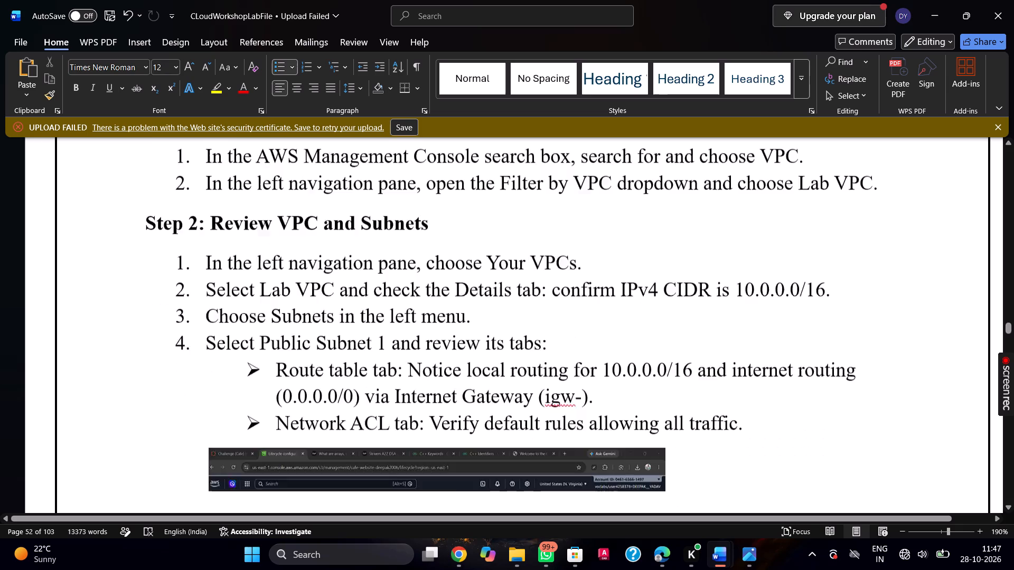
scroll(558, 199, down, 1)
Remove the blank lines above the "Lab 12: Creating a Highly Available Environment" heading so it starts at the top of its page.
scroll(558, 199, up, 4)
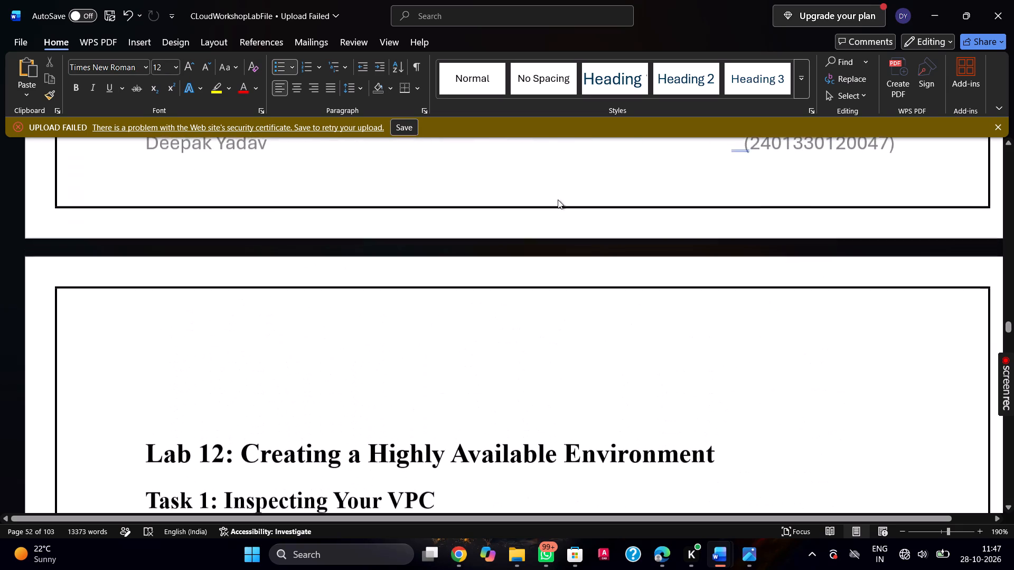
scroll(558, 199, up, 1)
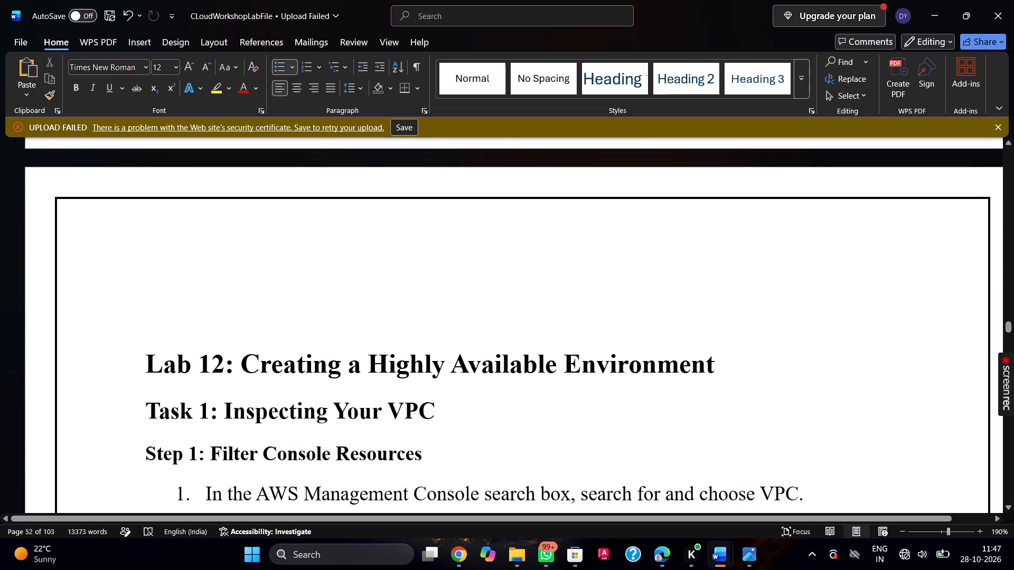
click(147, 359)
key(BackSpace)
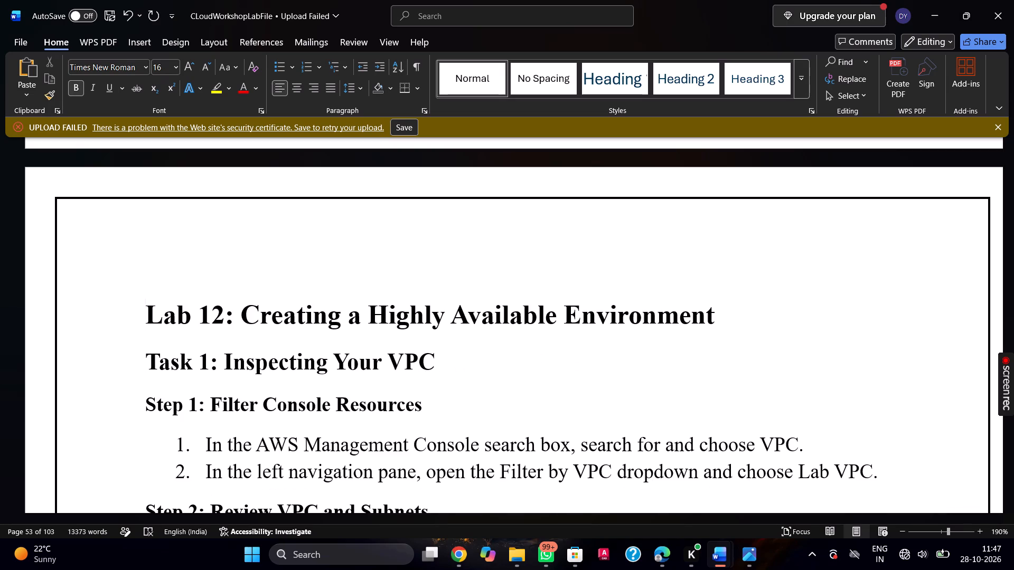
scroll(147, 359, up, 4)
scroll(147, 359, down, 1)
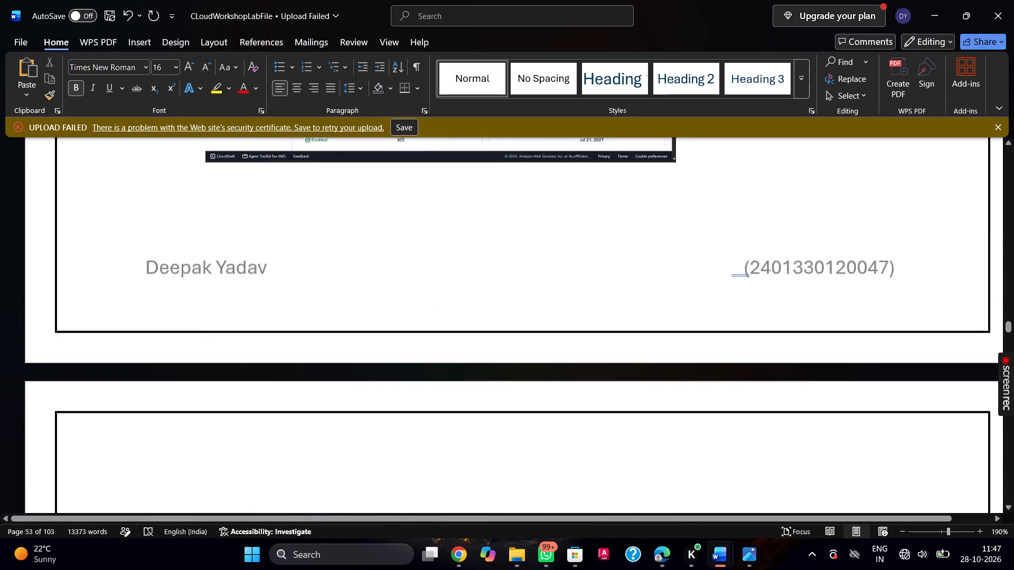
scroll(147, 359, down, 1)
key(BackSpace)
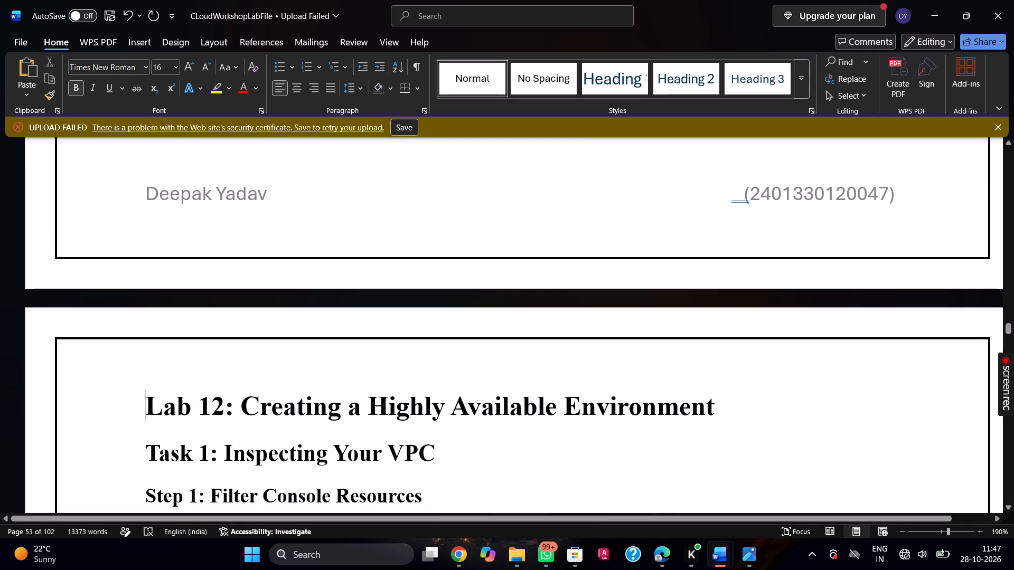
key(BackSpace)
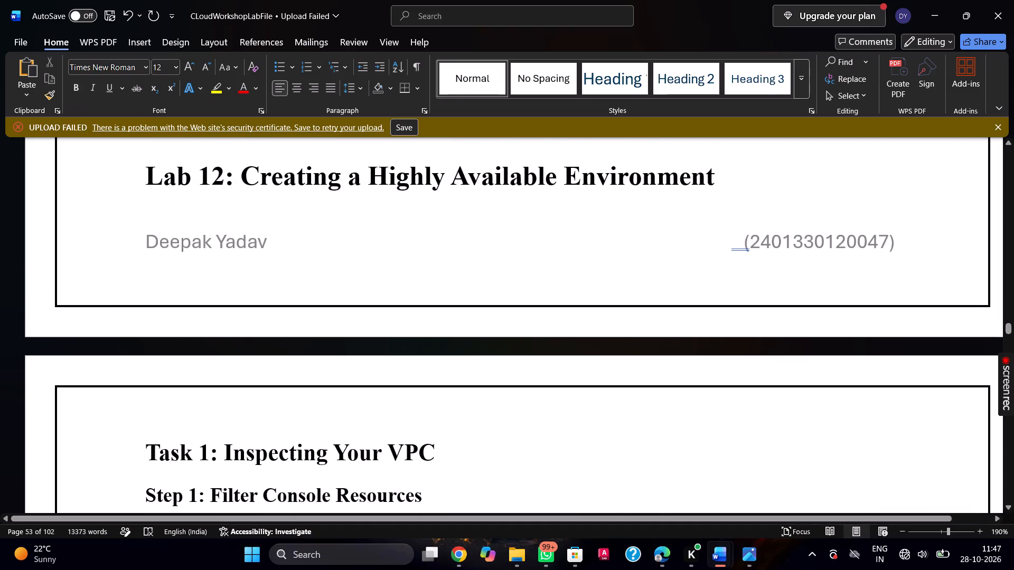
key(Return)
Recheck the page layout and screenshot headers backward through Lab 11, from Task 6 to the Cognito lab's Task 7.
scroll(147, 359, up, 5)
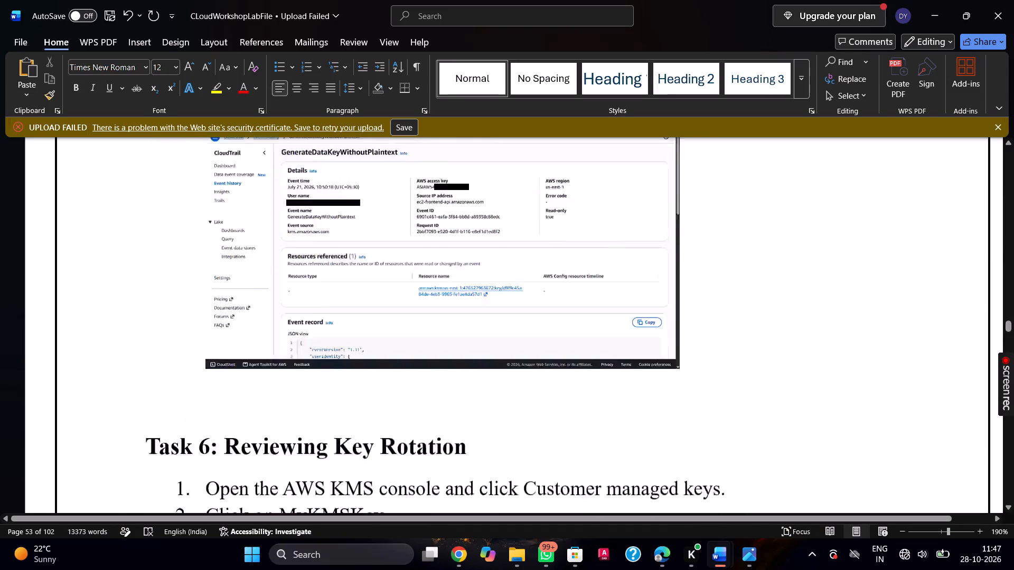
scroll(147, 359, up, 7)
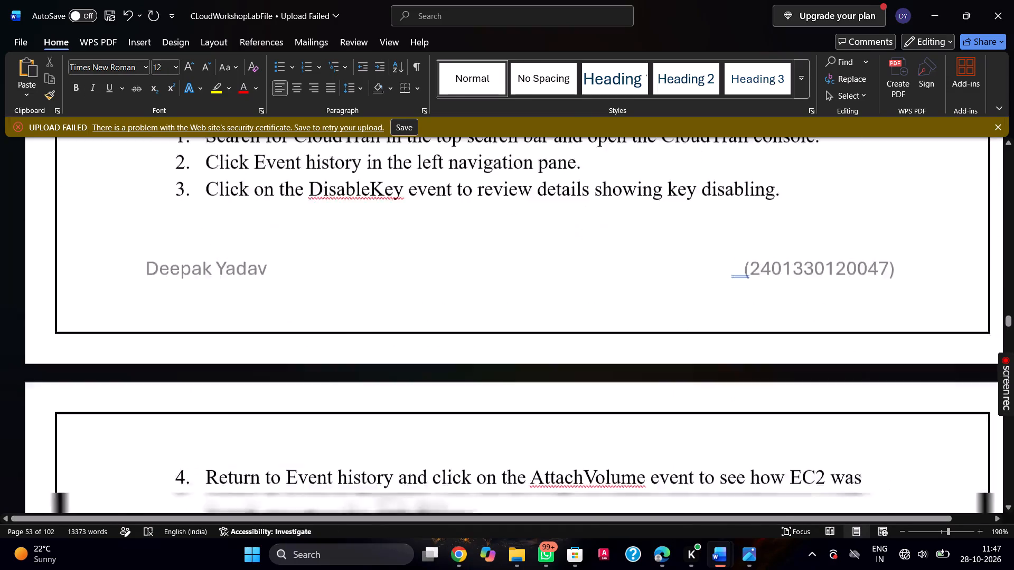
scroll(147, 359, up, 5)
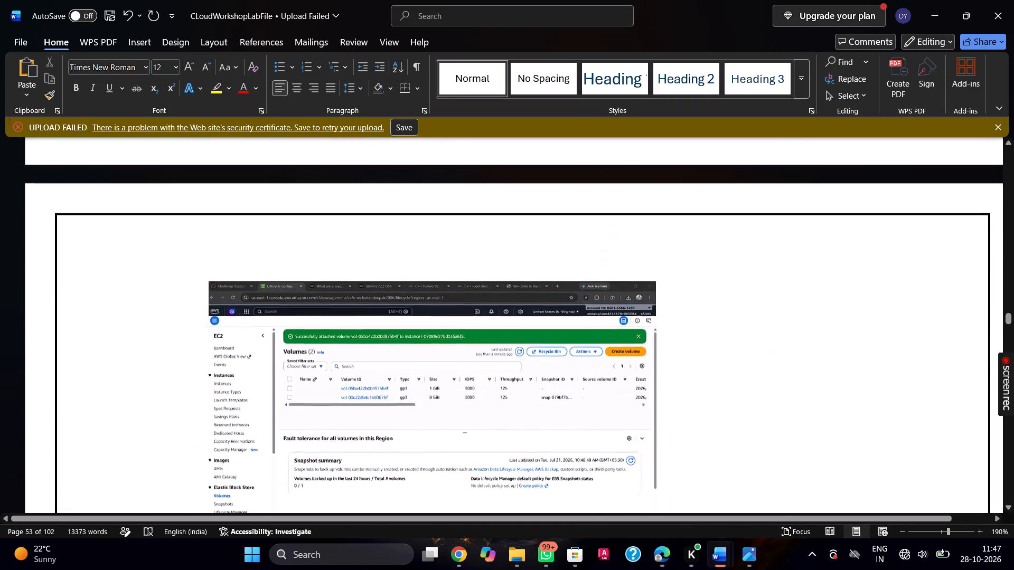
scroll(147, 359, up, 6)
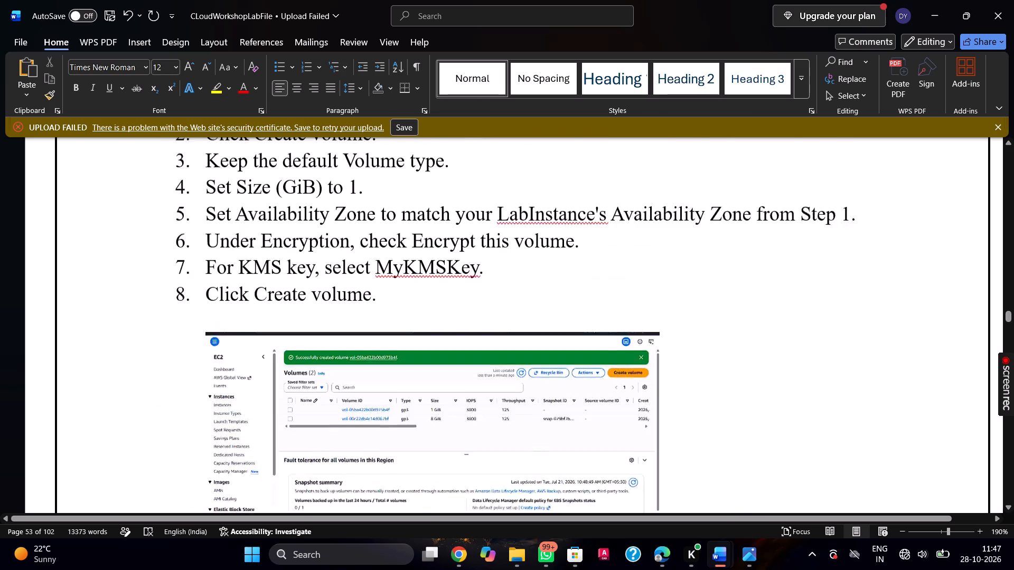
scroll(147, 359, up, 3)
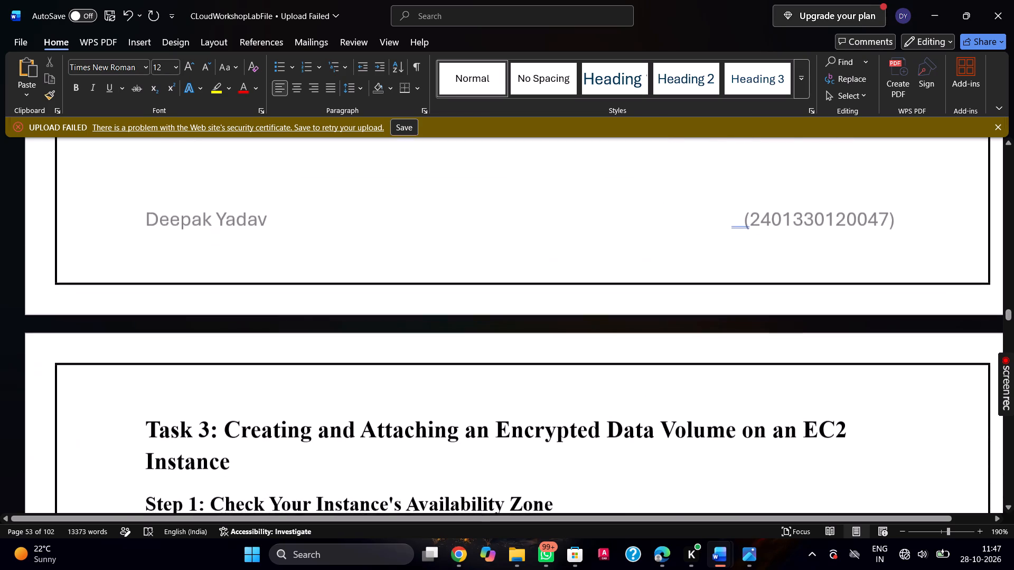
scroll(147, 359, up, 6)
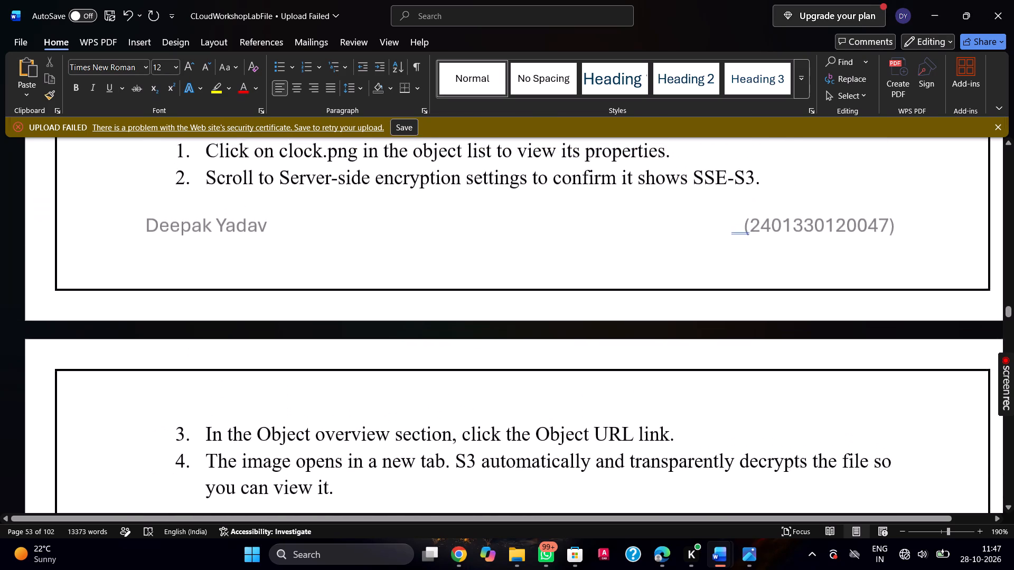
scroll(147, 359, up, 7)
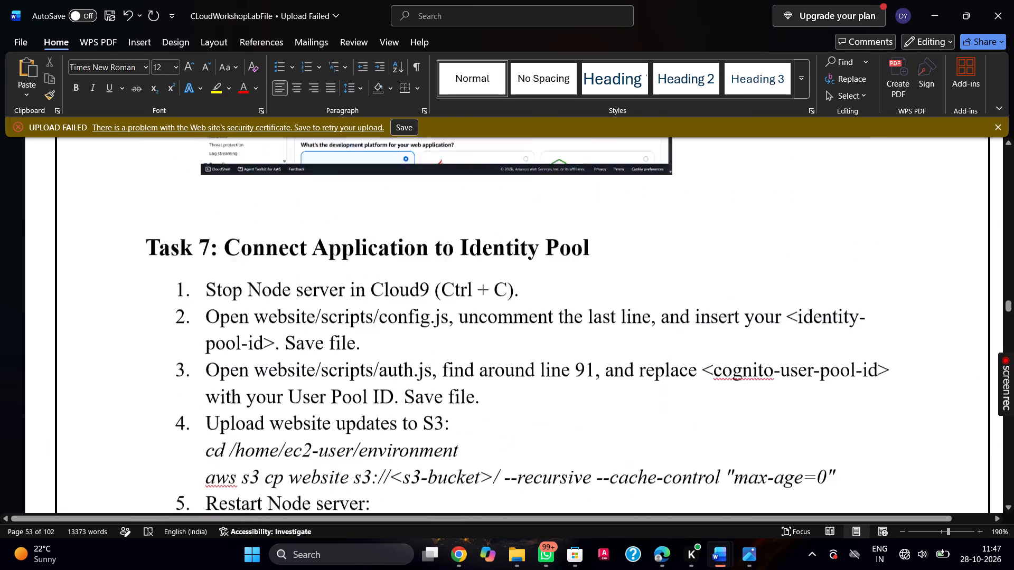
scroll(147, 359, up, 1)
Examine the pages forward from the Cognito lab's identity pool screenshot through Lab 11 to the Lab 12 heading.
scroll(147, 359, down, 2)
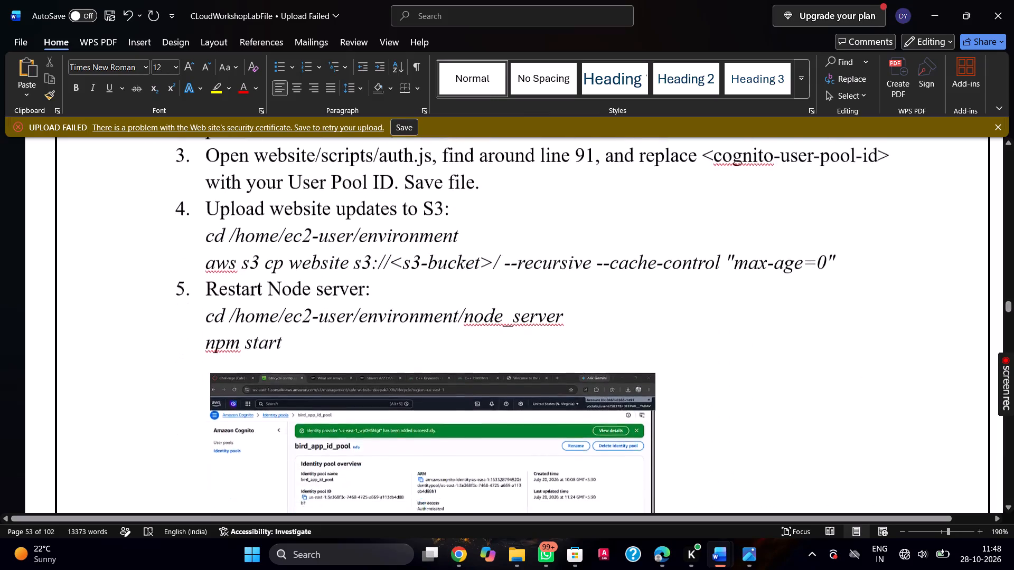
scroll(147, 359, down, 5)
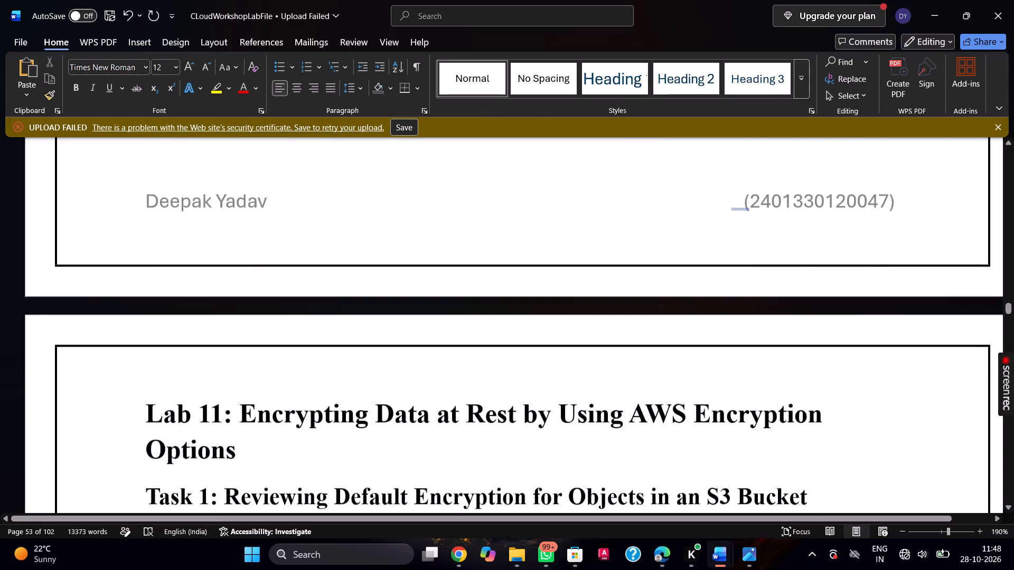
scroll(147, 359, down, 8)
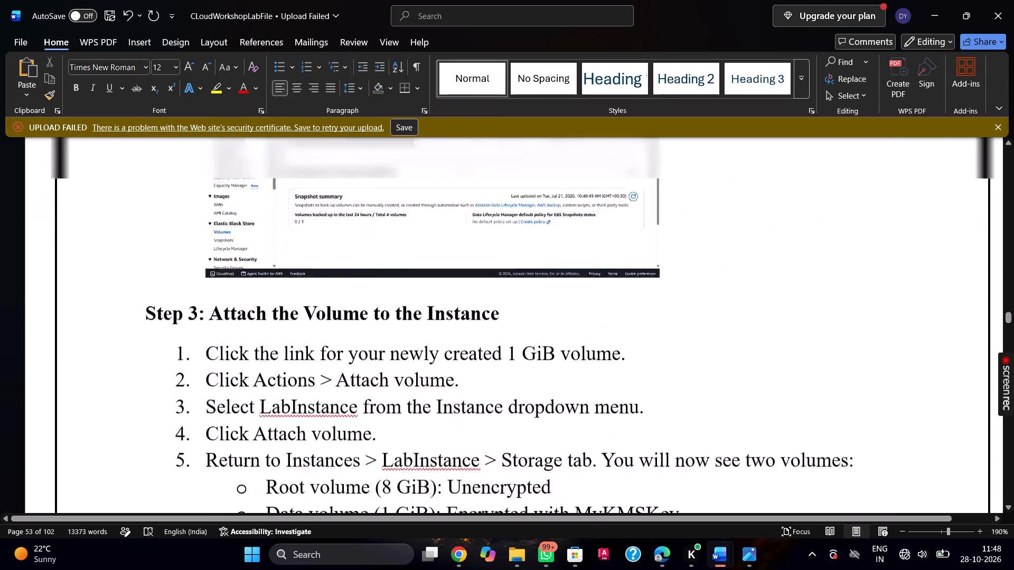
scroll(147, 359, down, 3)
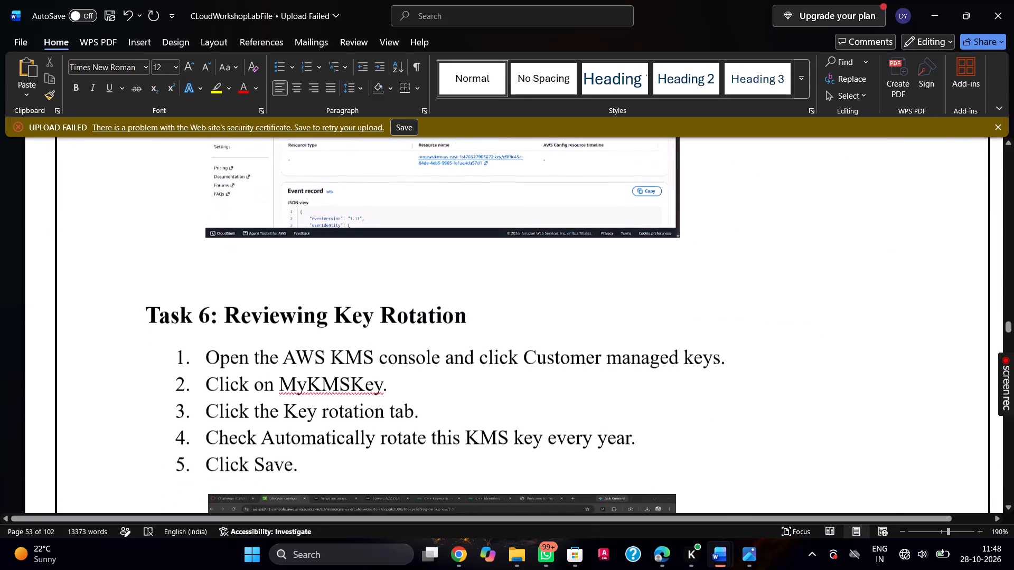
scroll(147, 359, down, 4)
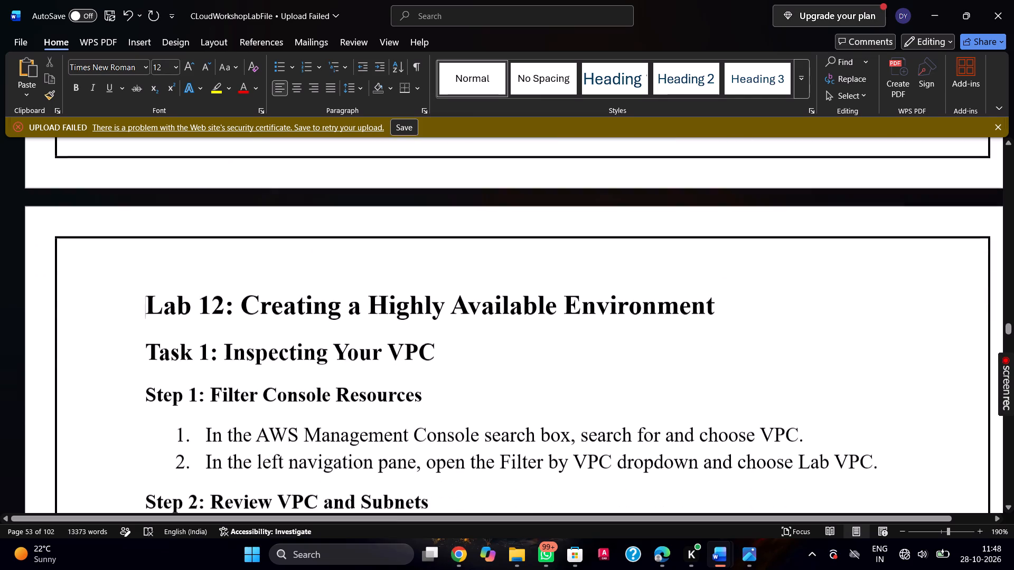
Examine the headers of Lab 12's screenshots, from the VPC and internet gateway to the Inventory-LB security group and load balancer.
scroll(147, 359, down, 3)
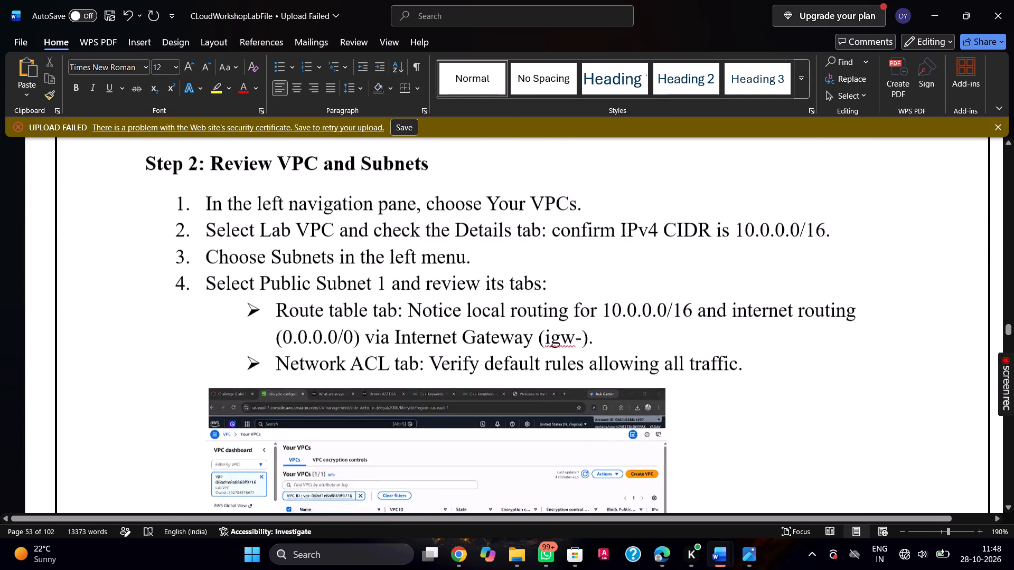
scroll(147, 359, down, 3)
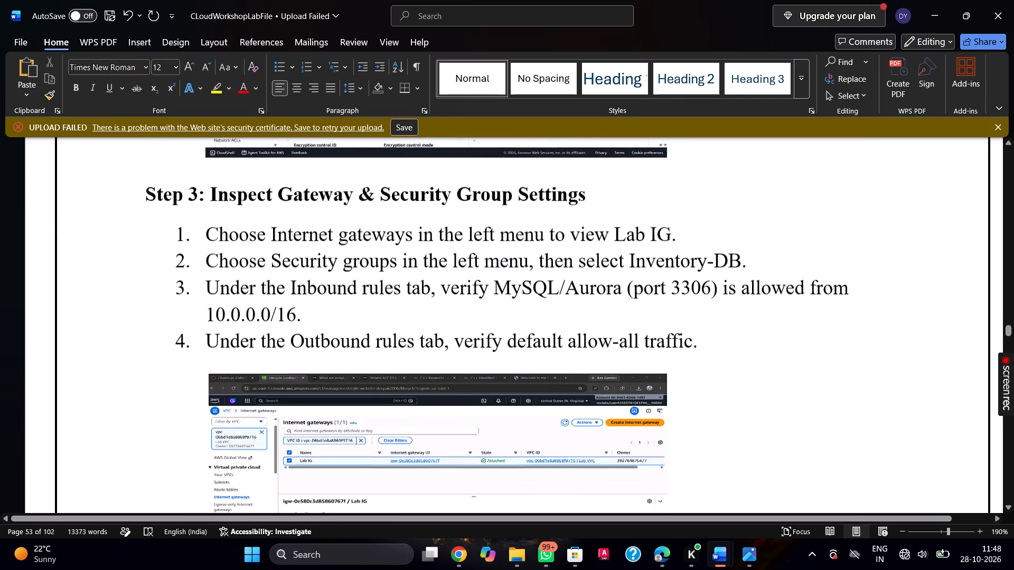
scroll(147, 359, down, 4)
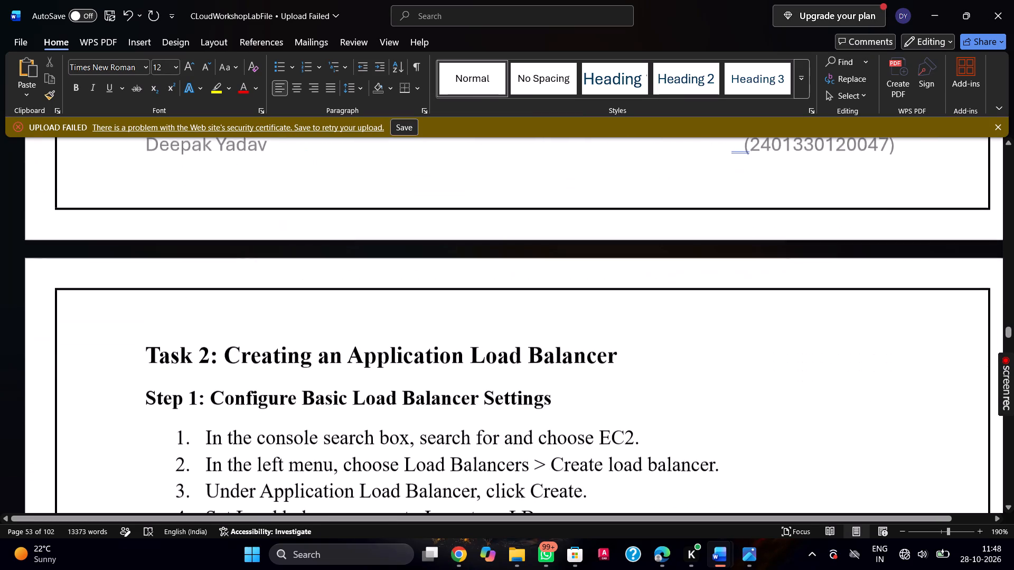
scroll(147, 359, down, 5)
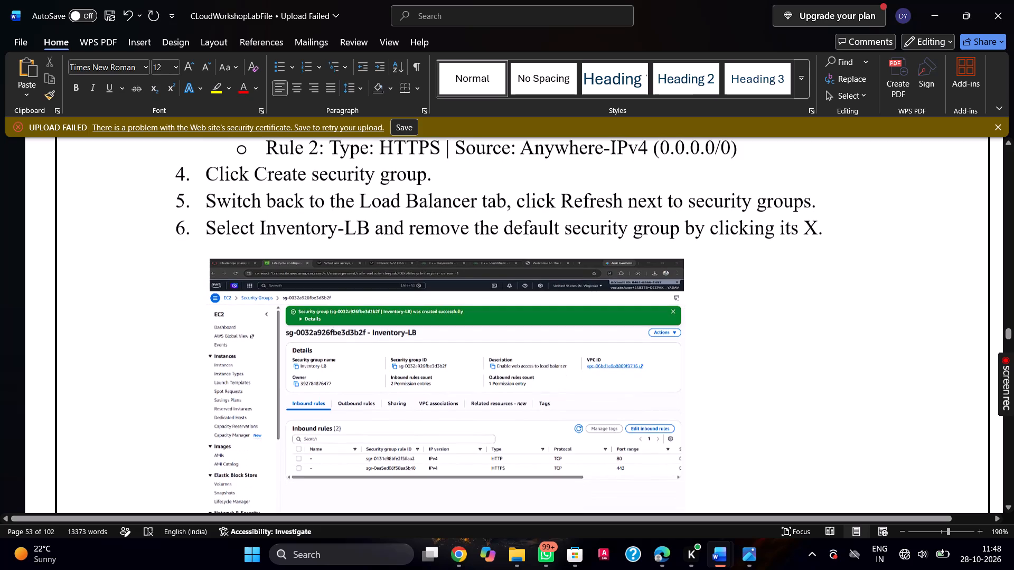
scroll(147, 359, down, 4)
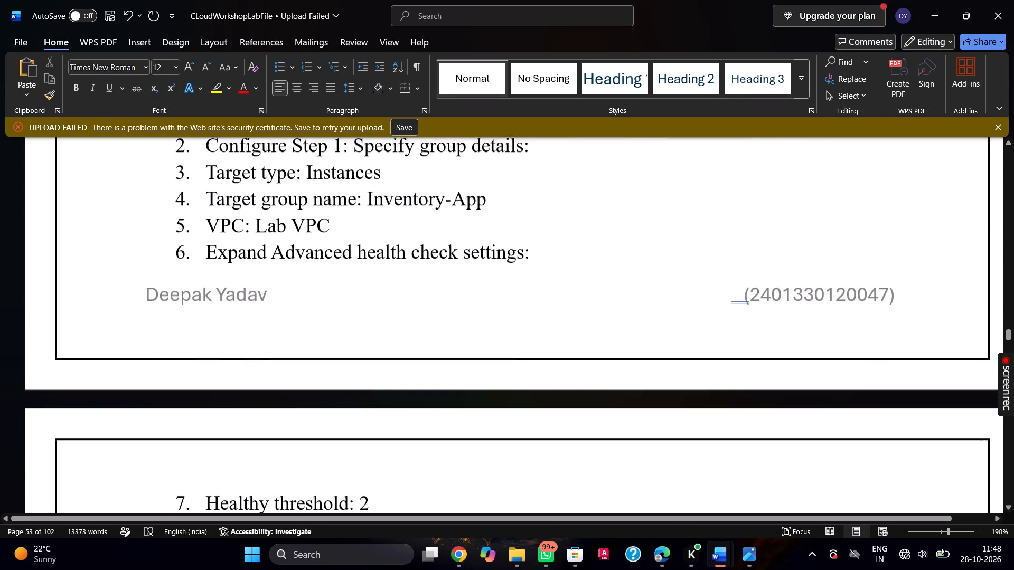
scroll(147, 359, down, 6)
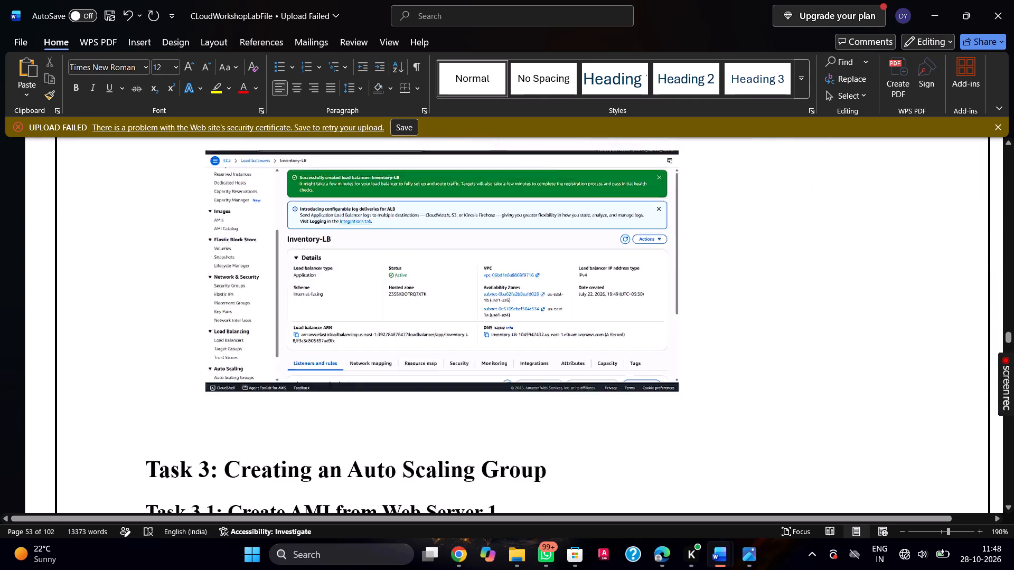
Examine Lab 12's Task 3 pages and screenshot headers, from the AMI creation to the launch template and Inventory-ASG Auto Scaling group.
scroll(147, 359, down, 4)
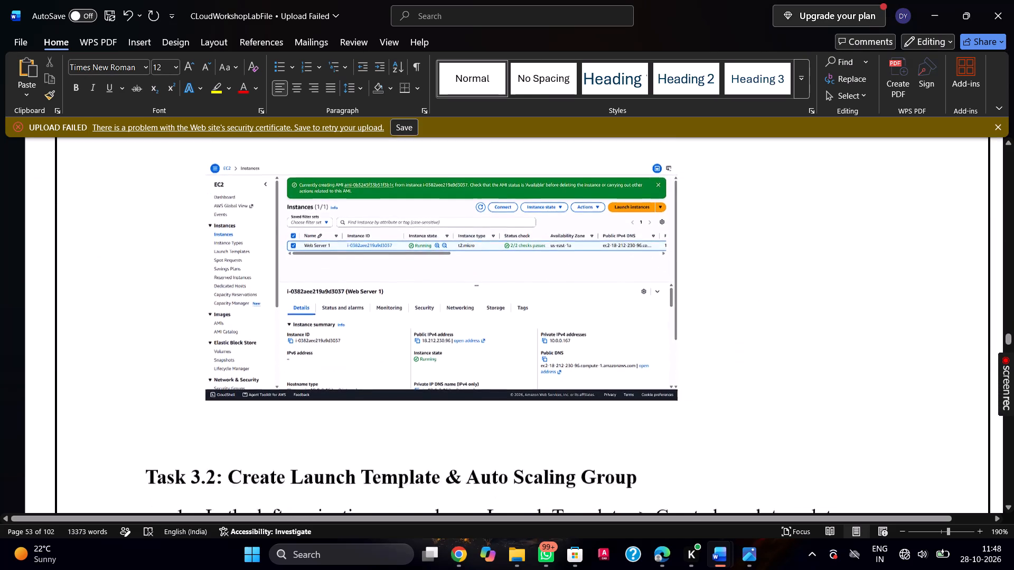
scroll(147, 359, down, 5)
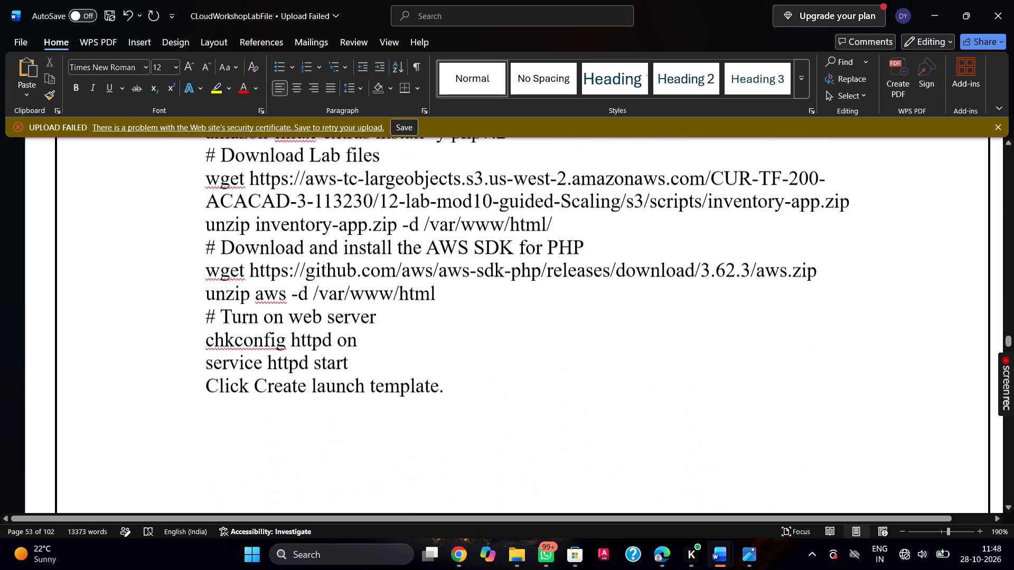
scroll(147, 359, down, 3)
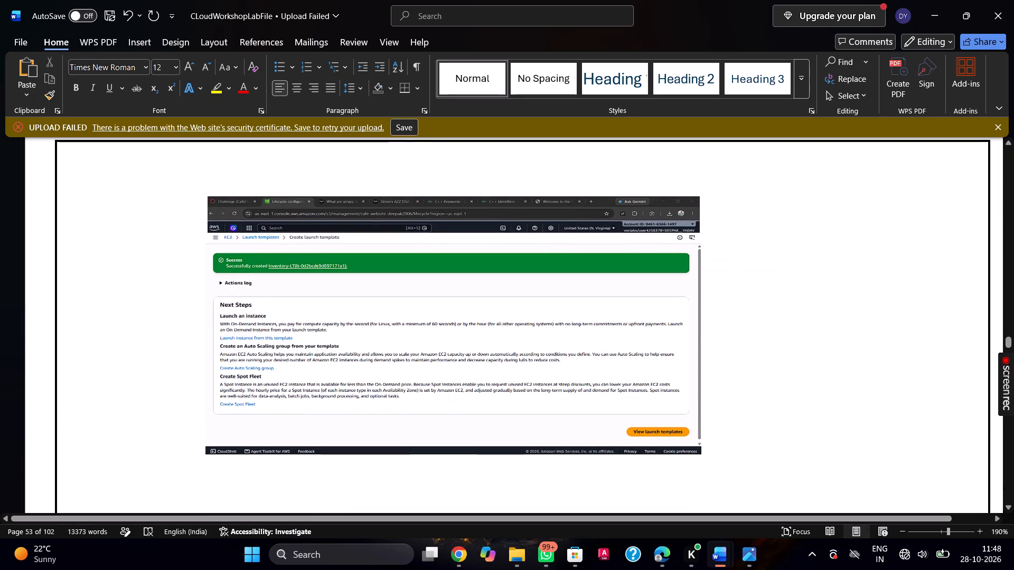
scroll(147, 359, down, 4)
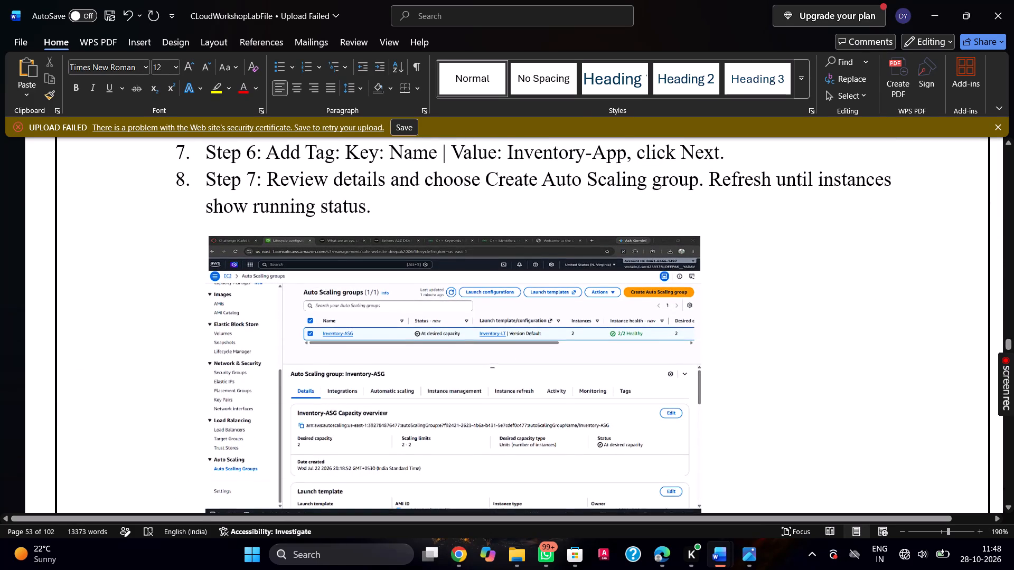
scroll(147, 359, down, 5)
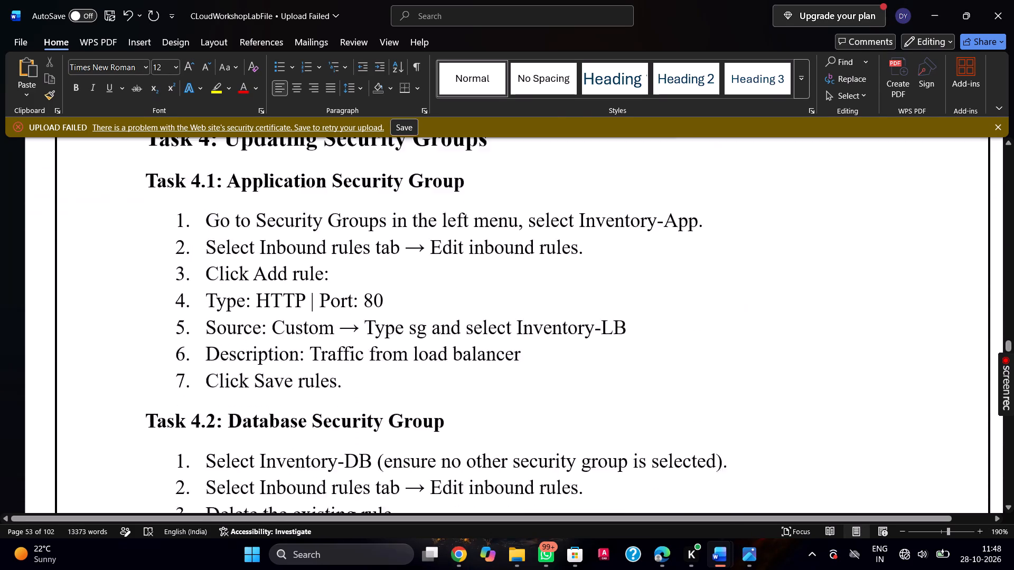
Examine the rest of Lab 12, from the Task 4 security group screenshot to the Task 6 high availability screenshot.
scroll(147, 359, down, 4)
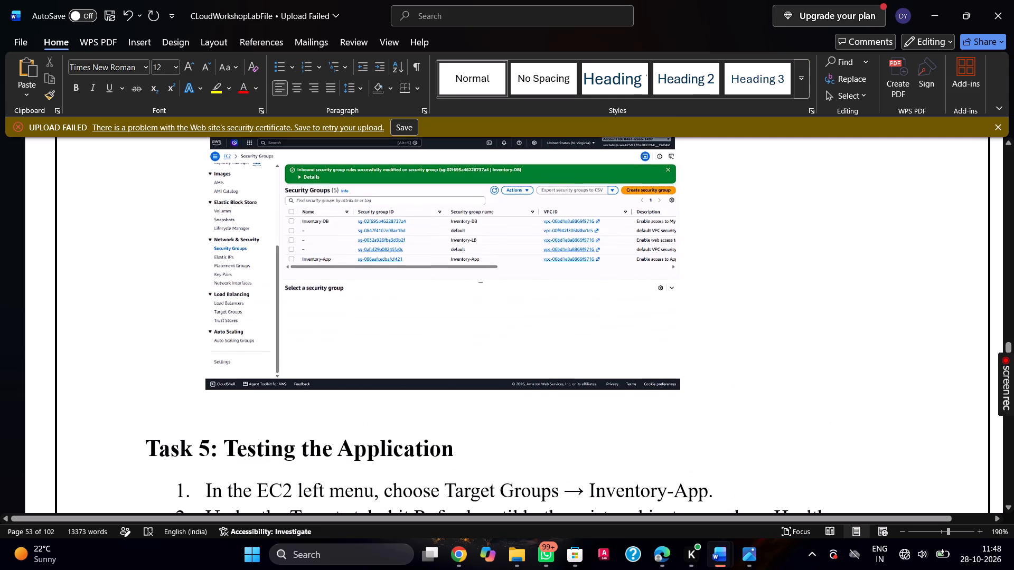
scroll(147, 359, down, 1)
ctrl+scroll(147, 359, up, 1)
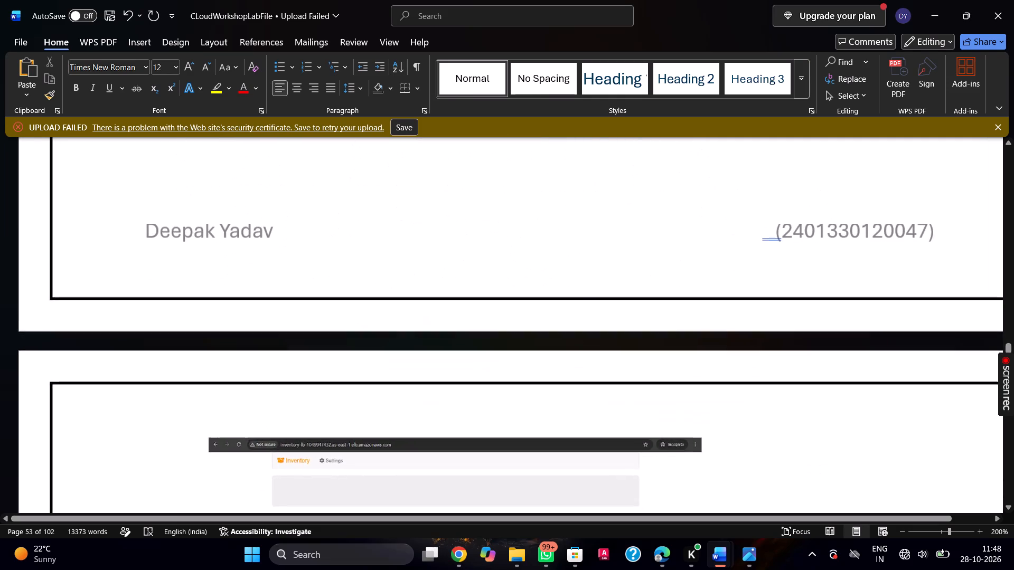
scroll(147, 359, down, 3)
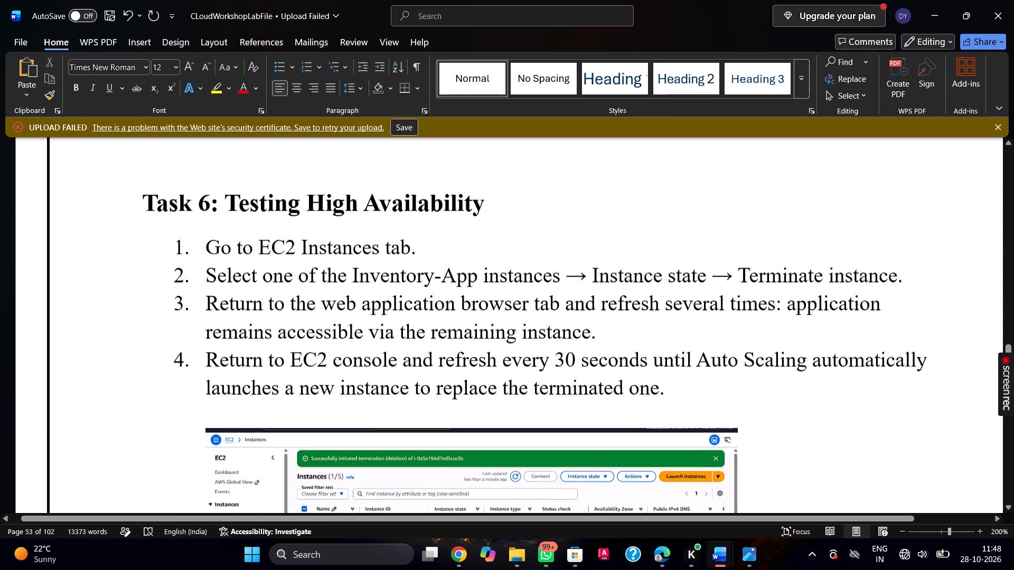
scroll(147, 359, down, 4)
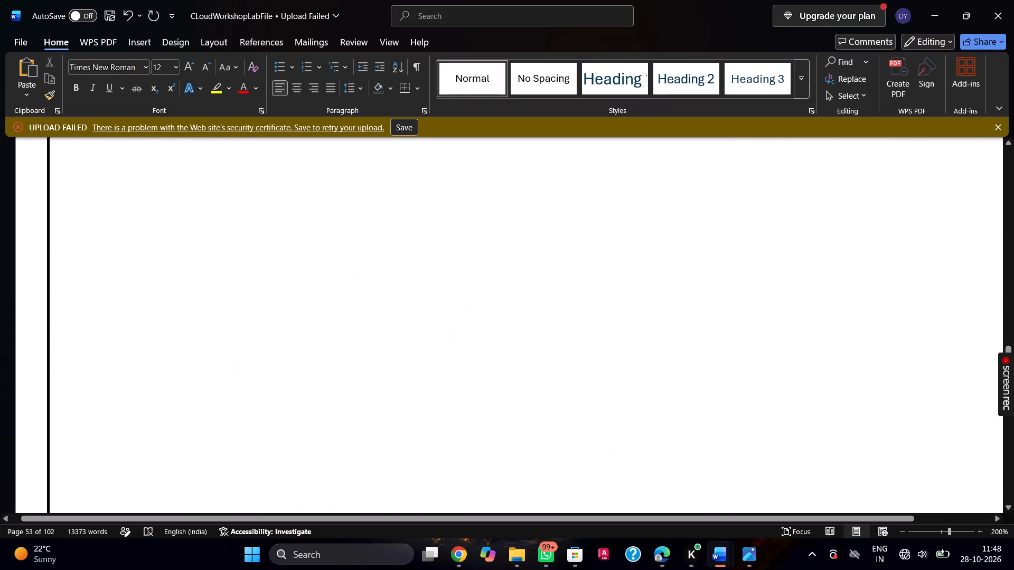
Examine the café lab after Lab 12, checking the headers from the Task 1 questions through the NAT gateway, route table and launch template screenshots.
scroll(147, 359, down, 4)
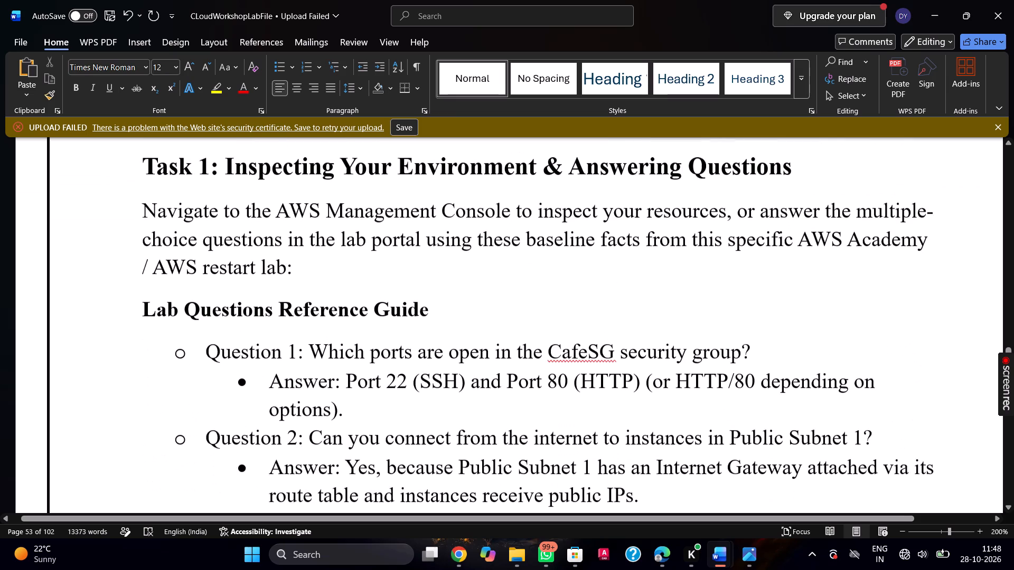
scroll(147, 359, down, 5)
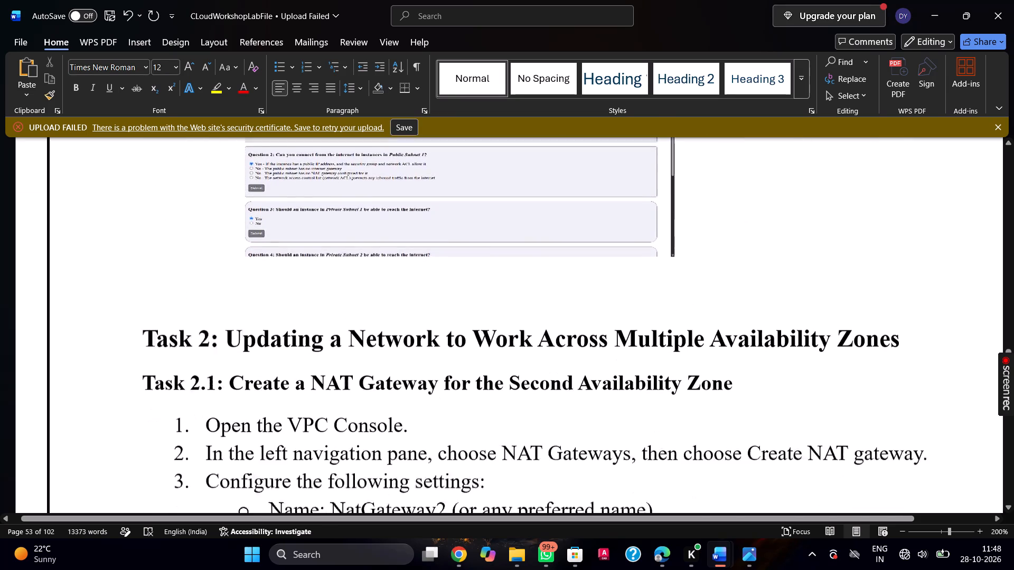
scroll(147, 359, down, 4)
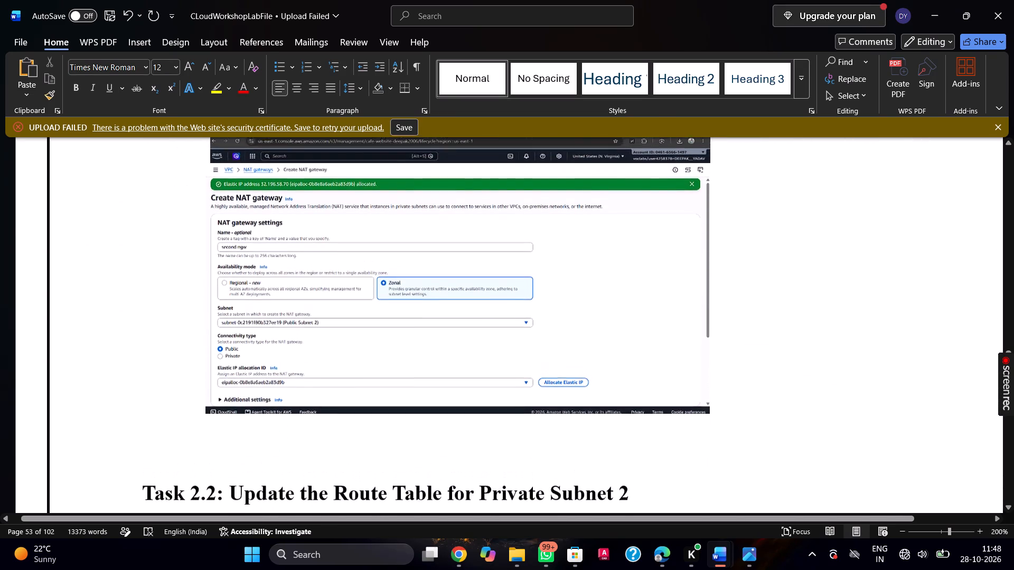
scroll(147, 359, down, 2)
ctrl+scroll(140, 322, up, 1)
ctrl+scroll(140, 322, down, 1)
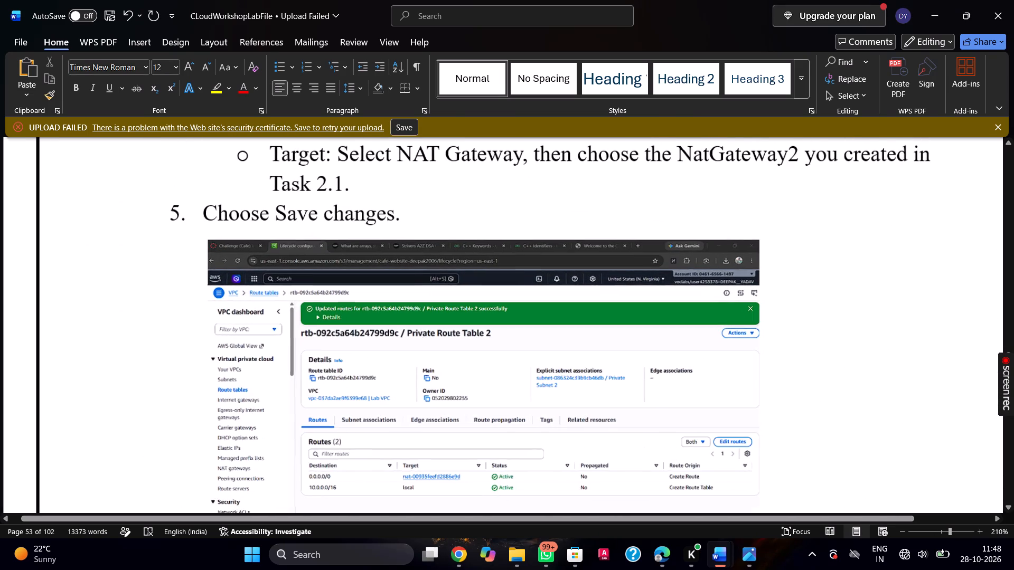
ctrl+scroll(140, 322, down, 3)
scroll(140, 322, down, 3)
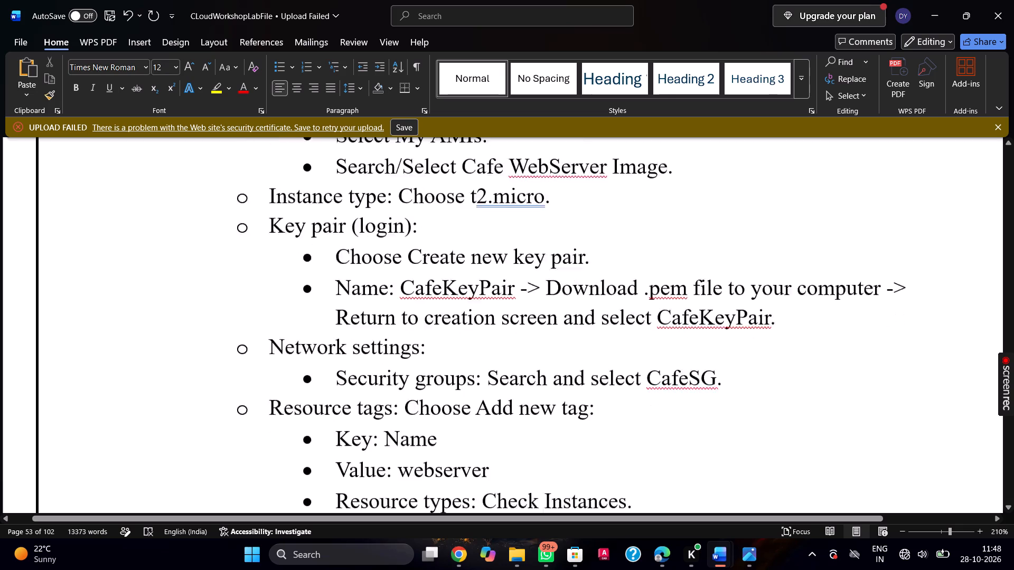
scroll(140, 322, down, 3)
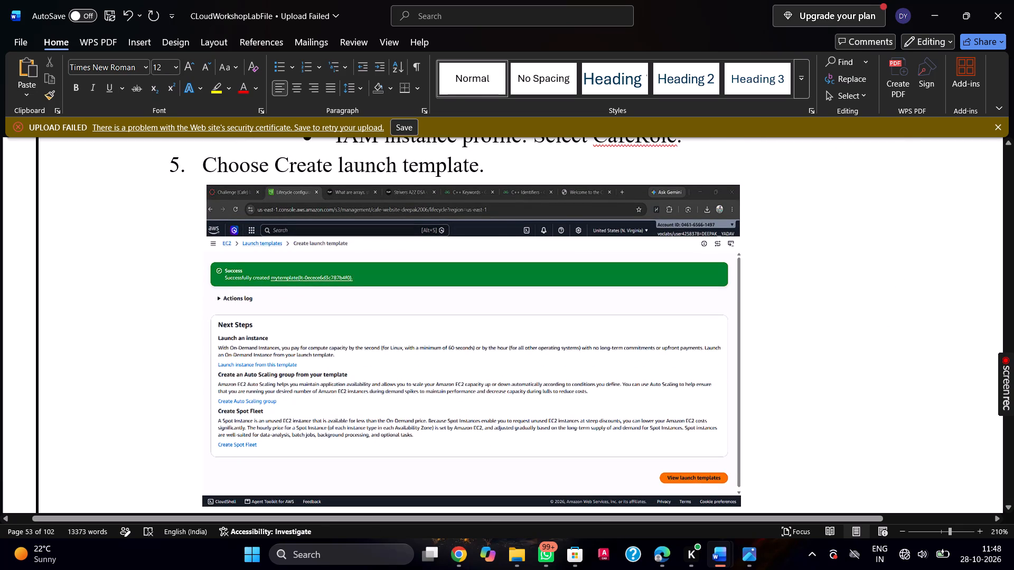
Examine the café lab's remaining pages and screenshots, from the Auto Scaling group and my-alb load balancer to the Café website.
scroll(159, 291, down, 6)
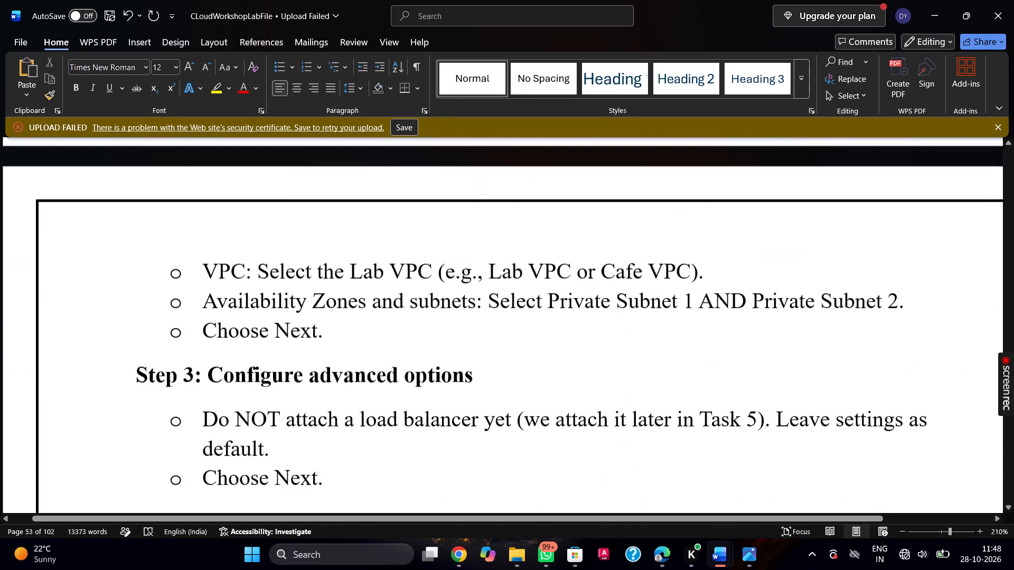
scroll(159, 291, down, 5)
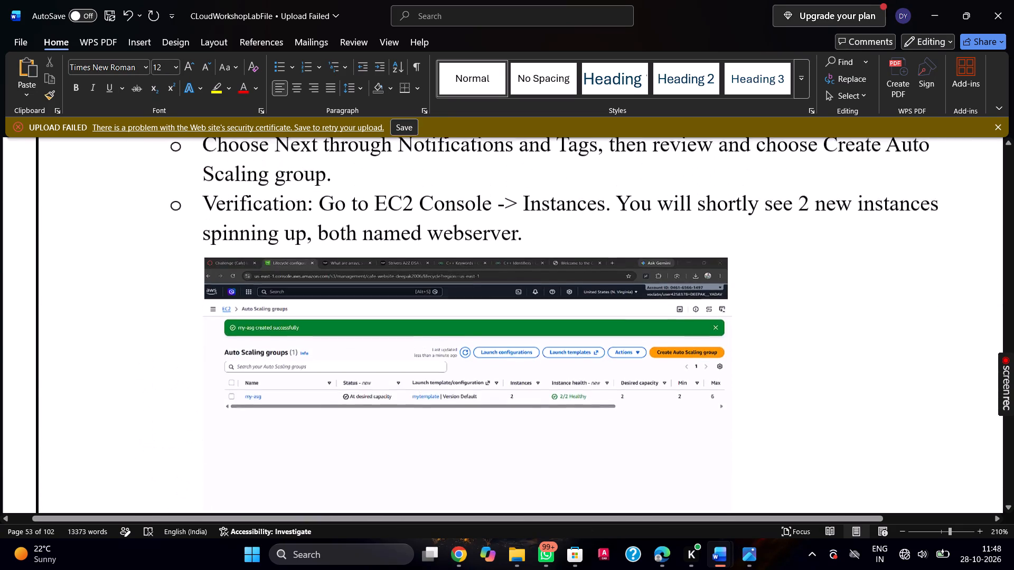
scroll(159, 291, down, 4)
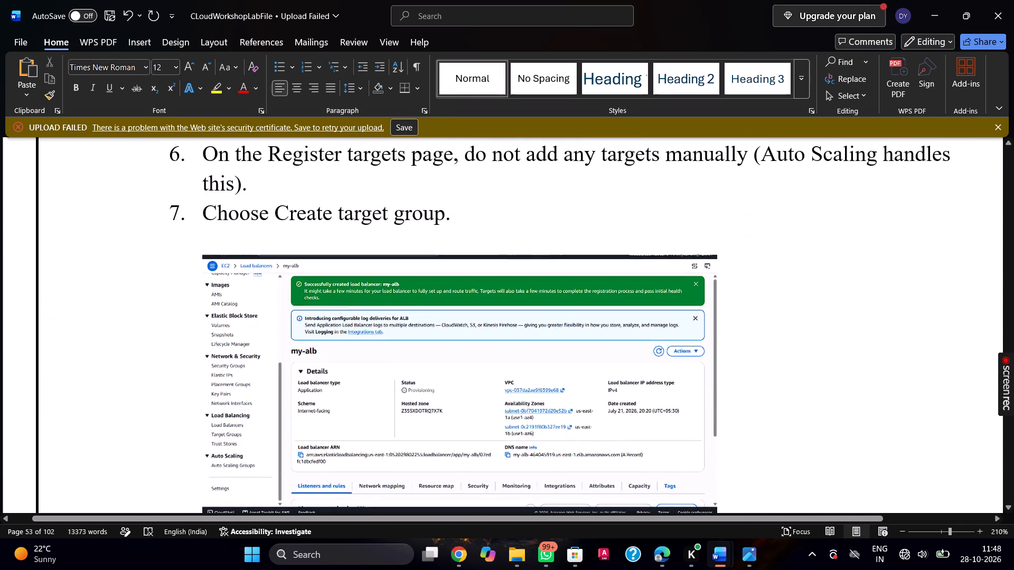
scroll(159, 291, down, 5)
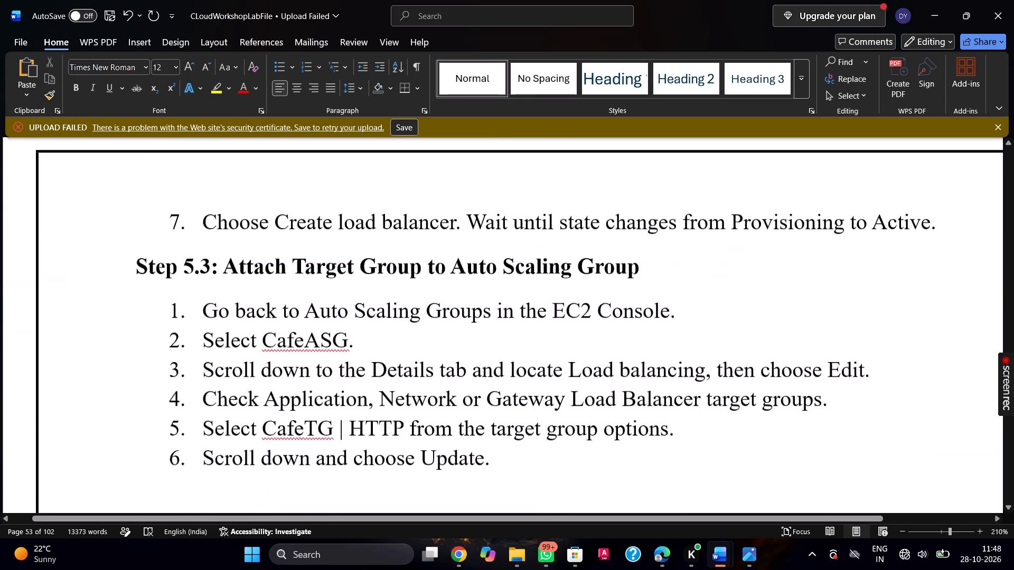
scroll(159, 291, down, 5)
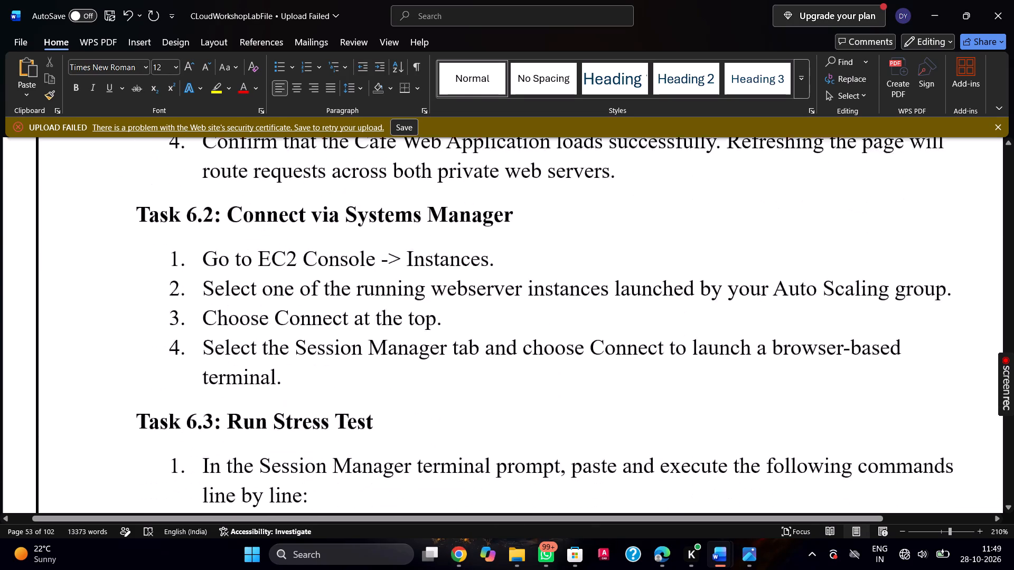
scroll(159, 291, down, 6)
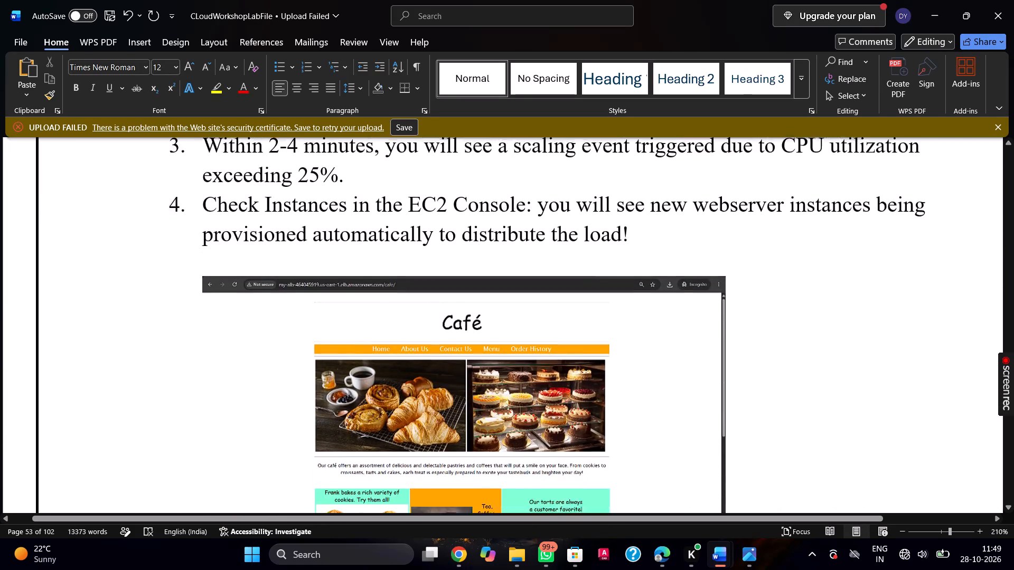
Examine Lab 14's pages and screenshot headers from its heading through the lab-application stack to the change set screenshot.
scroll(159, 291, down, 3)
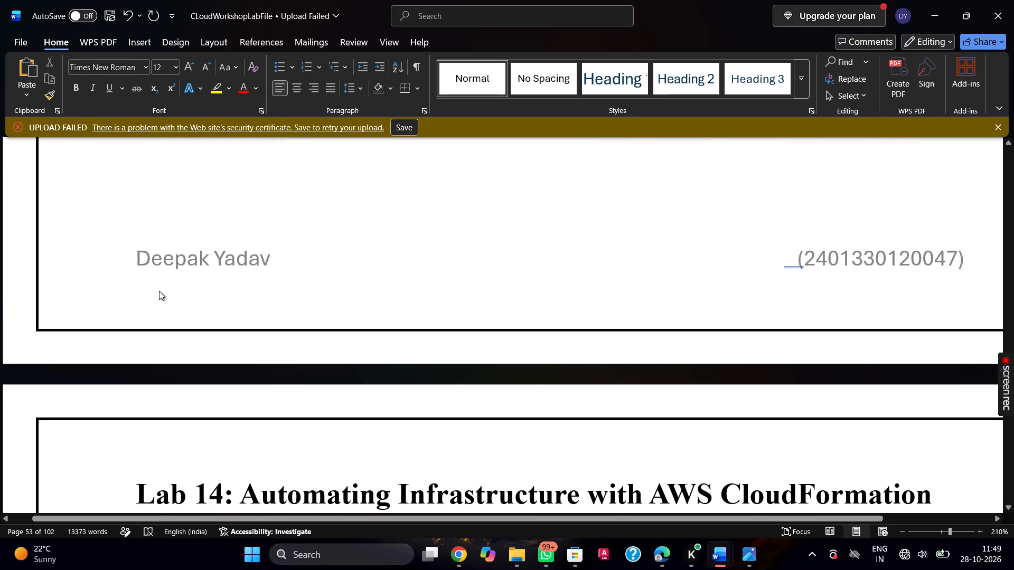
scroll(159, 291, down, 6)
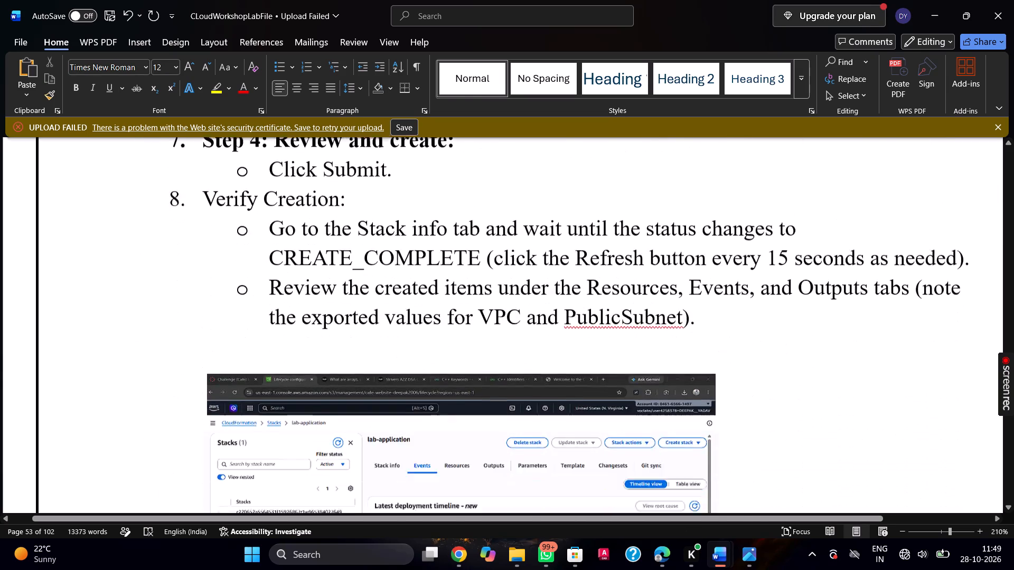
scroll(159, 291, down, 6)
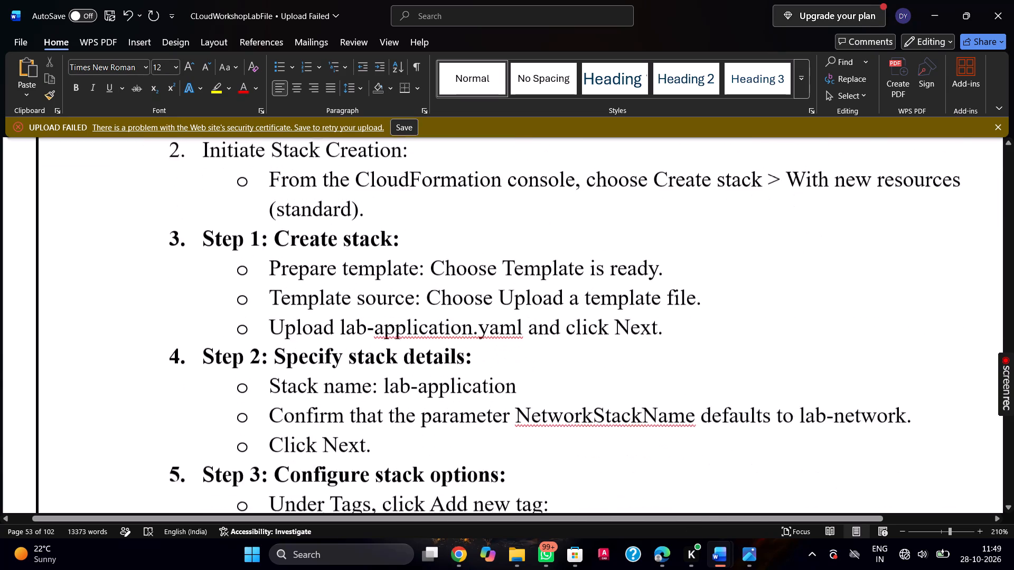
scroll(159, 291, down, 5)
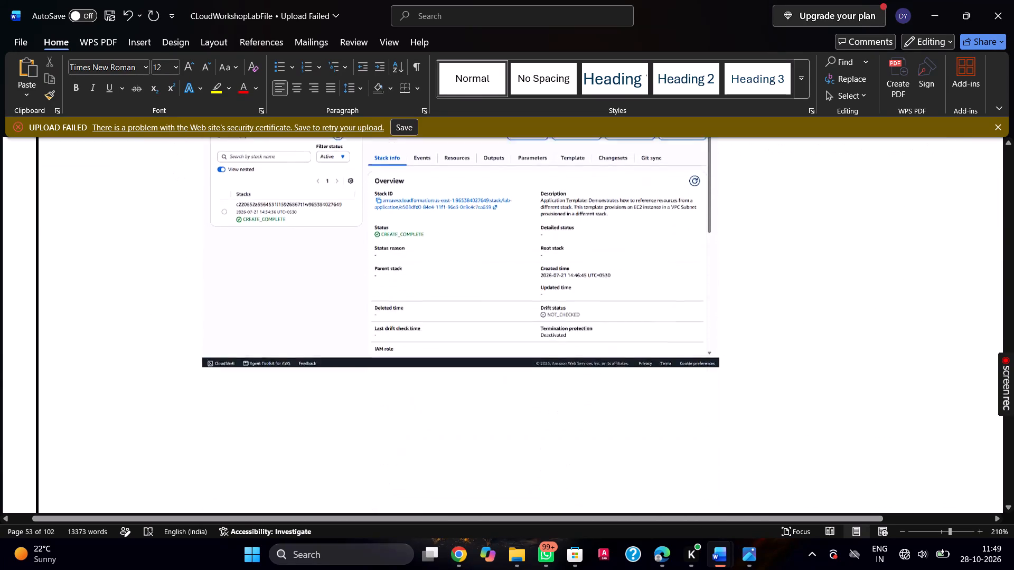
scroll(159, 291, down, 6)
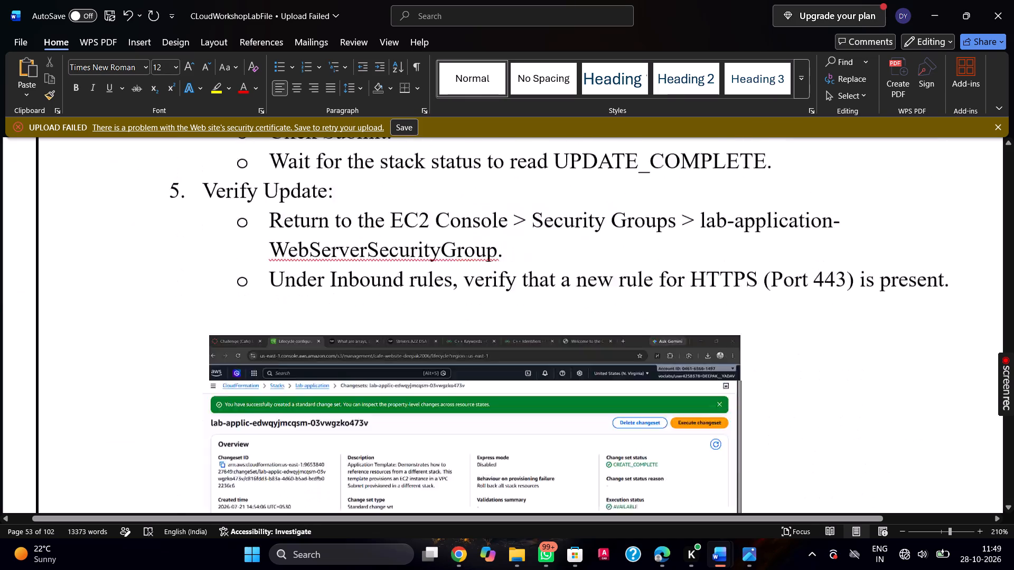
Examine the end of Lab 14, from Task 4's Infrastructure Composer page to the stack deletion and snapshot screenshots.
scroll(159, 291, down, 1)
scroll(159, 291, up, 2)
scroll(159, 291, down, 2)
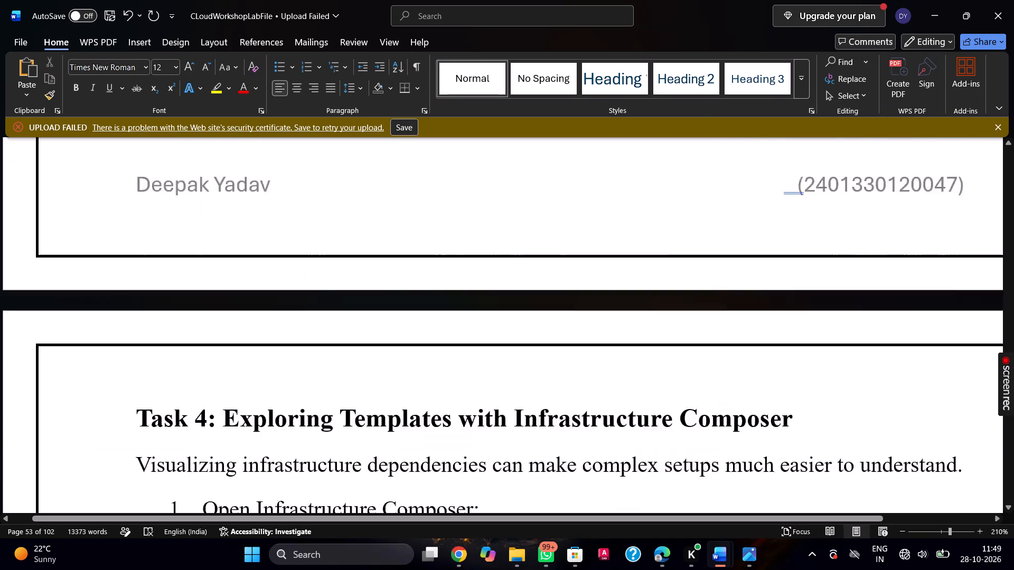
scroll(159, 291, down, 3)
scroll(159, 291, up, 2)
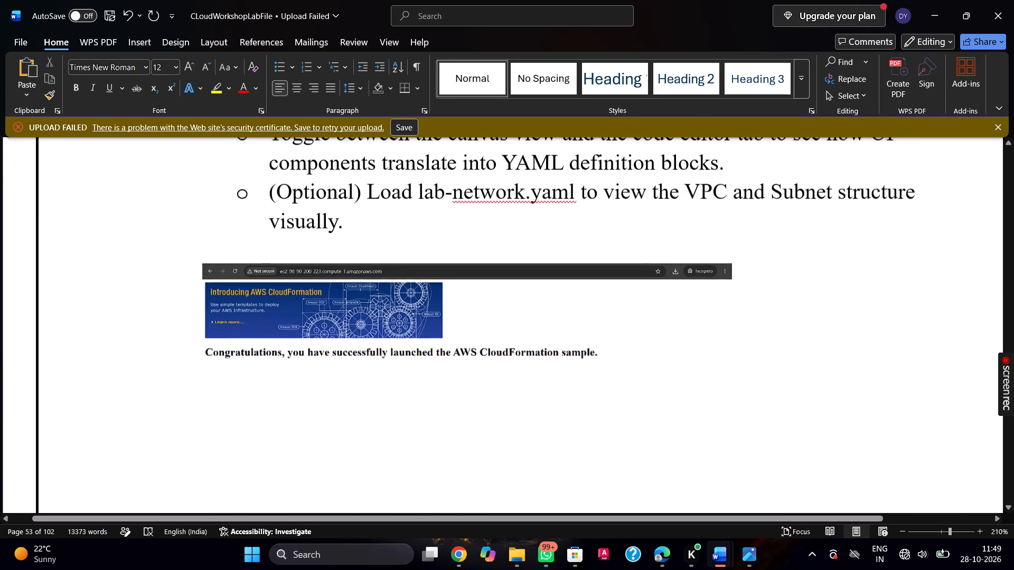
scroll(159, 291, down, 6)
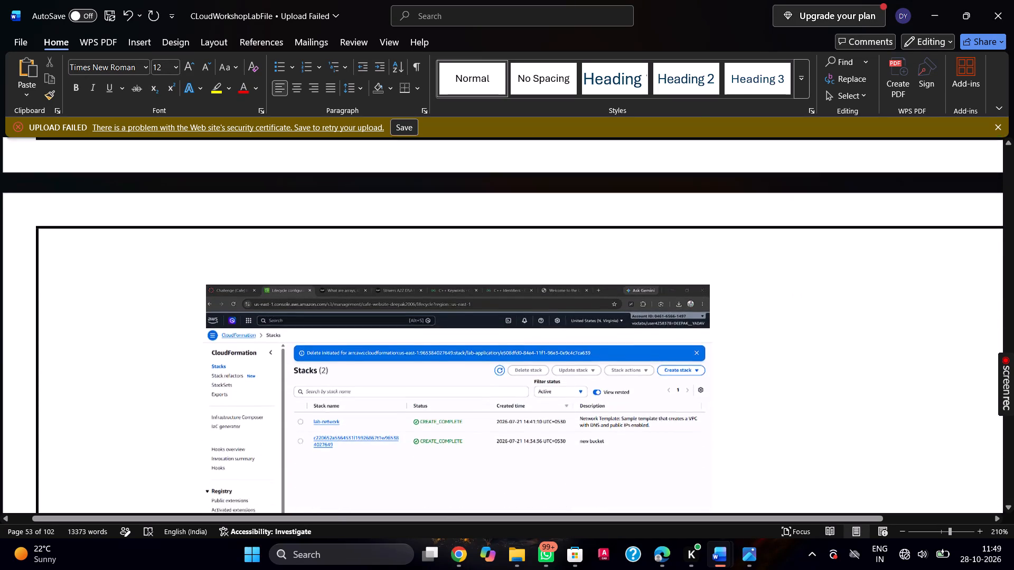
scroll(159, 291, down, 5)
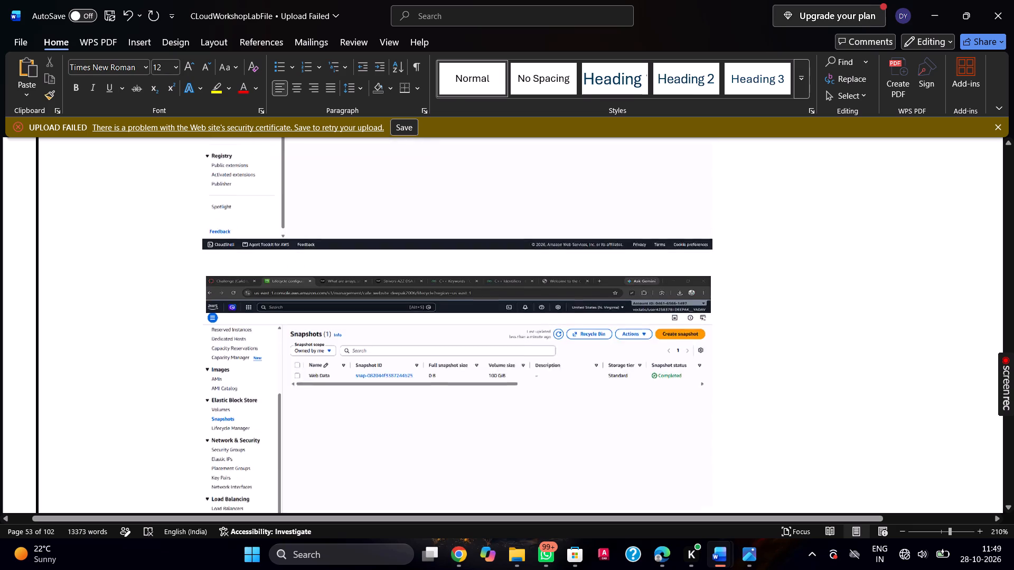
scroll(159, 291, down, 2)
Examine Lab 15 from its heading through the VS Code and S3 template screenshots to Task 3's static website commands.
scroll(159, 291, down, 1)
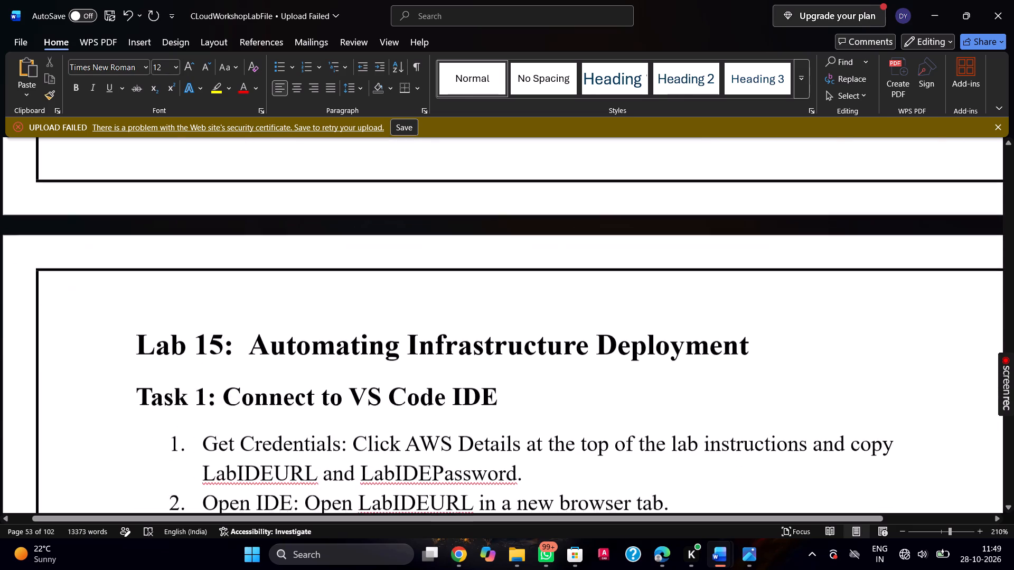
scroll(159, 291, down, 2)
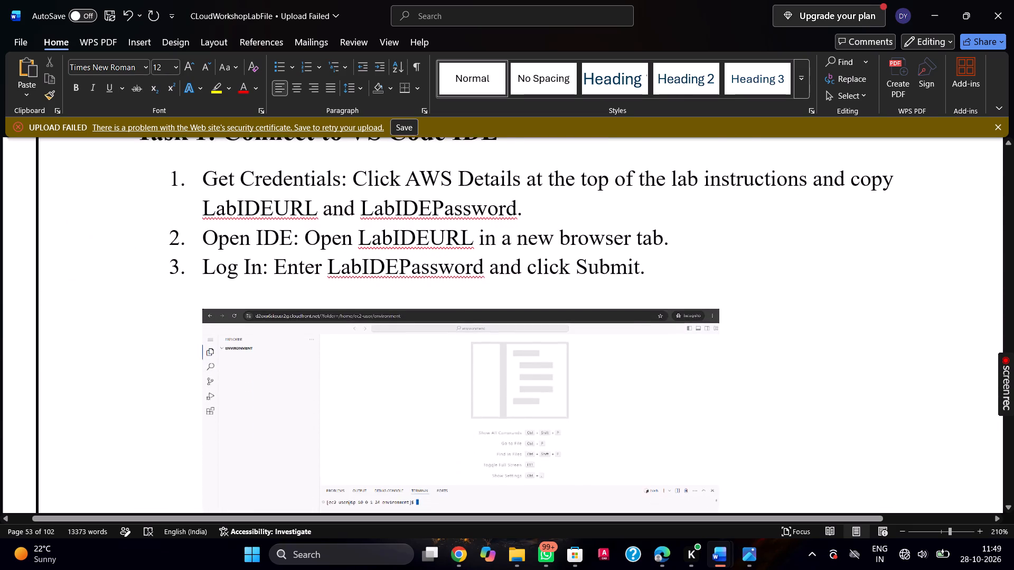
scroll(159, 291, down, 5)
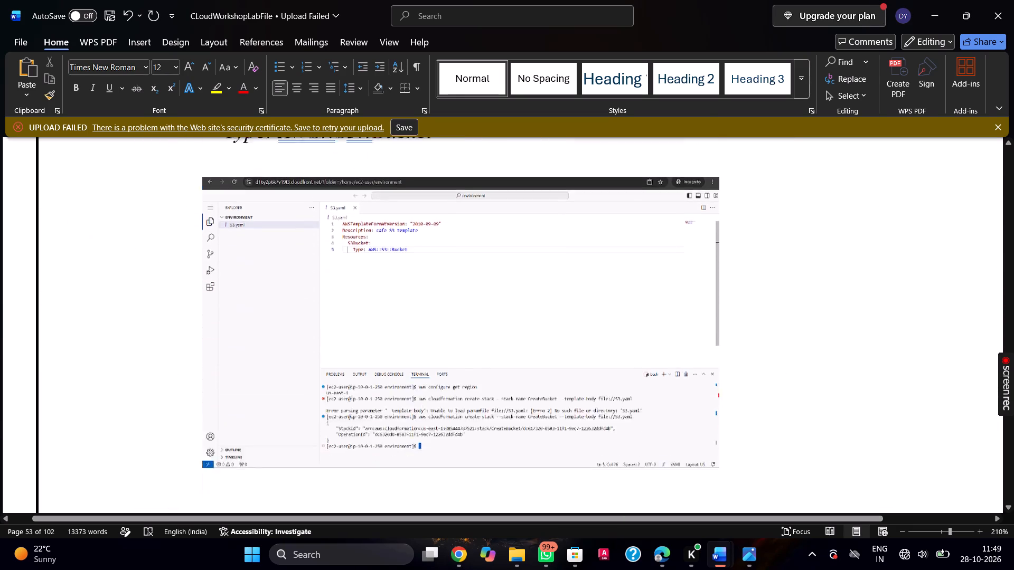
scroll(159, 291, down, 4)
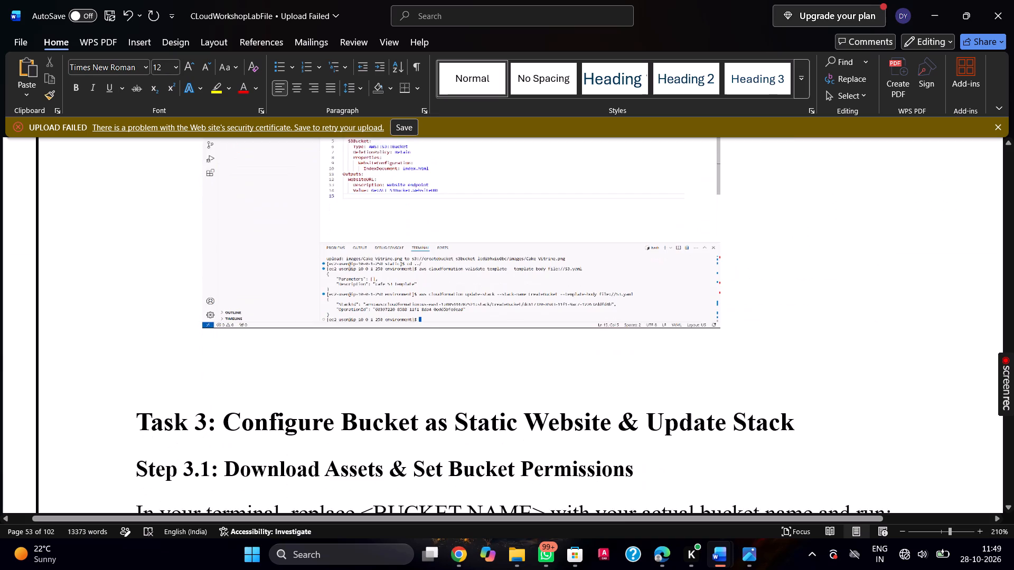
scroll(159, 291, down, 2)
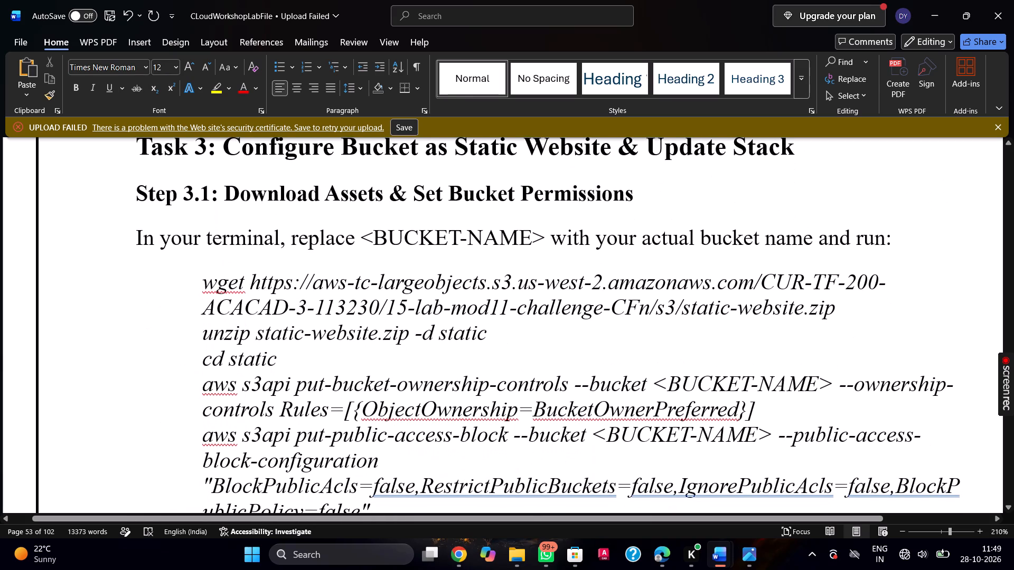
scroll(159, 291, down, 3)
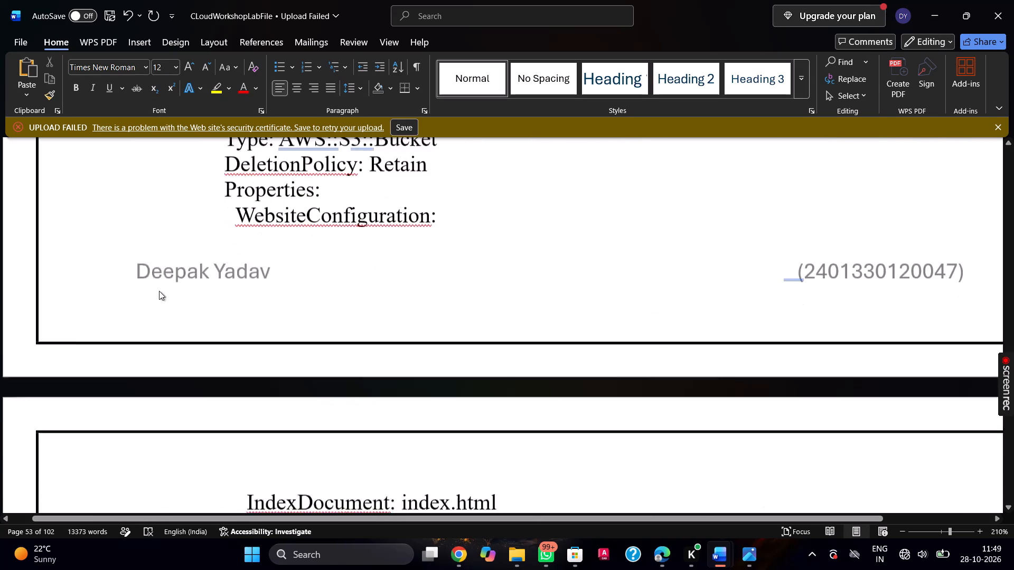
Examine Lab 15 from Step 3.3's stack update through the CafeNetworkPipeline screenshot to Task 6's network stack outputs.
scroll(159, 291, down, 5)
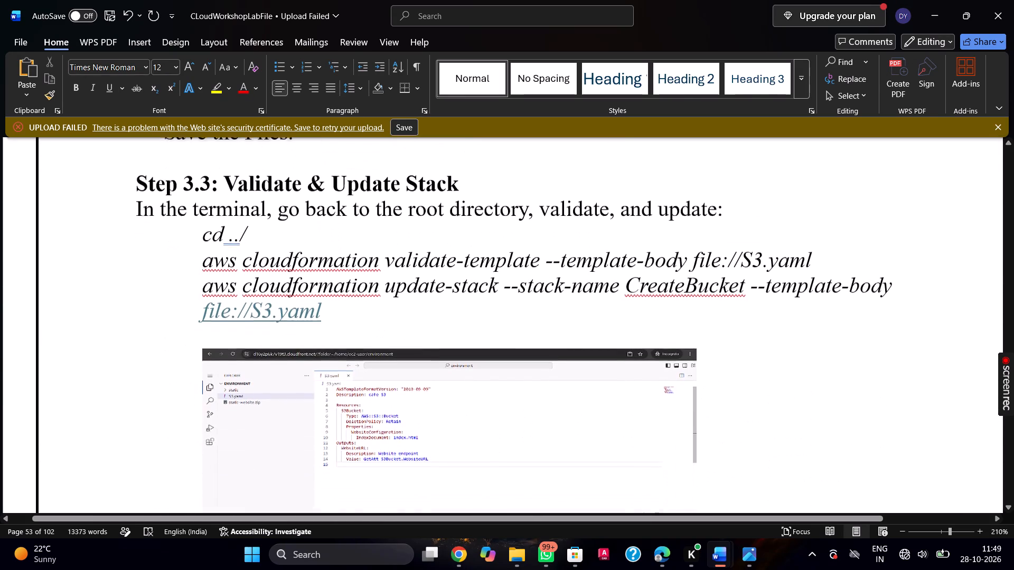
scroll(159, 291, down, 6)
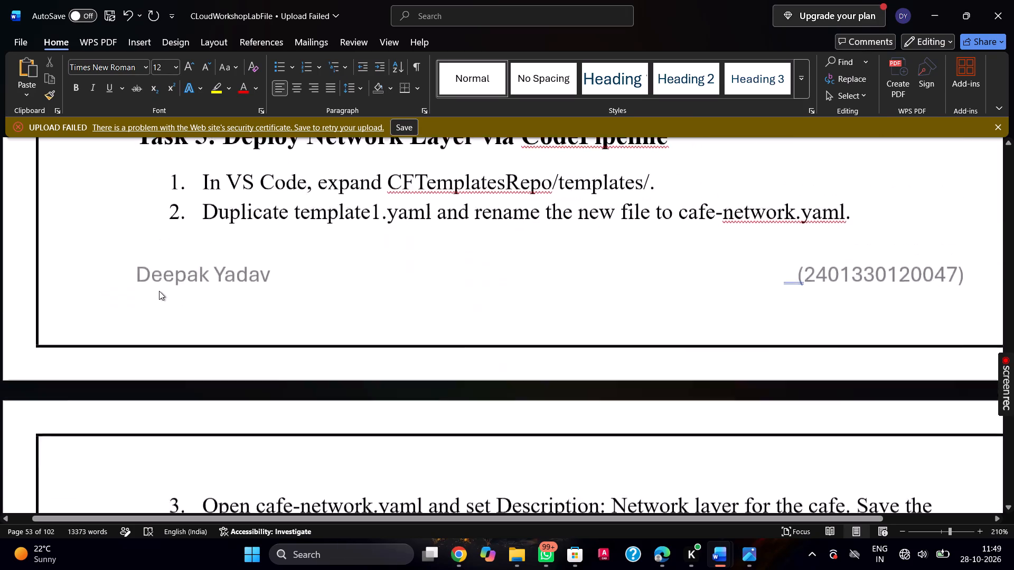
scroll(159, 291, down, 3)
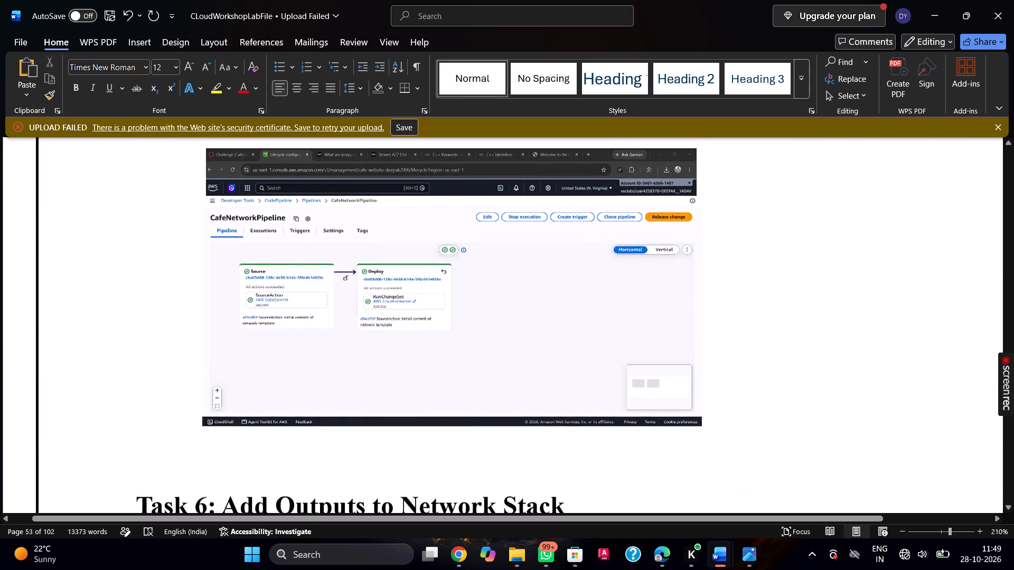
scroll(159, 291, down, 2)
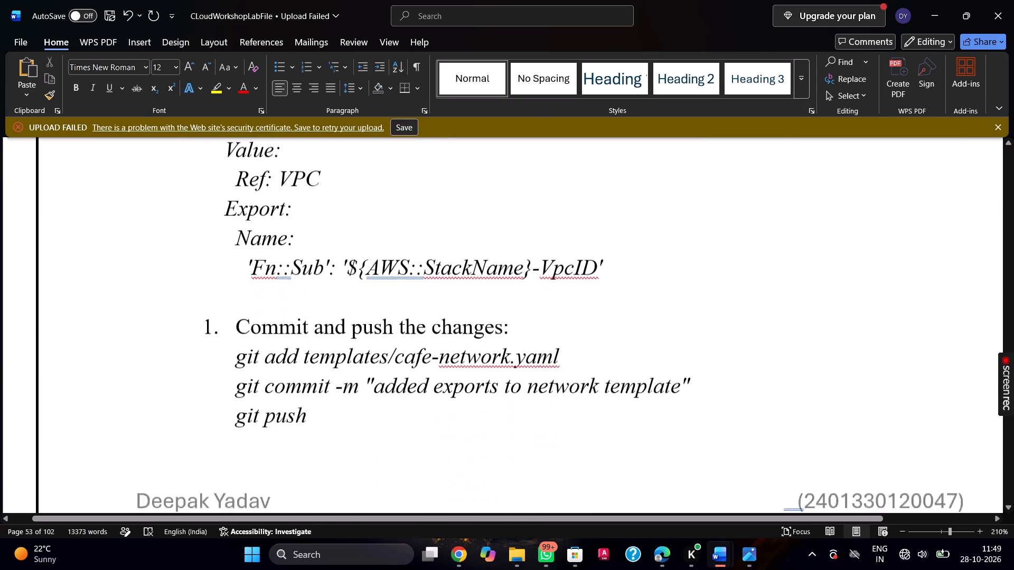
Examine the rest of Lab 15, from the update-cafe-network outputs screenshot through the Café website and key pairs screenshots to its last page.
scroll(159, 291, down, 3)
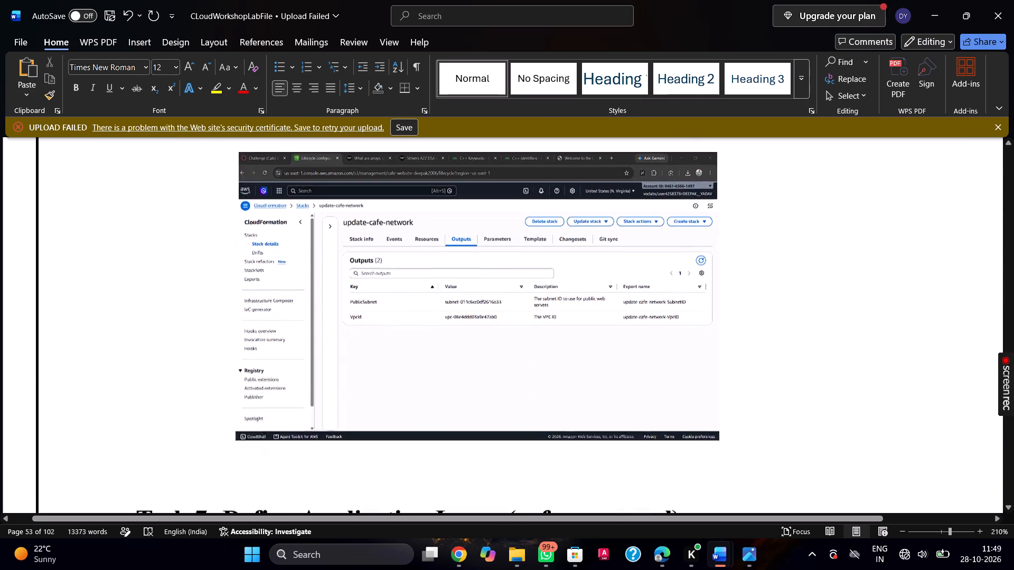
scroll(159, 291, down, 5)
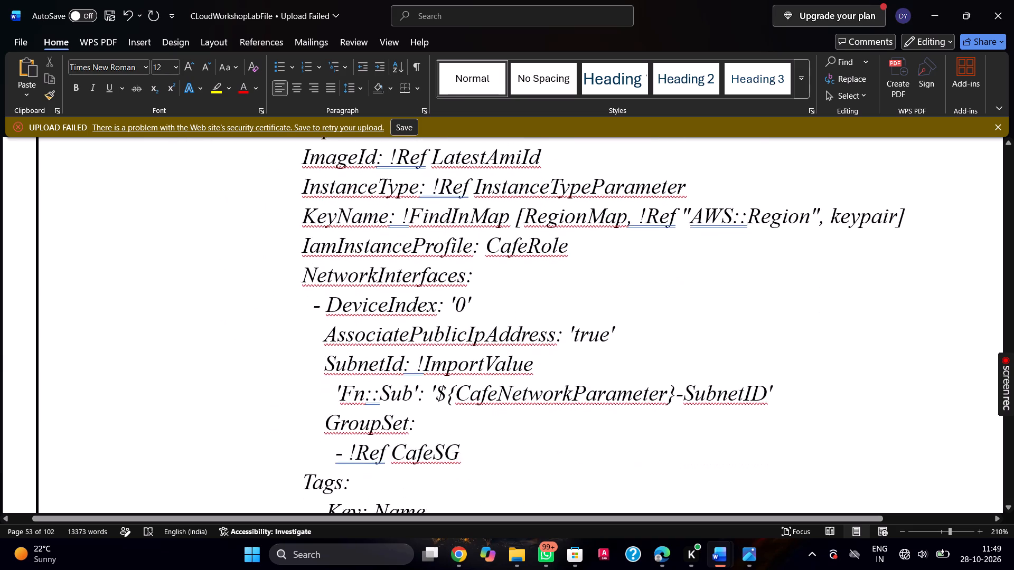
scroll(159, 291, down, 7)
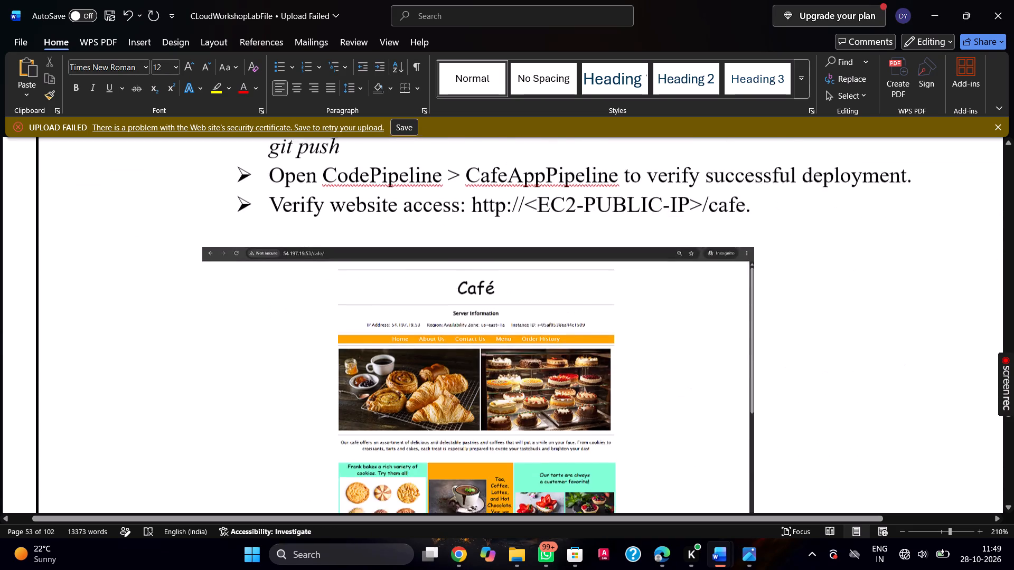
scroll(159, 291, down, 6)
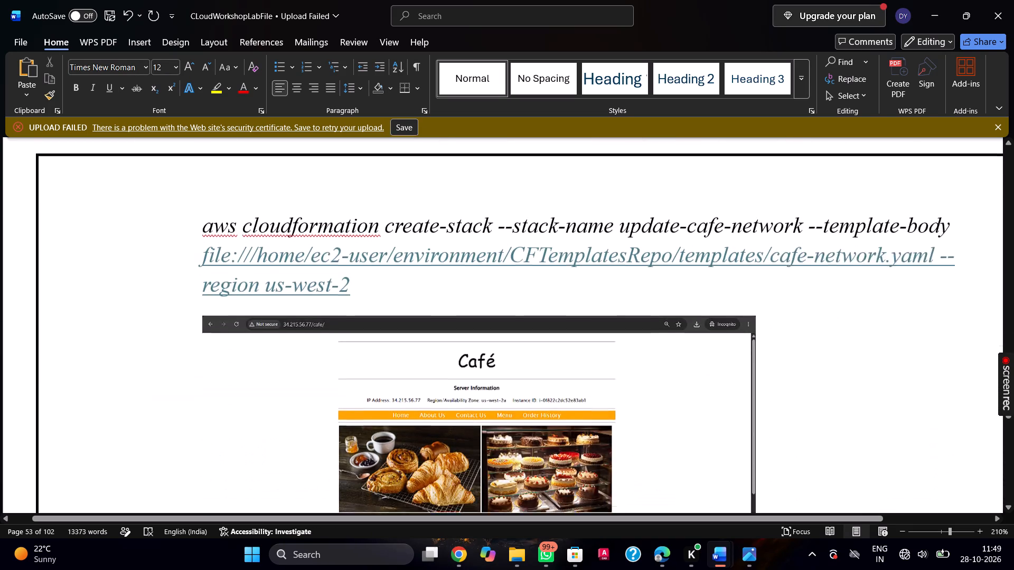
scroll(159, 291, down, 3)
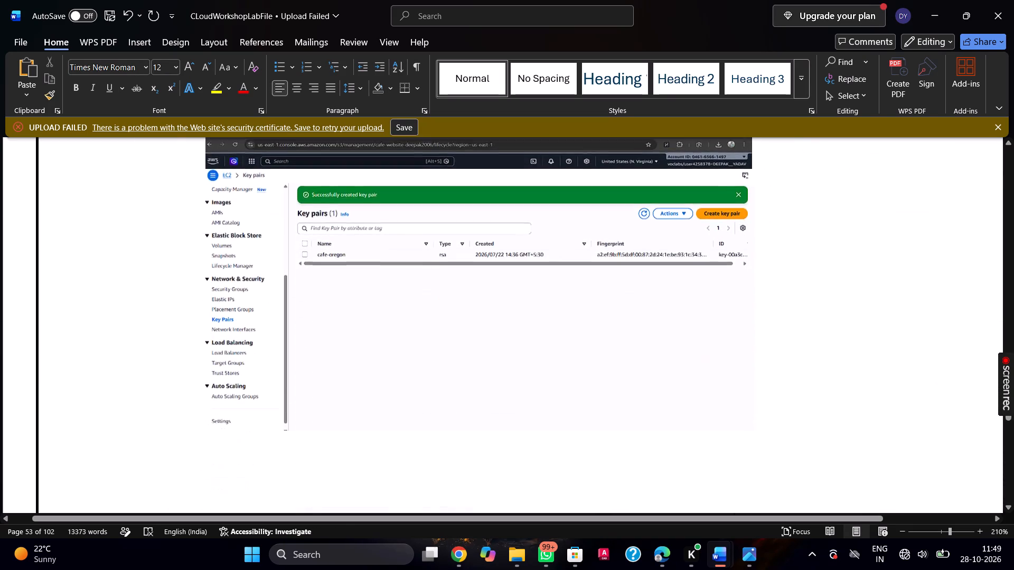
scroll(159, 291, down, 4)
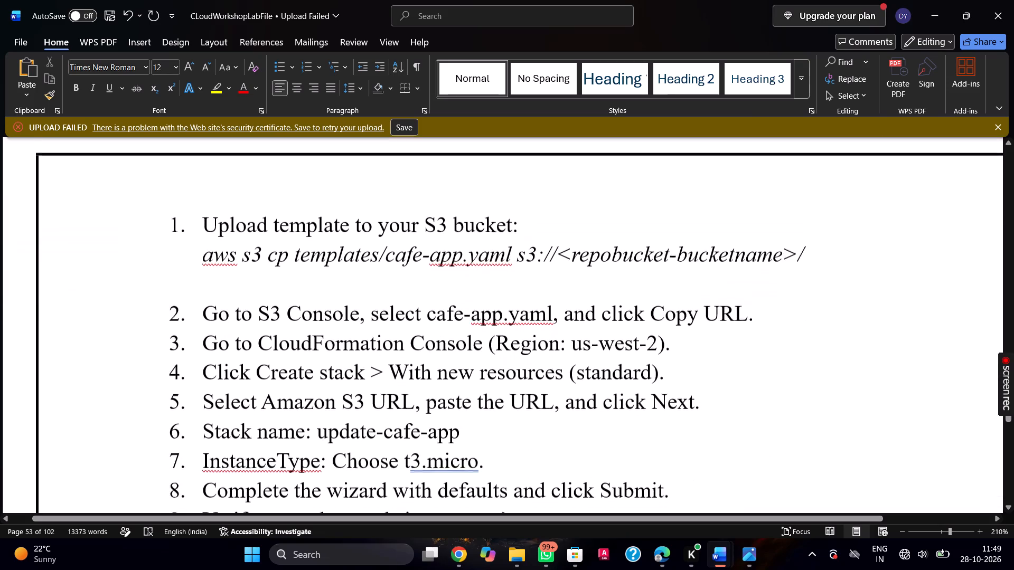
scroll(159, 291, down, 5)
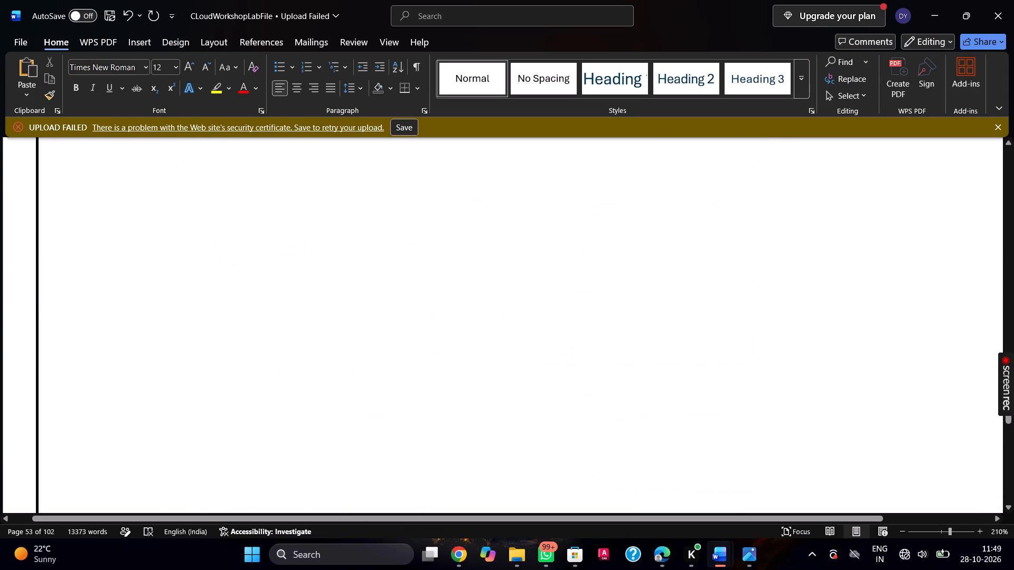
Examine Lab 16's Phase 1 pages and screenshots, from the lab heading through Task 4's testing to the Task 6 heading.
scroll(159, 291, down, 4)
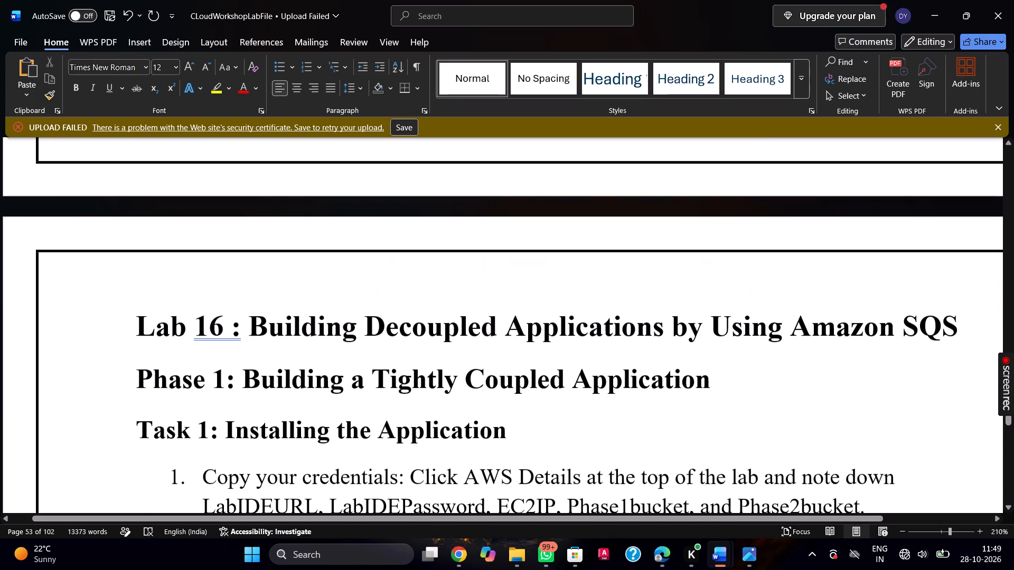
ctrl+scroll(159, 291, up, 1)
scroll(159, 291, down, 2)
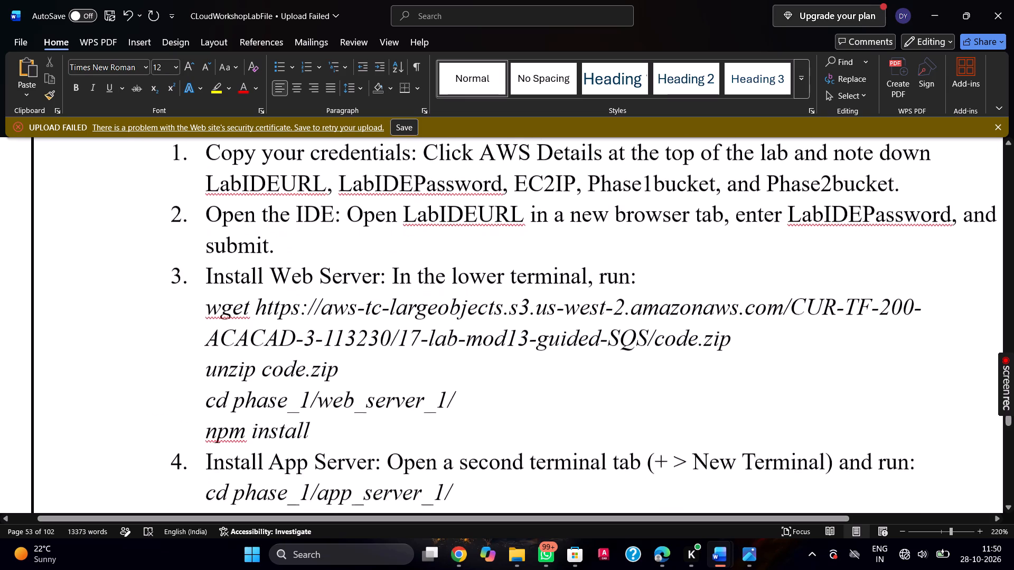
scroll(159, 291, down, 4)
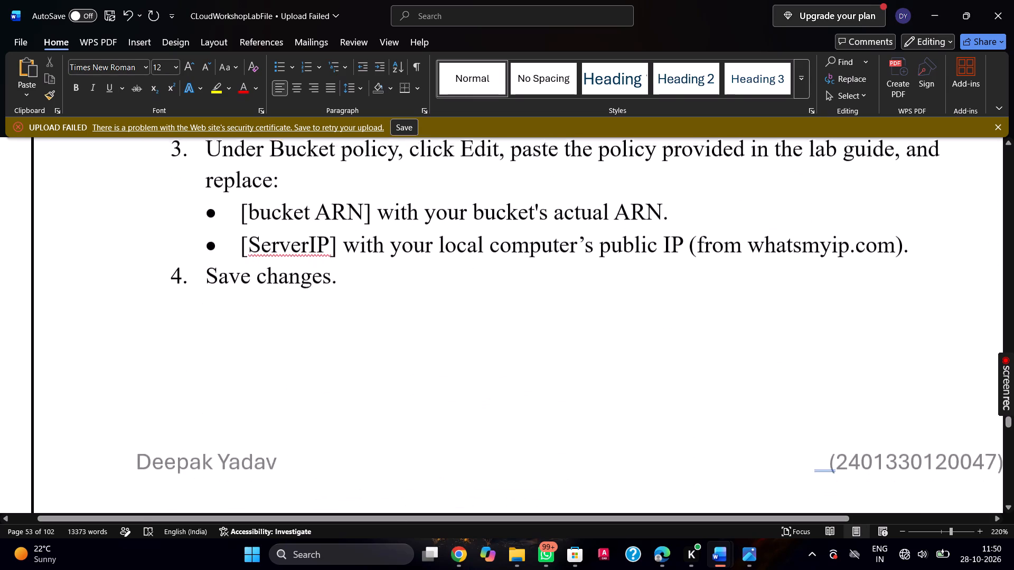
scroll(159, 291, down, 4)
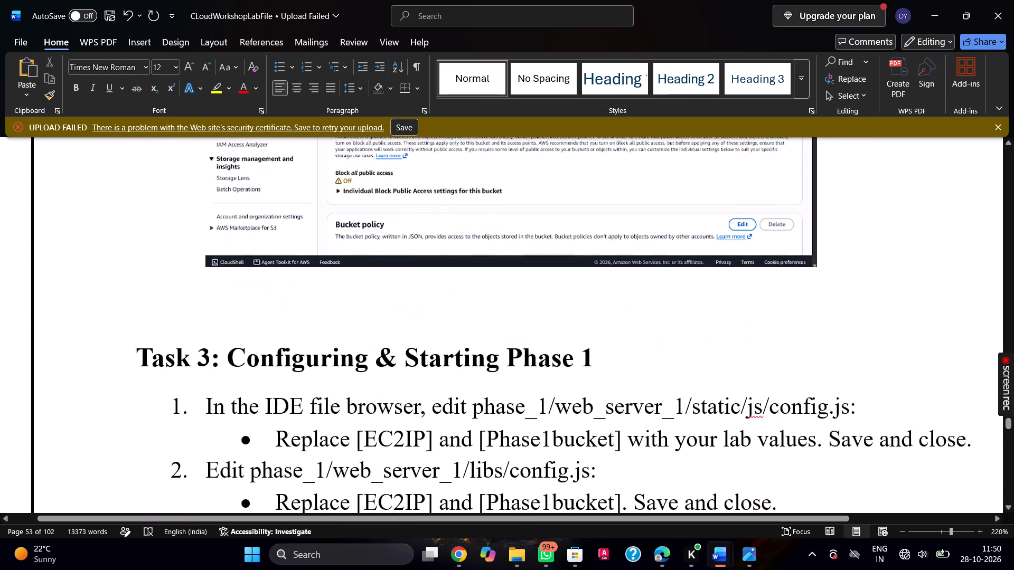
scroll(159, 291, down, 4)
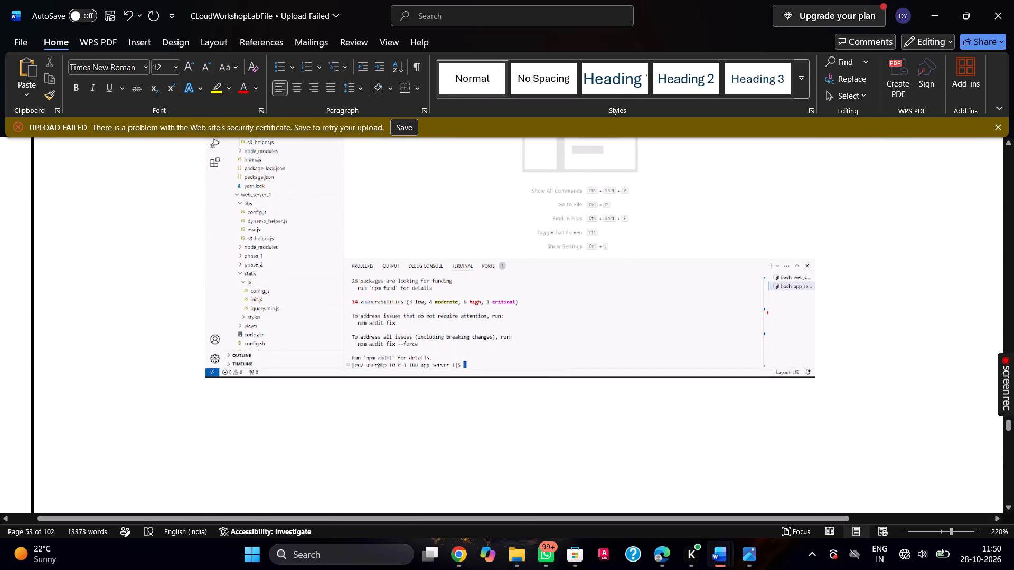
scroll(159, 291, down, 2)
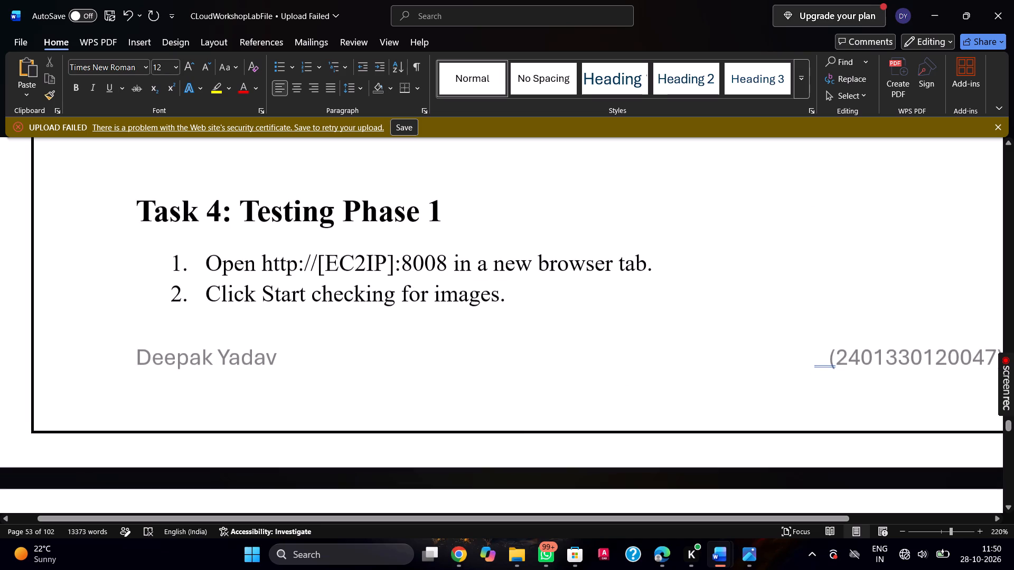
scroll(159, 291, down, 1)
scroll(159, 291, up, 4)
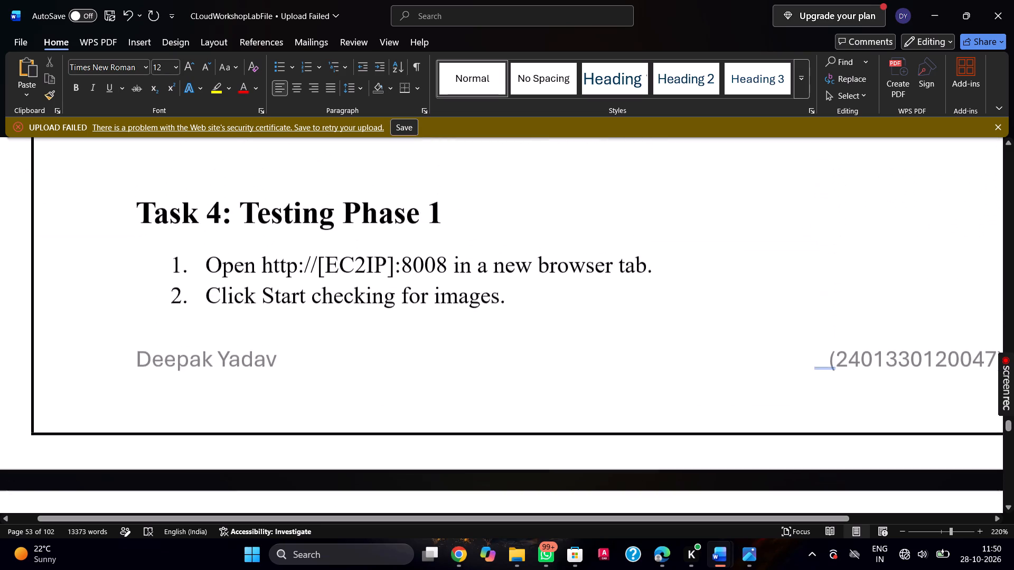
scroll(159, 291, up, 3)
scroll(159, 291, down, 4)
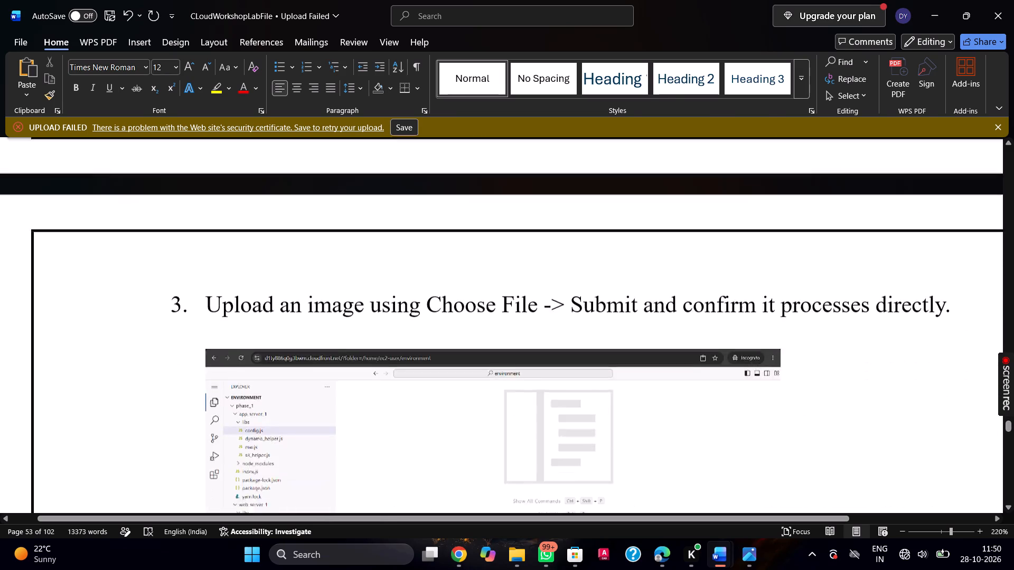
scroll(159, 291, down, 5)
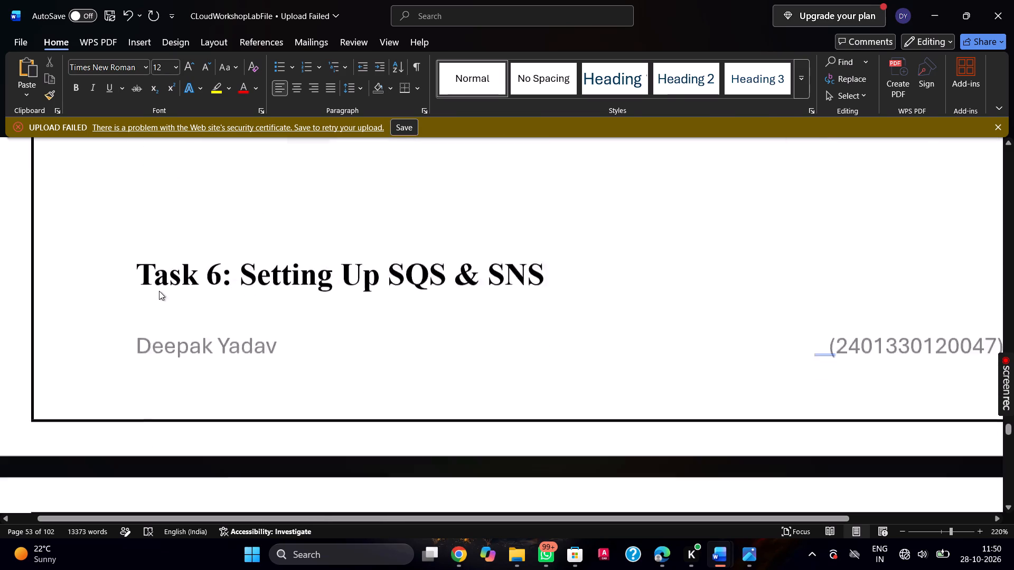
Examine Lab 16's Phase 2 pages and screenshot headers, from the SQS and SNS setup through the bucket event notification to Task 9.
scroll(159, 291, down, 6)
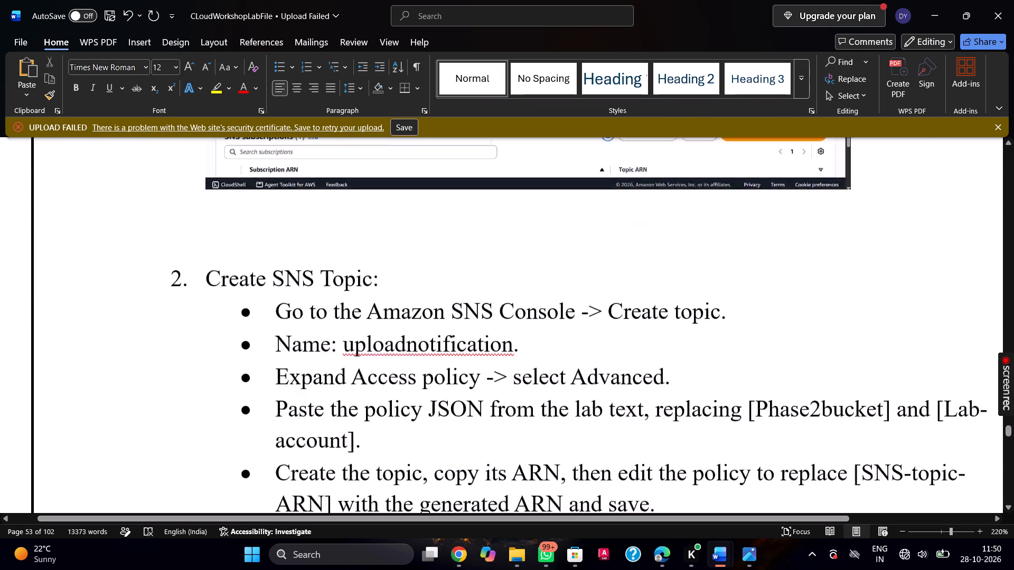
scroll(159, 291, down, 5)
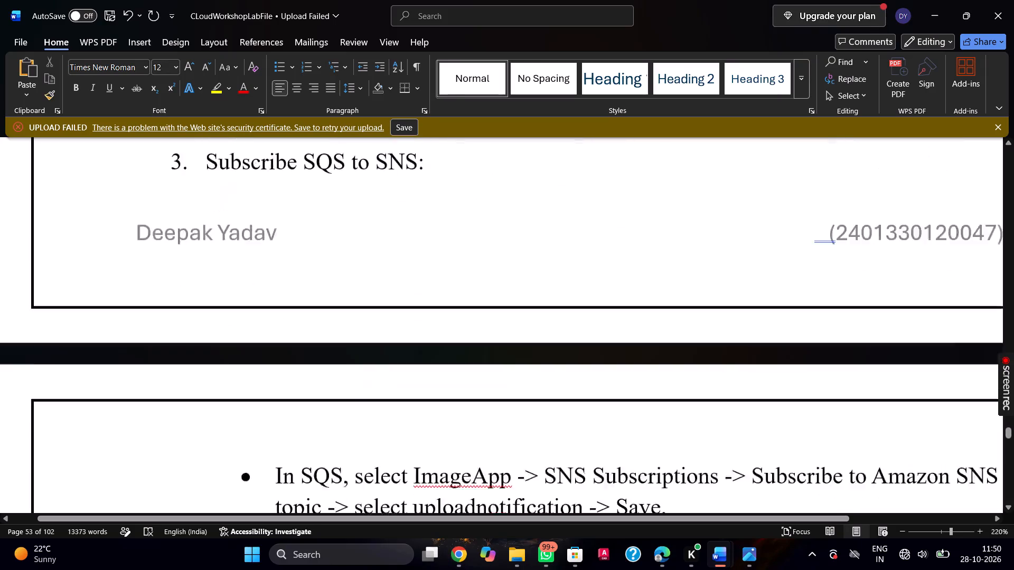
scroll(159, 291, down, 5)
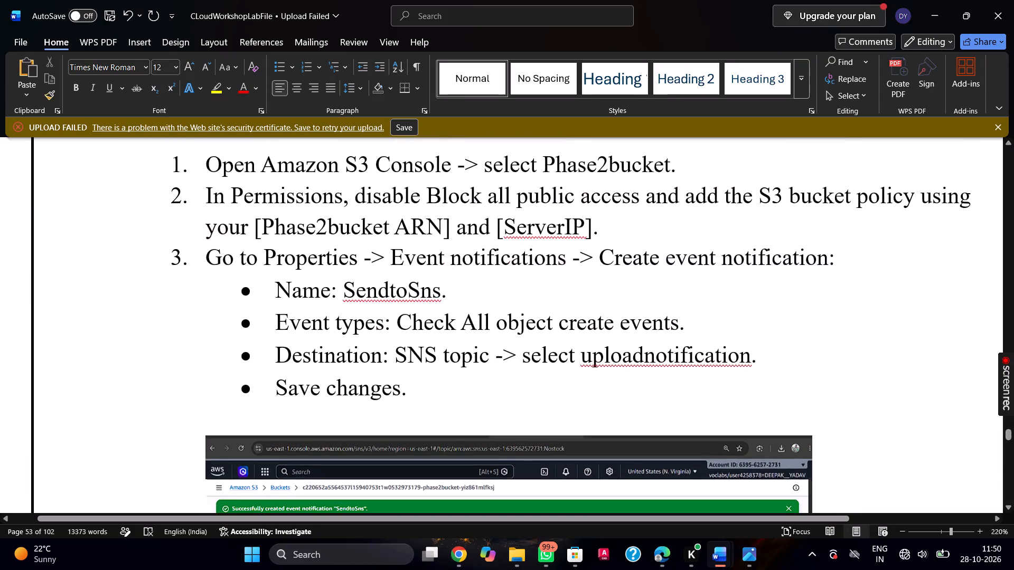
scroll(159, 291, down, 5)
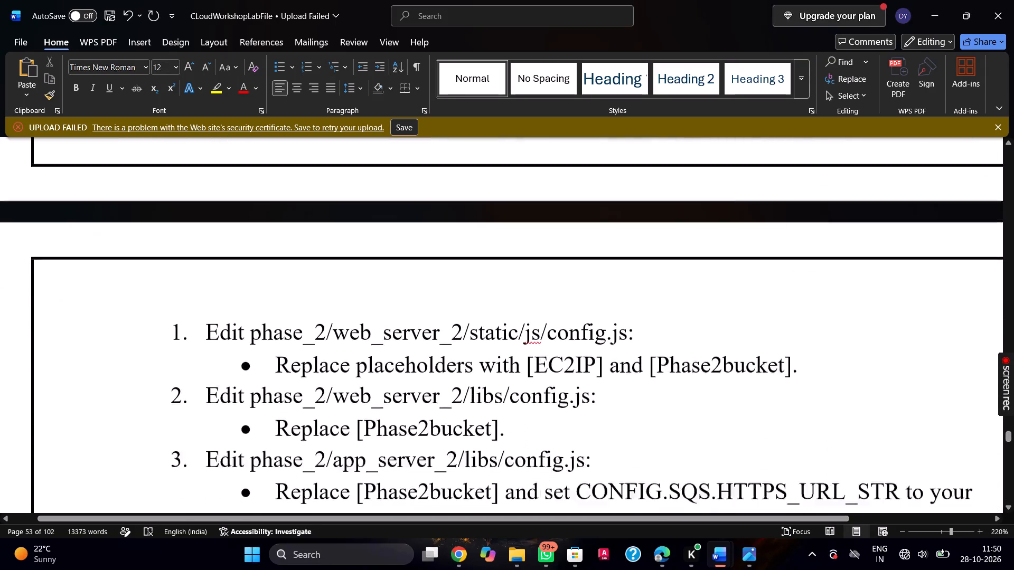
scroll(159, 291, down, 4)
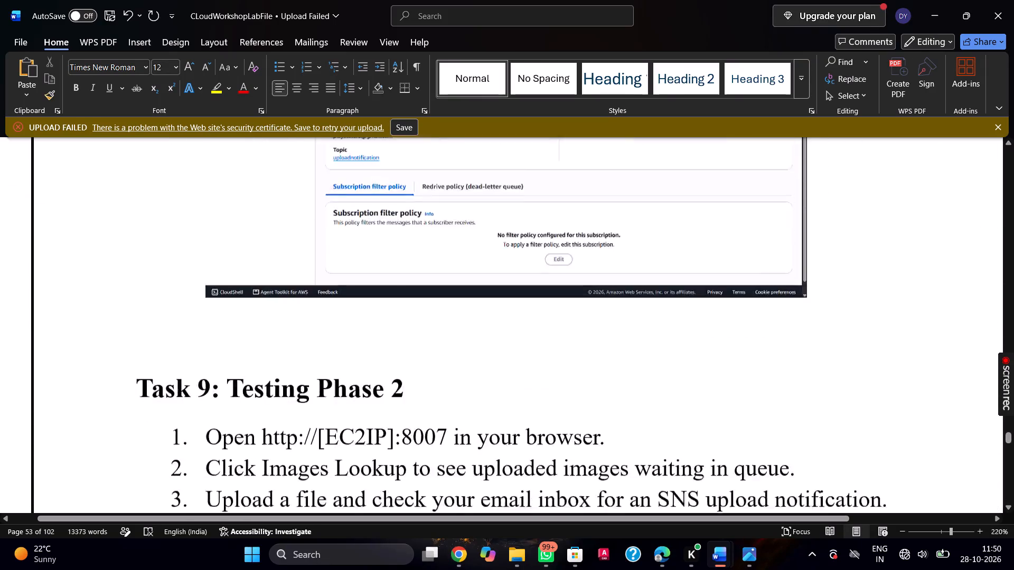
Push the Lab 17 heading from the bottom of Lab 16's last page to the top of the following page.
scroll(159, 291, down, 2)
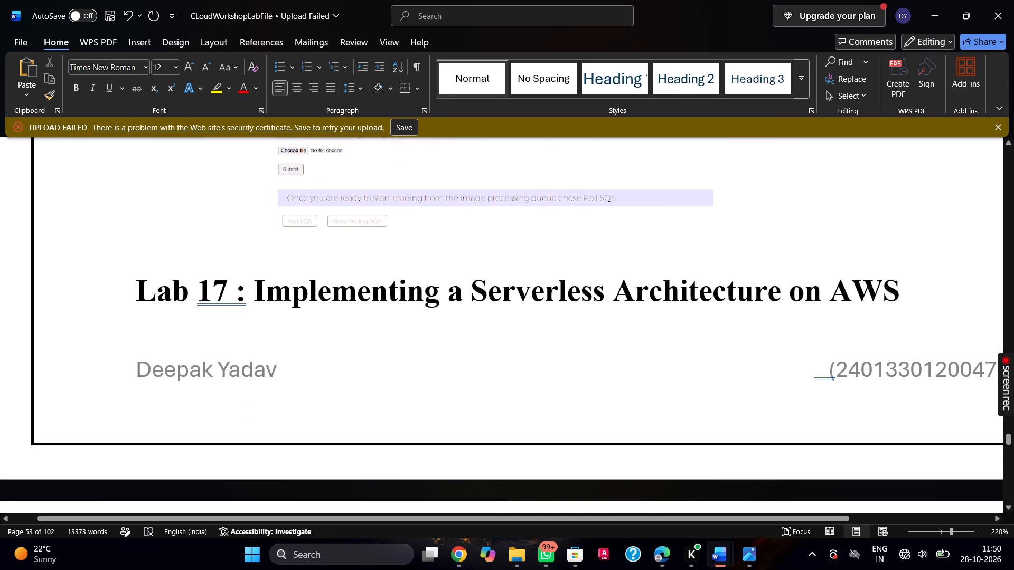
click(130, 287)
key(Return)
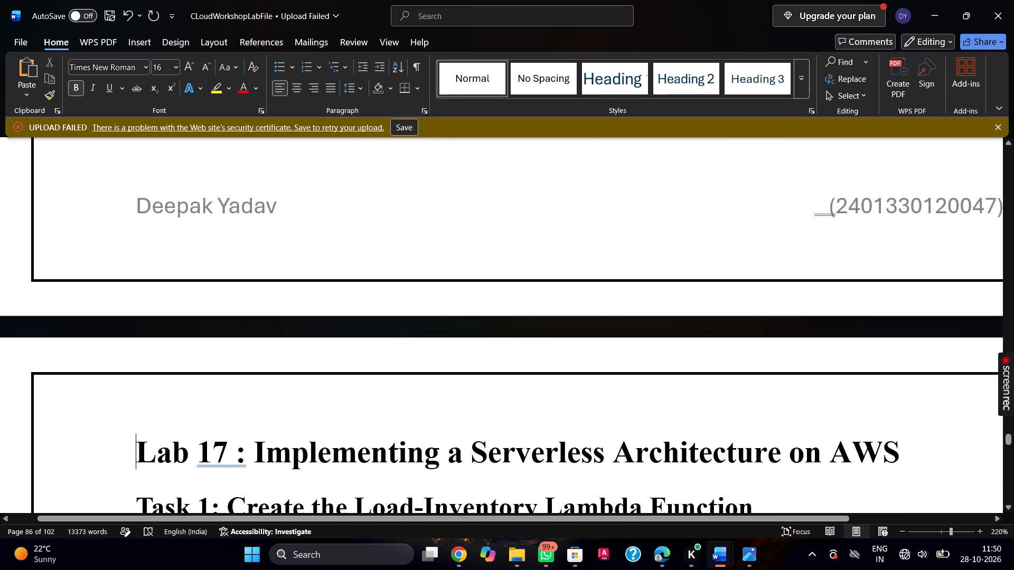
scroll(130, 287, up, 4)
scroll(130, 287, down, 3)
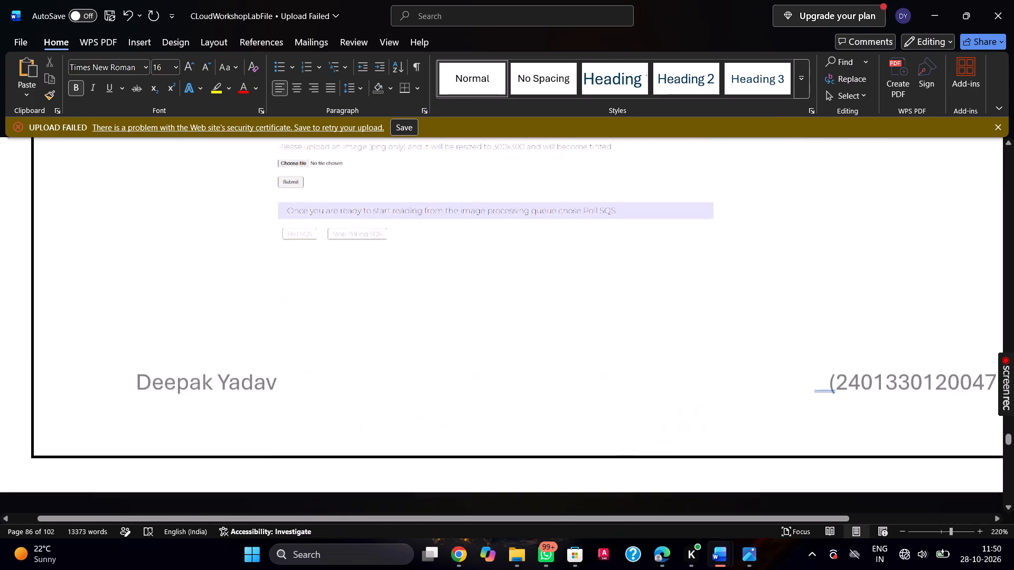
Examine Lab 17's opening pages and screenshot headers, from the Load-Inventory function through the S3 event setup to the inventory upload screenshot.
scroll(130, 287, down, 4)
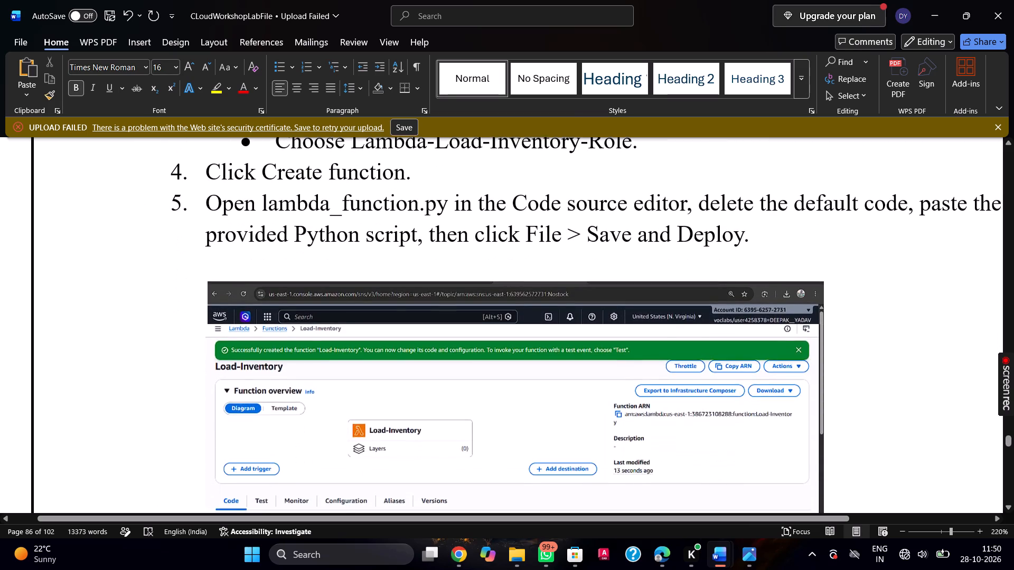
scroll(130, 287, down, 3)
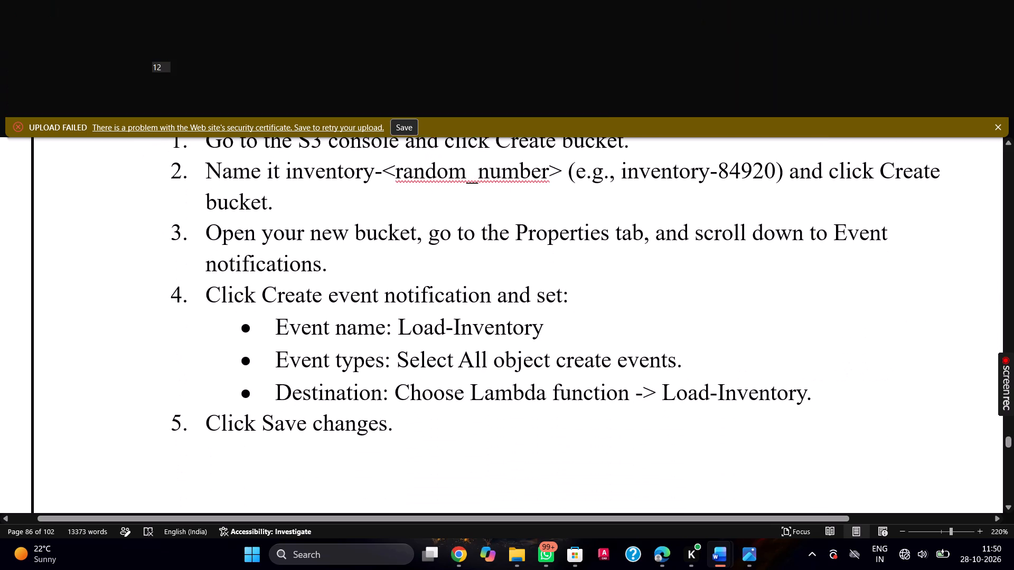
scroll(130, 287, down, 3)
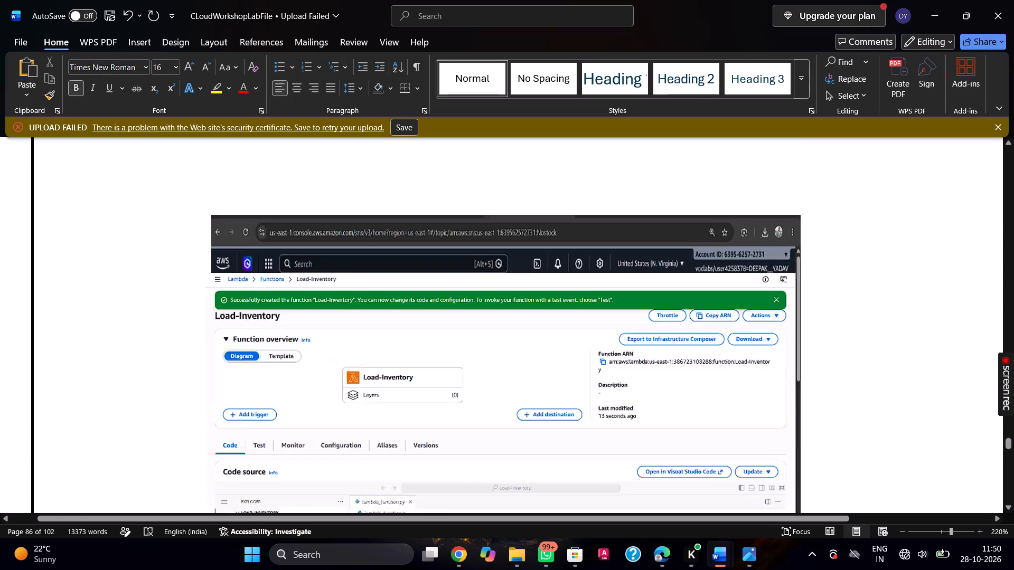
scroll(130, 287, down, 4)
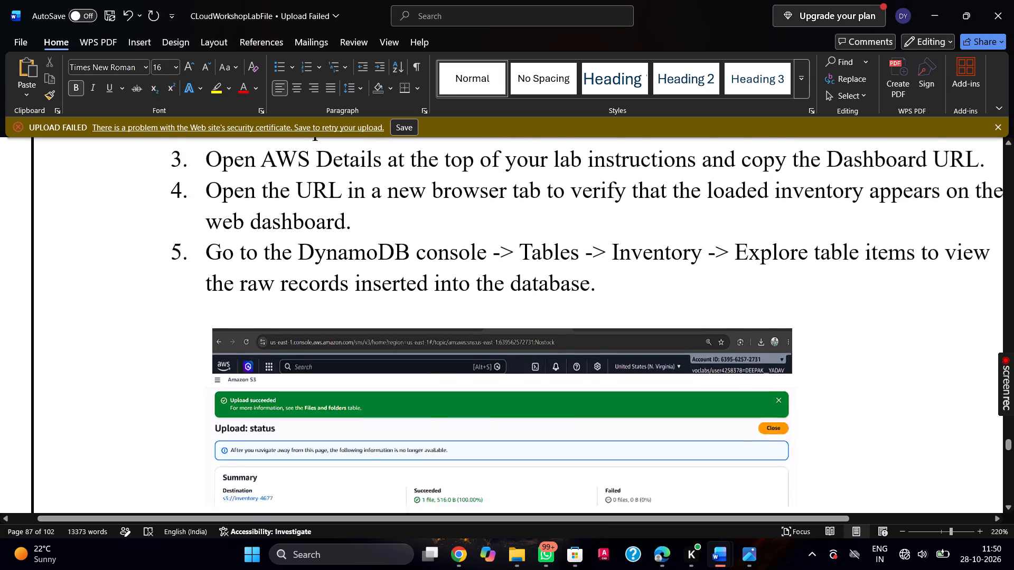
Examine the rest of Lab 17, from the NoStock topic and Check-Stock function screenshots through Task 6 to the Lab 18 heading.
scroll(130, 287, down, 5)
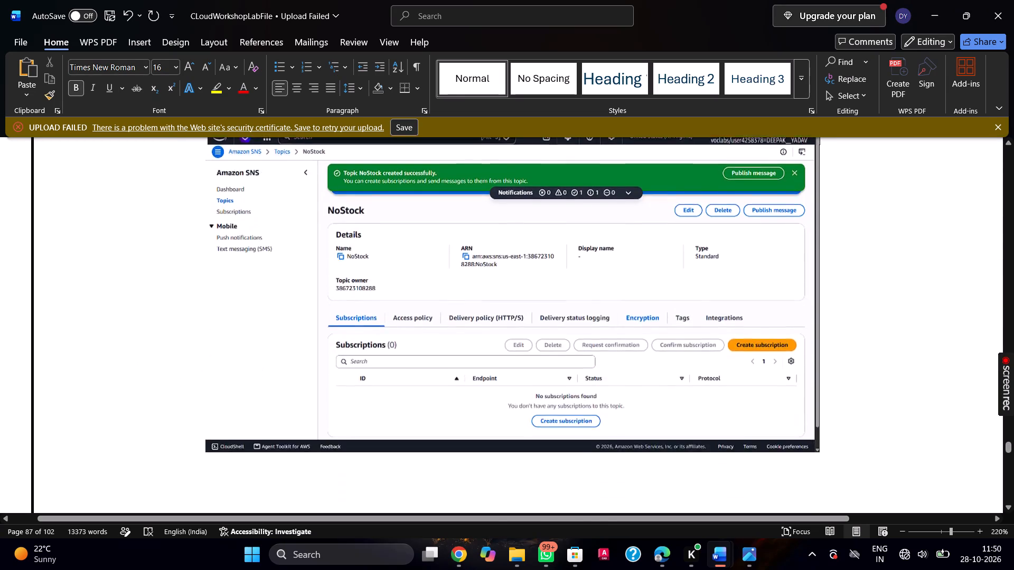
scroll(130, 287, down, 2)
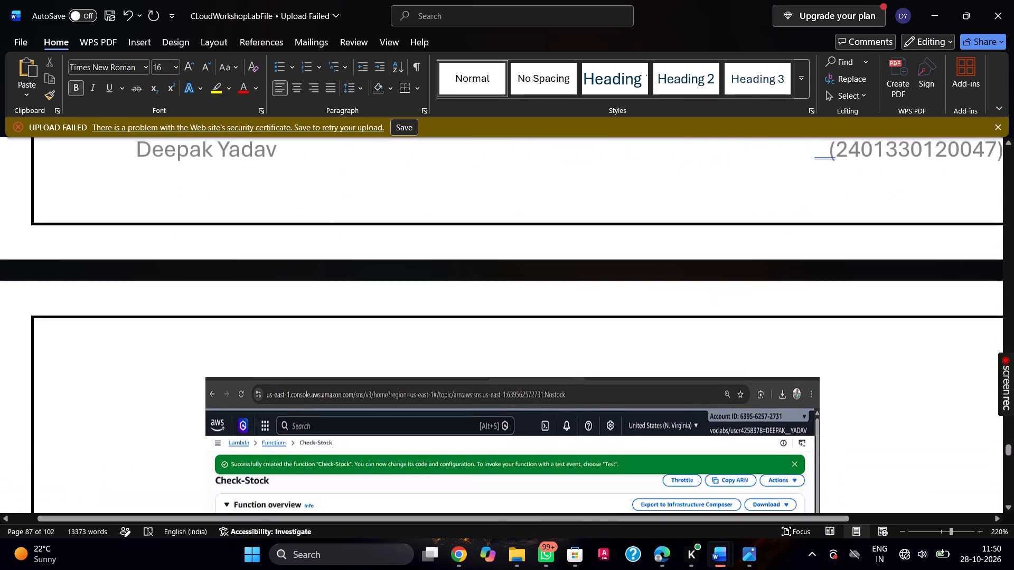
scroll(130, 287, down, 4)
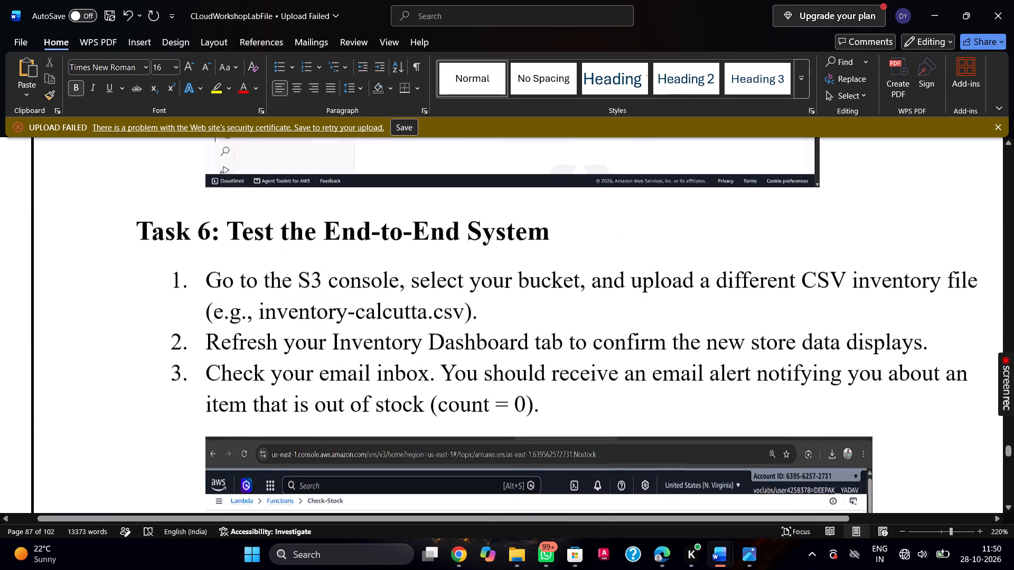
scroll(130, 287, down, 3)
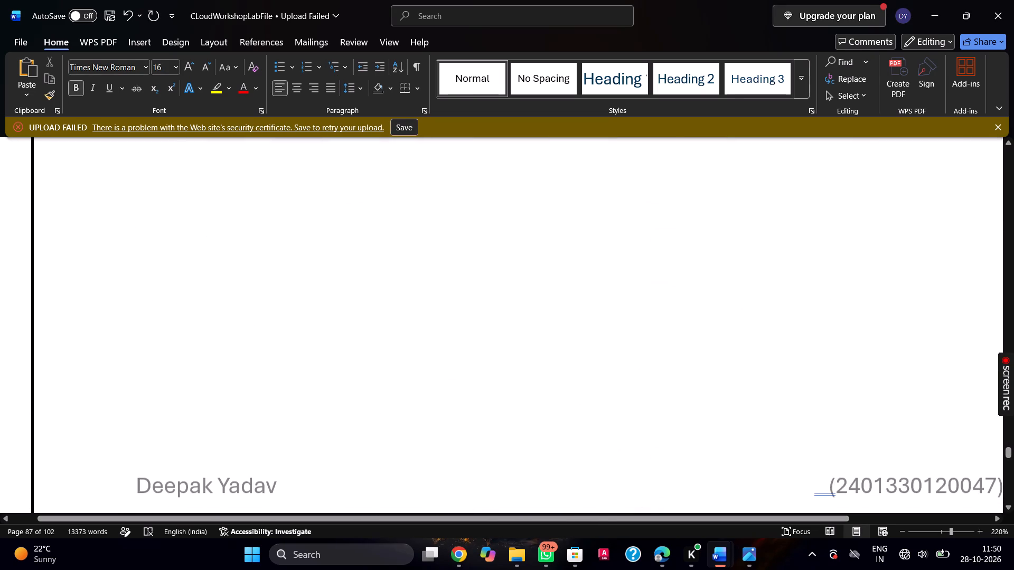
scroll(130, 287, down, 3)
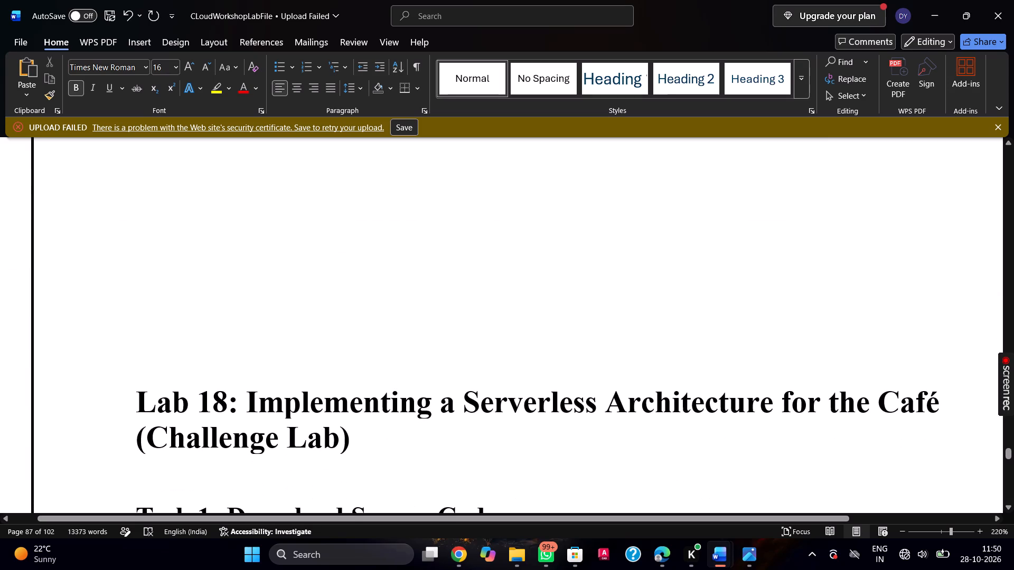
Remove the blank lines above the Lab 18 heading so it starts at the top of its page.
scroll(130, 287, up, 6)
scroll(130, 287, down, 1)
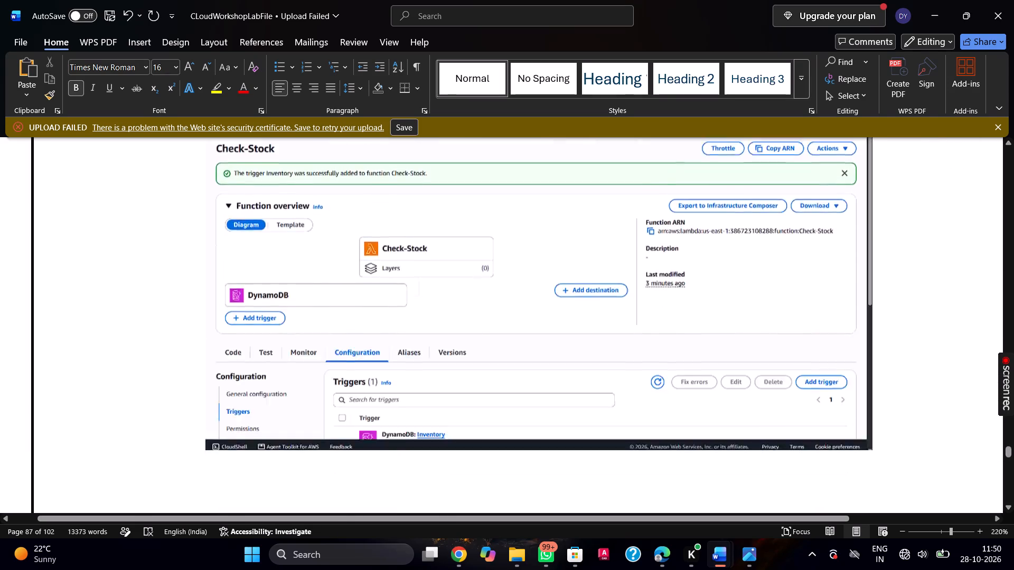
scroll(130, 287, down, 5)
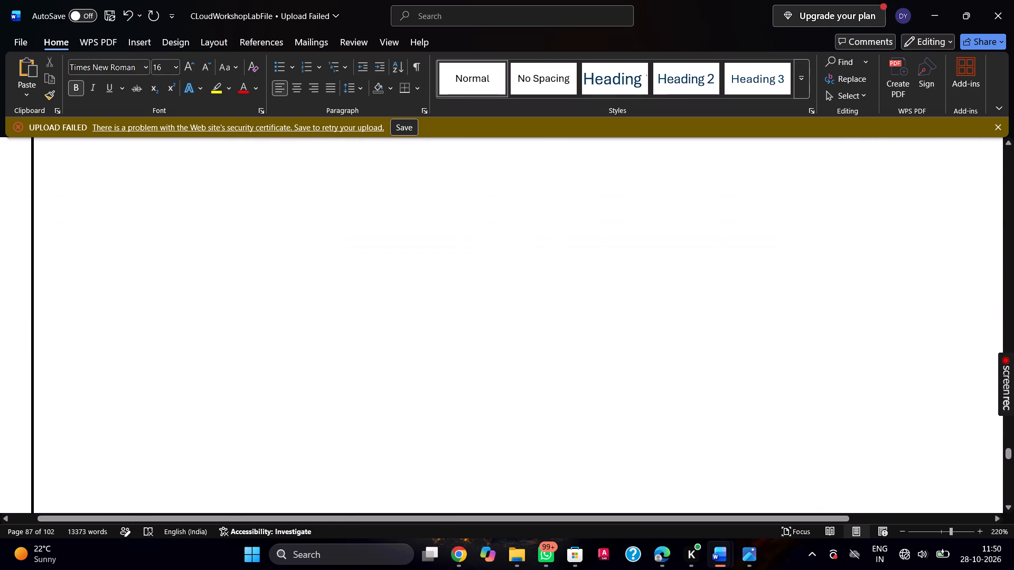
ctrl+scroll(63, 250, up, 1)
scroll(63, 250, down, 1)
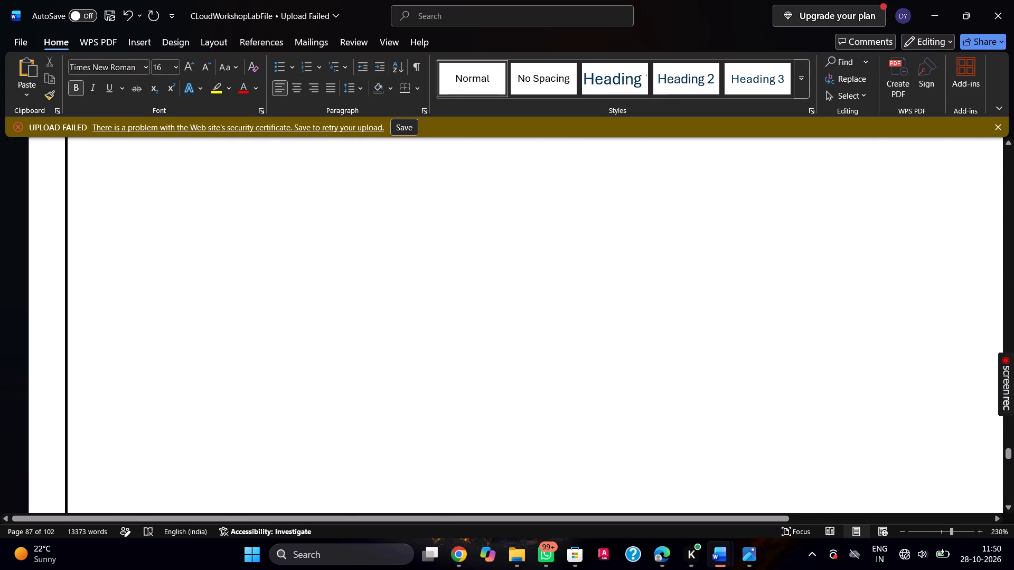
scroll(179, 290, down, 2)
scroll(178, 237, up, 1)
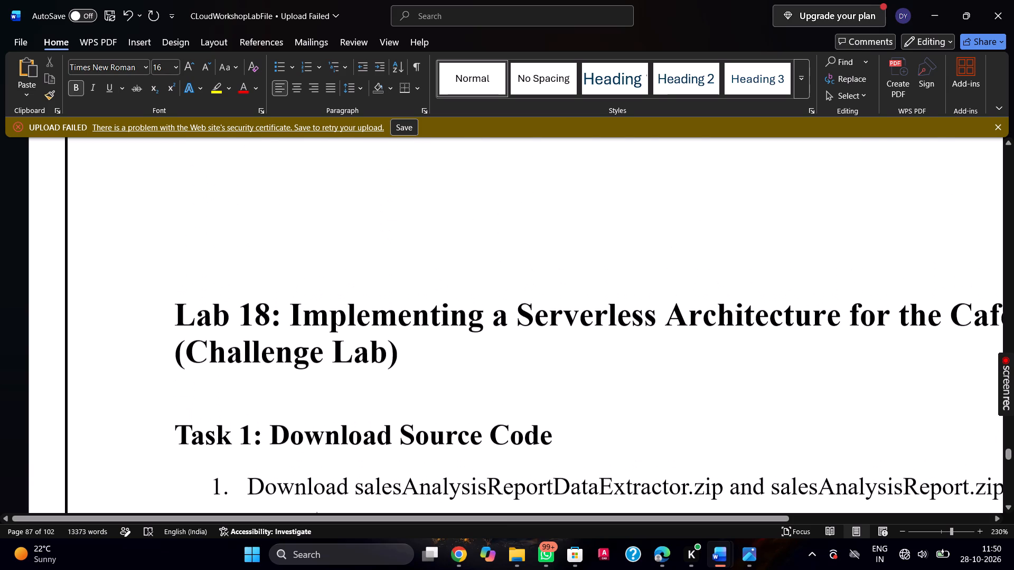
click(175, 304)
key(BackSpace)
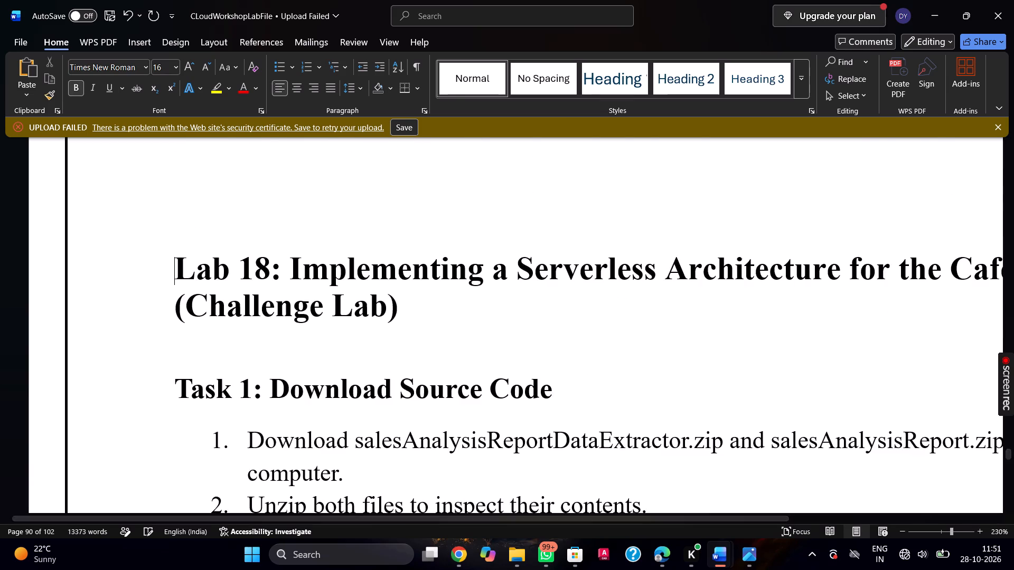
key(BackSpace)
key(BackSpace)
scroll(175, 304, up, 1)
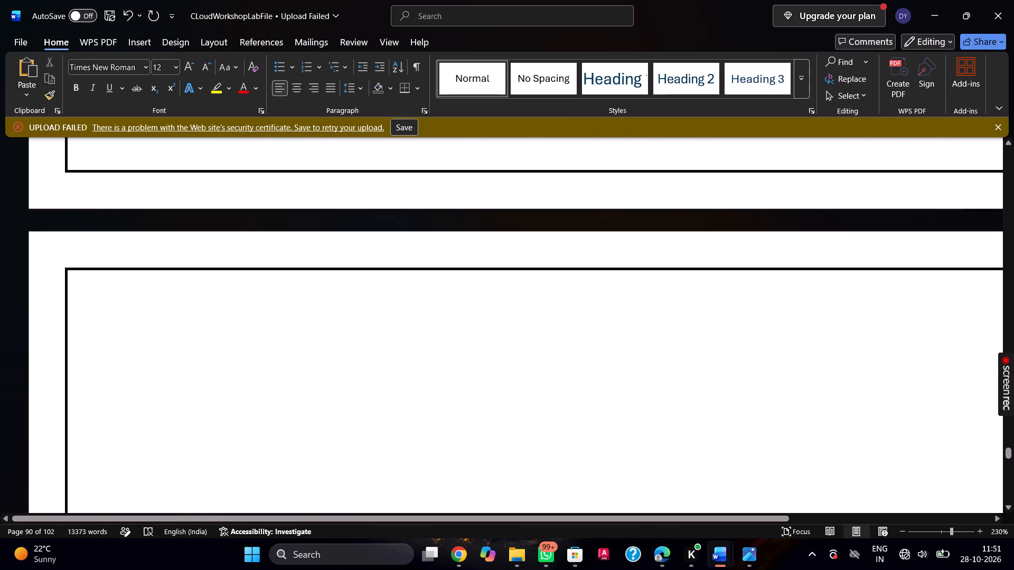
scroll(175, 304, up, 1)
key(BackSpace)
key(BackSpace)
key(BackSpace)
key(BackSpace)
key(BackSpace)
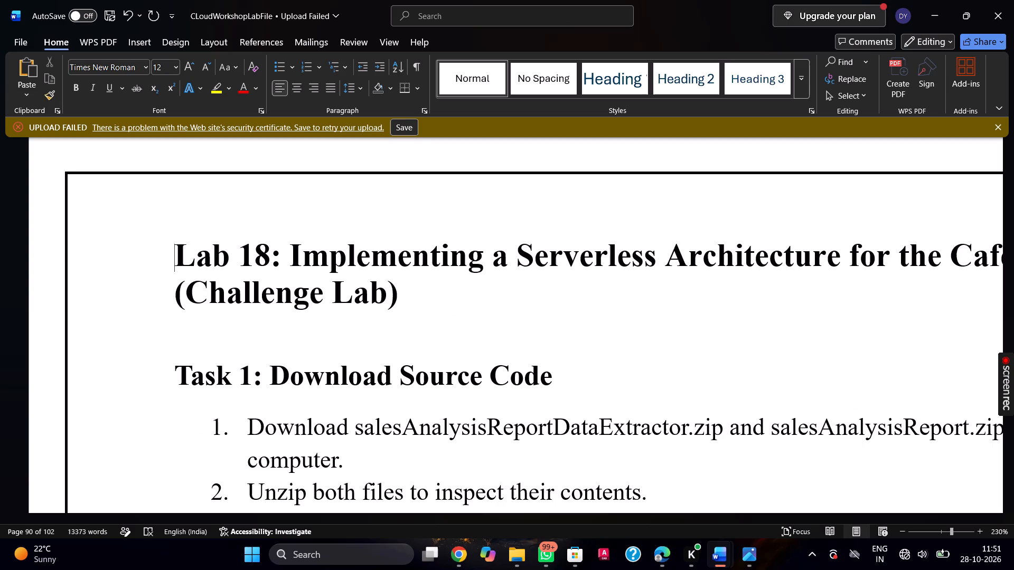
key(BackSpace)
scroll(175, 304, up, 1)
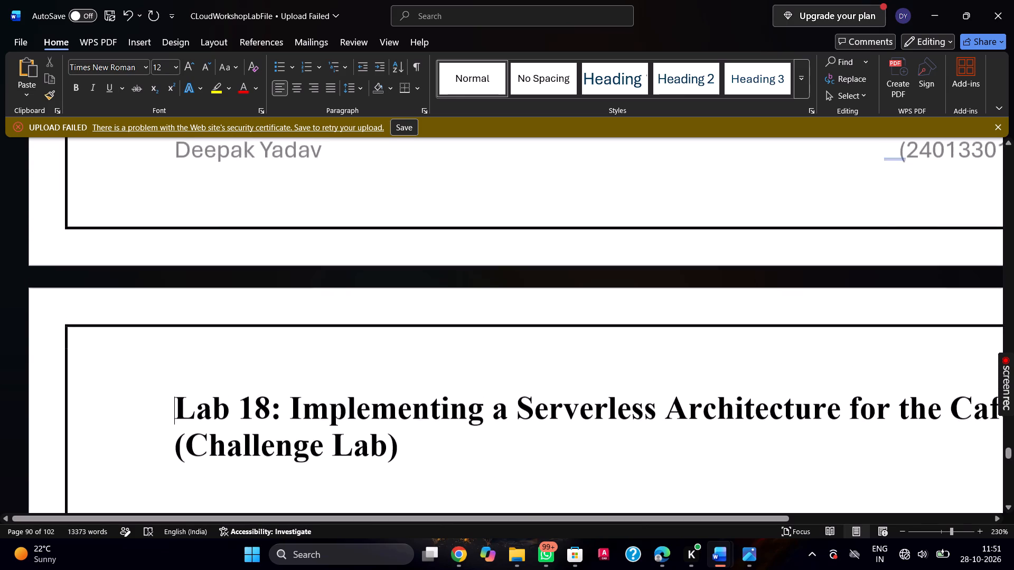
scroll(175, 304, up, 4)
scroll(175, 304, down, 2)
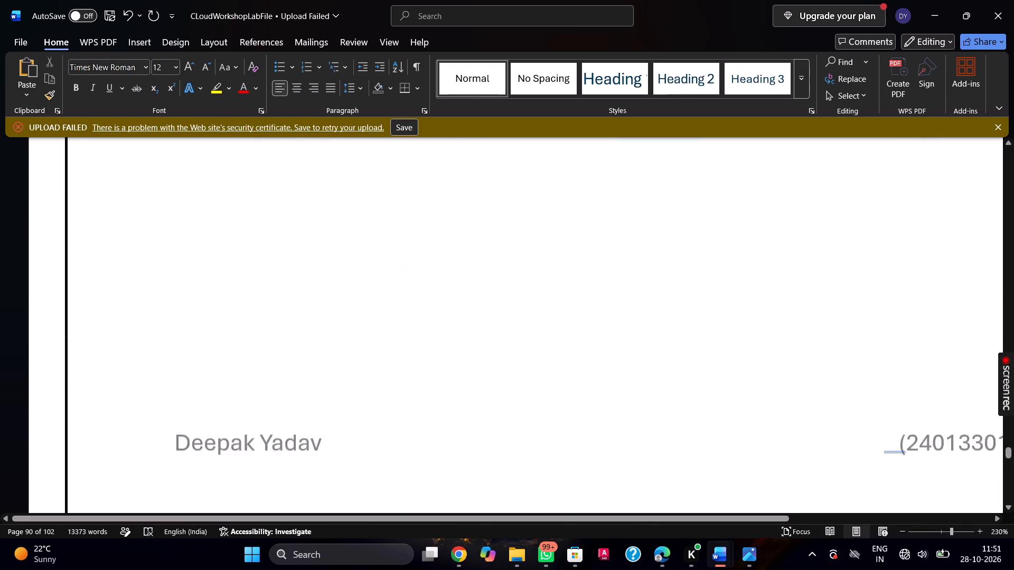
Remove the blank lines below the security group creation steps so the LambdaSG screenshot sits under its browser header on the same page.
scroll(175, 304, down, 1)
scroll(175, 304, up, 1)
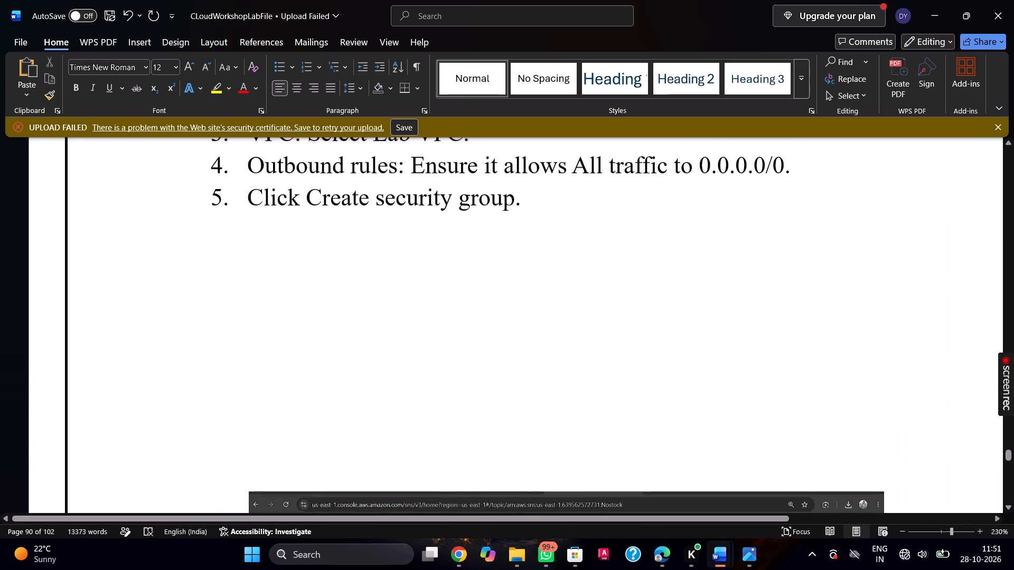
scroll(175, 304, up, 1)
scroll(175, 304, down, 2)
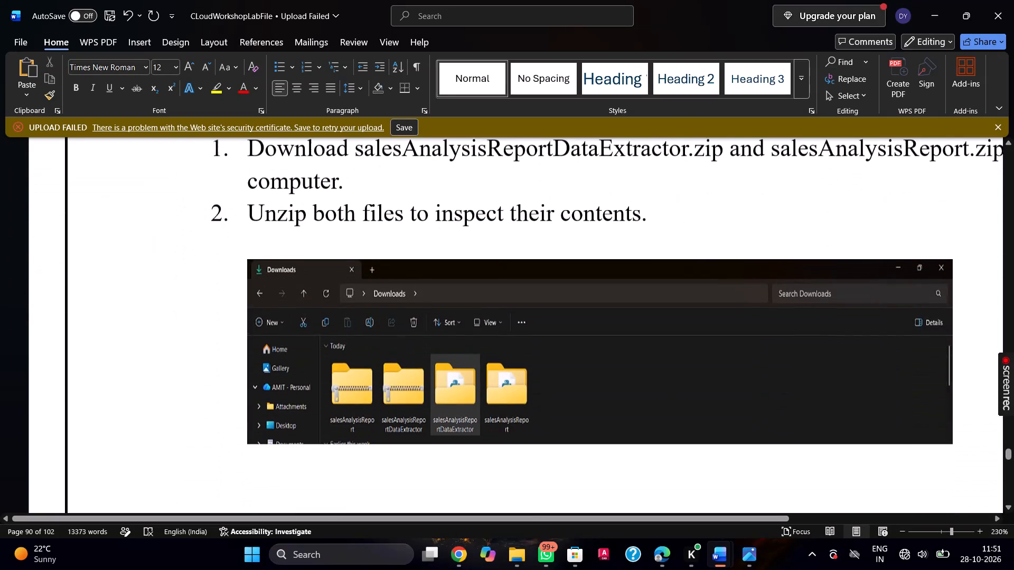
scroll(175, 304, down, 4)
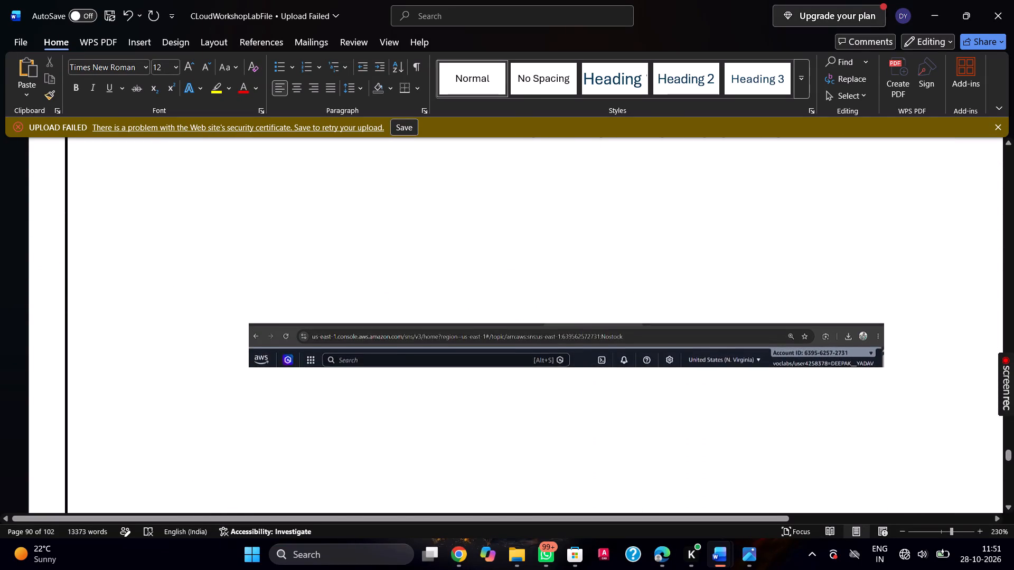
scroll(175, 304, down, 1)
scroll(175, 304, up, 1)
scroll(175, 304, down, 1)
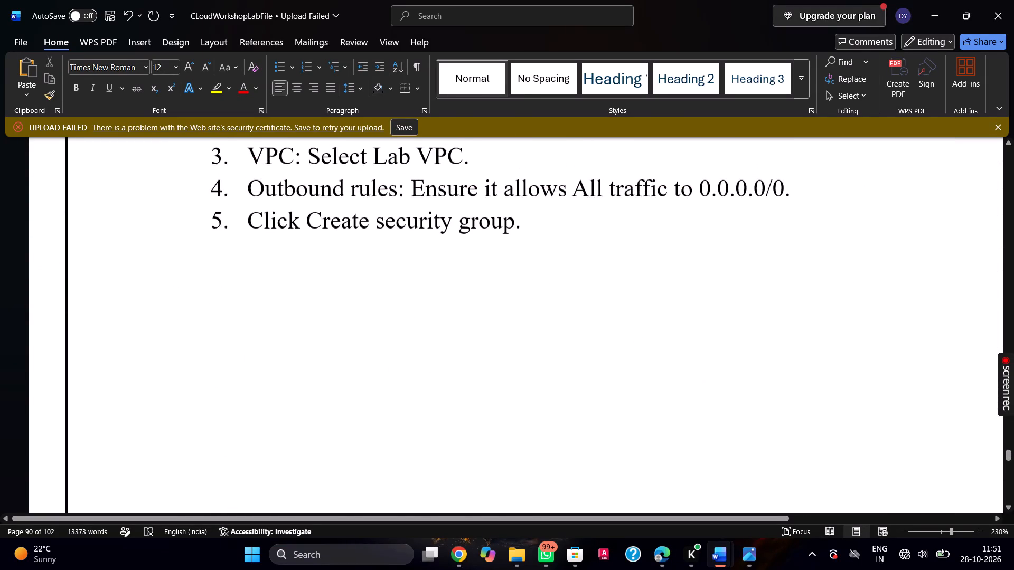
scroll(175, 304, down, 1)
scroll(175, 304, left, 1)
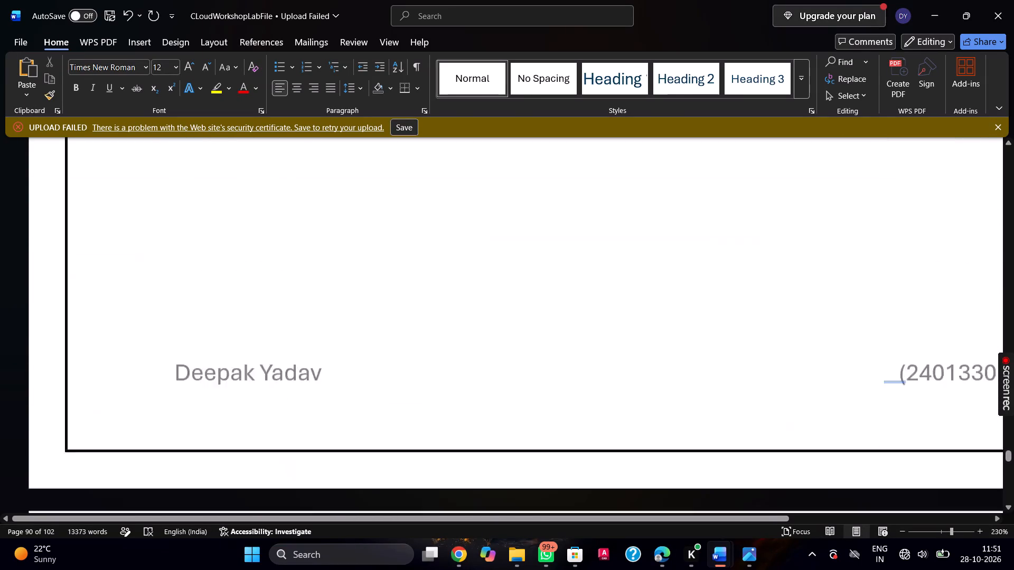
scroll(175, 304, left, 1)
click(240, 279)
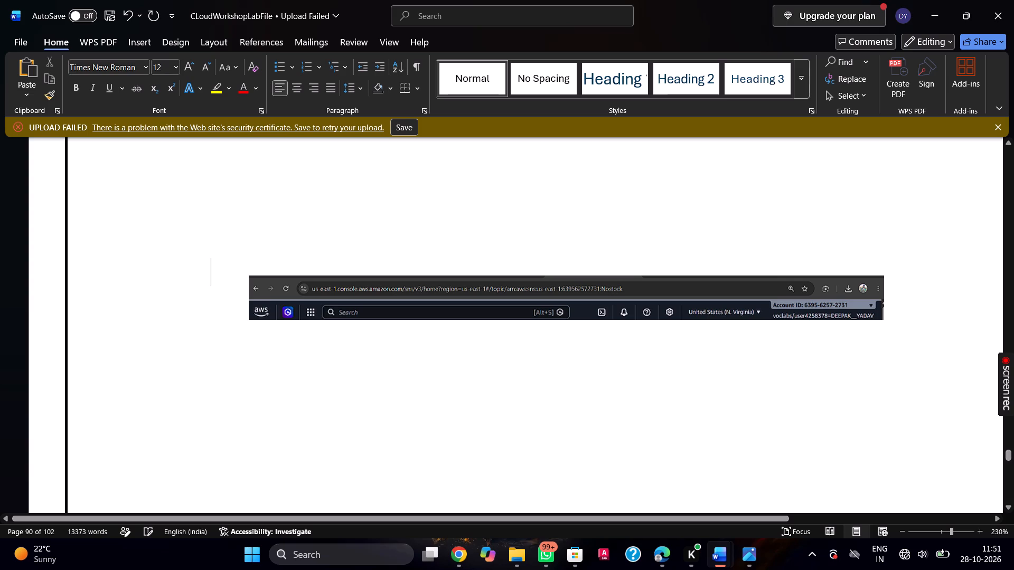
key(BackSpace)
scroll(240, 279, up, 1)
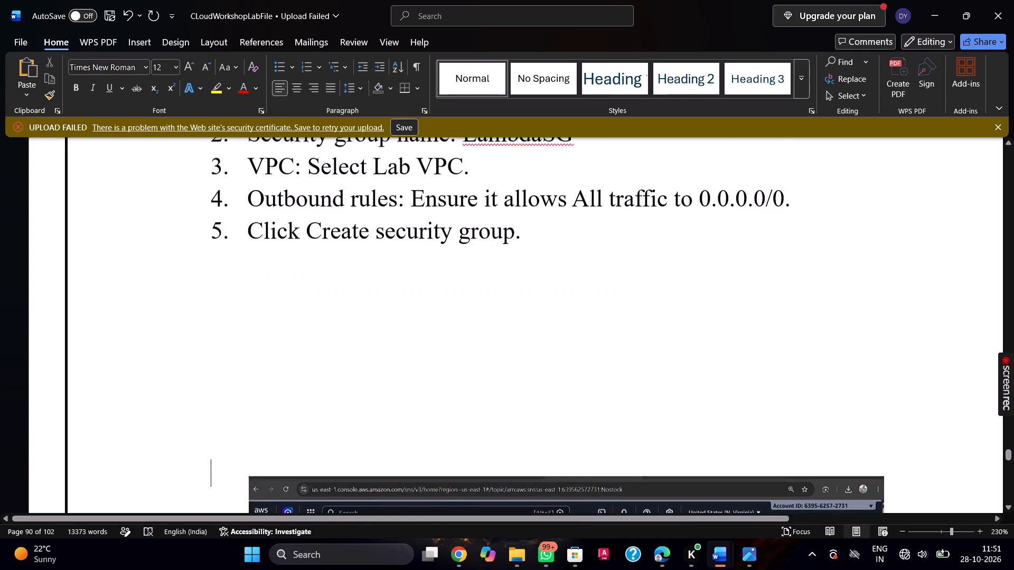
scroll(240, 279, up, 1)
key(BackSpace)
key(BackSpace)
key(BackSpace)
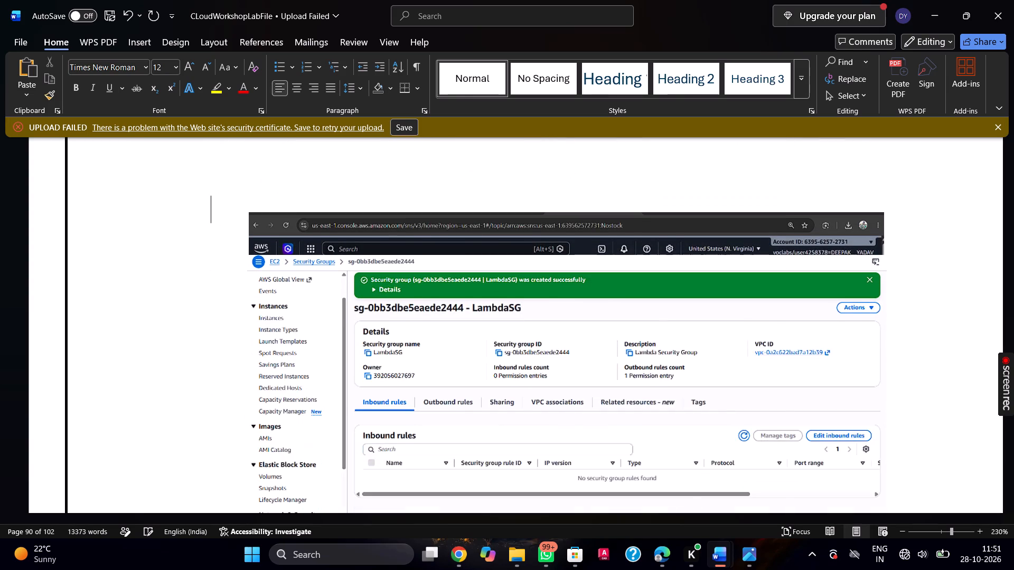
scroll(240, 279, up, 1)
key(BackSpace)
Examine Lab 18's screenshots and headers from Step 2.2 through the salesAnalysisReportDataExtractor function to the end of Task 3's settings.
scroll(240, 279, down, 3)
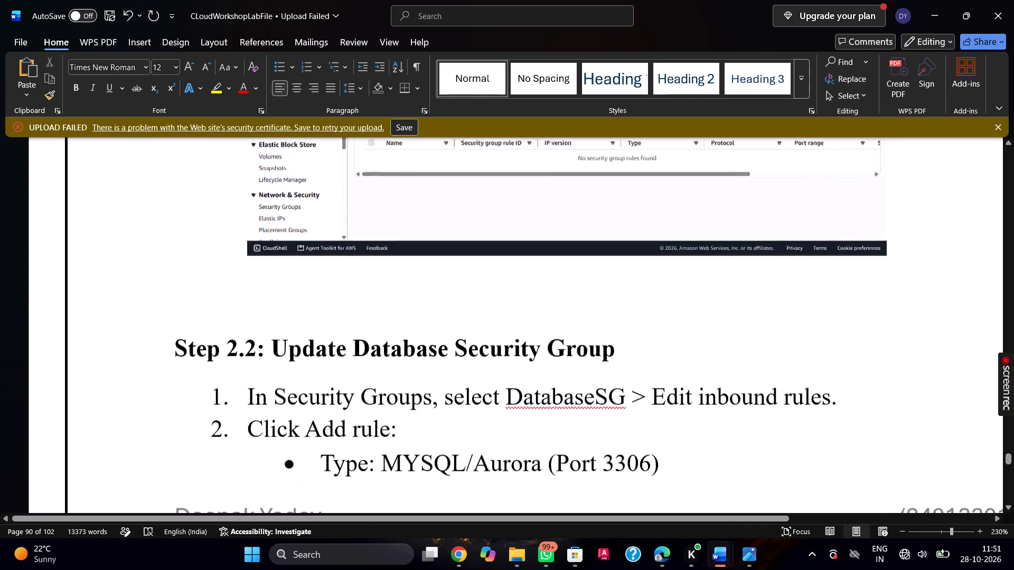
scroll(240, 279, down, 4)
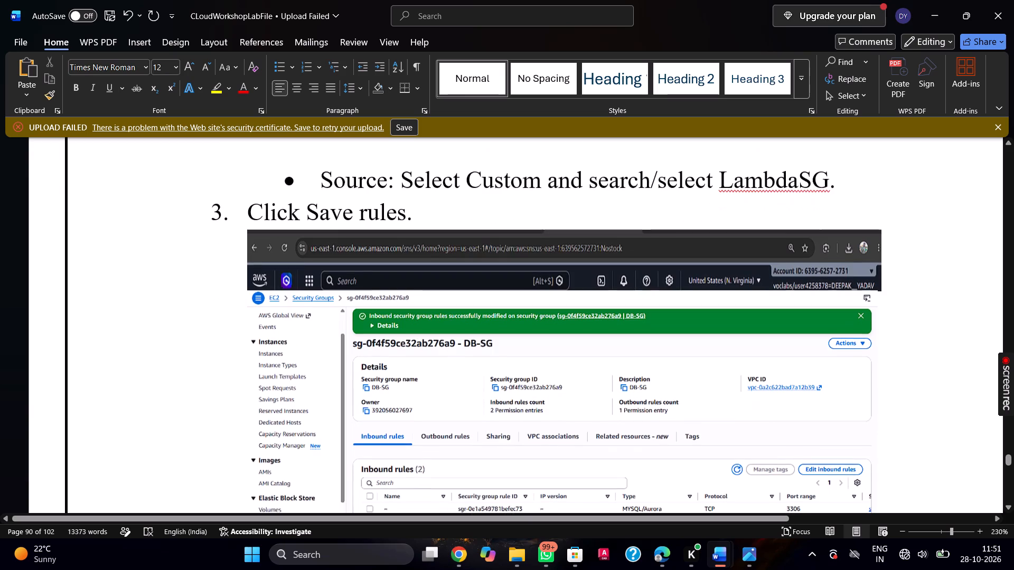
scroll(240, 279, down, 3)
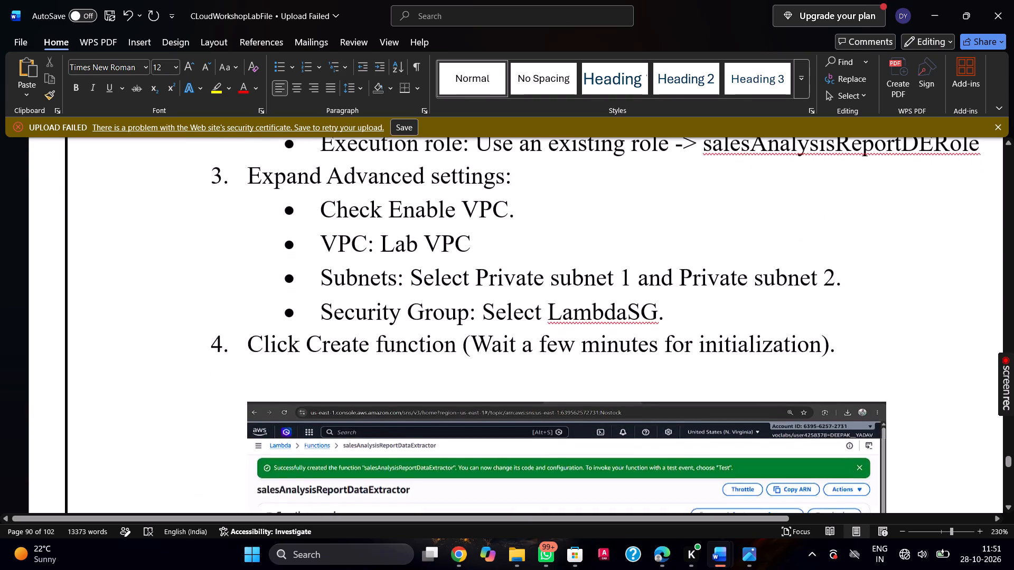
scroll(240, 279, down, 2)
scroll(240, 279, up, 1)
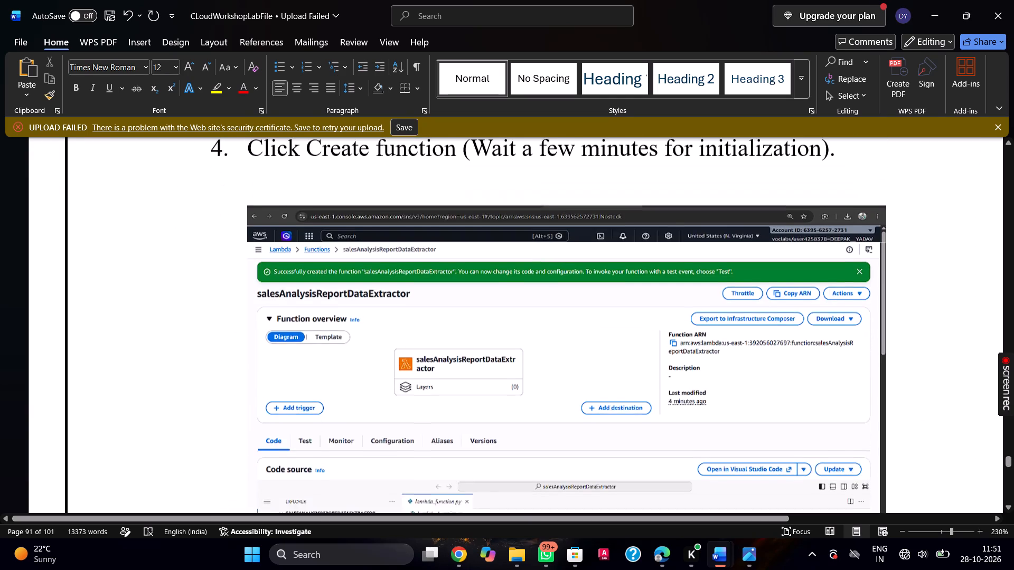
scroll(240, 279, up, 1)
scroll(240, 279, down, 3)
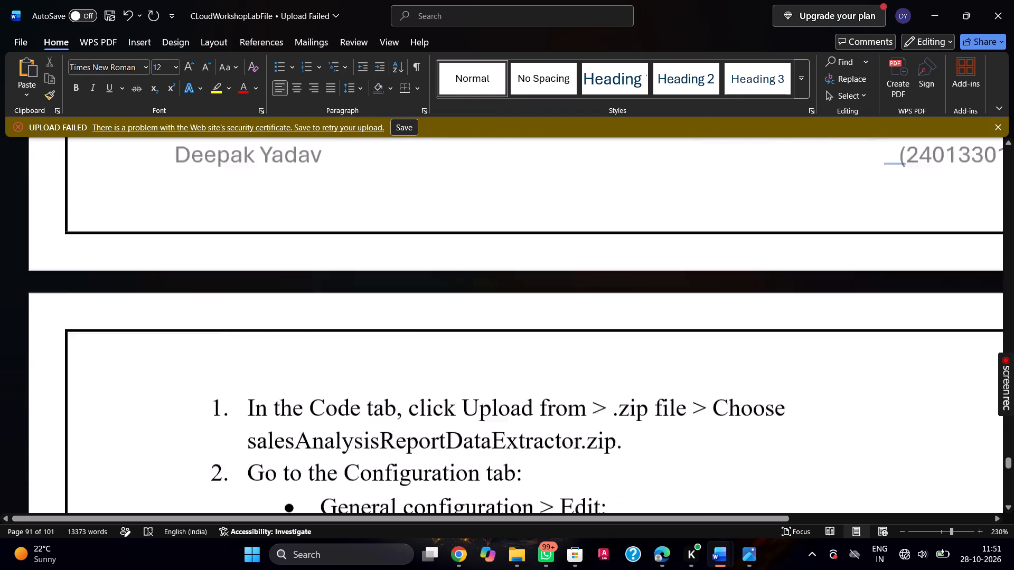
scroll(240, 279, down, 4)
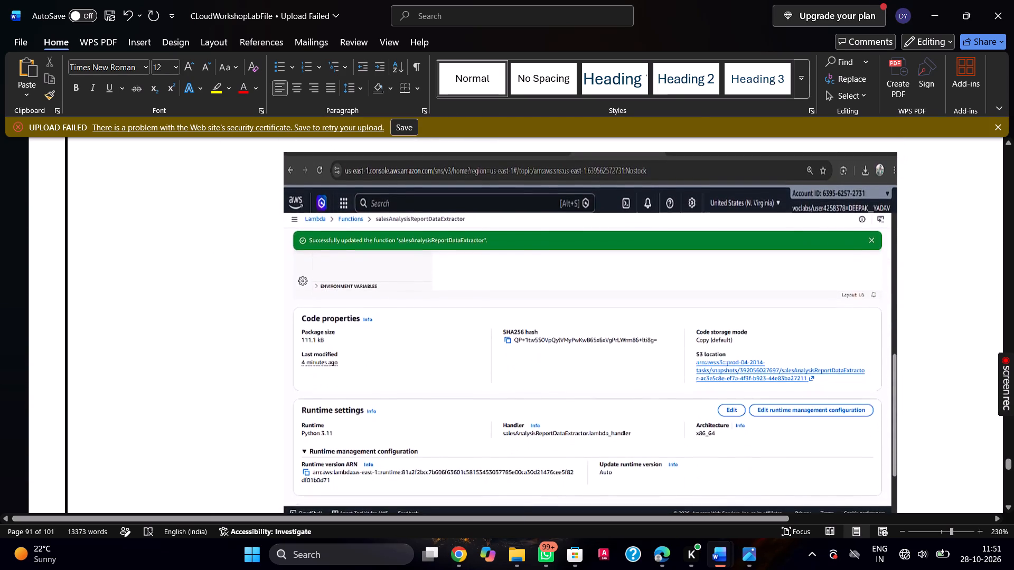
scroll(240, 279, down, 3)
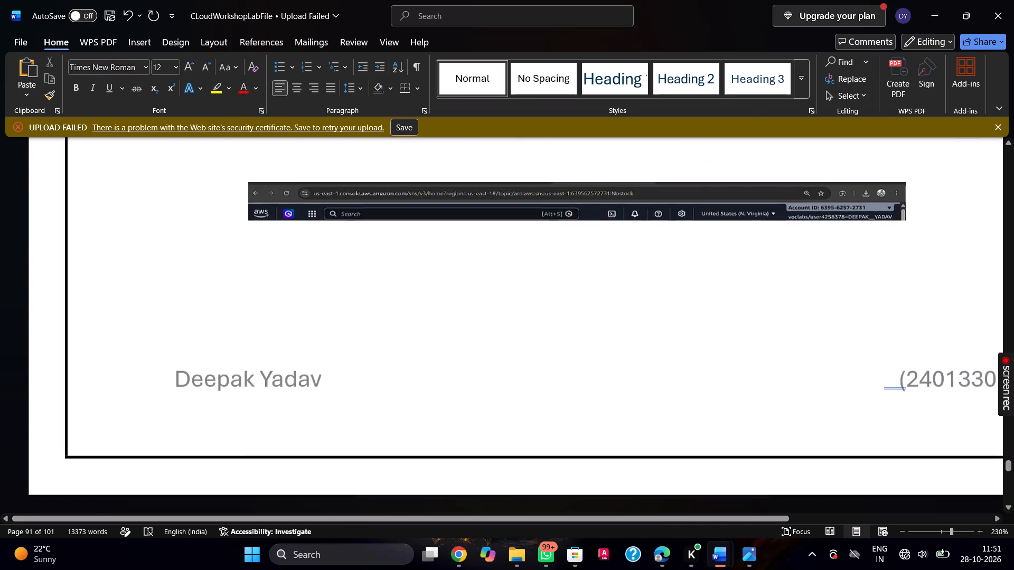
scroll(240, 279, left, 1)
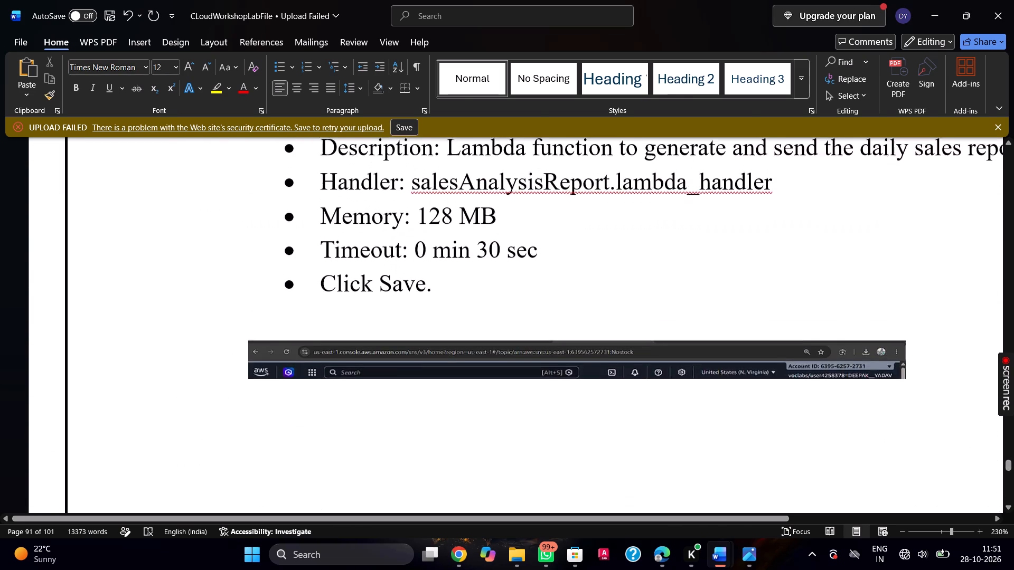
scroll(240, 279, up, 5)
scroll(240, 279, left, 1)
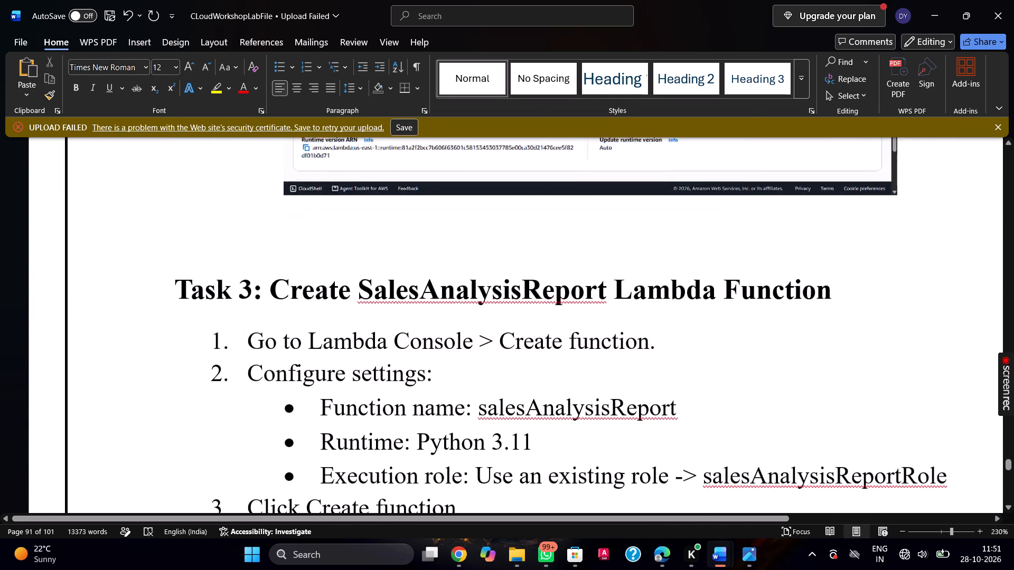
Insert a line before the "Step 2.4: Upload Code & Set Configurations" heading so it starts on the page with its instructions.
scroll(240, 279, left, 1)
scroll(240, 279, up, 1)
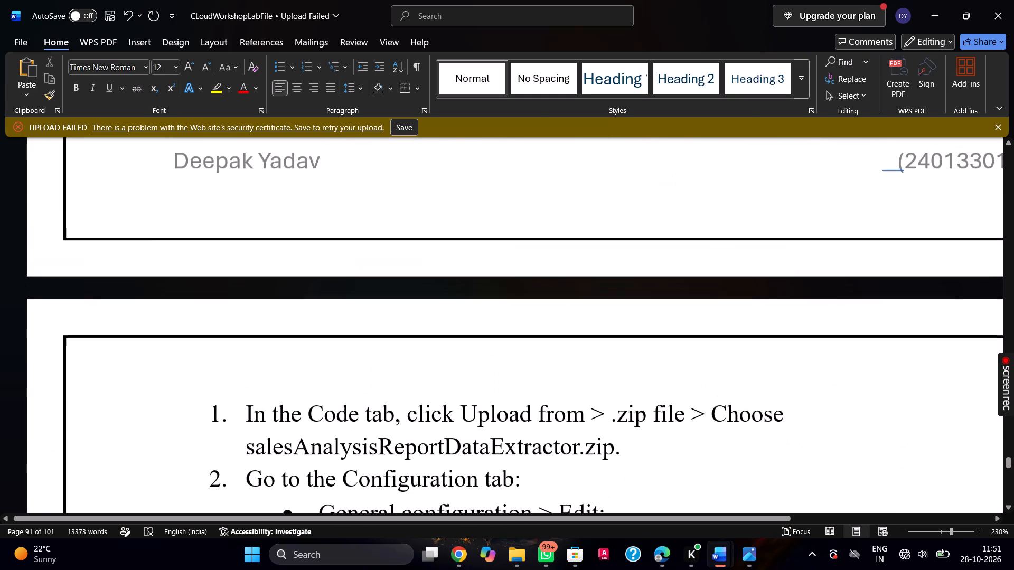
scroll(240, 279, up, 1)
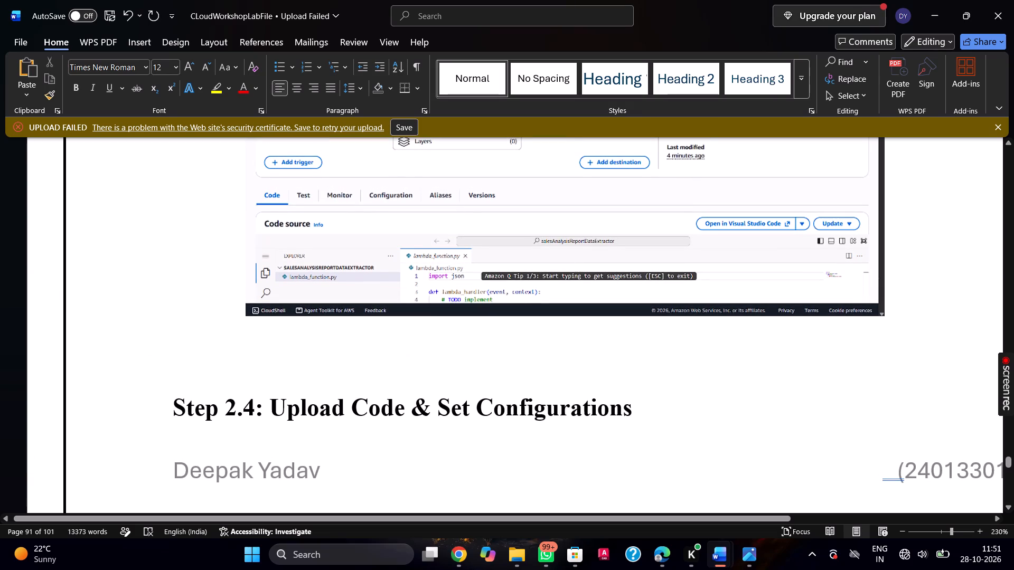
click(172, 401)
key(Return)
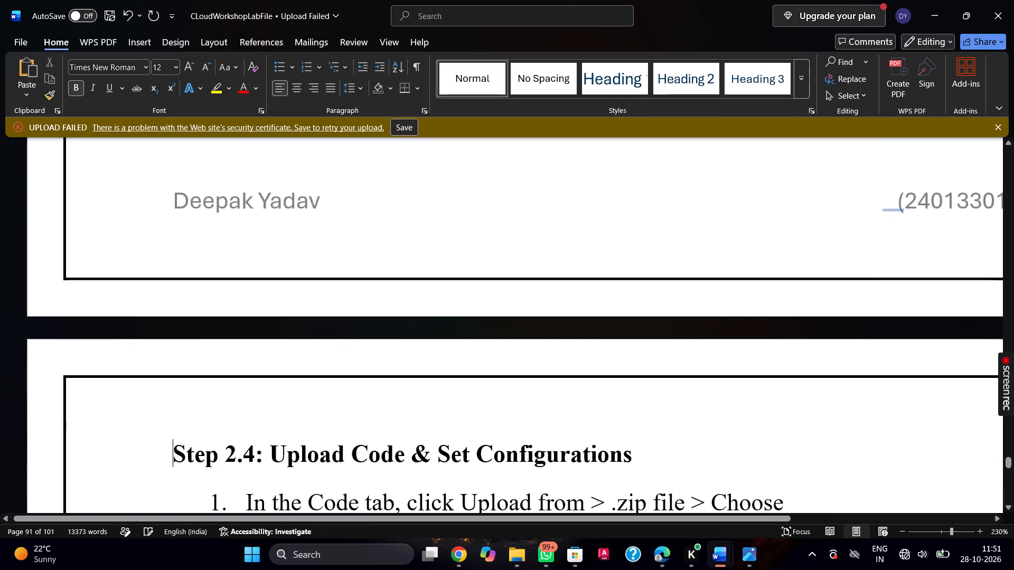
Insert blank lines below Task 3's final "Click Save." bullet to push the browser header onto the next page.
scroll(172, 401, down, 5)
scroll(172, 401, up, 1)
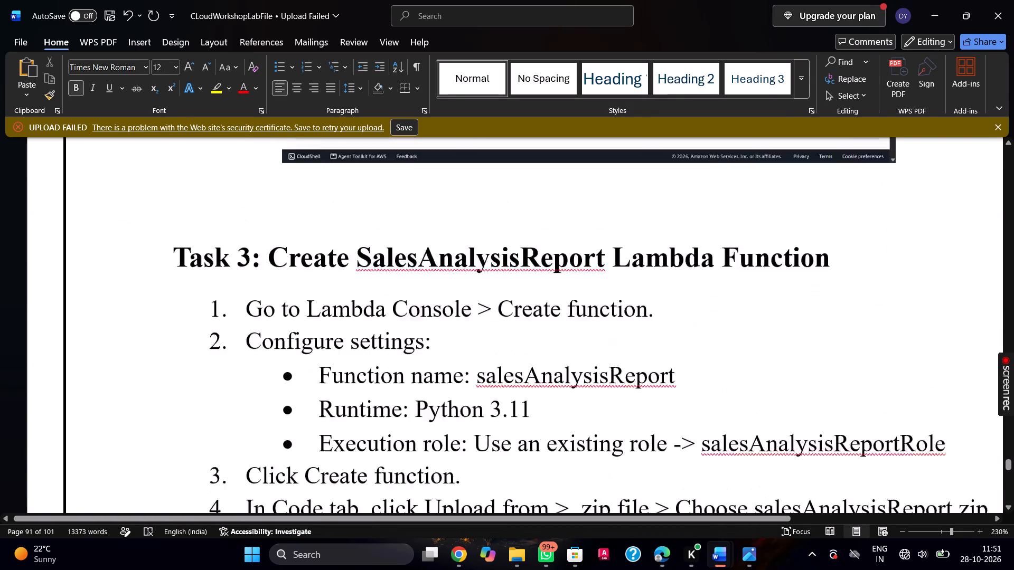
scroll(172, 401, up, 2)
scroll(172, 401, down, 2)
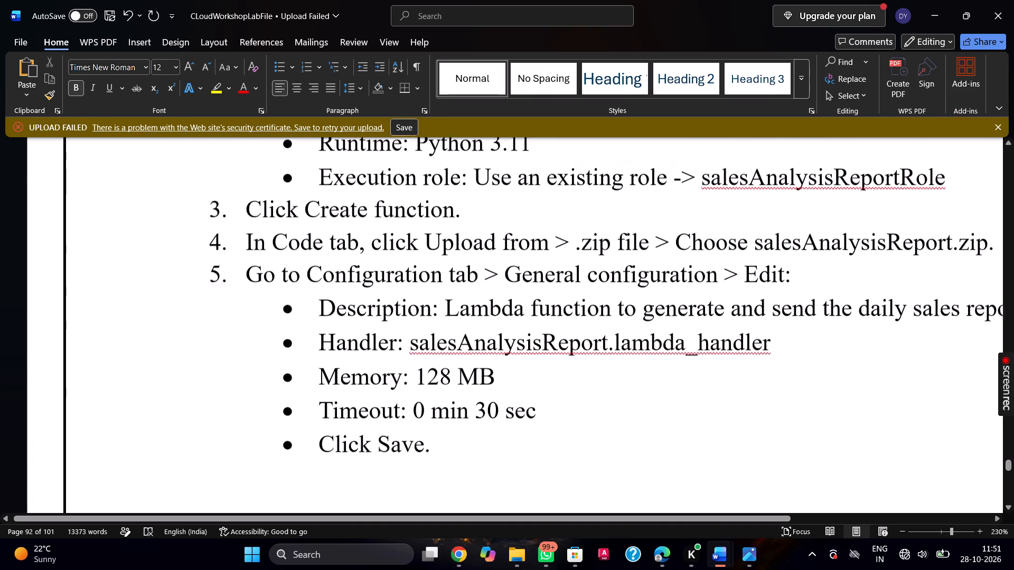
scroll(172, 401, down, 2)
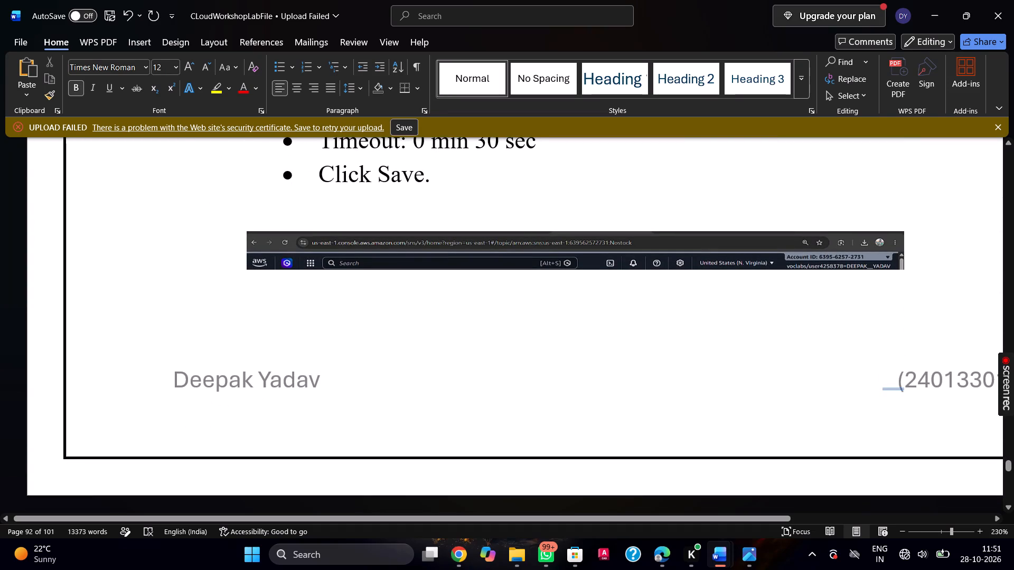
click(438, 176)
key(Return)
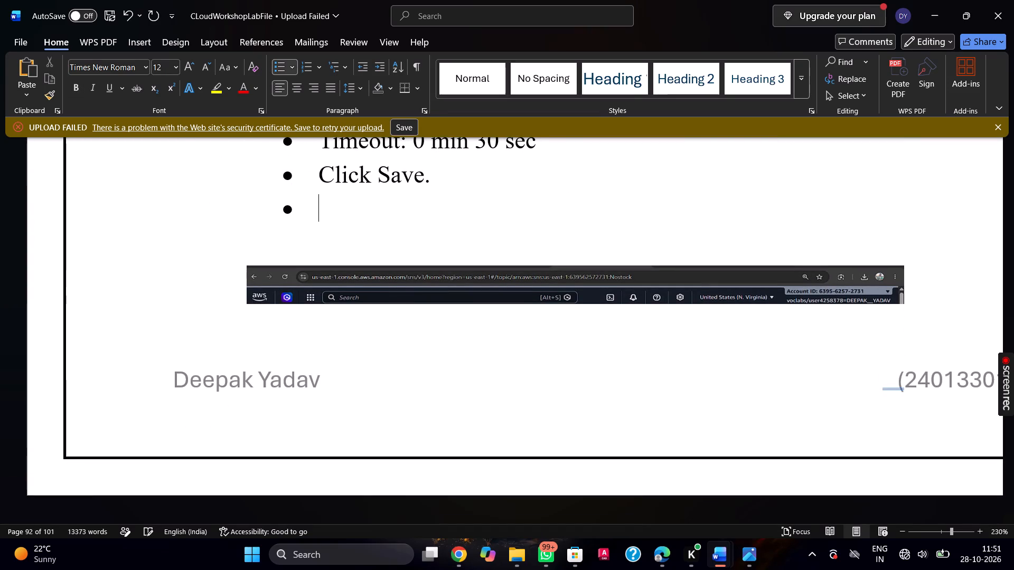
key(Return)
key(Return)
key(Return)
Examine Lab 18's pages from the salesAnalysisReport function screenshot through Tasks 4 to 7 to the subscription screenshot.
scroll(438, 176, down, 4)
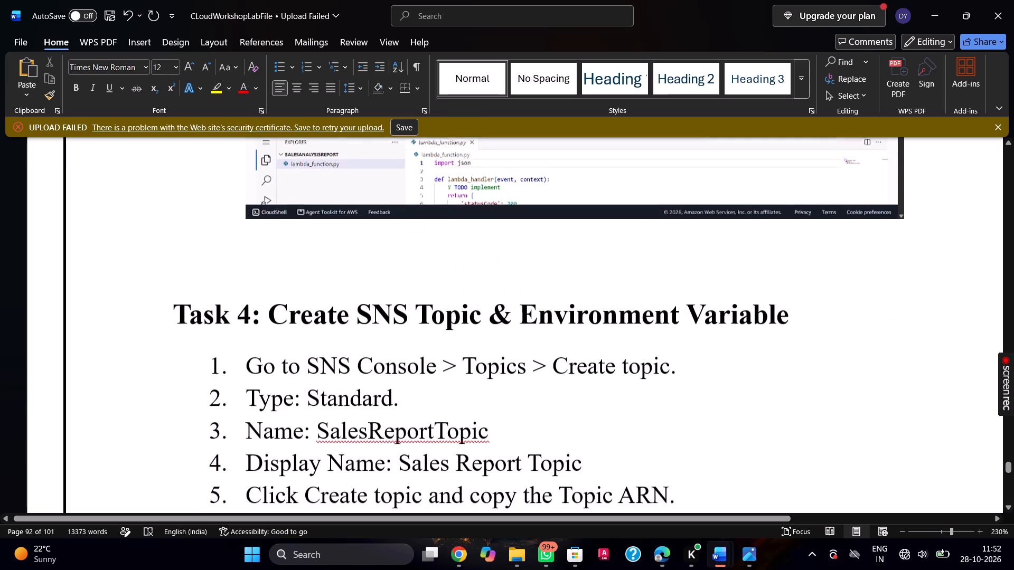
scroll(438, 176, down, 5)
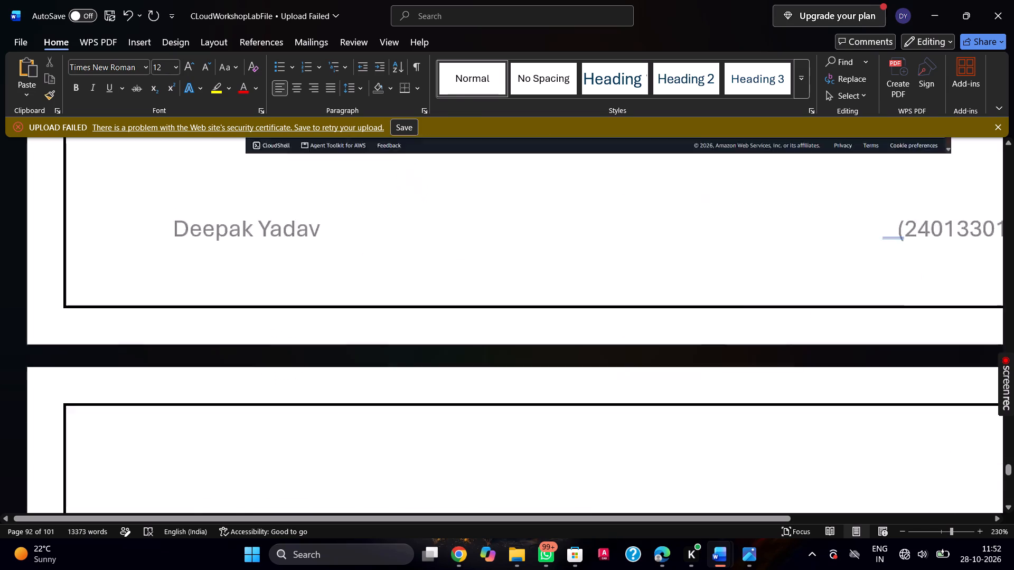
scroll(438, 176, down, 5)
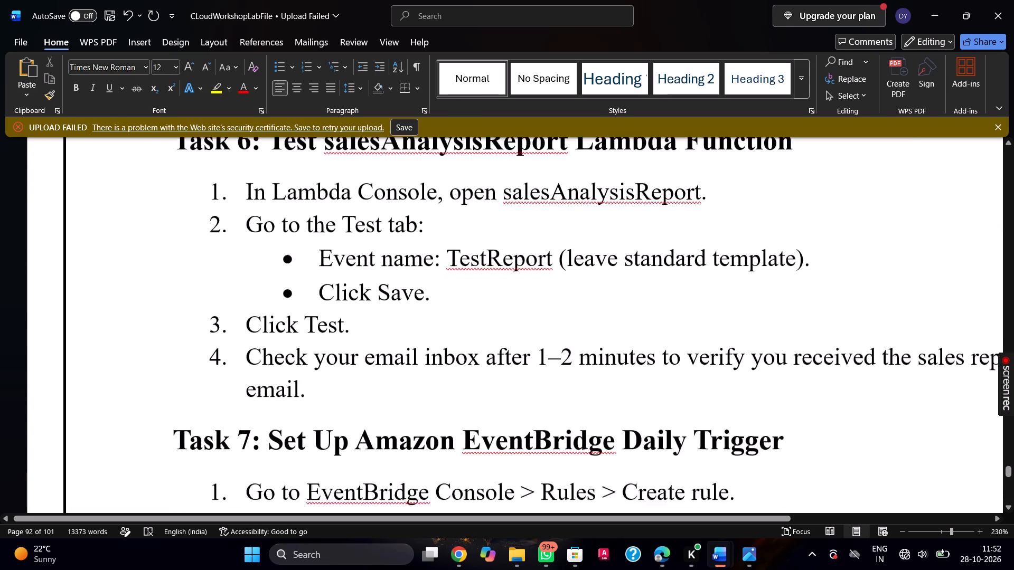
scroll(438, 176, down, 3)
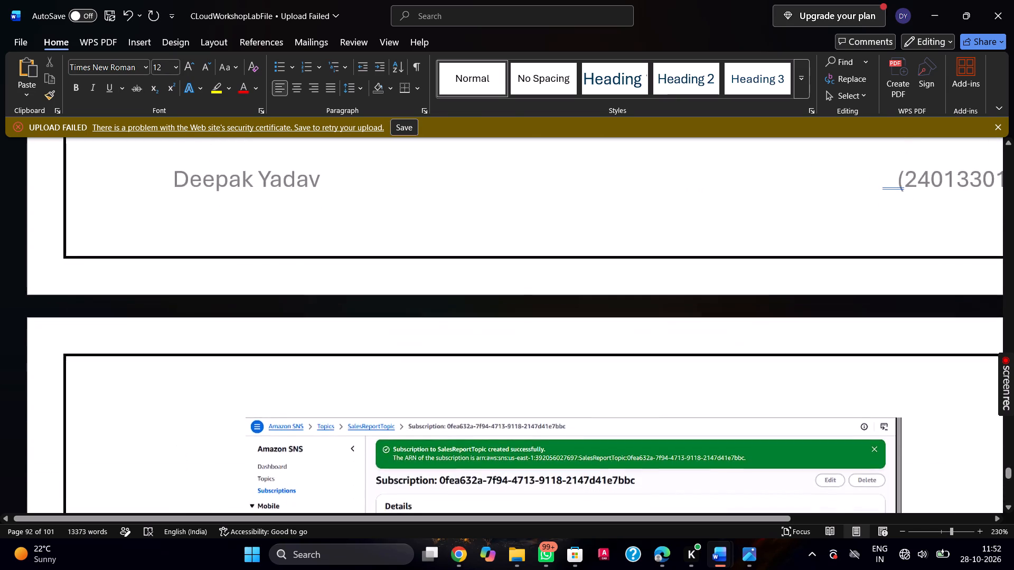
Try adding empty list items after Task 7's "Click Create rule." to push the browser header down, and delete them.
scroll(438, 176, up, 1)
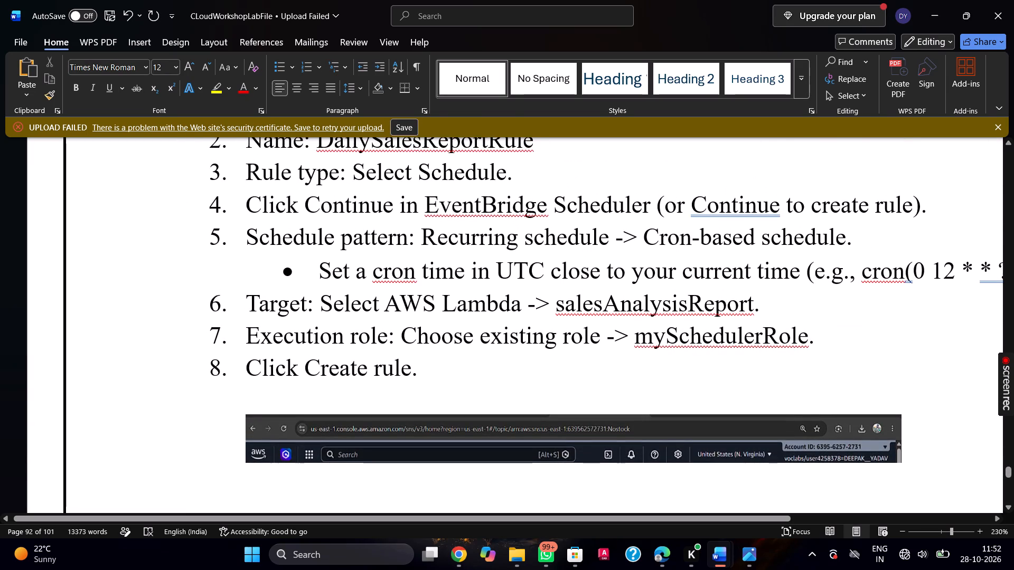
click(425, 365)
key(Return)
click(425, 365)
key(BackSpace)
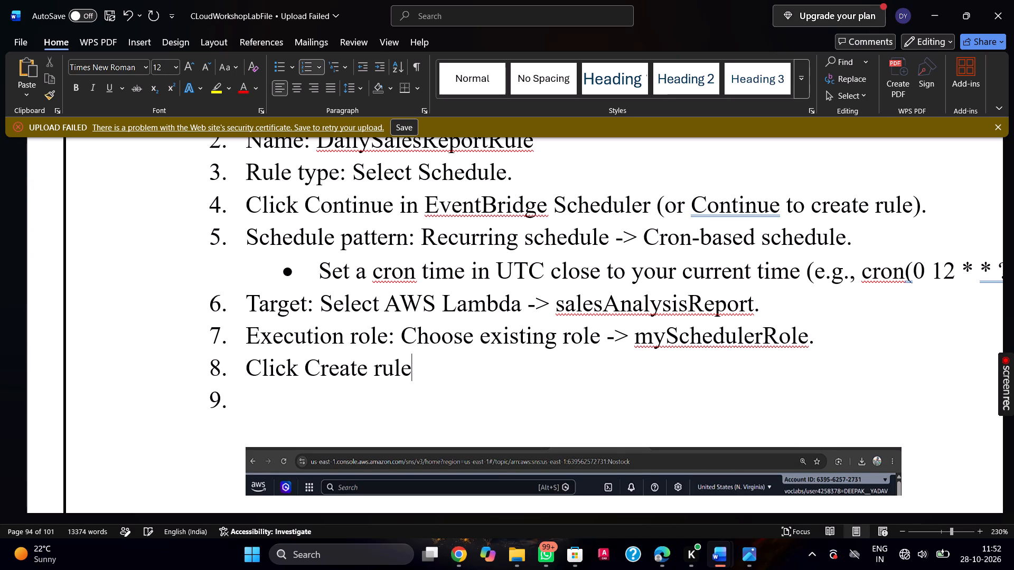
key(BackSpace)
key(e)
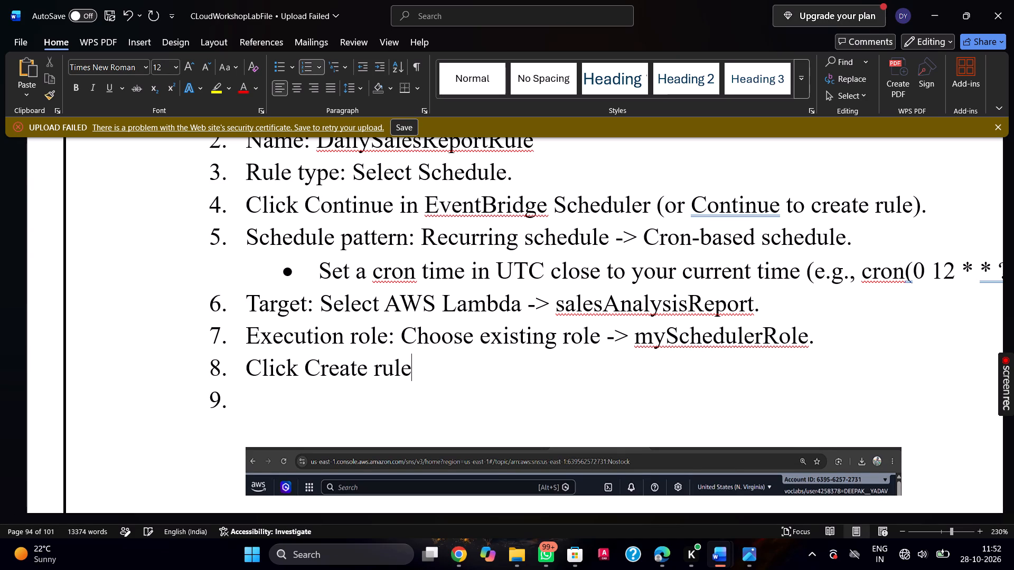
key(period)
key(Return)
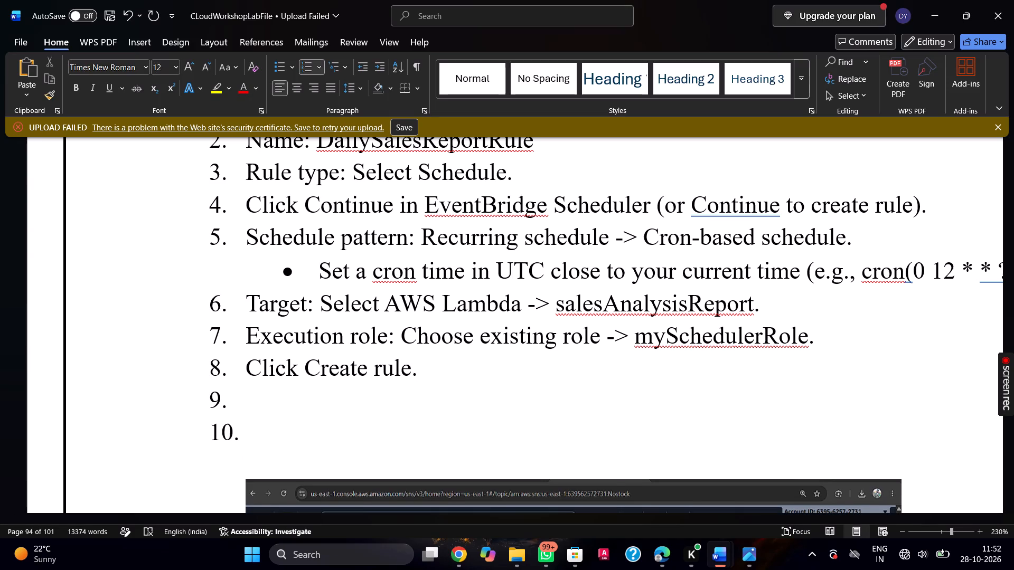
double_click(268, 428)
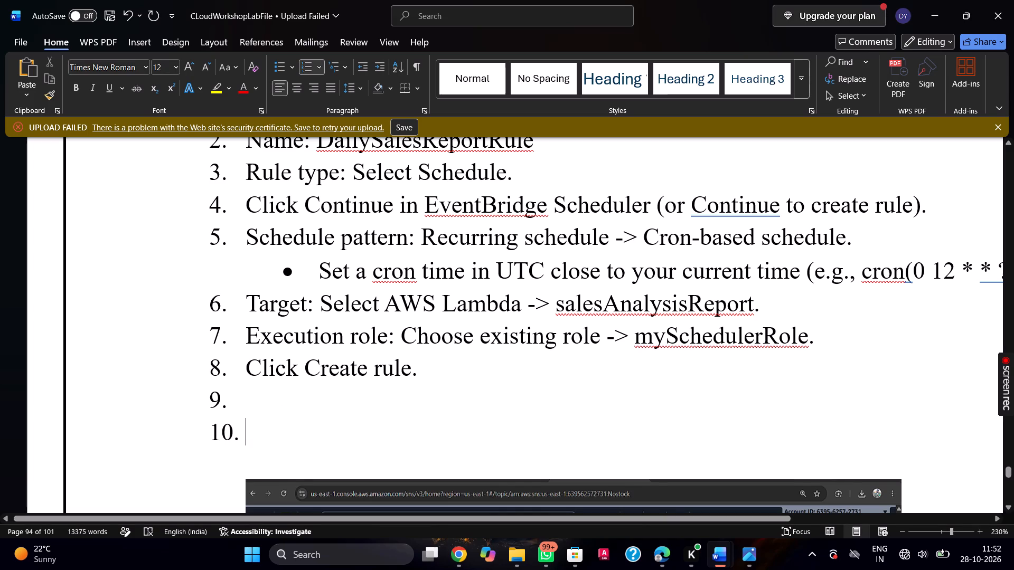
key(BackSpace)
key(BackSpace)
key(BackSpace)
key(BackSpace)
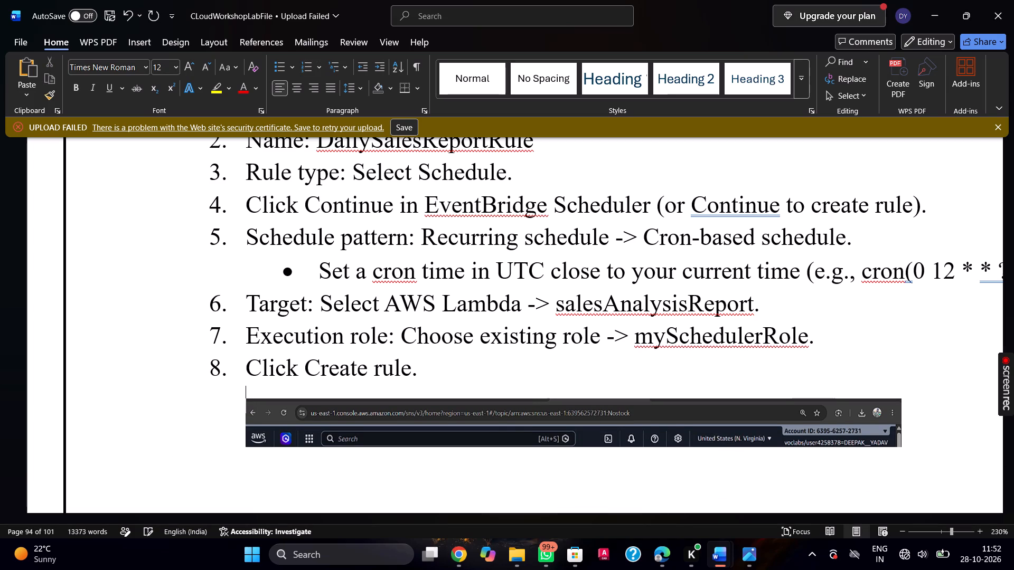
Add blank unnumbered lines below Task 7's "Click Create rule." so the browser header moves to the subscription screenshot's page.
key(Return)
key(Return)
click(426, 374)
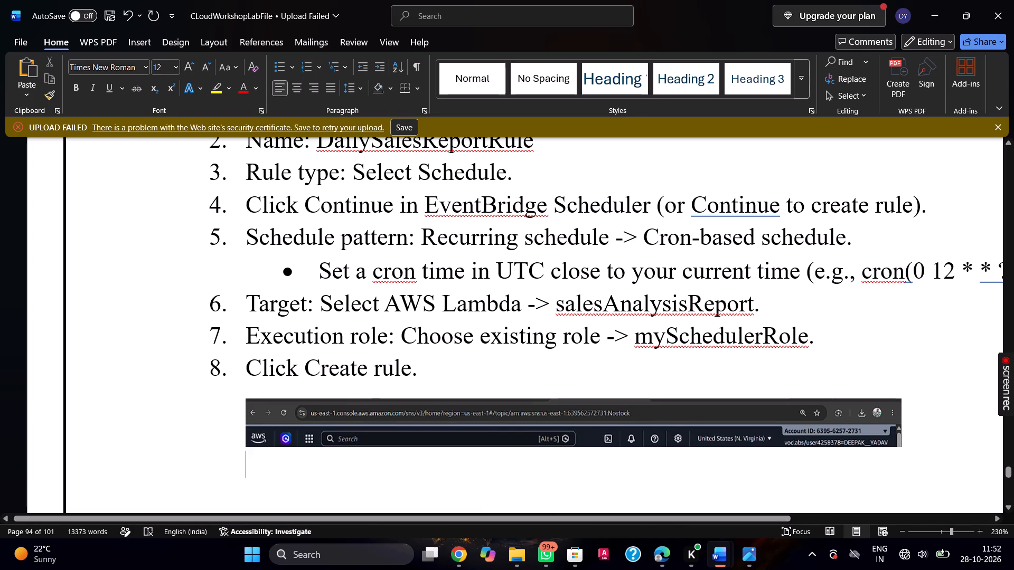
key(Return)
key(BackSpace)
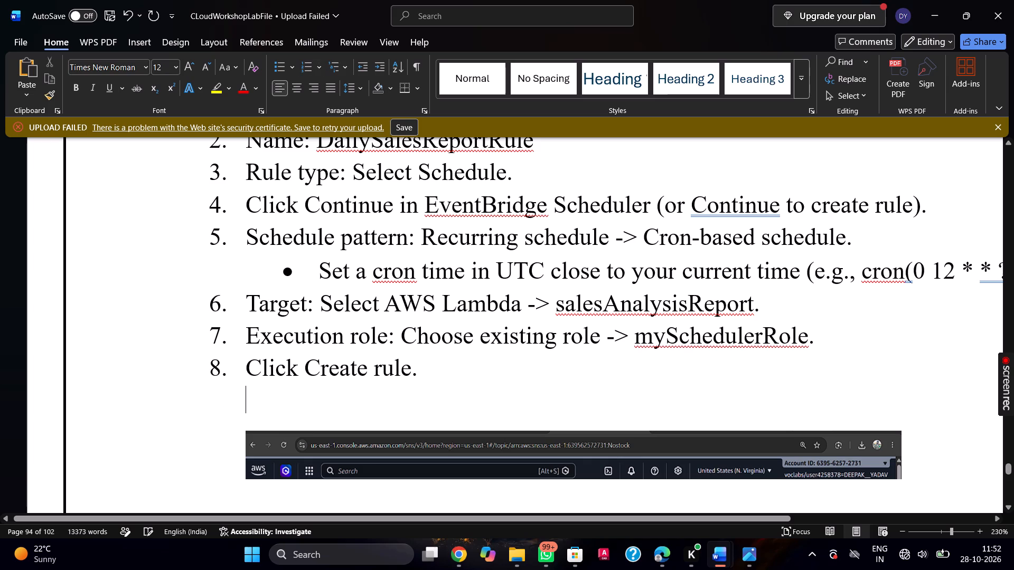
key(Return)
key(Return)
scroll(426, 374, down, 1)
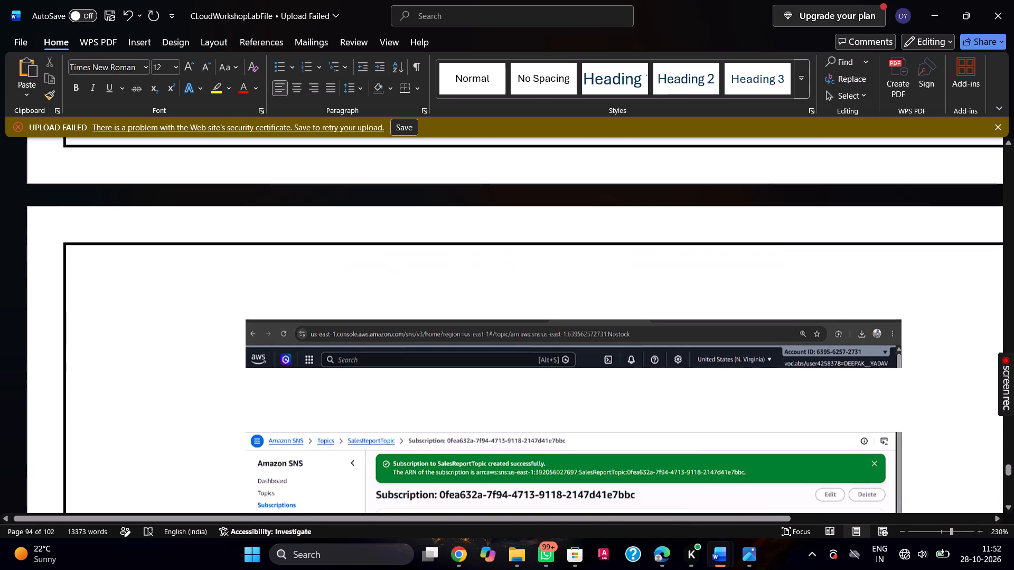
scroll(426, 374, down, 1)
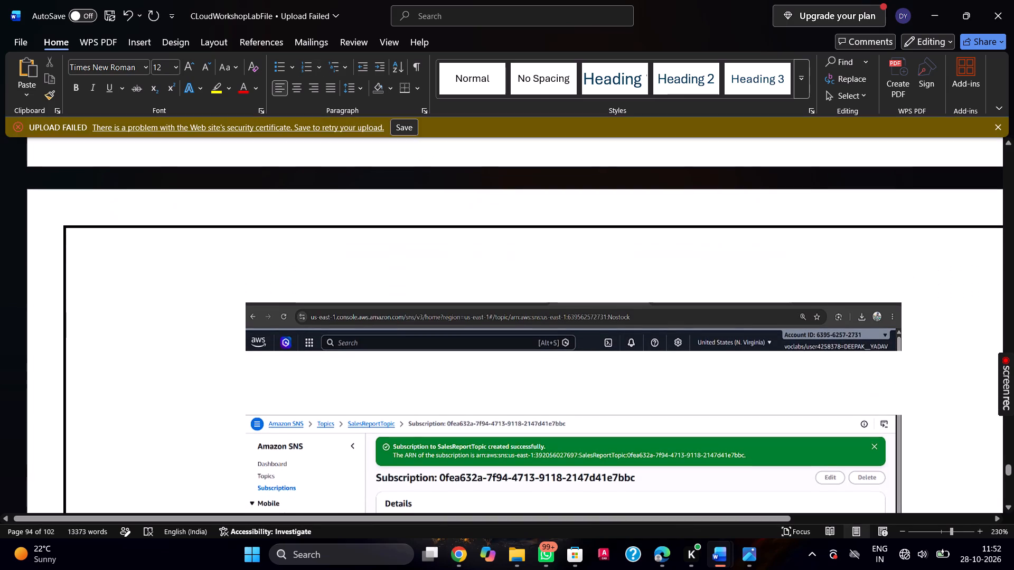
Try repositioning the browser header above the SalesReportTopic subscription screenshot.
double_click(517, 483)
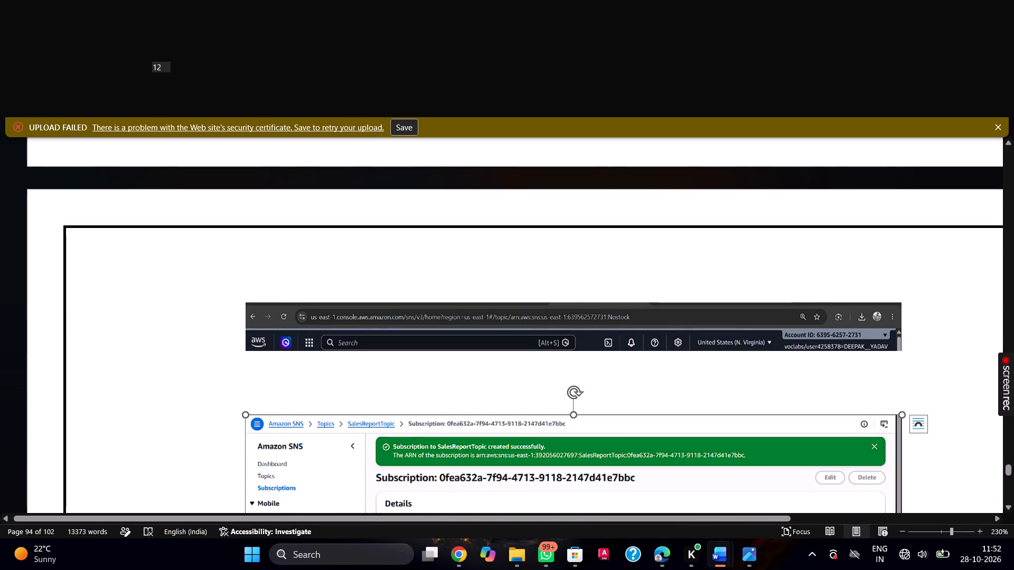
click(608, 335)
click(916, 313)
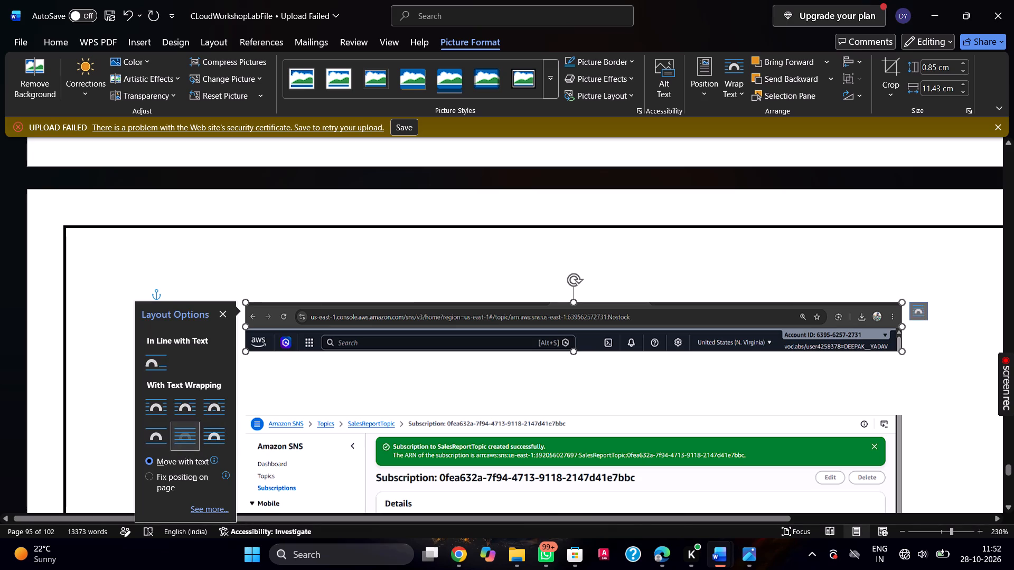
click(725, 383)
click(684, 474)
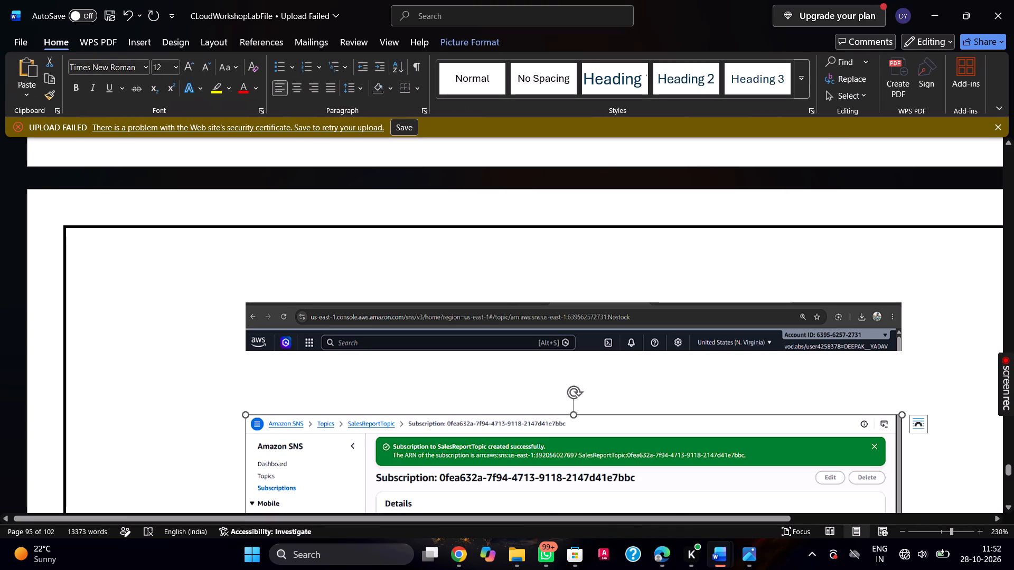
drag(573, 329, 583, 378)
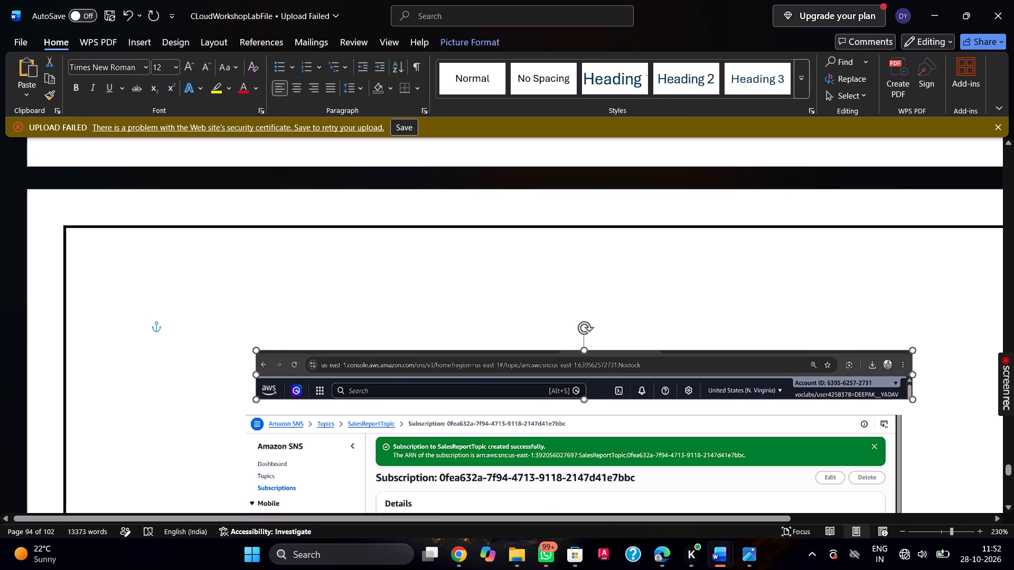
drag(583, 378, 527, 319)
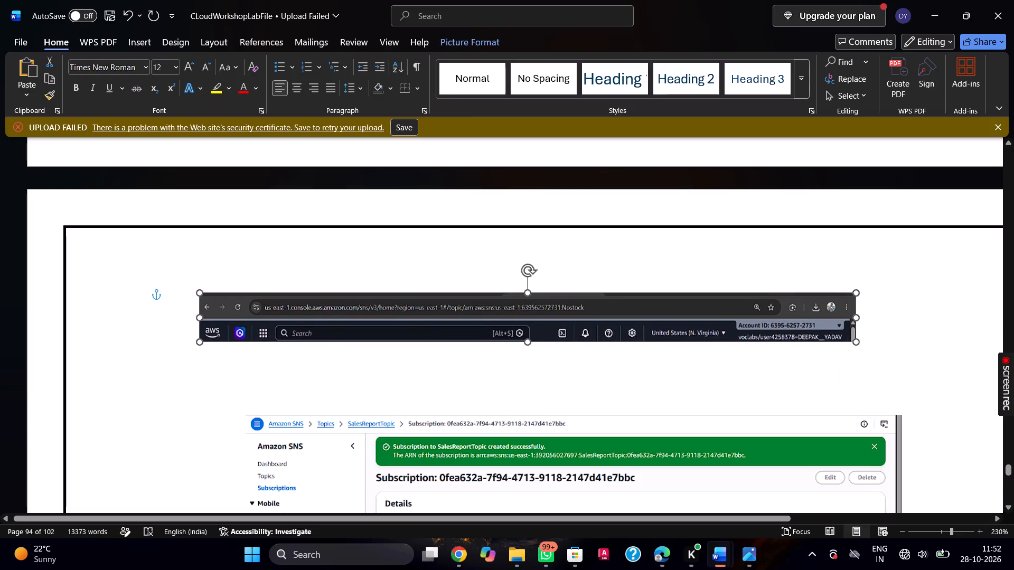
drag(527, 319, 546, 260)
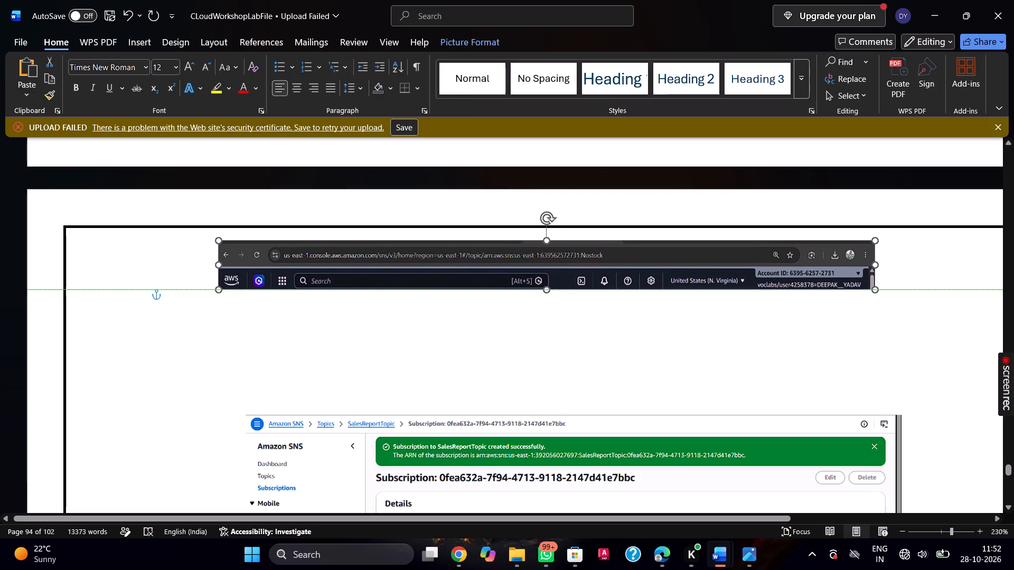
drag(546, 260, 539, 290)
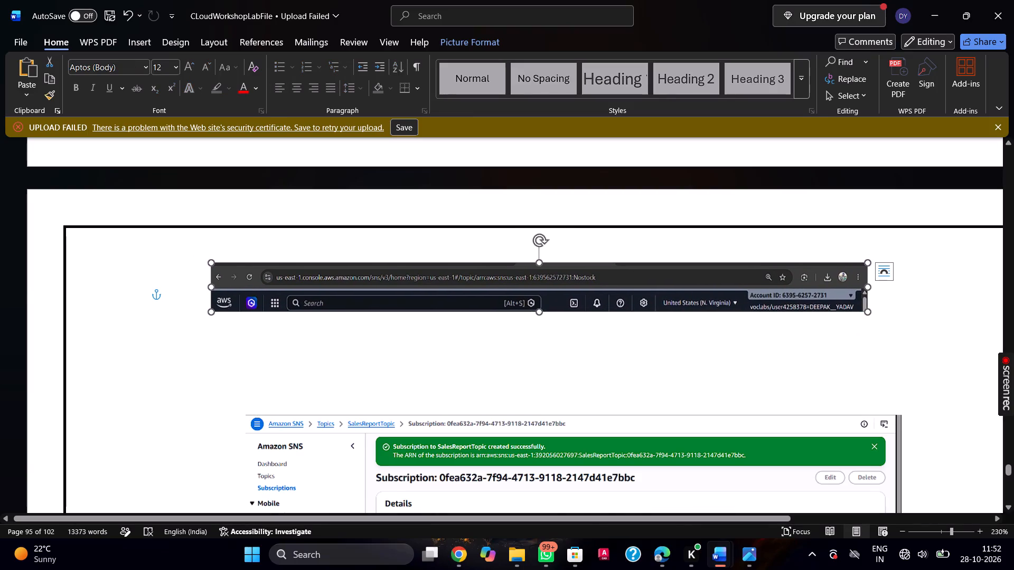
Remove the blank line above the SalesReportTopic subscription screenshot to reduce the space below its browser header.
click(245, 420)
scroll(268, 382, up, 1)
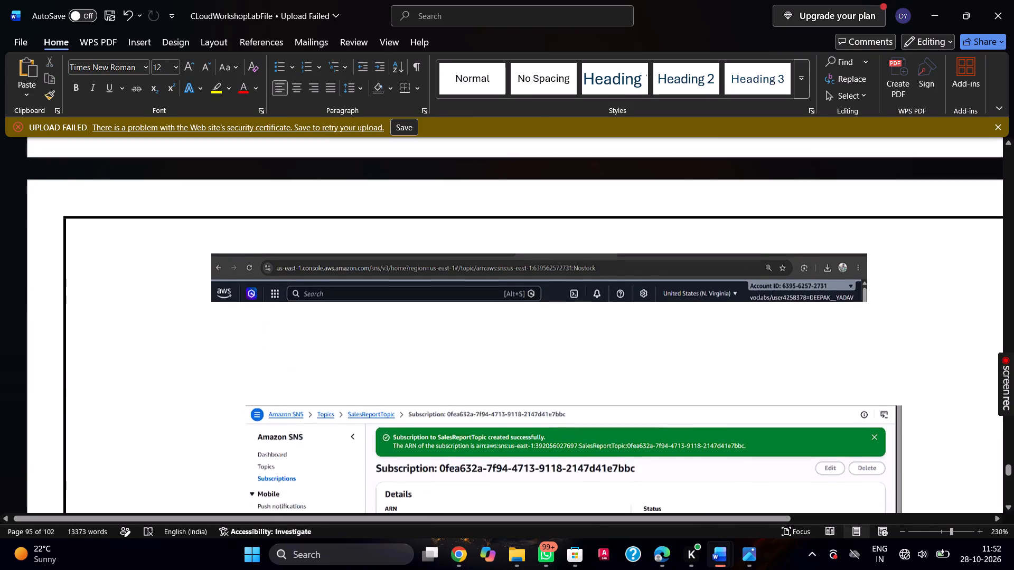
click(240, 419)
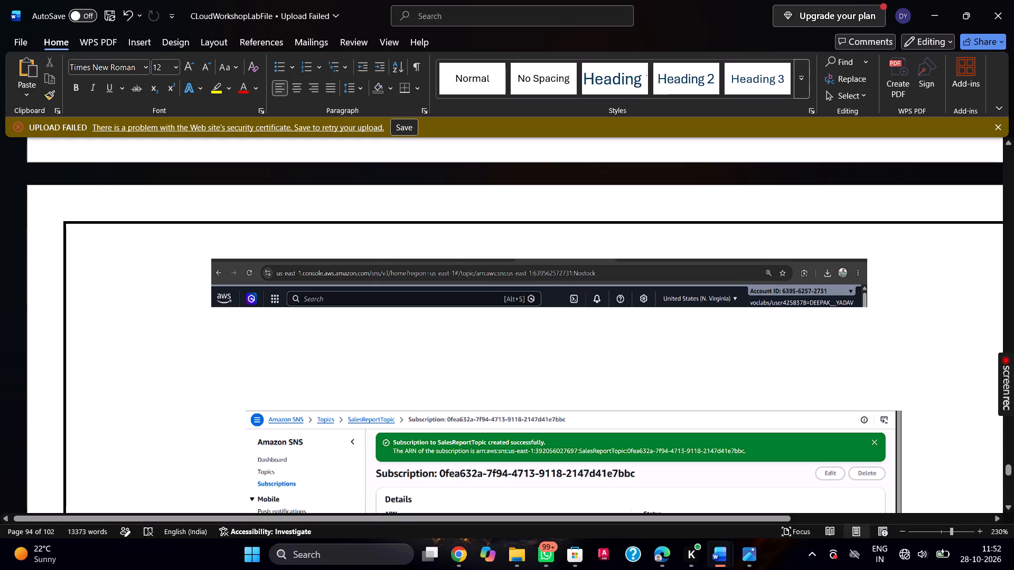
key(BackSpace)
key(BackSpace)
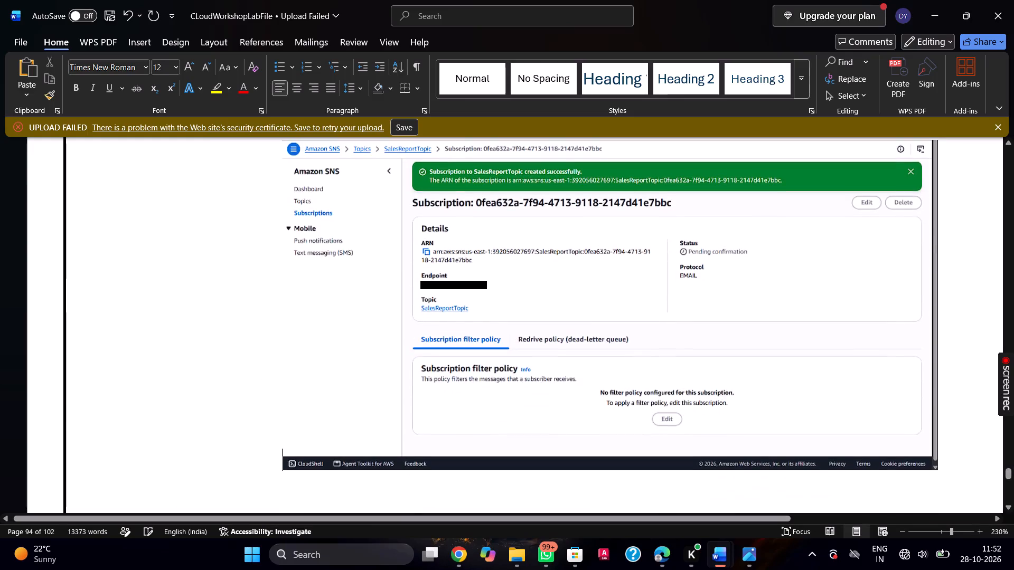
Position the browser header directly above the SalesReportTopic subscription screenshot, lining up its side edges with the screenshot.
scroll(251, 412, up, 1)
click(495, 347)
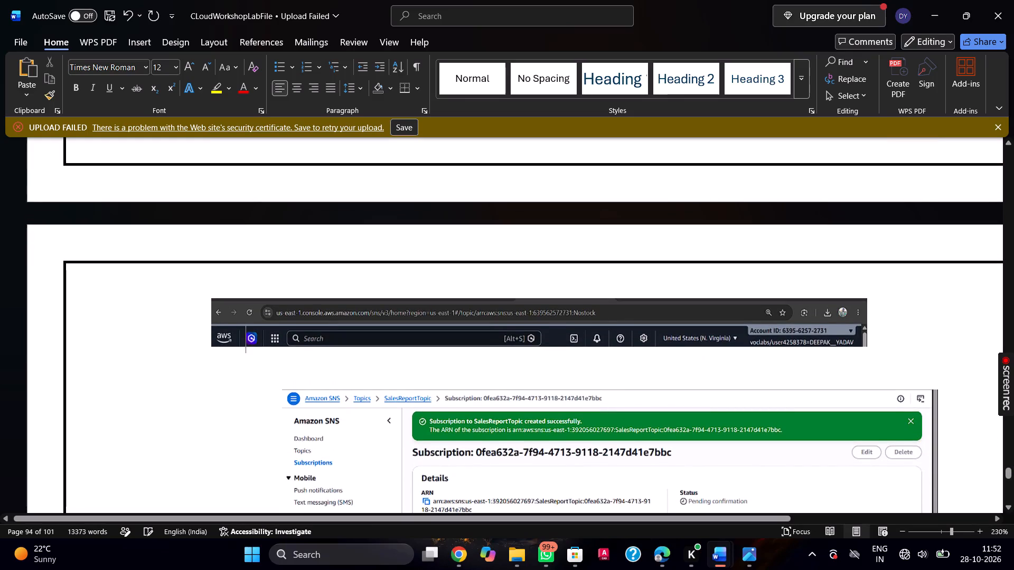
drag(520, 322, 591, 354)
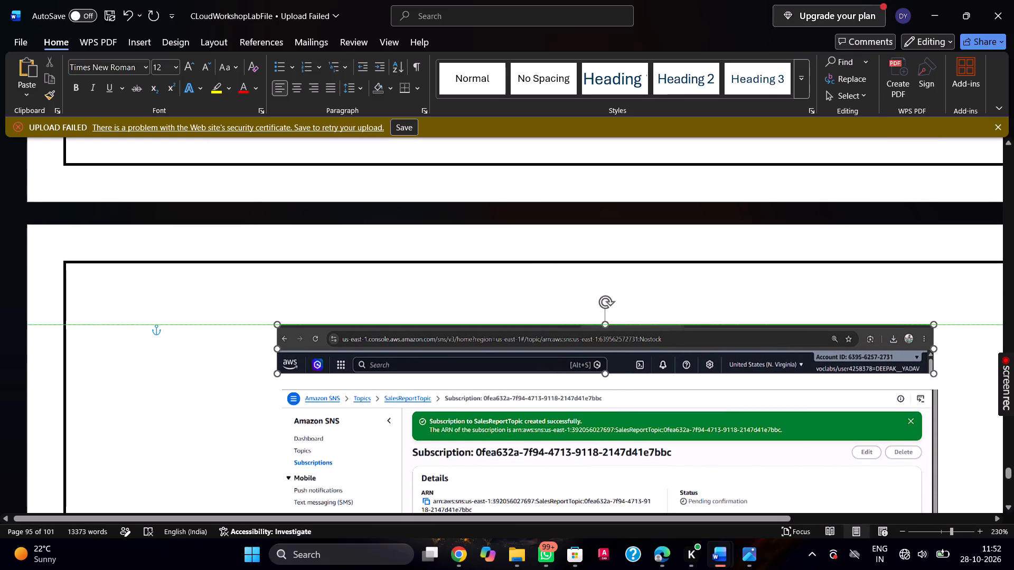
drag(591, 354, 593, 383)
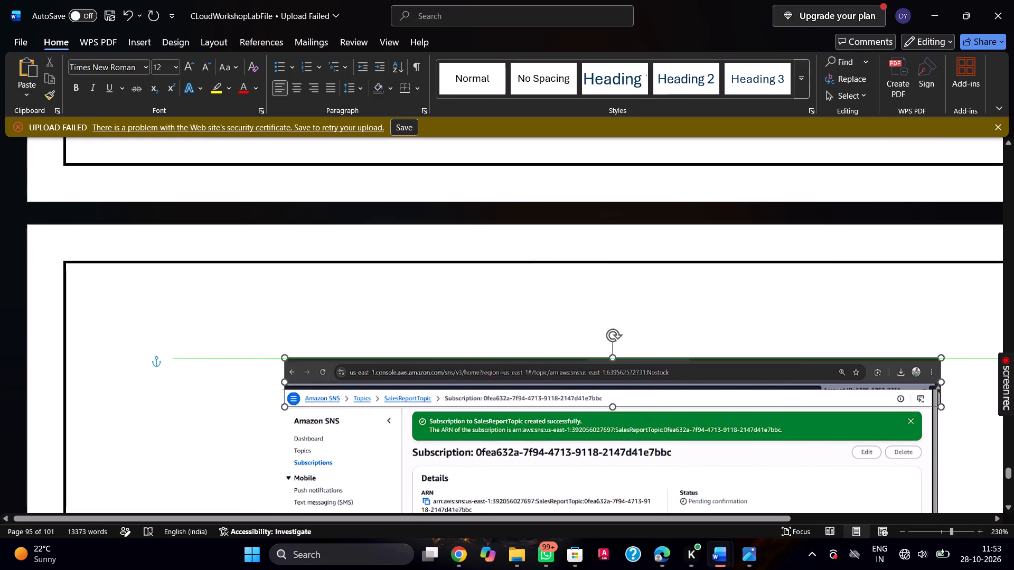
drag(593, 383, 596, 364)
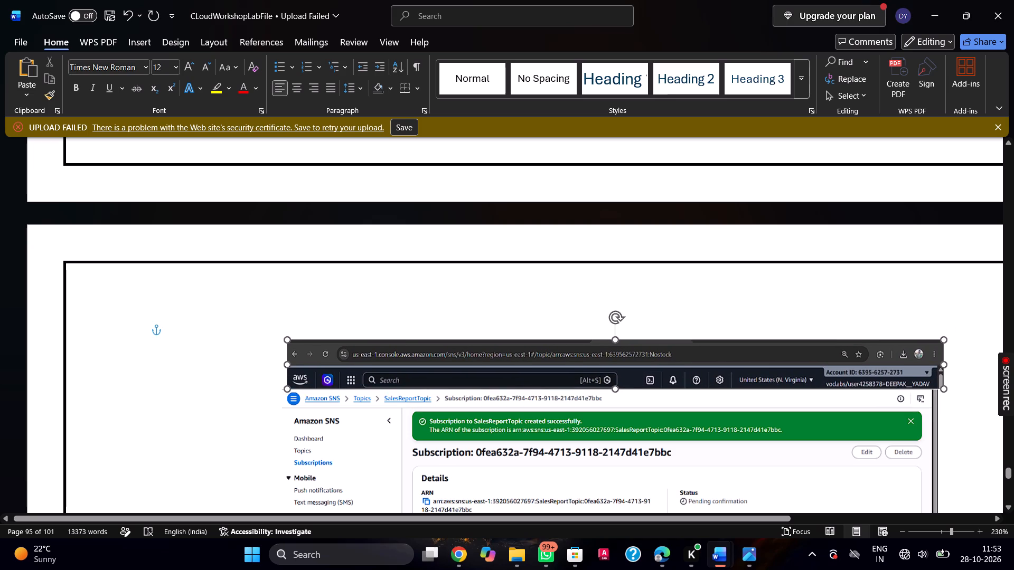
drag(596, 364, 591, 360)
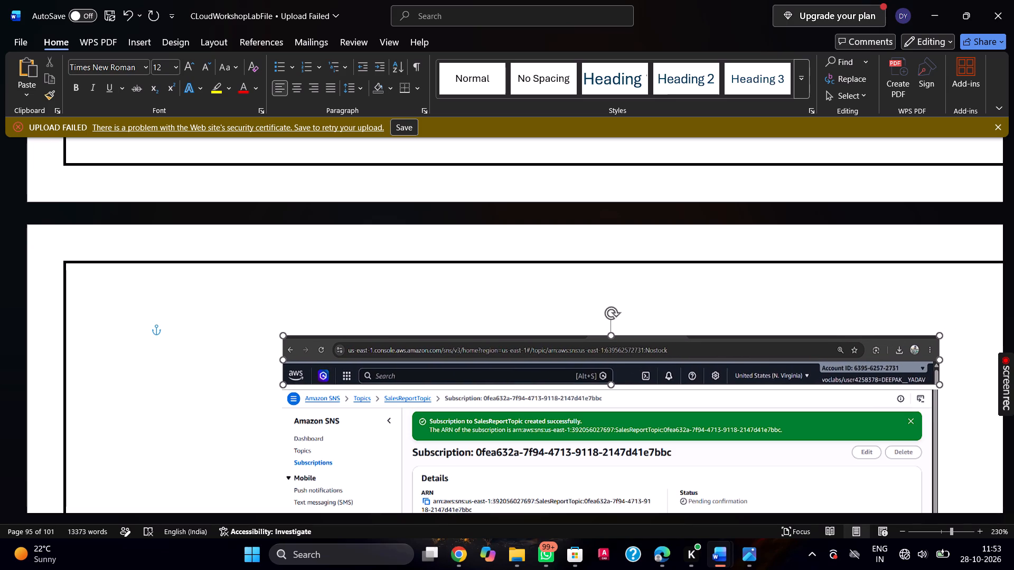
drag(591, 360, 592, 364)
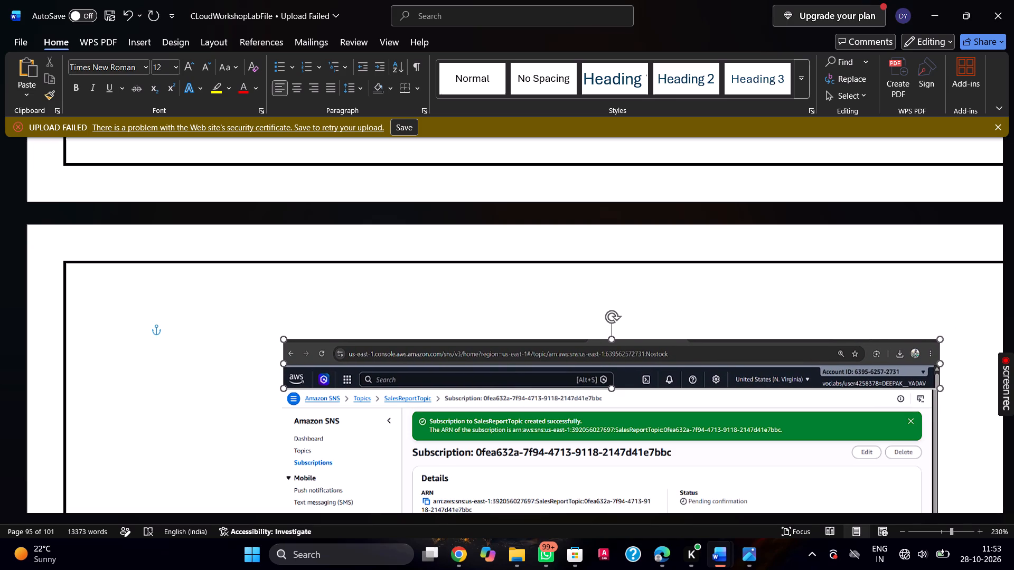
drag(592, 364, 590, 364)
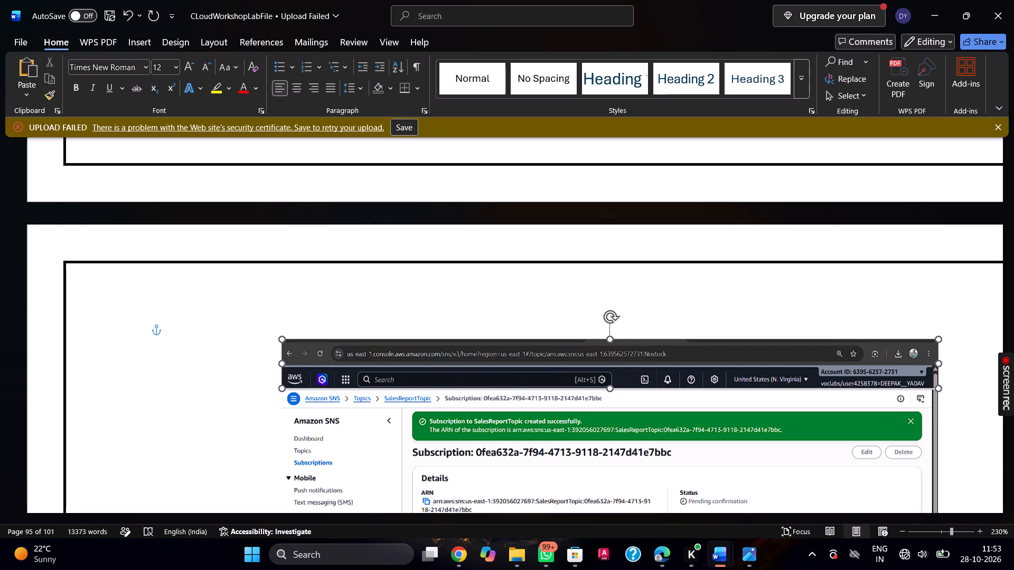
drag(590, 364, 589, 366)
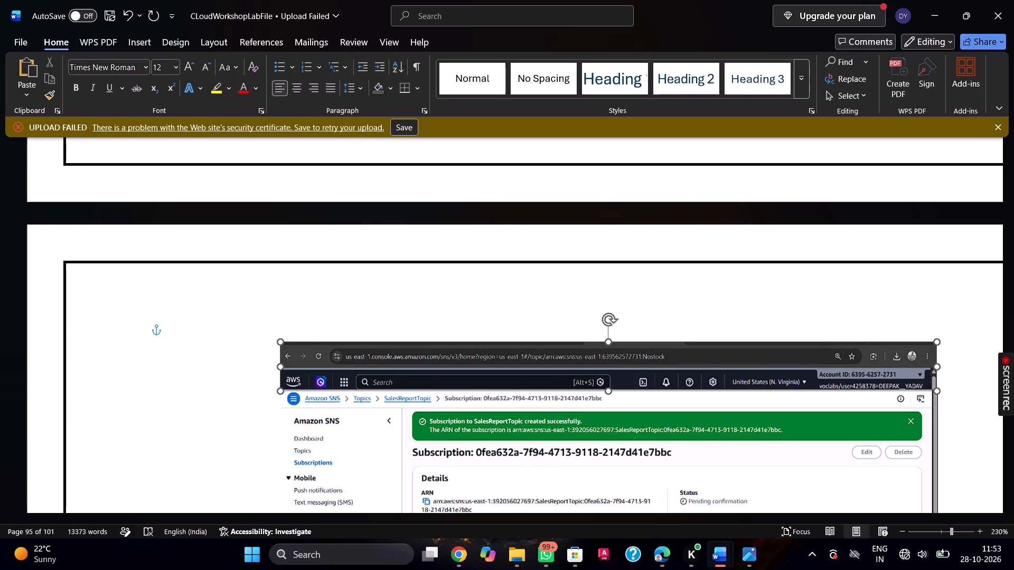
drag(589, 366, 591, 365)
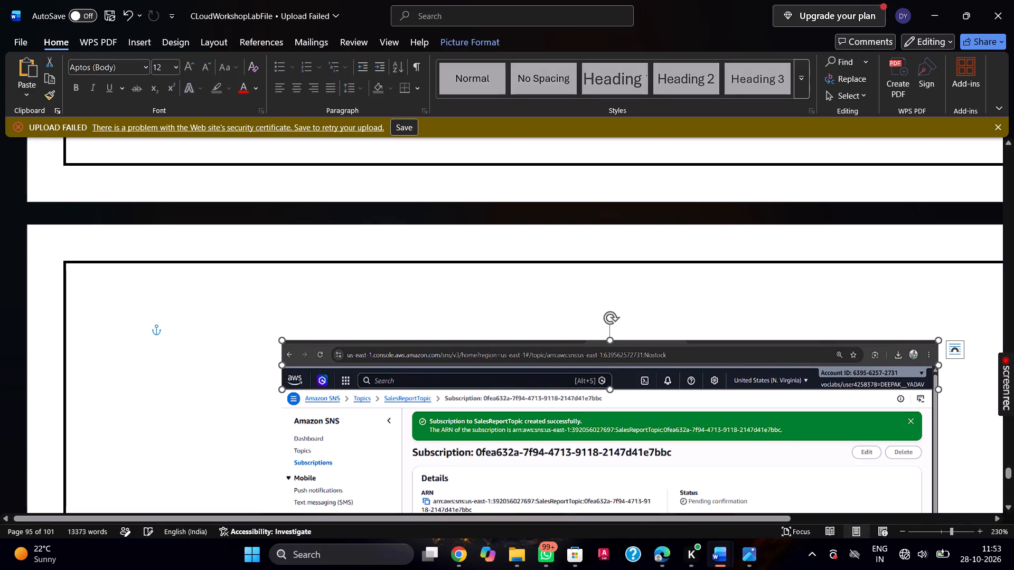
click(199, 393)
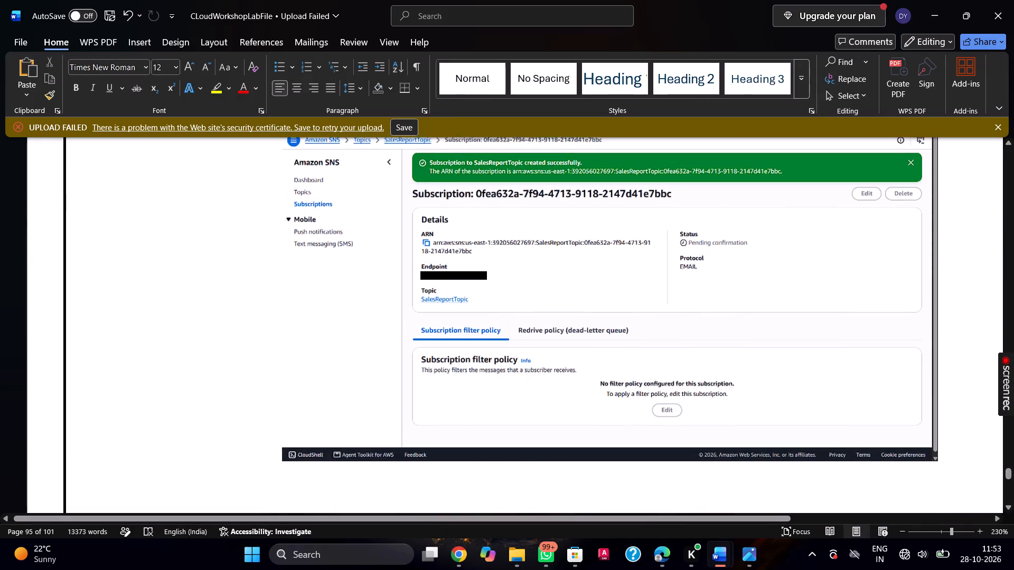
Stretch the browser header's lower edge slightly downward to close the gap above the SalesReportTopic subscription screenshot.
scroll(541, 355, up, 1)
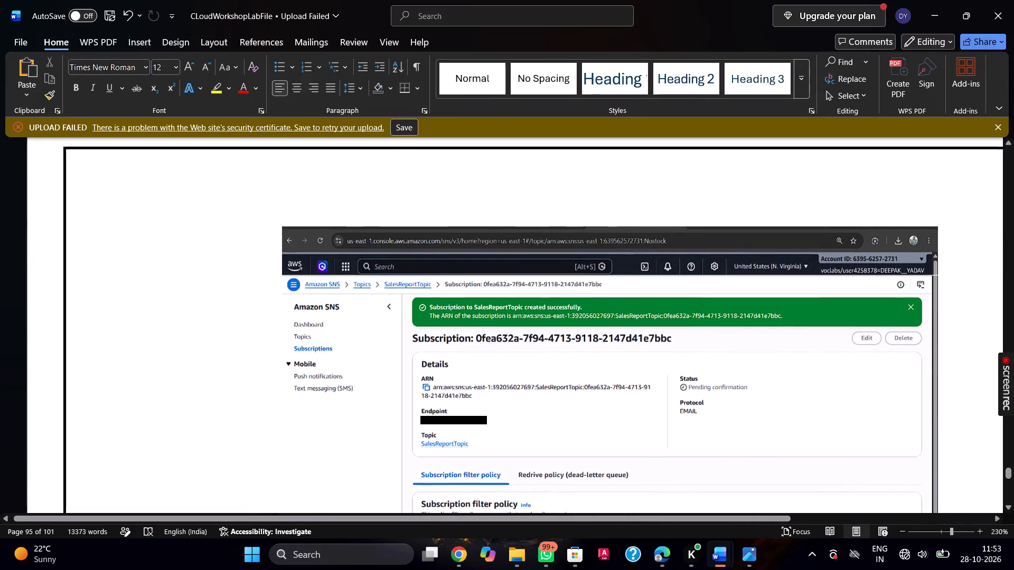
click(663, 256)
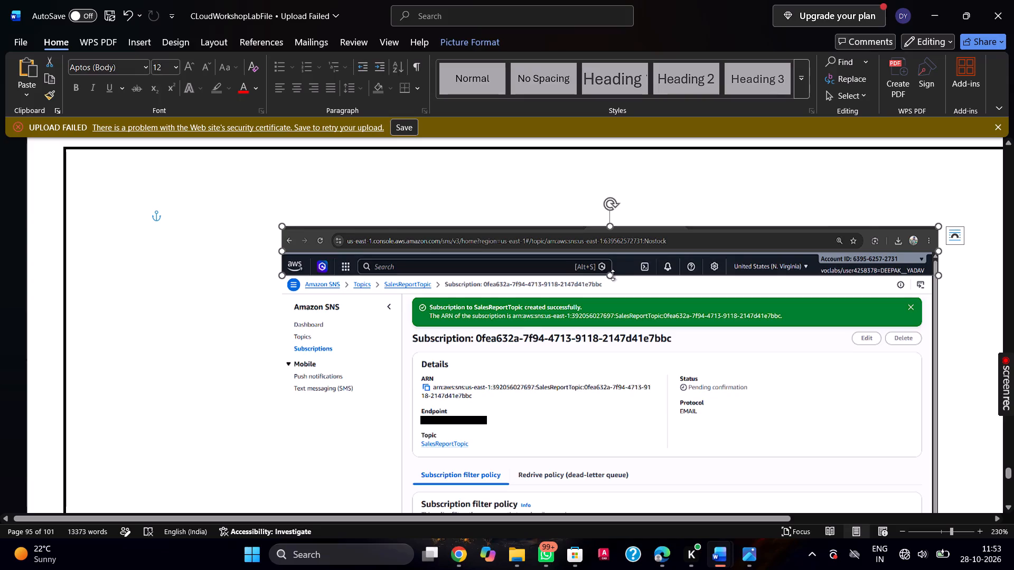
click(610, 275)
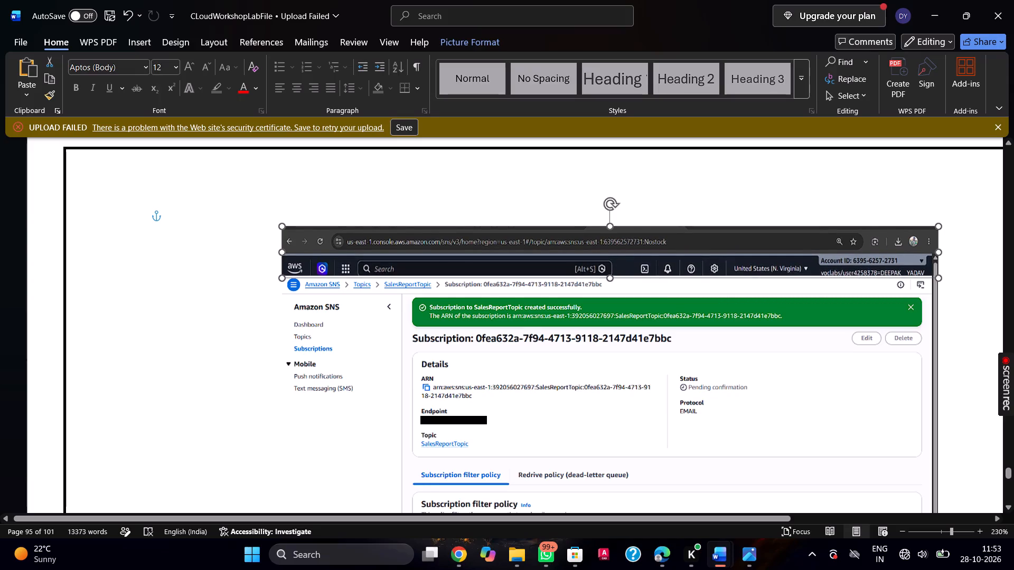
click(264, 348)
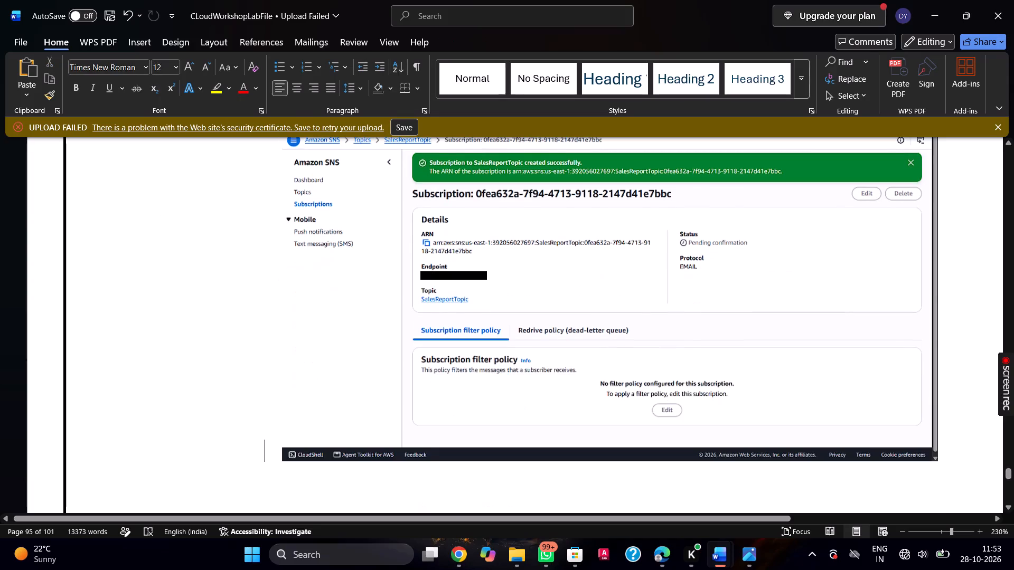
Add a blank line before the "Lab 19 : Configuring Hybrid Storage and Migrating Data" heading so it starts on the next page.
scroll(469, 325, up, 1)
scroll(760, 295, down, 1)
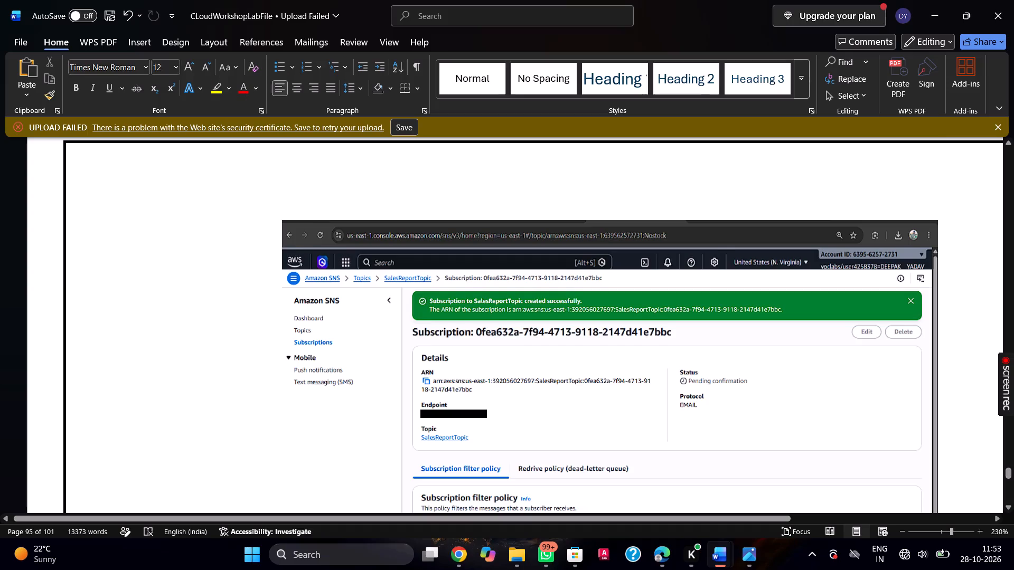
scroll(760, 295, down, 7)
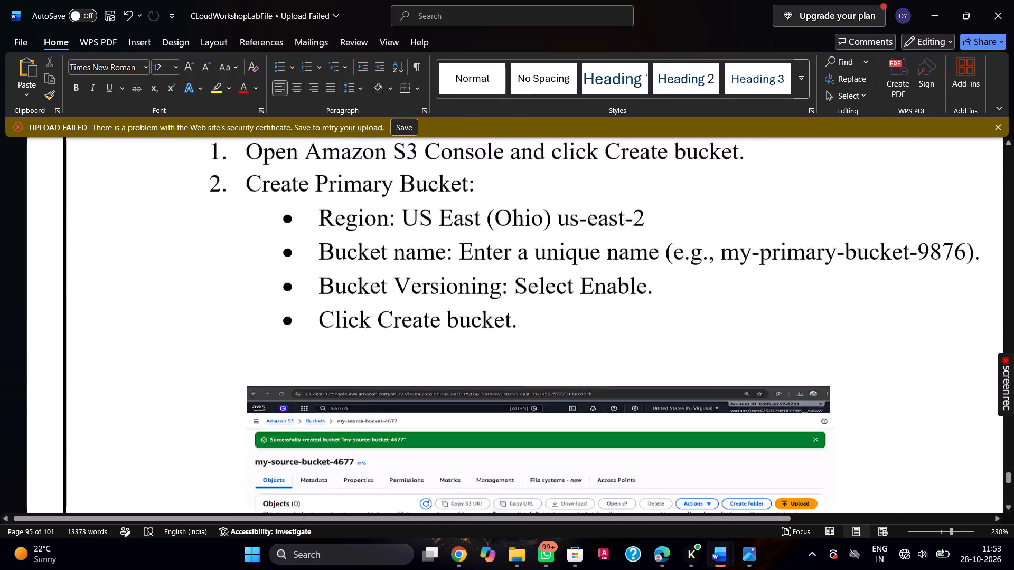
scroll(760, 295, up, 2)
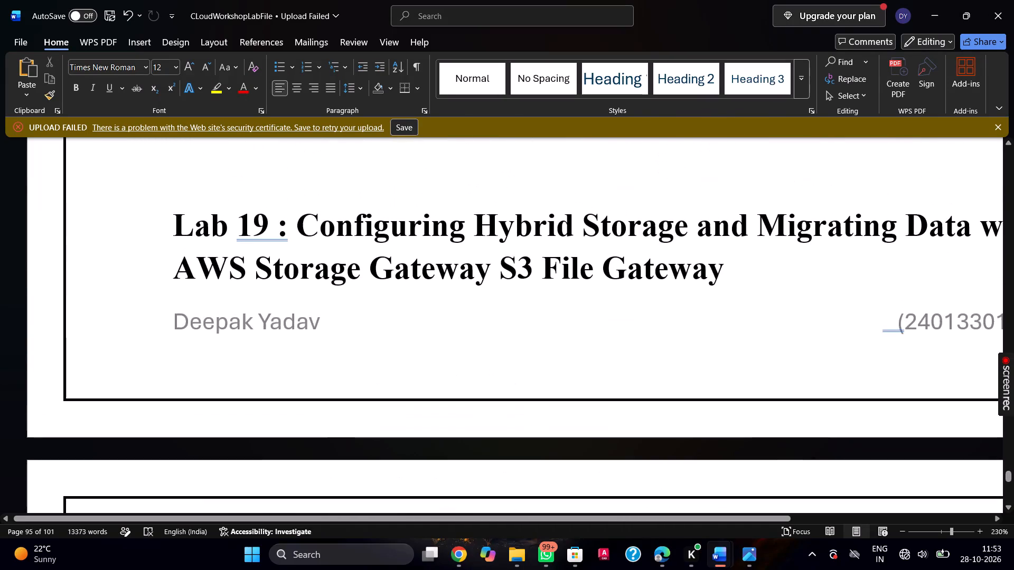
scroll(760, 295, up, 1)
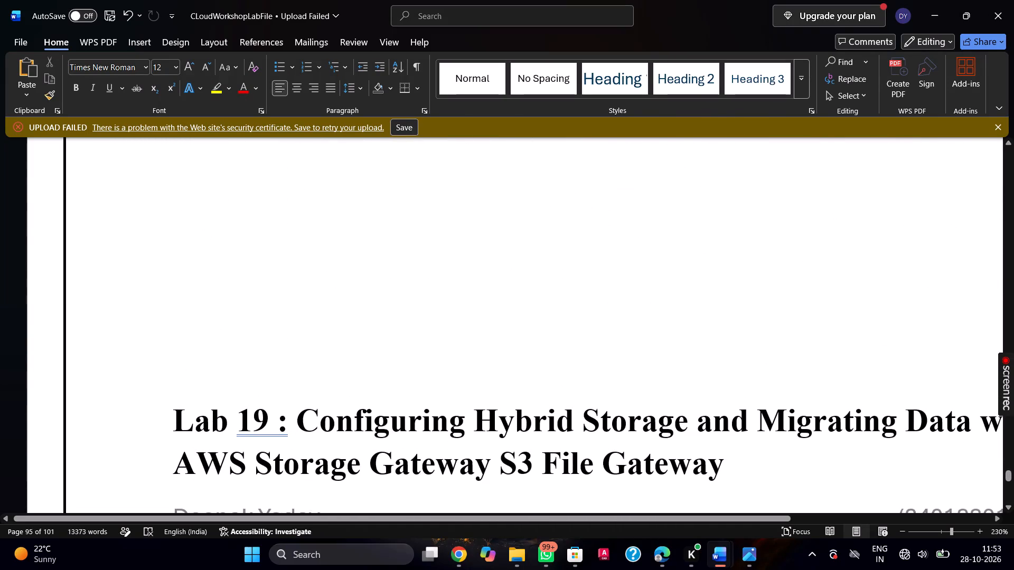
click(179, 420)
key(Return)
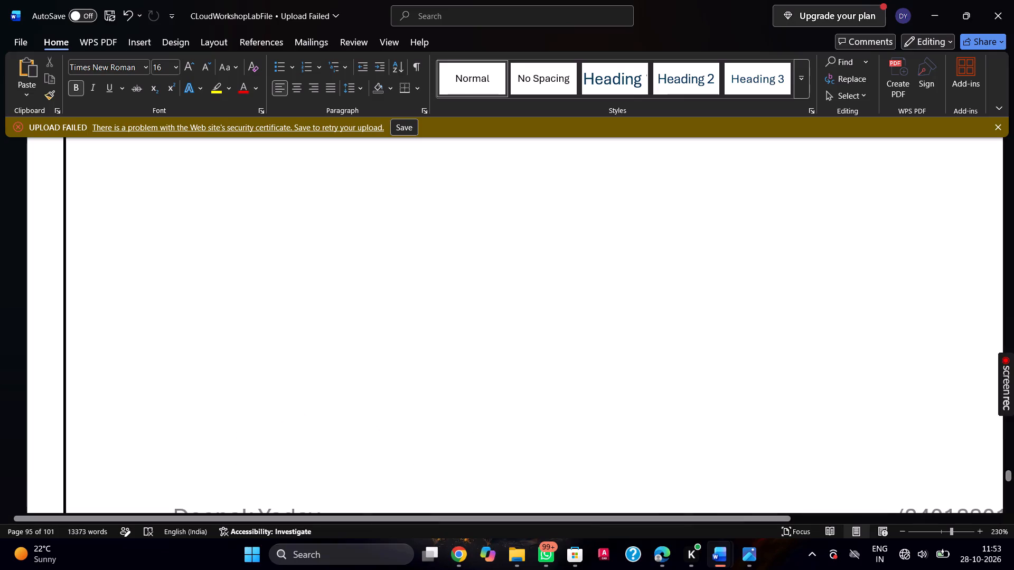
scroll(179, 420, up, 5)
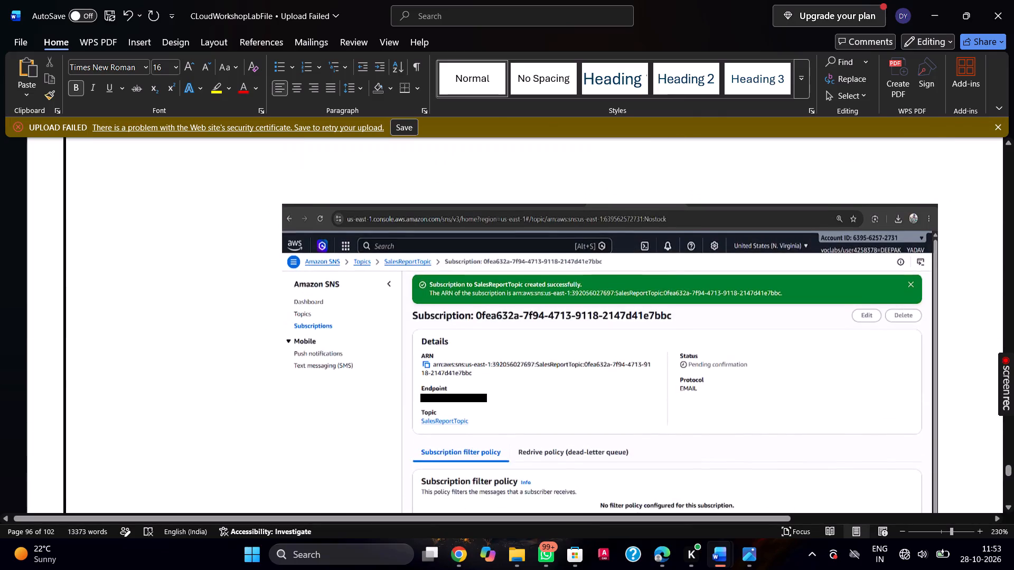
scroll(179, 420, up, 3)
scroll(179, 420, down, 1)
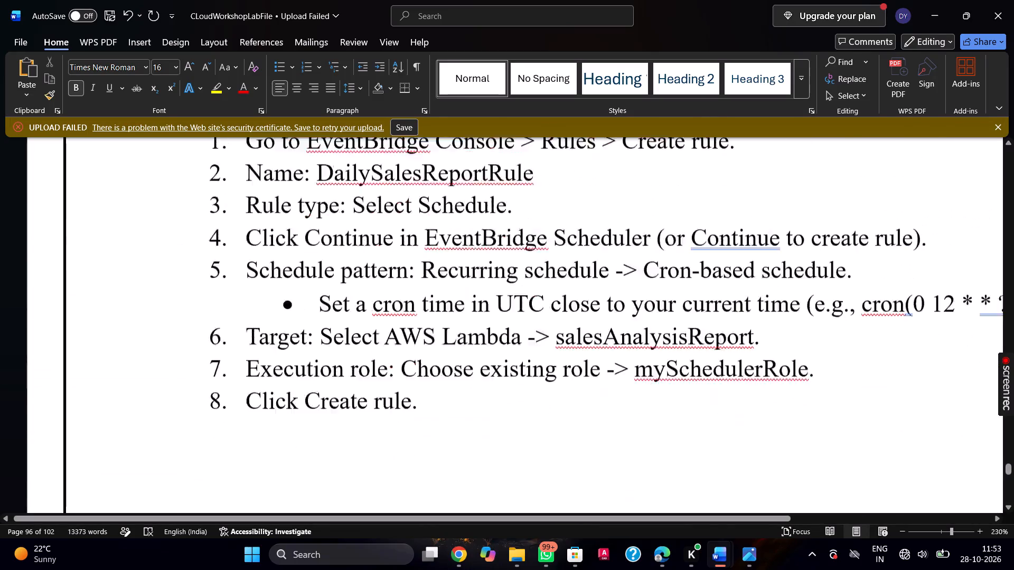
scroll(179, 420, down, 8)
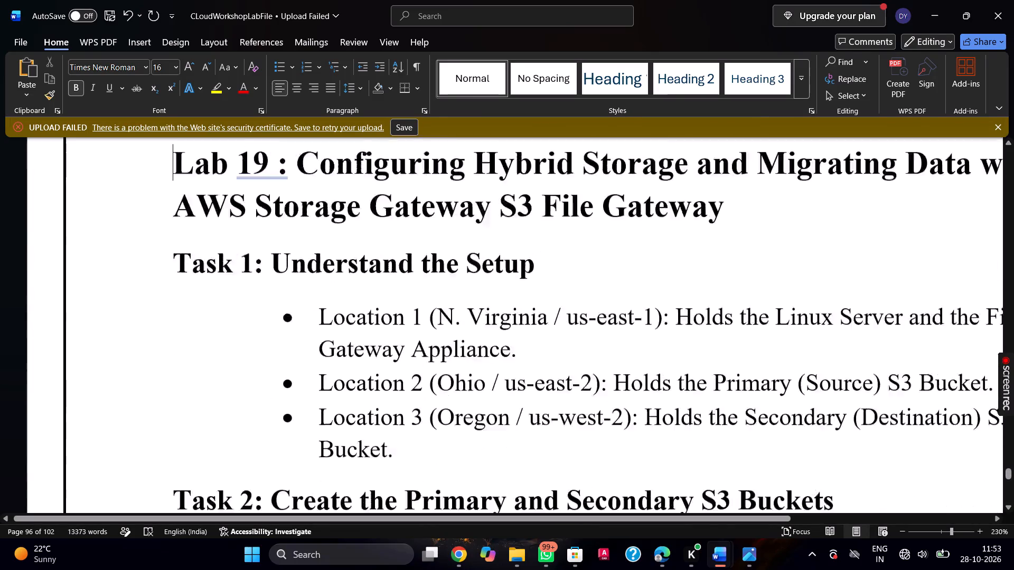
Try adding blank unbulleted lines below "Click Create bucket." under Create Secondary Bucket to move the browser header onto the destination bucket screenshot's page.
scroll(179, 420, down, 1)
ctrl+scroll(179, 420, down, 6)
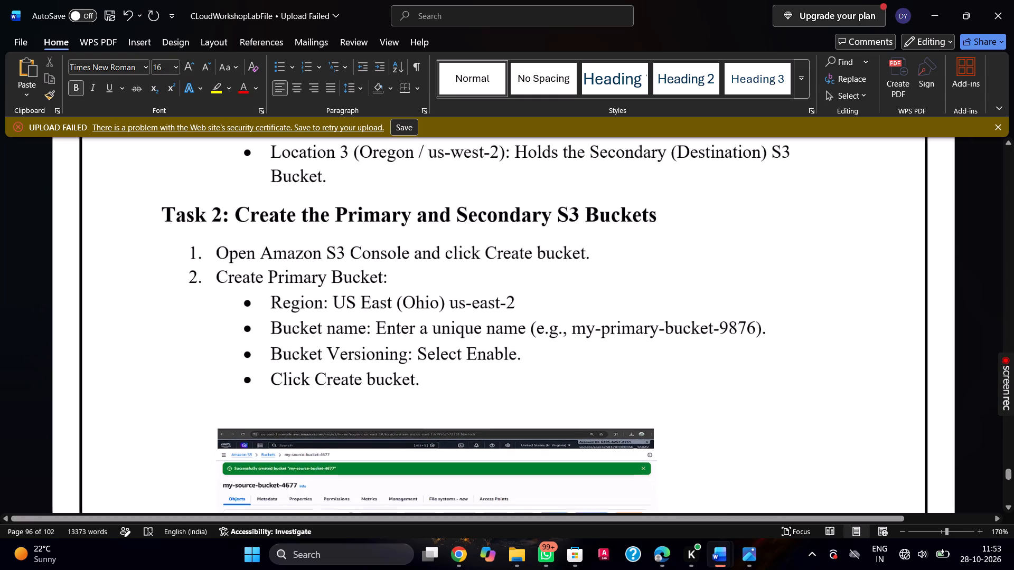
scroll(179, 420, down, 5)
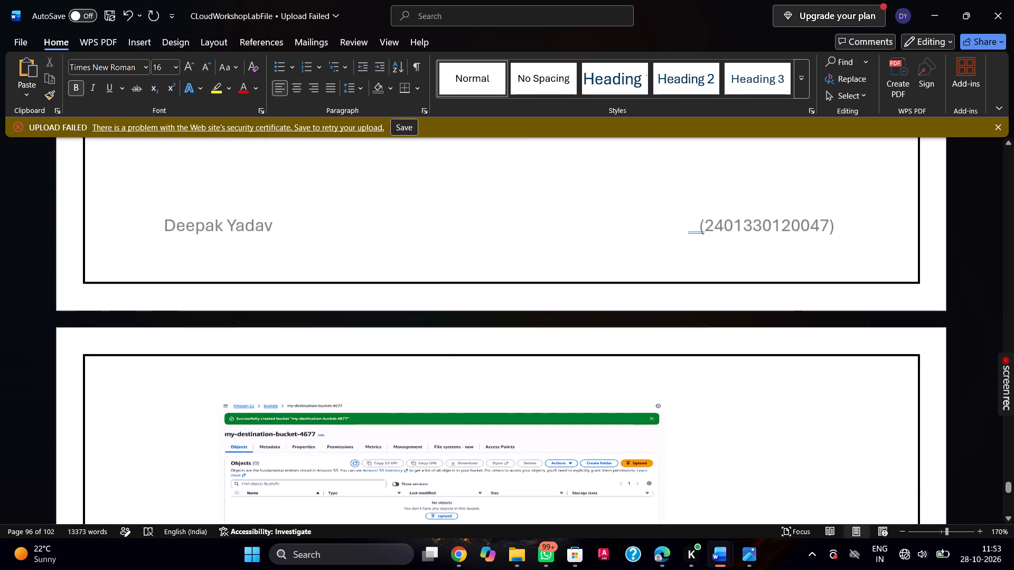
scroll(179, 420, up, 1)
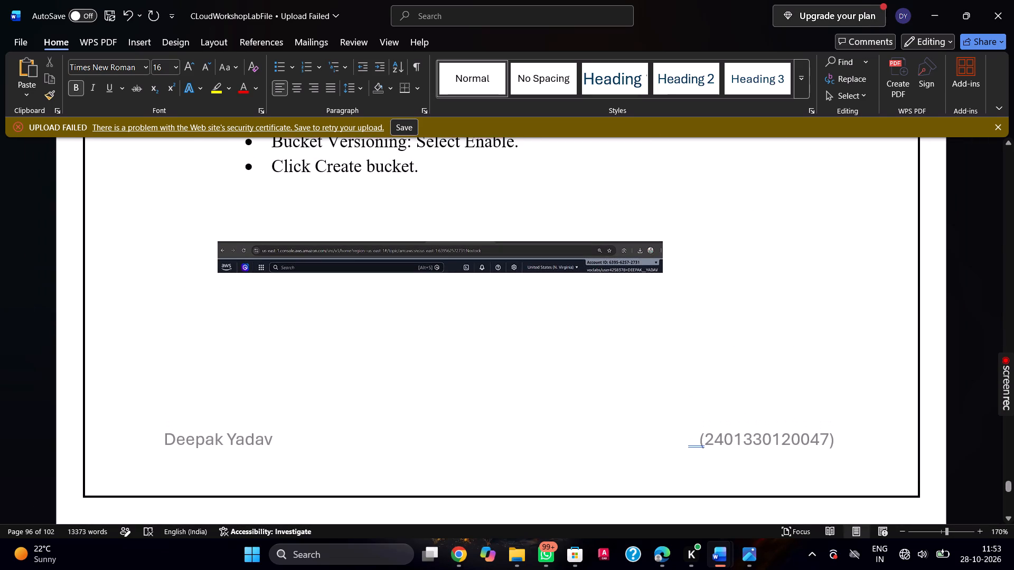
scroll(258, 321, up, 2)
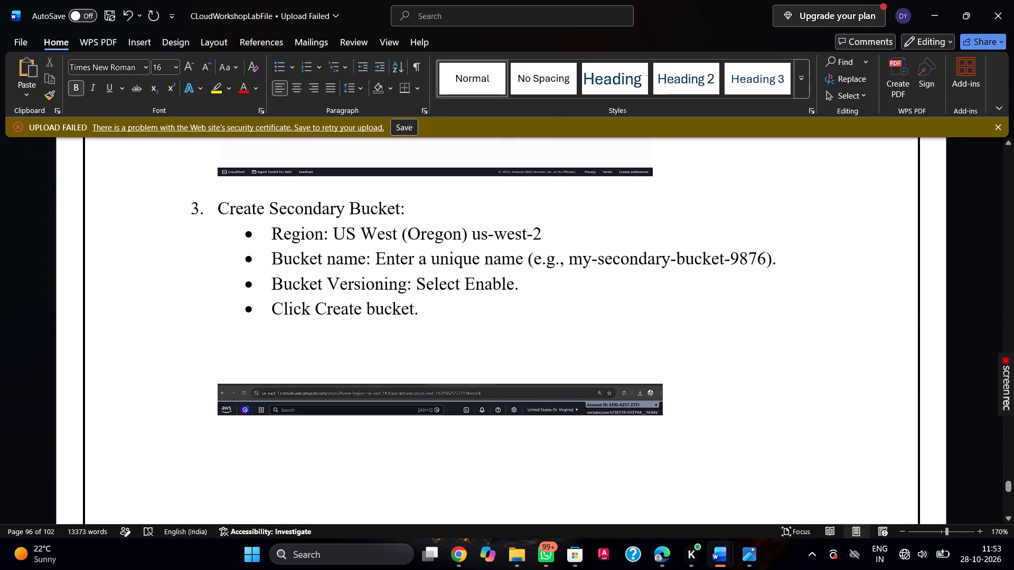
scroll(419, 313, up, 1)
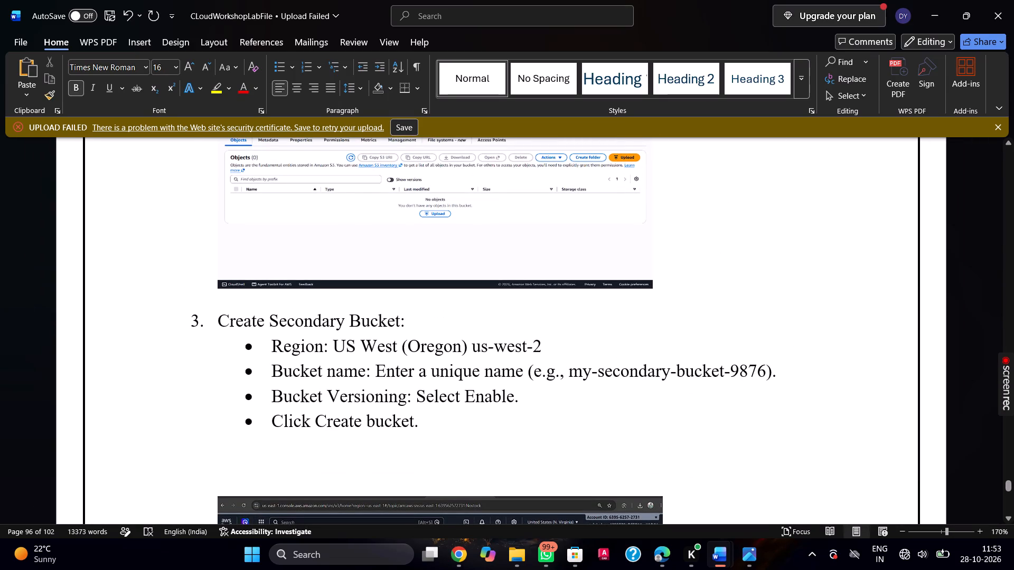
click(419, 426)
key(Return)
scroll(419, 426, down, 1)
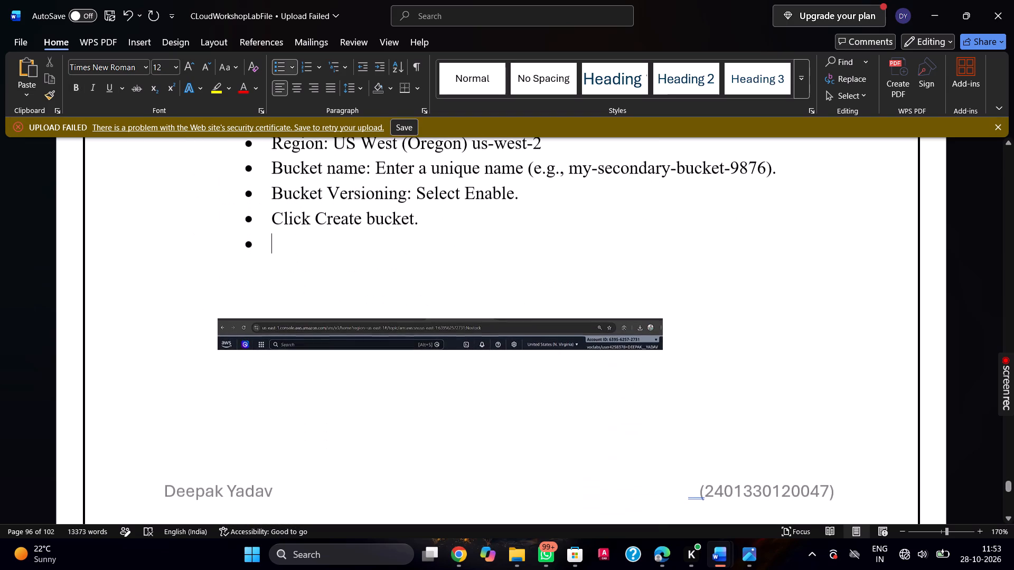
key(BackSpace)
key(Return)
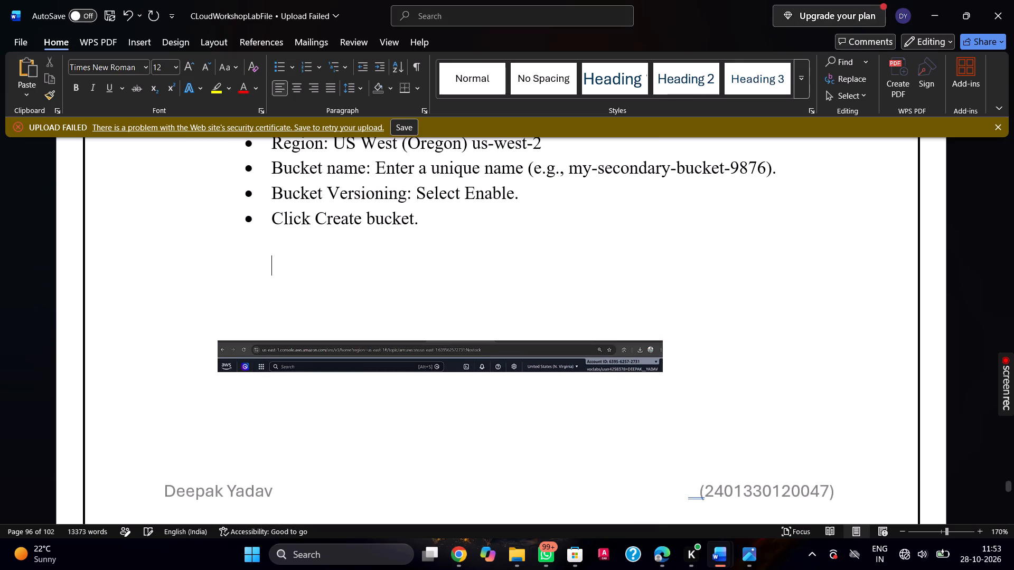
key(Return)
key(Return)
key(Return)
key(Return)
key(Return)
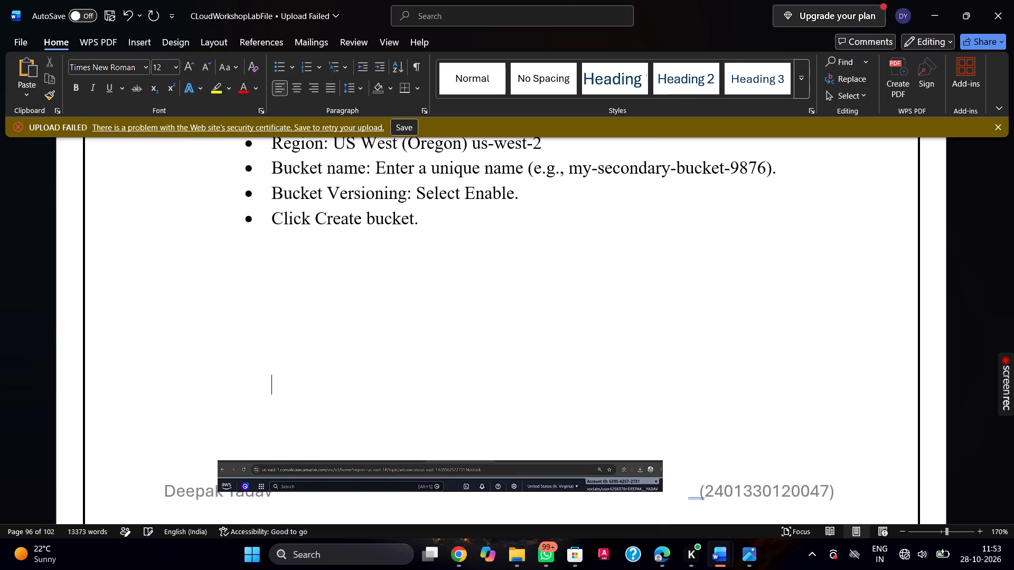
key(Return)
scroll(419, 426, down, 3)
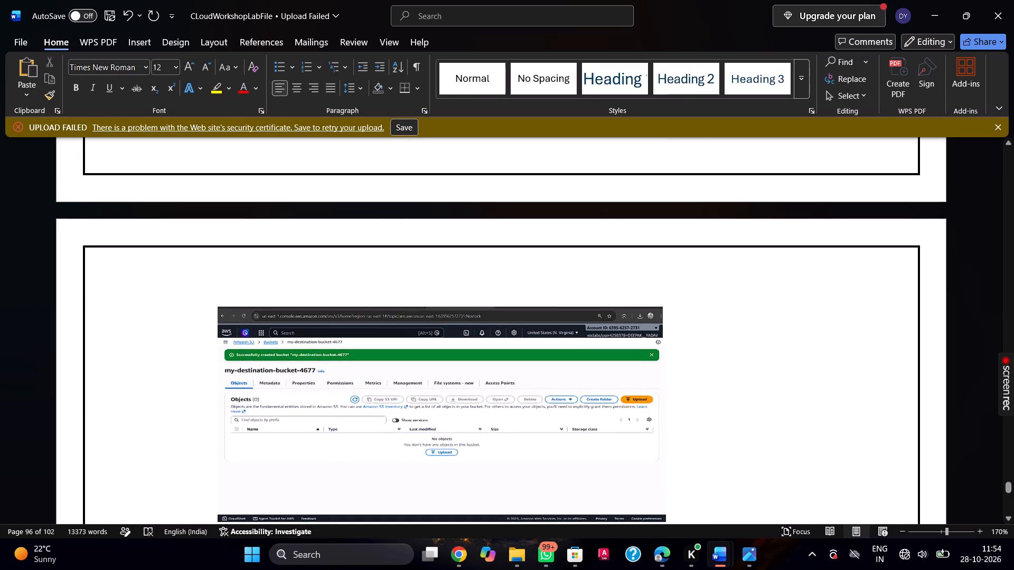
Delete the blank lines above the destination bucket screenshot so its header and image follow directly after "Click Create bucket." under Create Secondary Bucket.
click(211, 306)
key(BackSpace)
key(BackSpace)
key(BackSpace)
key(BackSpace)
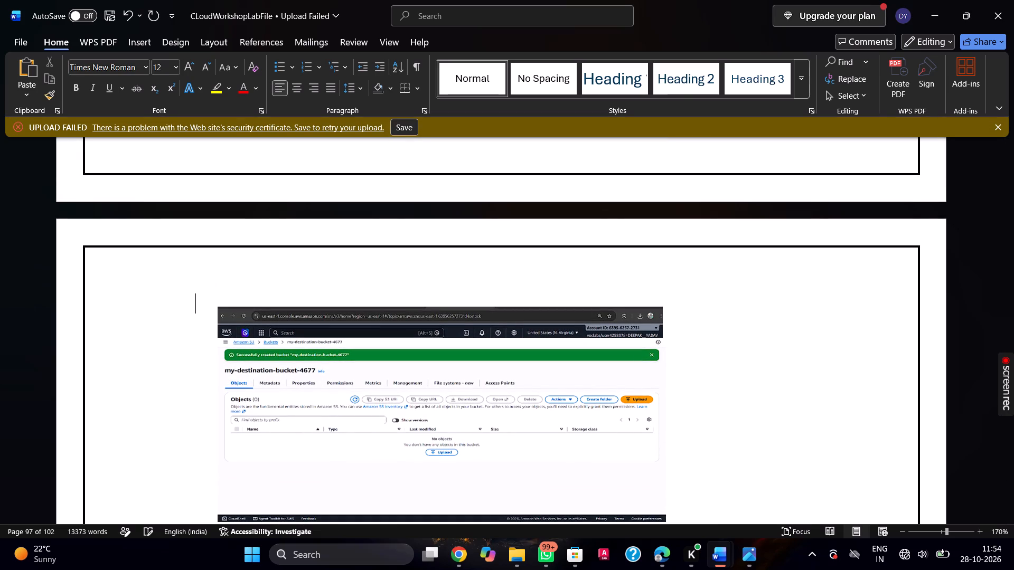
key(BackSpace)
key(BackSpace)
key(BackSpace)
key(BackSpace)
key(BackSpace)
key(BackSpace)
key(BackSpace)
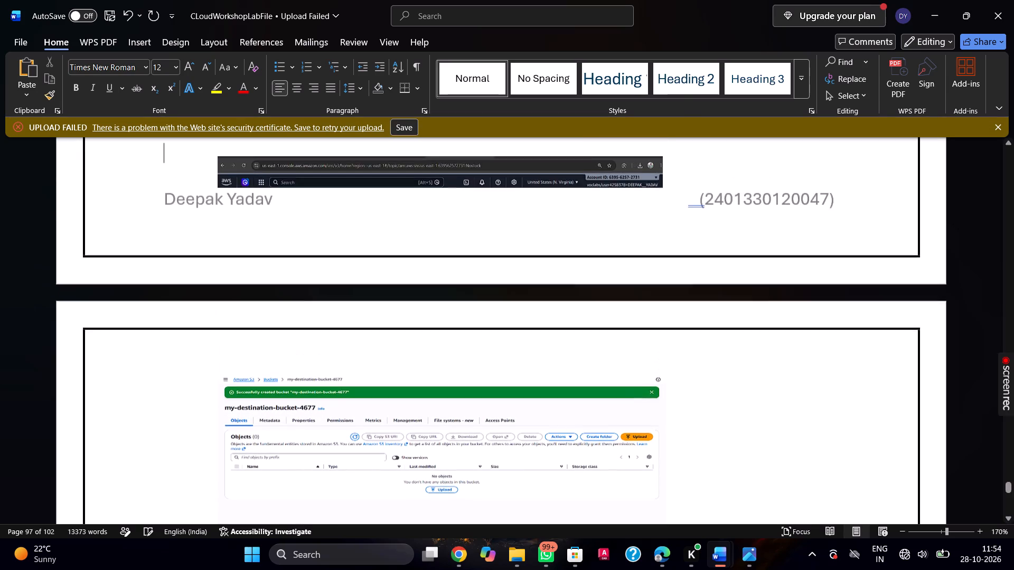
key(BackSpace)
key(BackSpace)
key(BackSpace)
key(BackSpace)
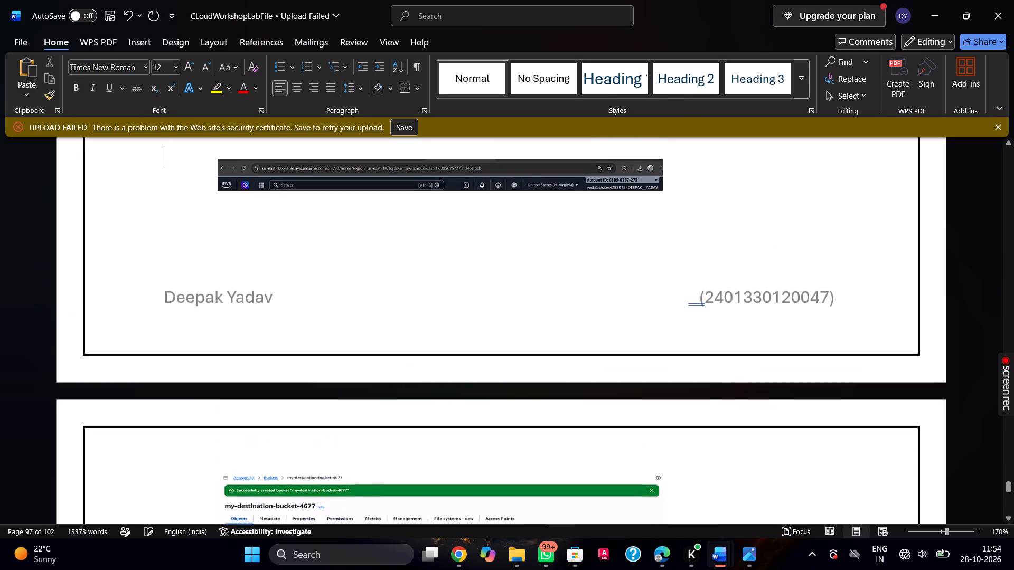
key(BackSpace)
key(BackSpace)
key(BackSpace)
key(BackSpace)
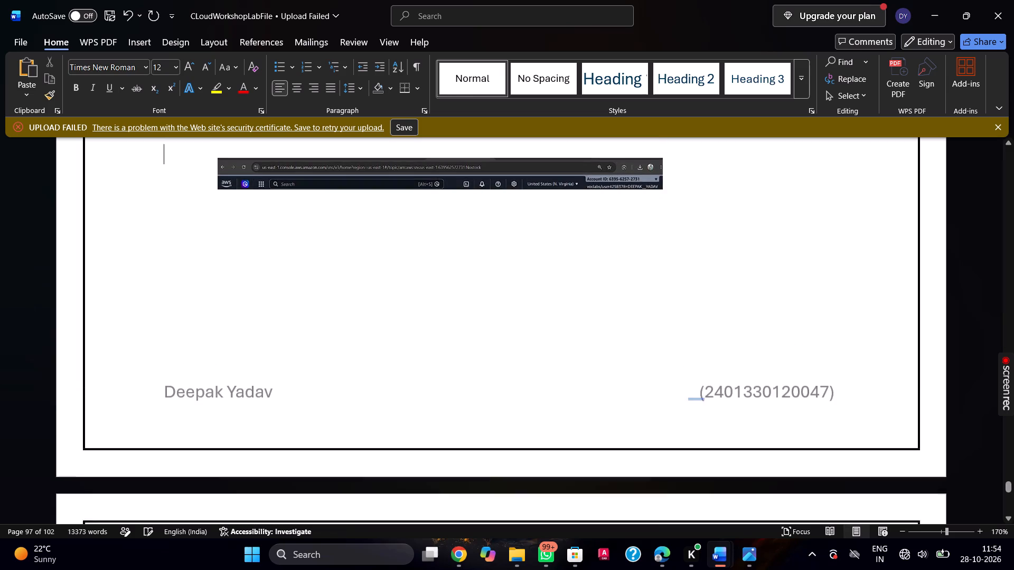
key(BackSpace)
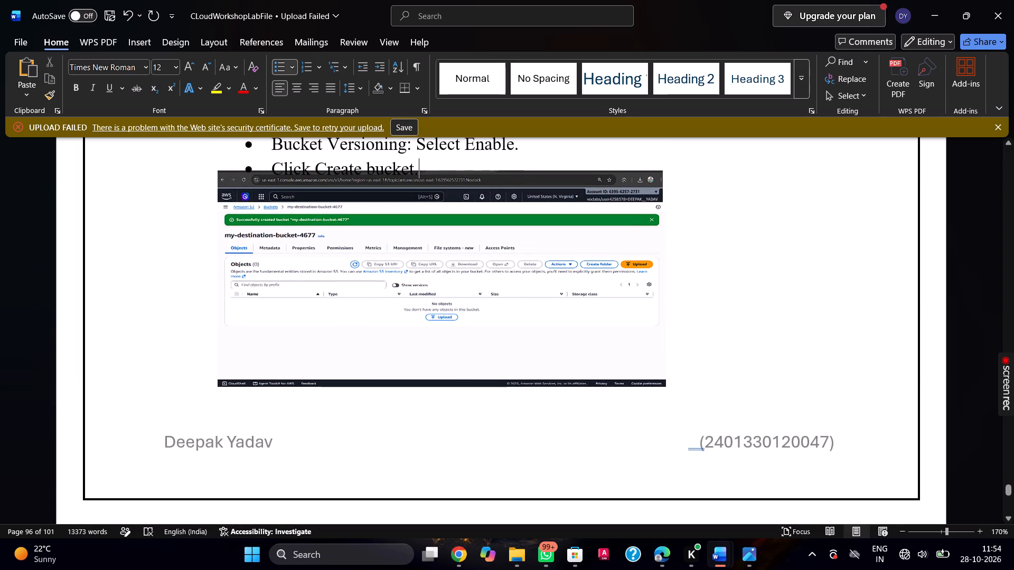
Add one blank unbulleted line between "Click Create bucket." and the destination bucket screenshot.
key(Return)
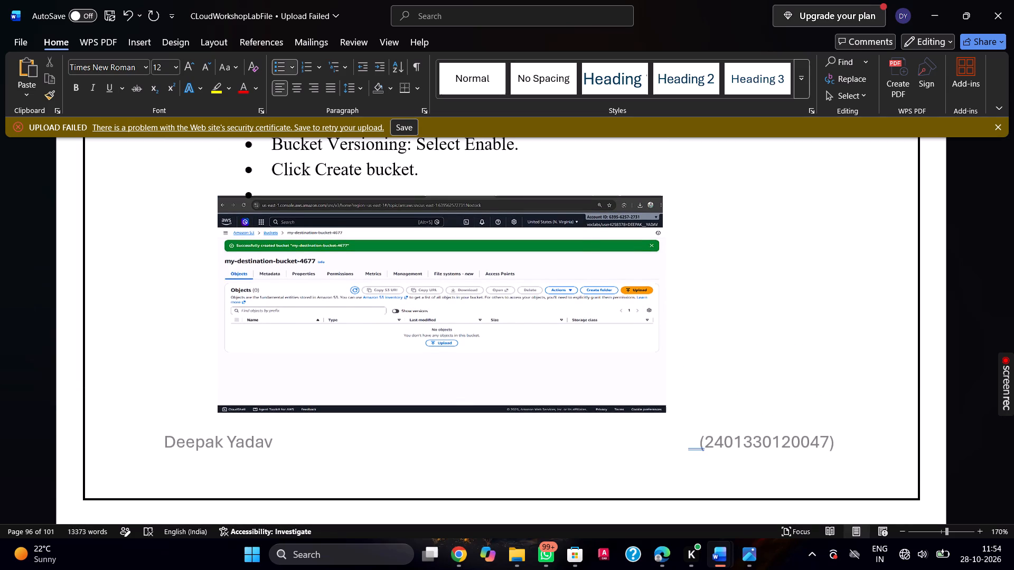
key(BackSpace)
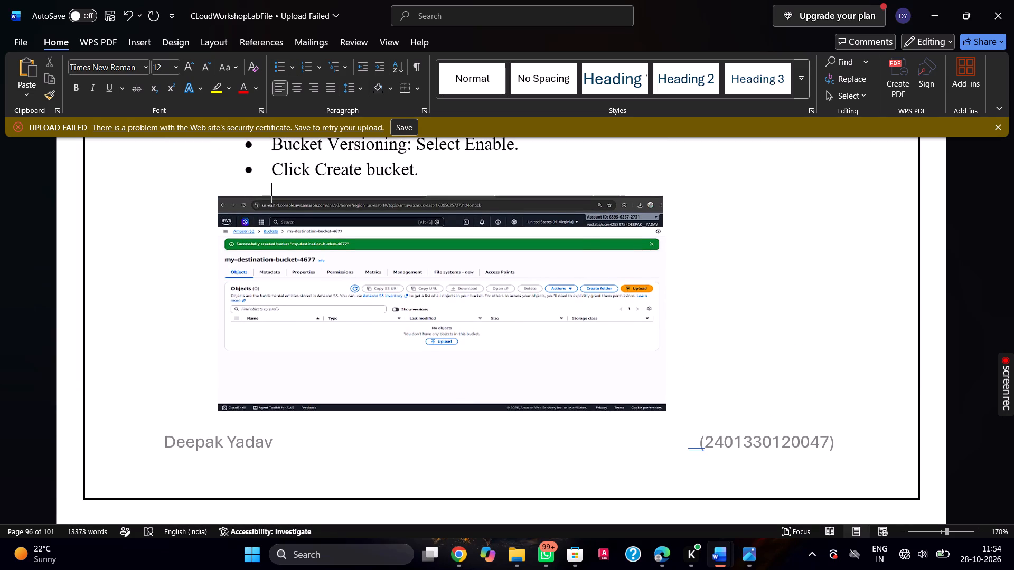
Add blank unbulleted lines below "No alarm -> click Configure." in Task 4 to move the browser header onto the Configure gateway screenshot's page.
scroll(476, 257, down, 6)
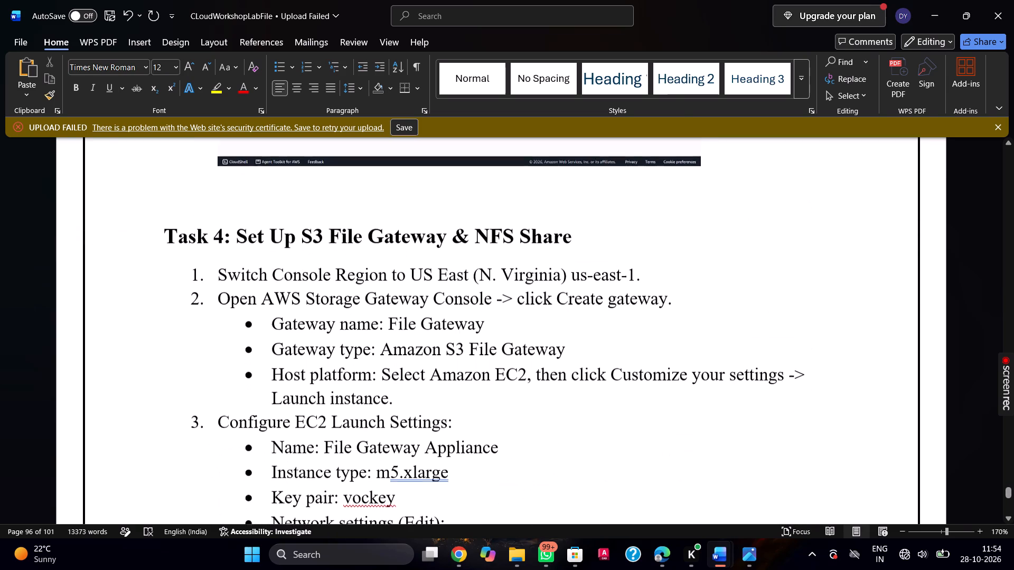
ctrl+scroll(476, 257, down, 1)
scroll(476, 257, left, 1)
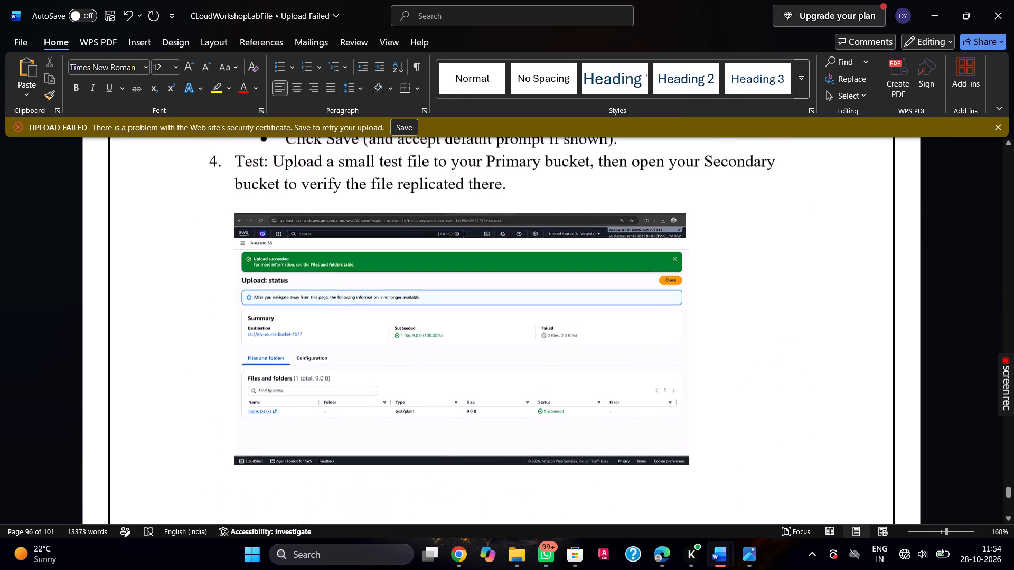
scroll(476, 257, left, 1)
scroll(476, 257, down, 4)
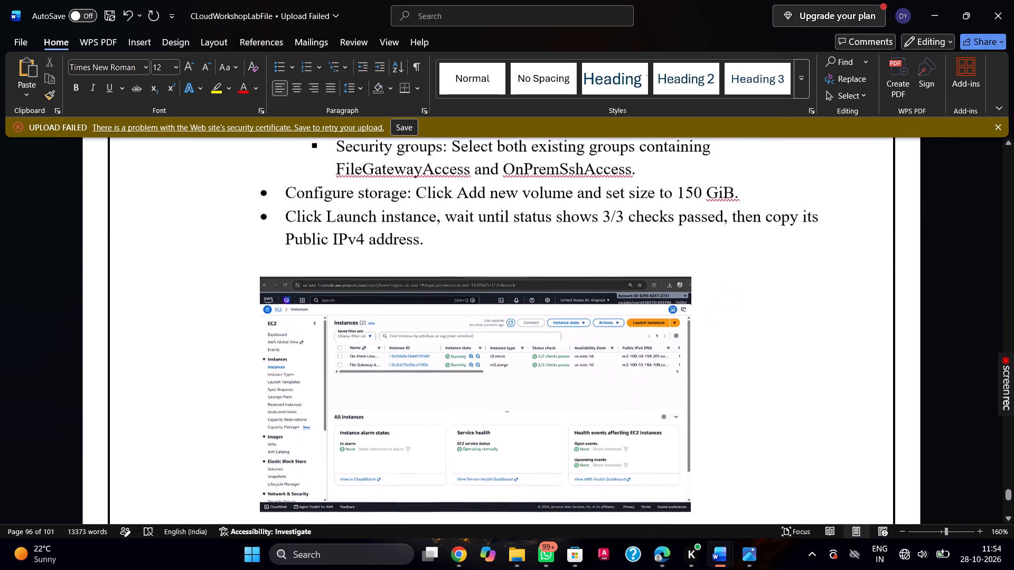
scroll(476, 257, down, 1)
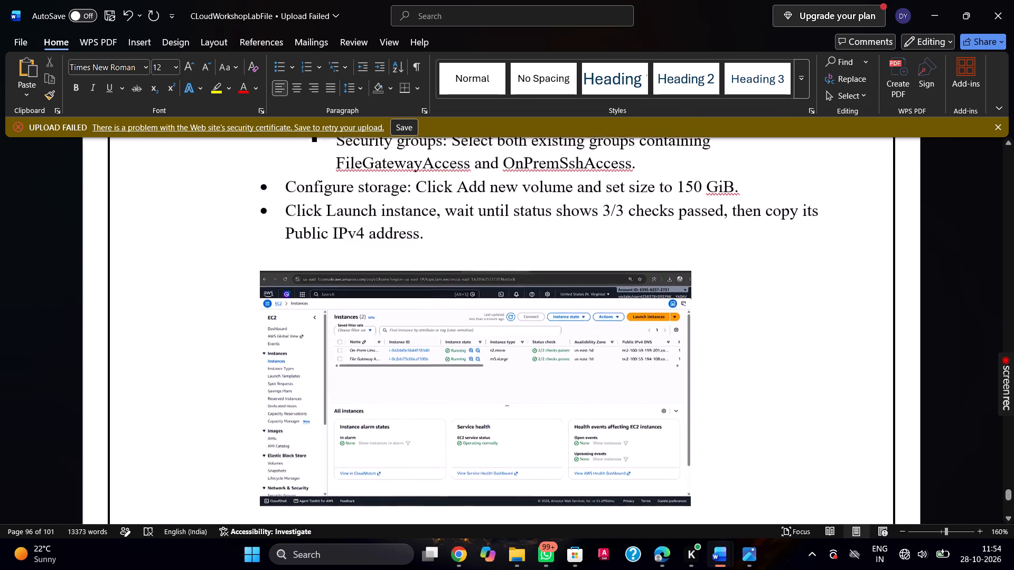
scroll(476, 257, down, 3)
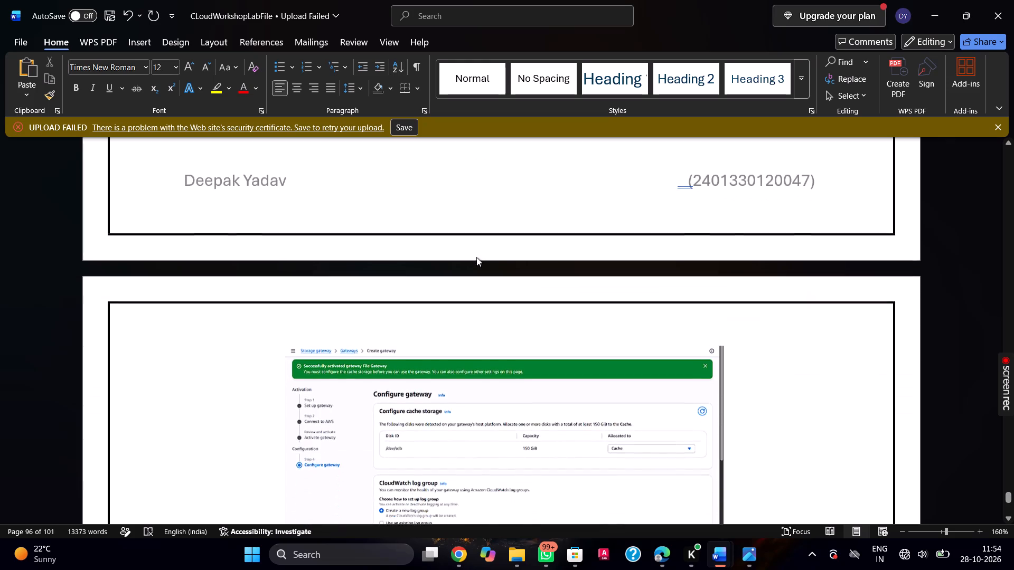
scroll(476, 257, up, 2)
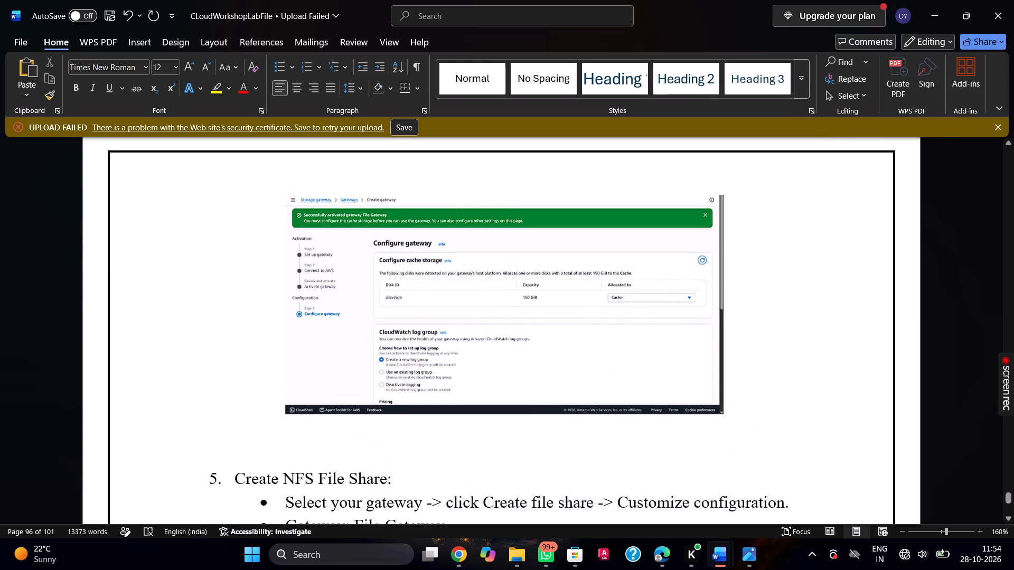
scroll(476, 257, up, 1)
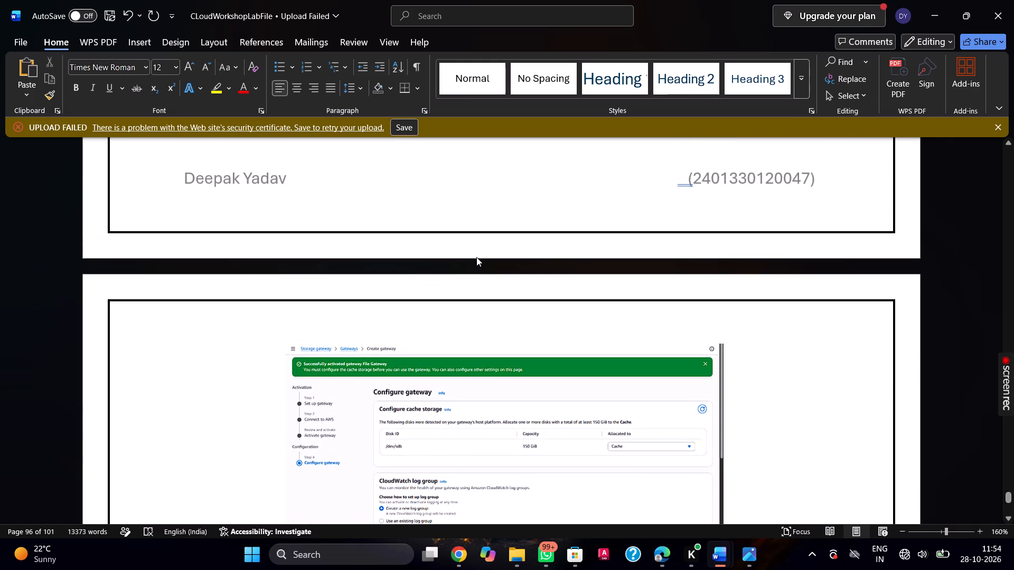
scroll(476, 257, up, 2)
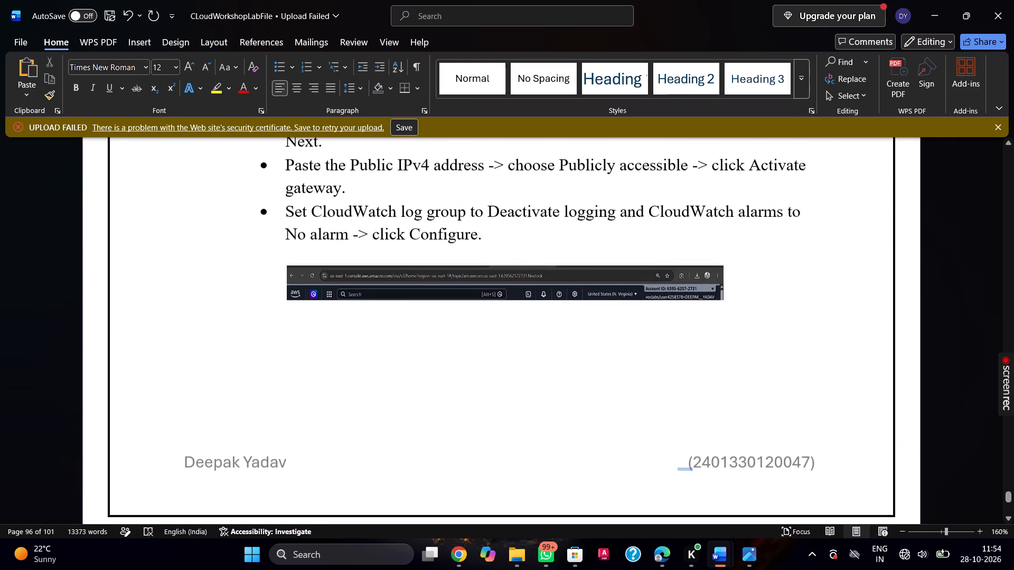
click(488, 231)
key(Return)
key(BackSpace)
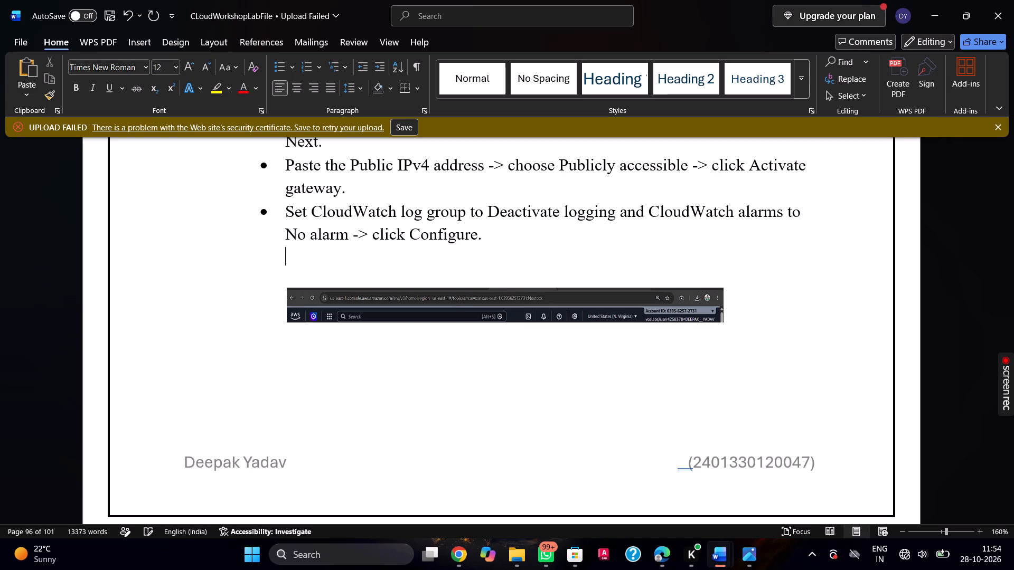
key(Return)
key(Return)
key(Return)
key(Return)
key(Return)
key(Return)
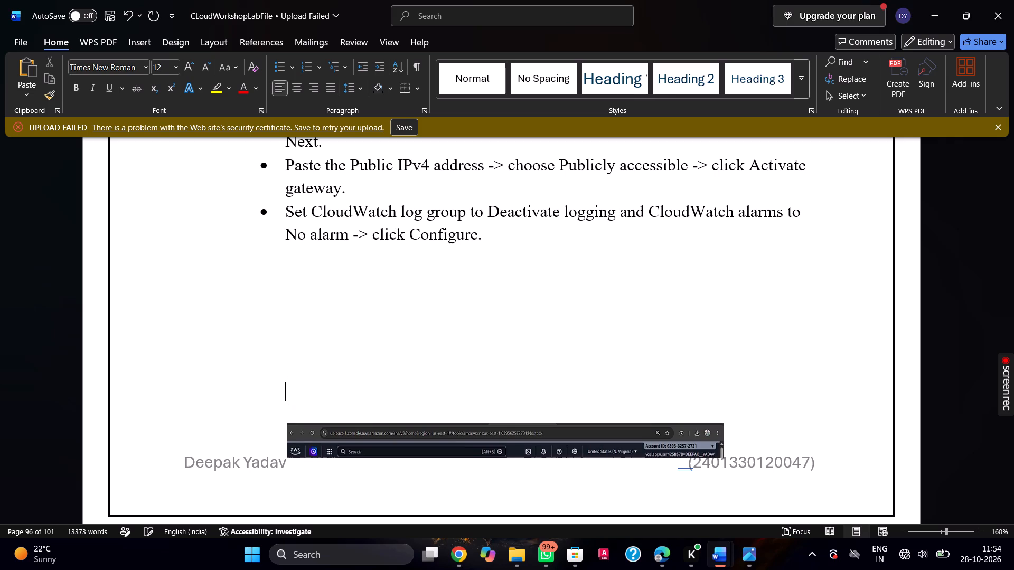
key(Return)
Check the layout of the remaining pages, from the Configure gateway screenshot through Create NFS File Share to the completion certificate.
scroll(488, 231, down, 3)
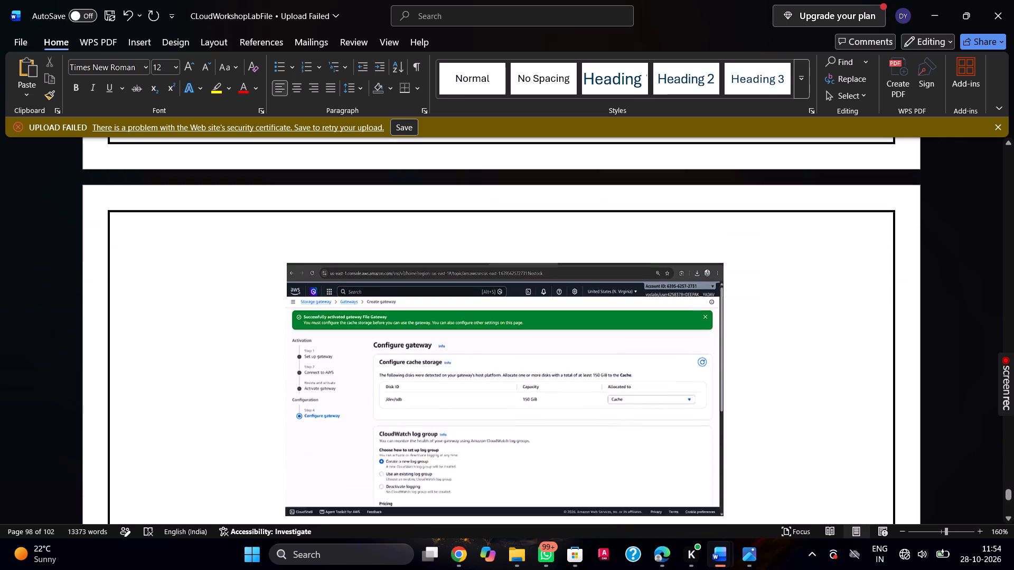
scroll(488, 231, down, 2)
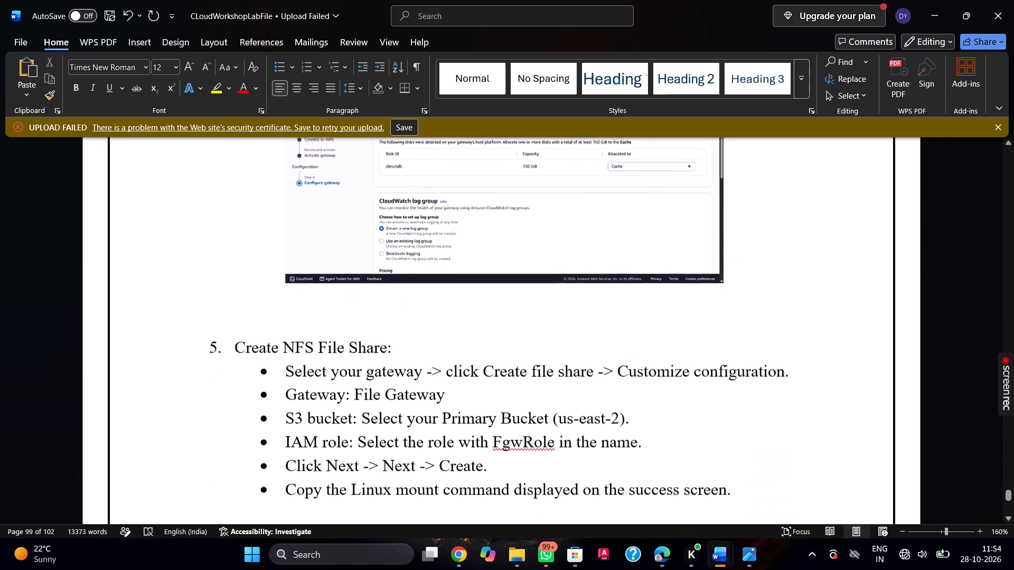
scroll(606, 289, down, 1)
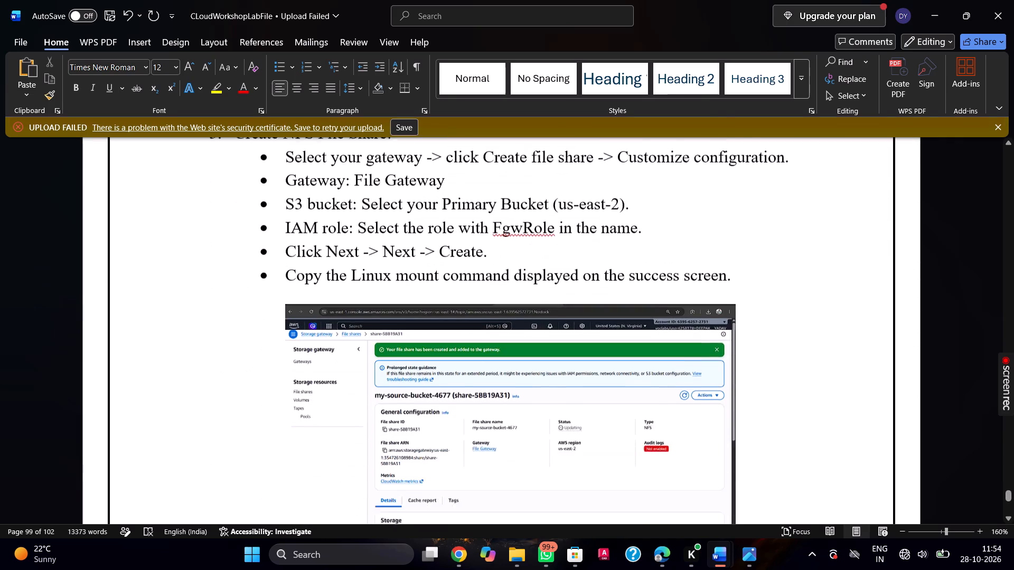
scroll(606, 289, down, 5)
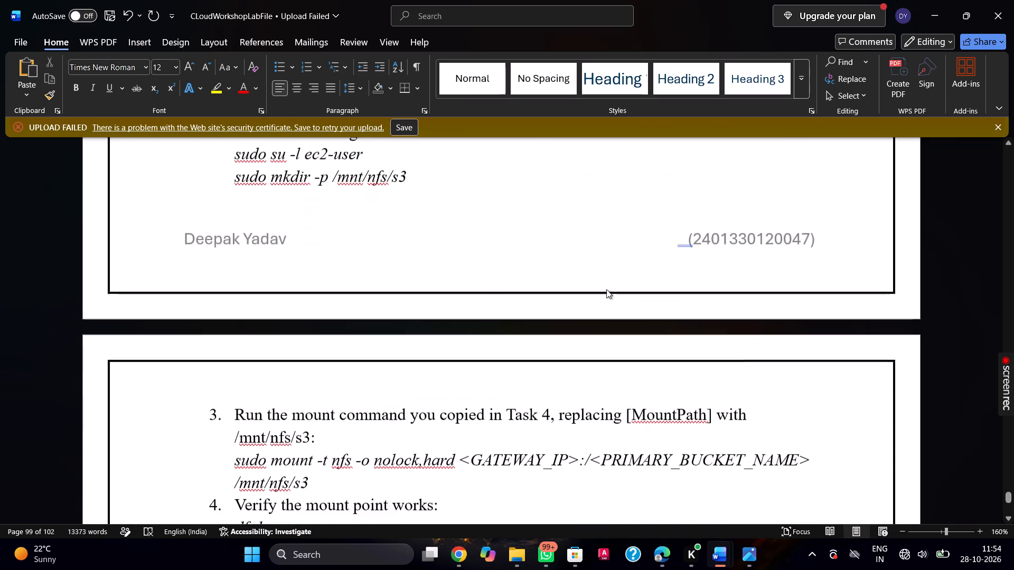
scroll(606, 289, down, 5)
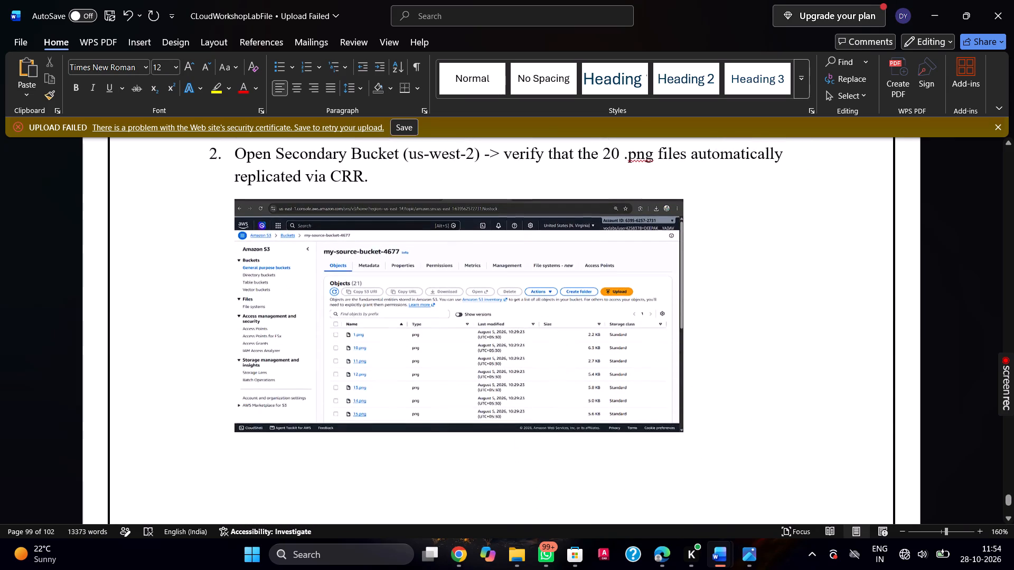
scroll(606, 289, down, 4)
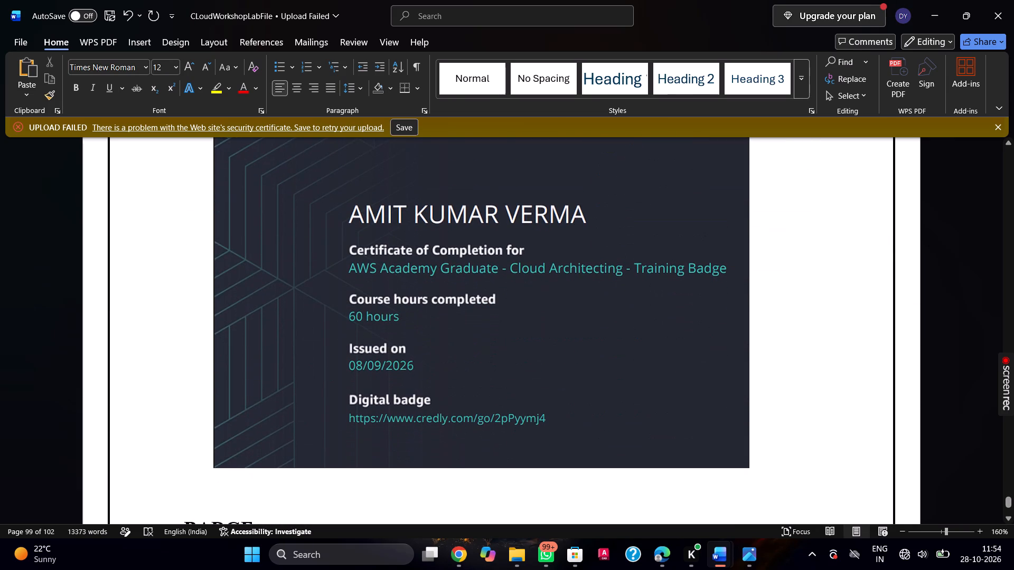
click(463, 300)
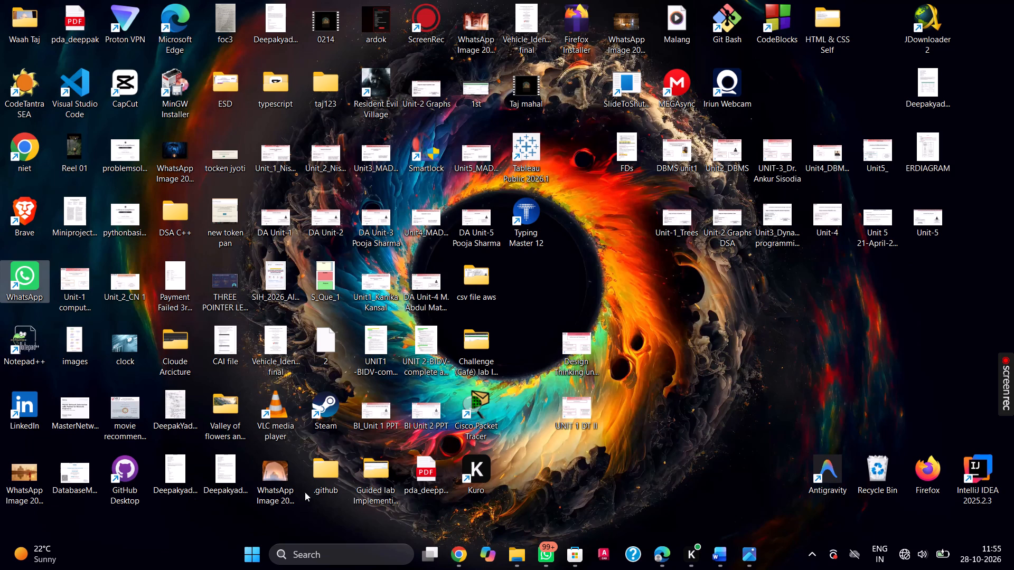
Switch to File Explorer and search Home for "aws".
click(521, 557)
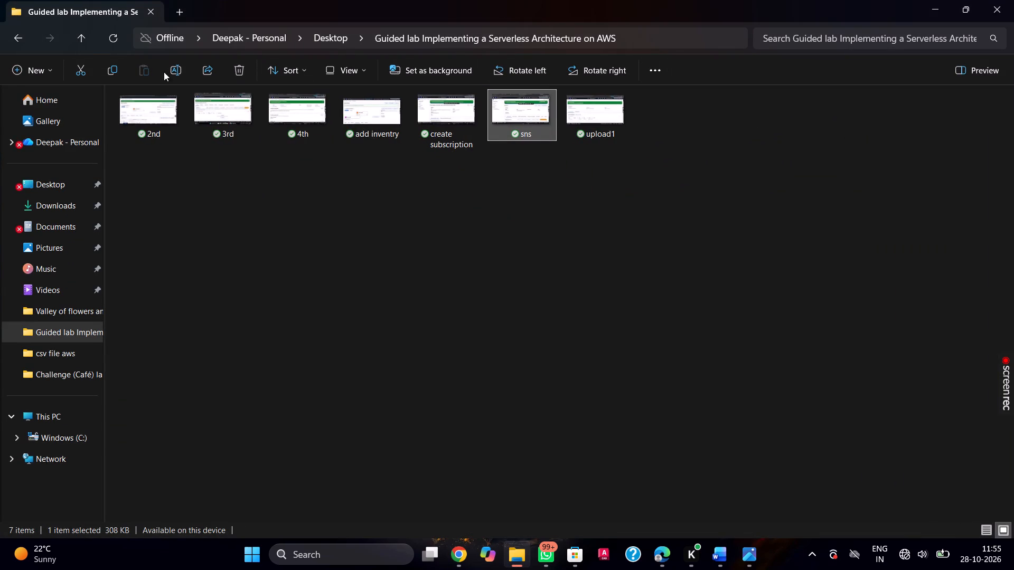
click(53, 113)
click(41, 99)
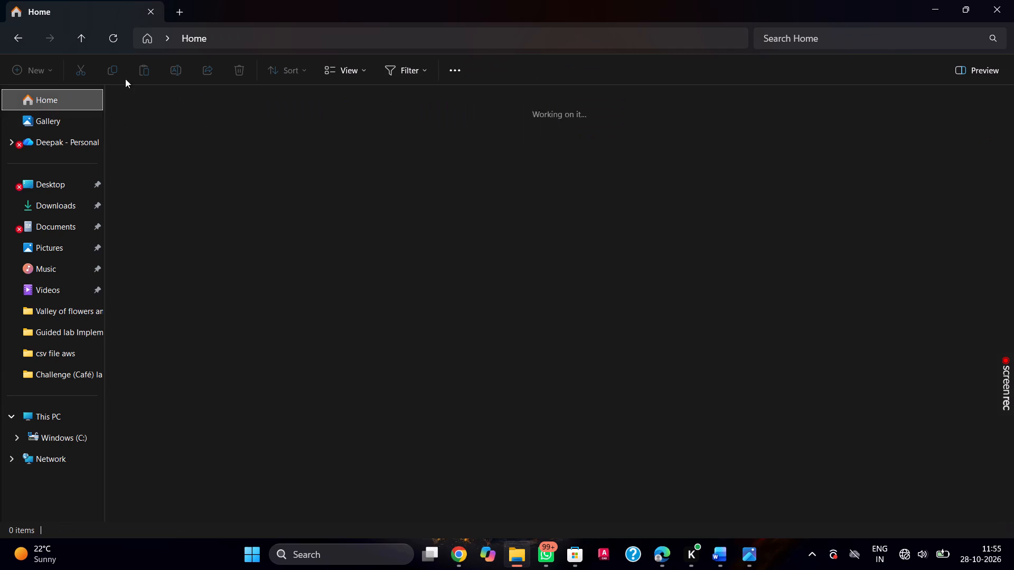
click(794, 42)
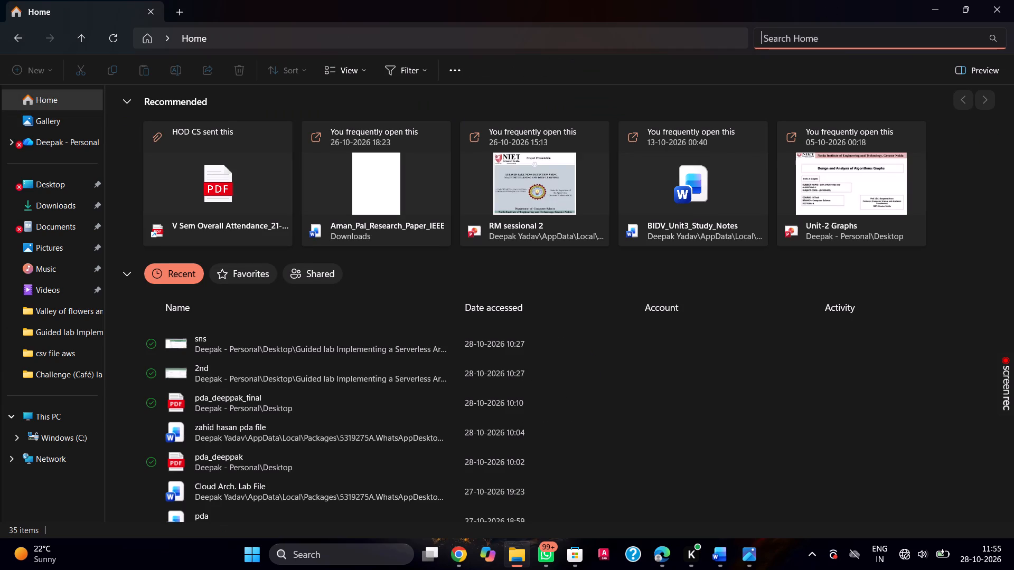
text(aws)
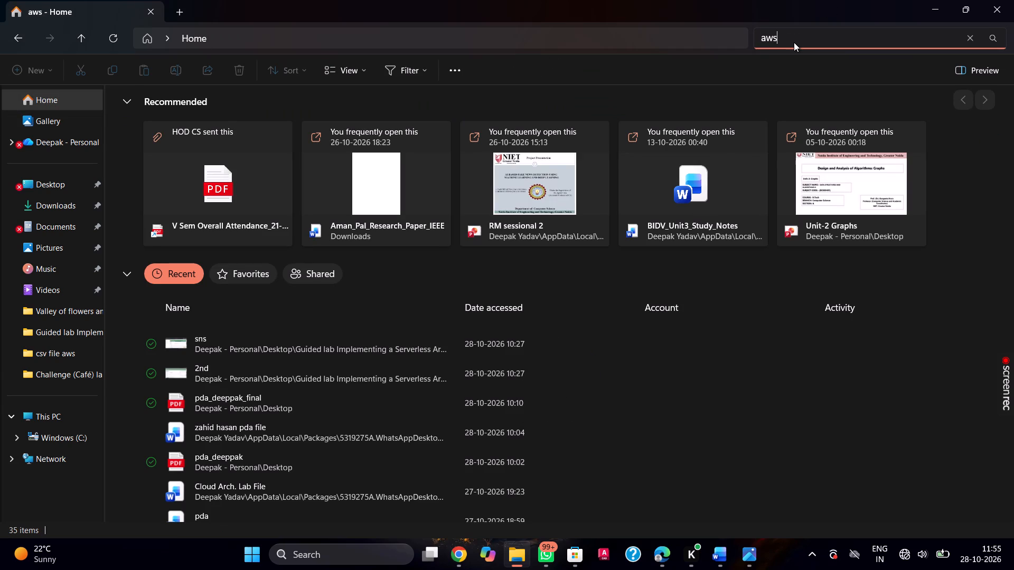